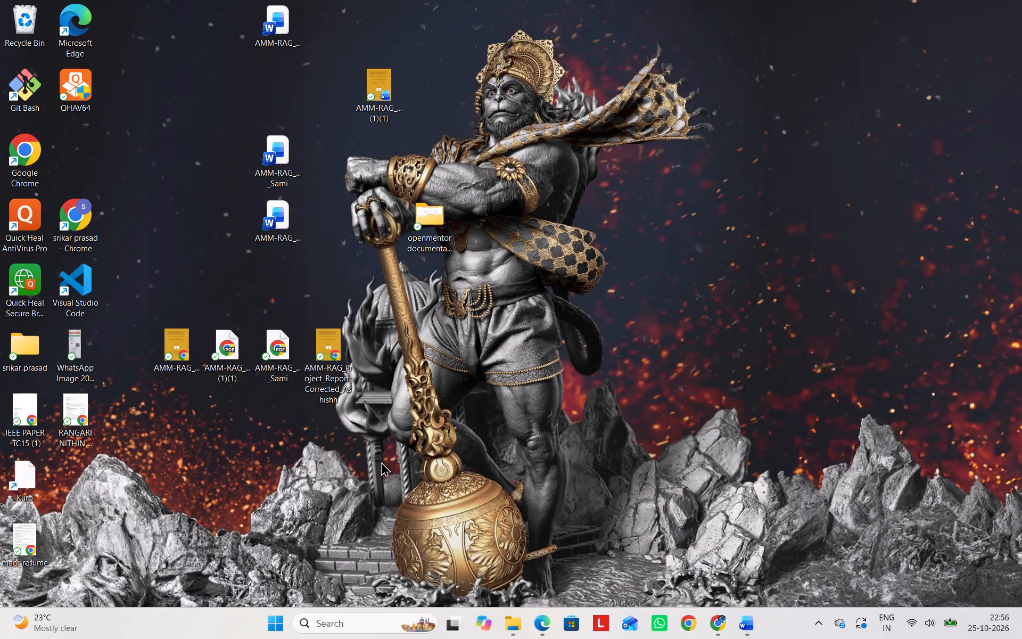
Delete all the AMM-RAG Word and PDF files from the desktop, skipping the documents still open in Word.
{"action": "right_click_drag", "start_coordinate": [225, 489], "coordinate": [321, 165]}
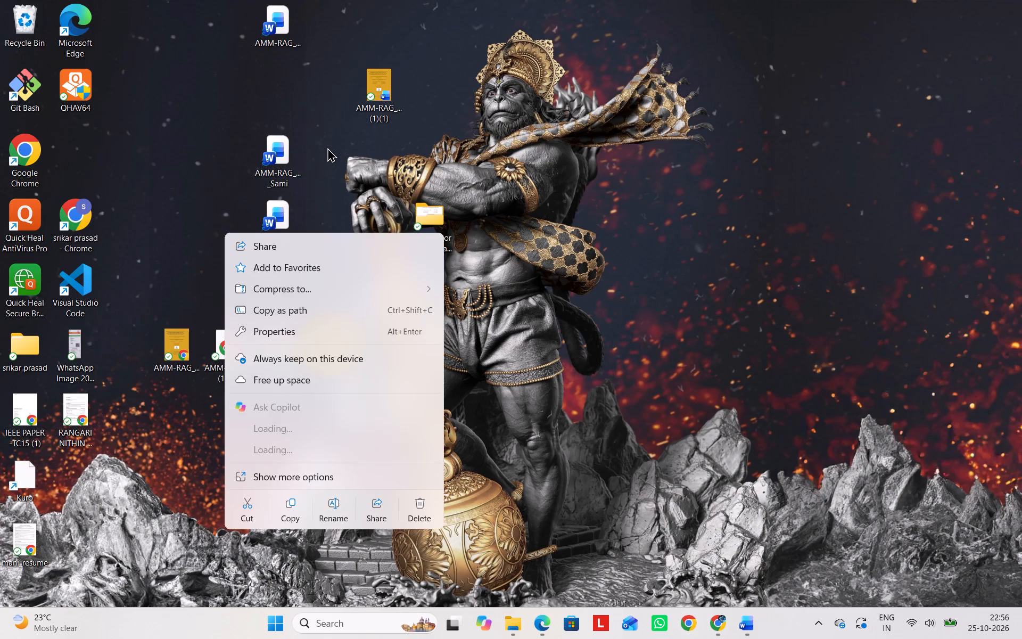
{"action": "left_click", "coordinate": [179, 482]}
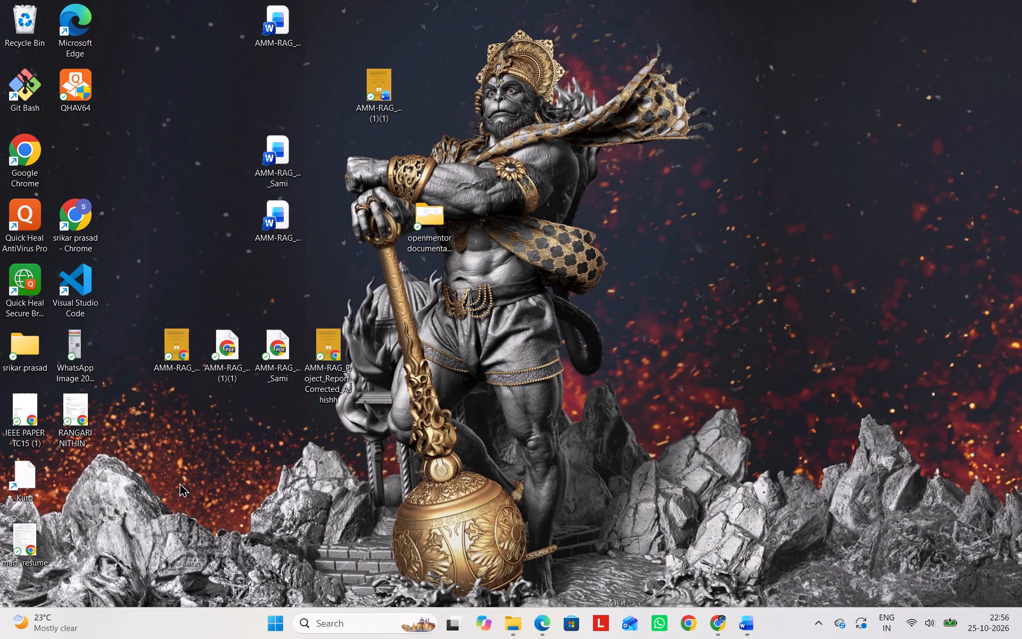
{"action": "right_click_drag", "start_coordinate": [179, 482], "coordinate": [289, 152]}
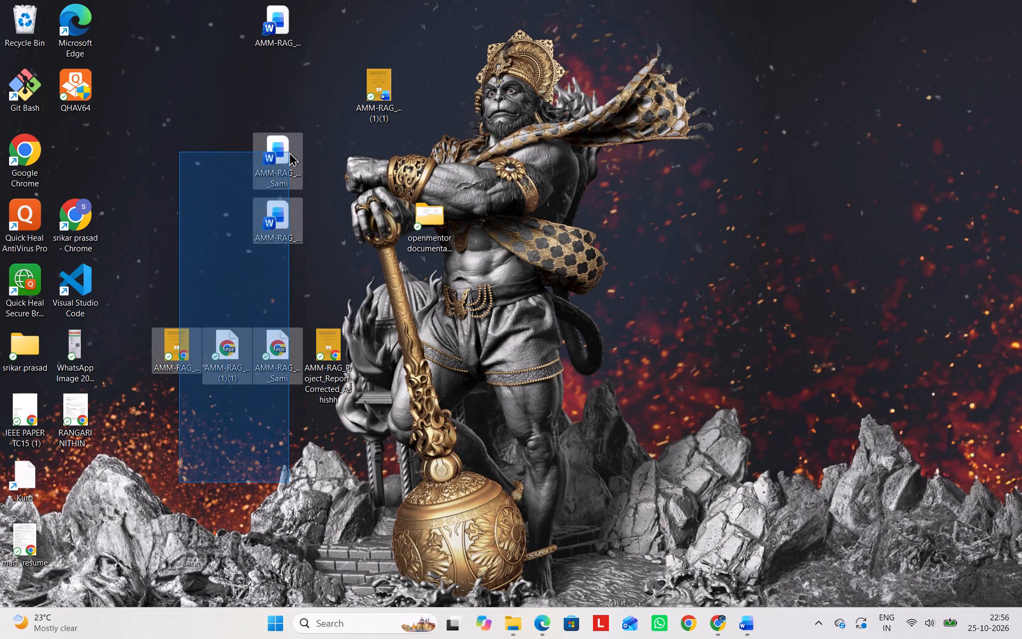
{"action": "right_click_drag", "start_coordinate": [289, 152], "coordinate": [388, 38]}
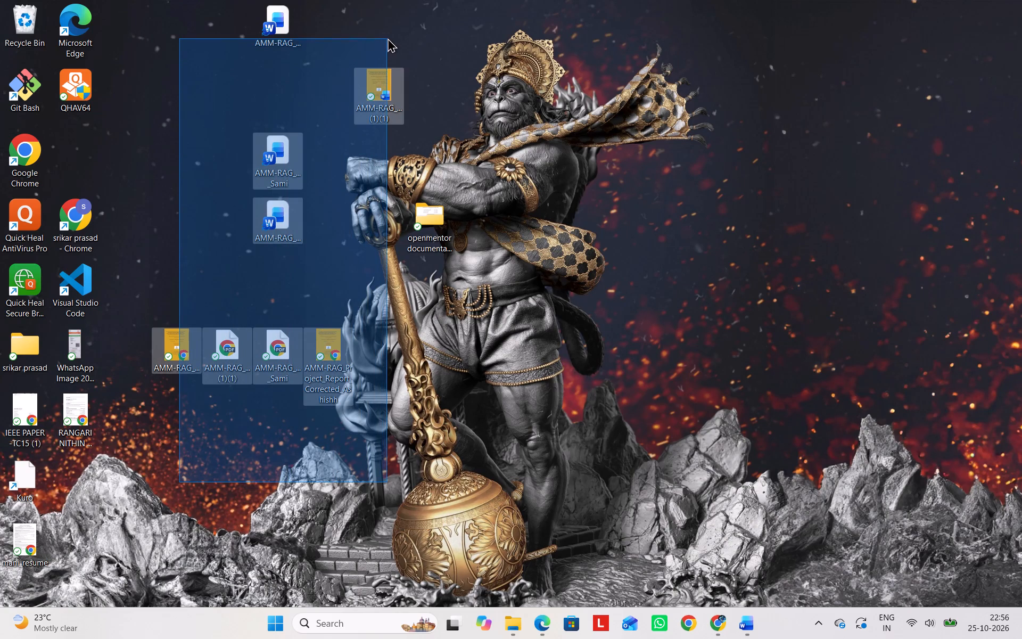
{"action": "right_click_drag", "start_coordinate": [388, 38], "coordinate": [384, 4]}
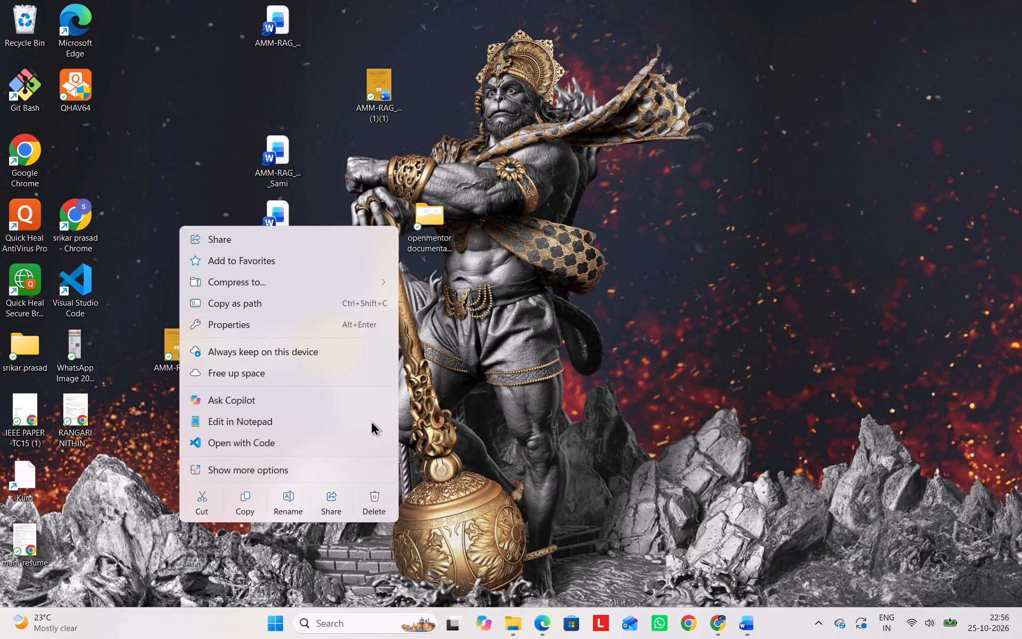
{"action": "left_click", "coordinate": [377, 497]}
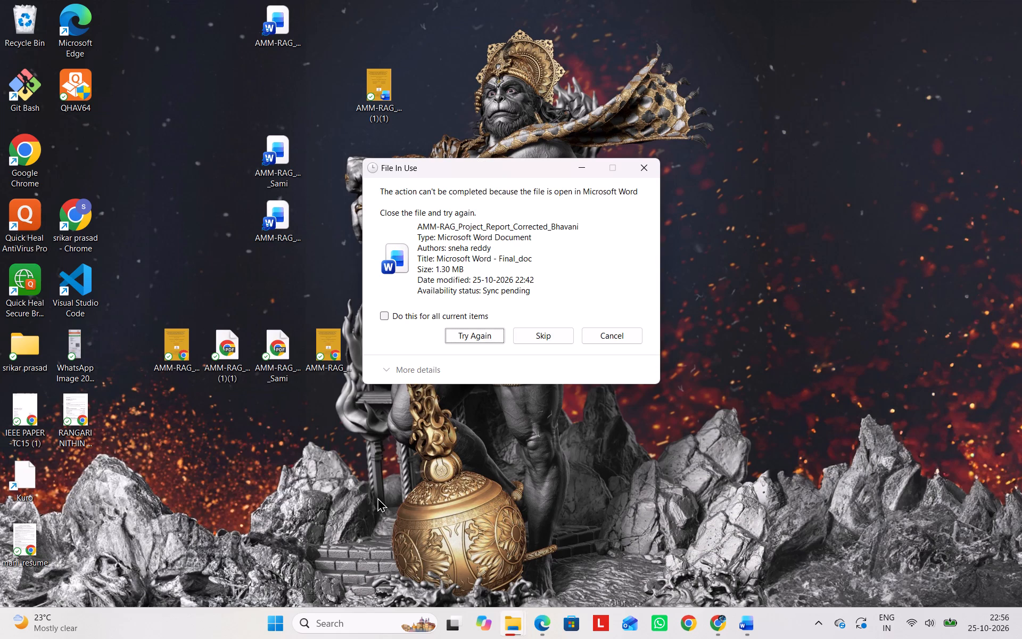
{"action": "left_click", "coordinate": [492, 337]}
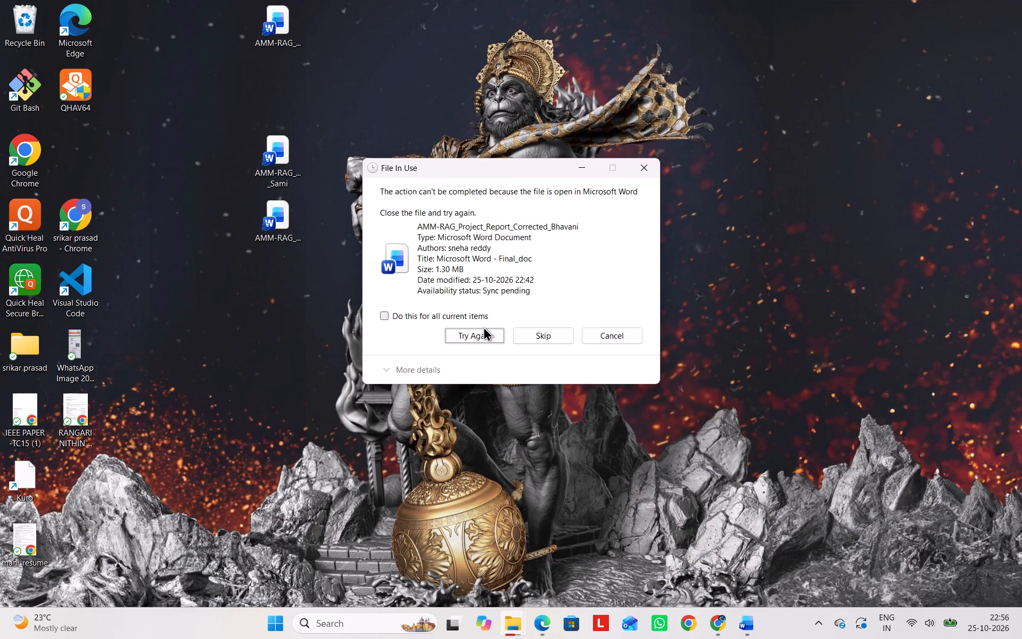
{"action": "left_click", "coordinate": [480, 327]}
{"action": "left_click", "coordinate": [484, 335]}
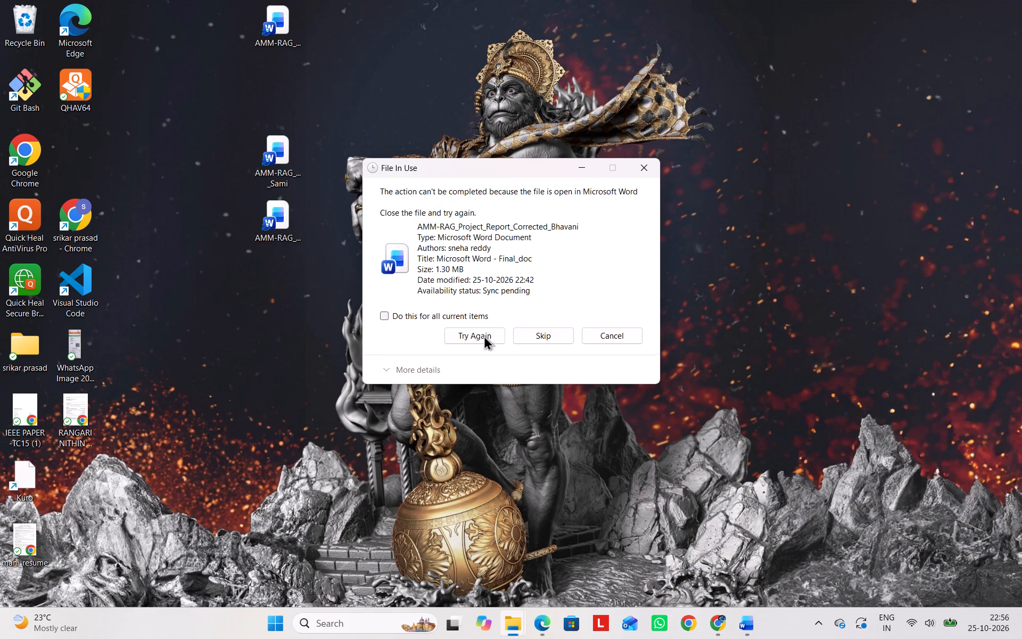
{"action": "left_click", "coordinate": [483, 335]}
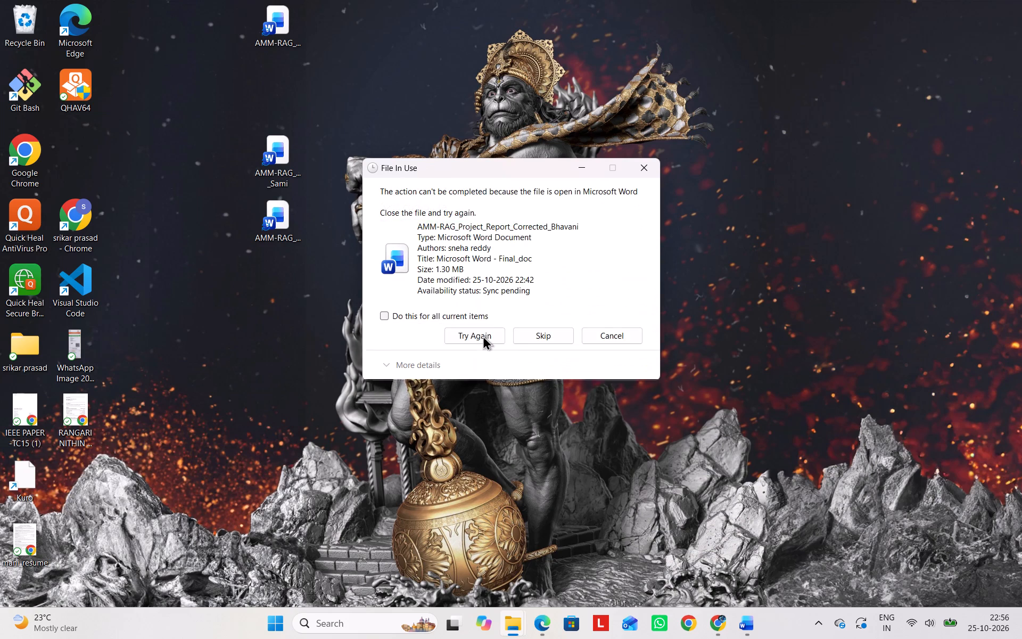
{"action": "left_click", "coordinate": [483, 335]}
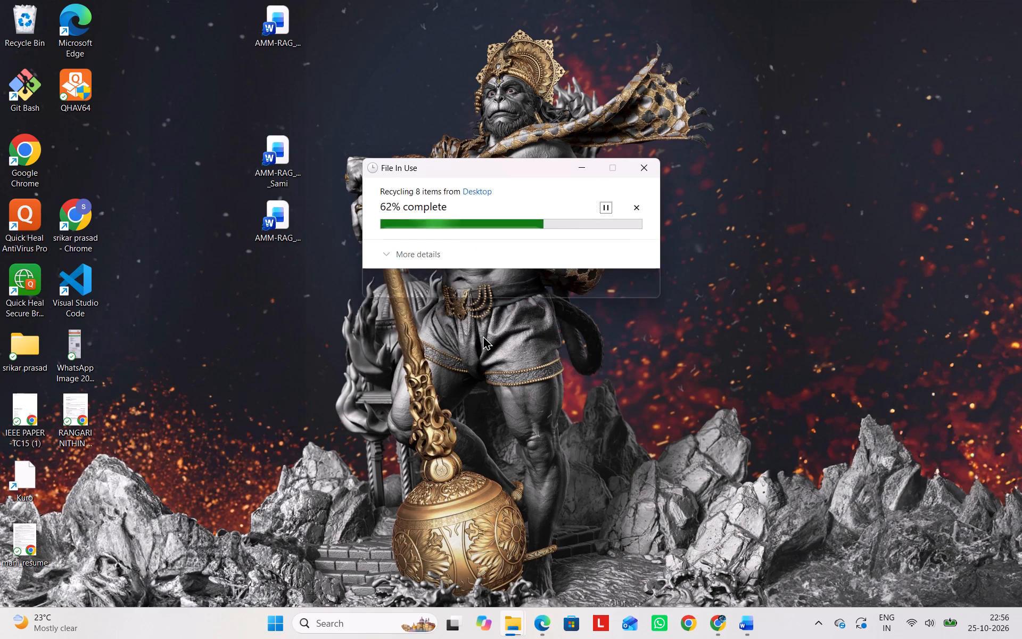
{"action": "left_click", "coordinate": [555, 333]}
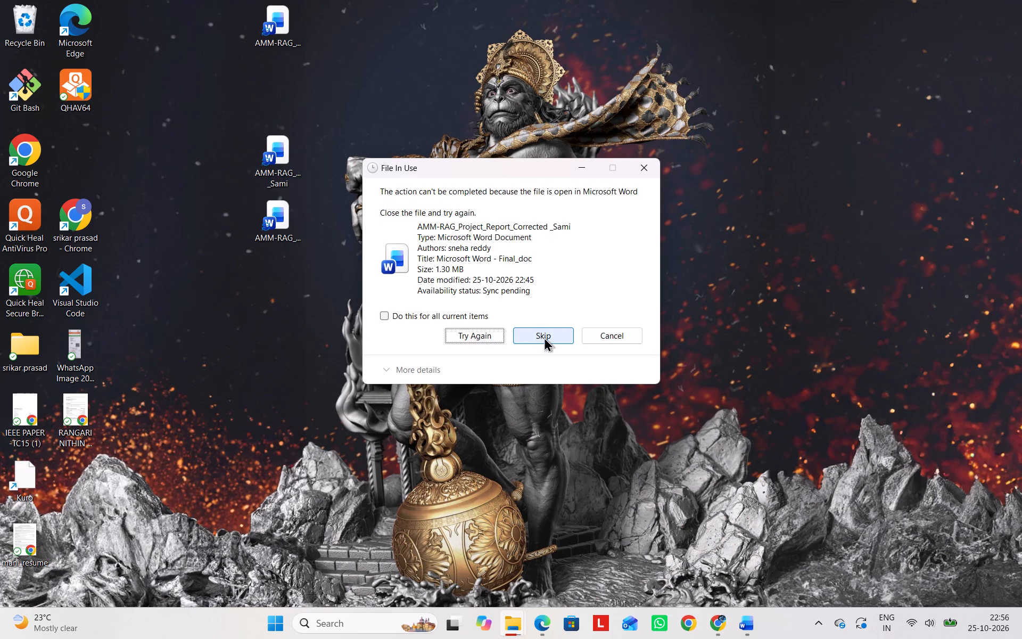
{"action": "left_click", "coordinate": [544, 337]}
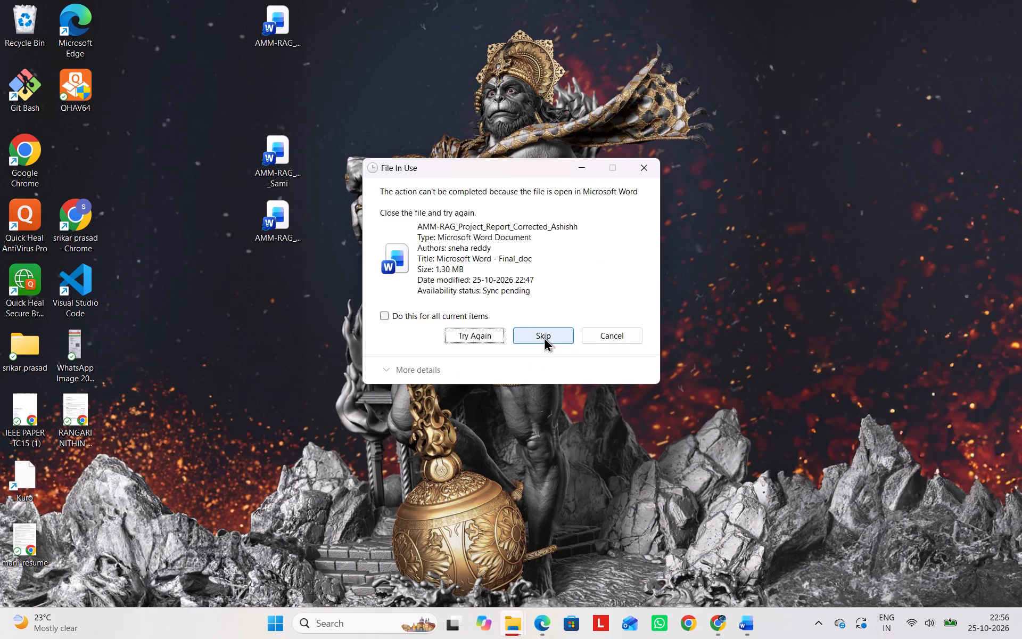
{"action": "left_click", "coordinate": [544, 337]}
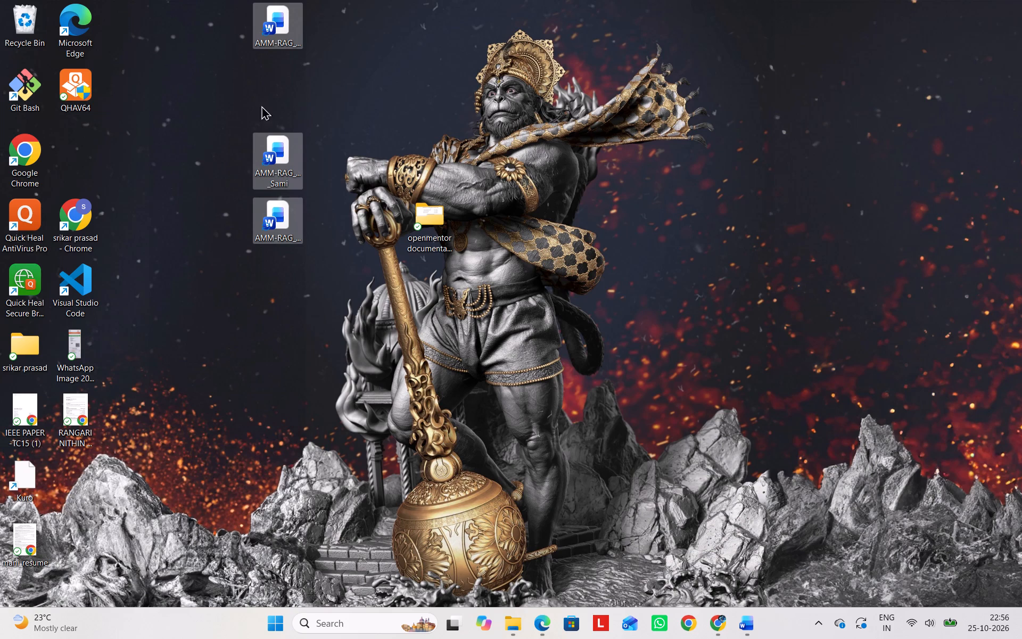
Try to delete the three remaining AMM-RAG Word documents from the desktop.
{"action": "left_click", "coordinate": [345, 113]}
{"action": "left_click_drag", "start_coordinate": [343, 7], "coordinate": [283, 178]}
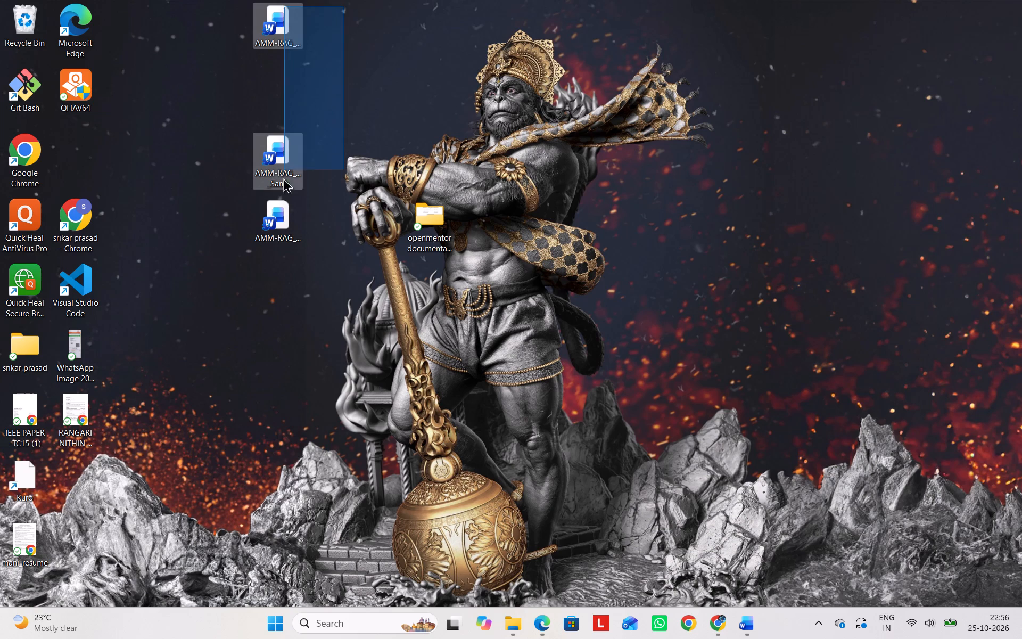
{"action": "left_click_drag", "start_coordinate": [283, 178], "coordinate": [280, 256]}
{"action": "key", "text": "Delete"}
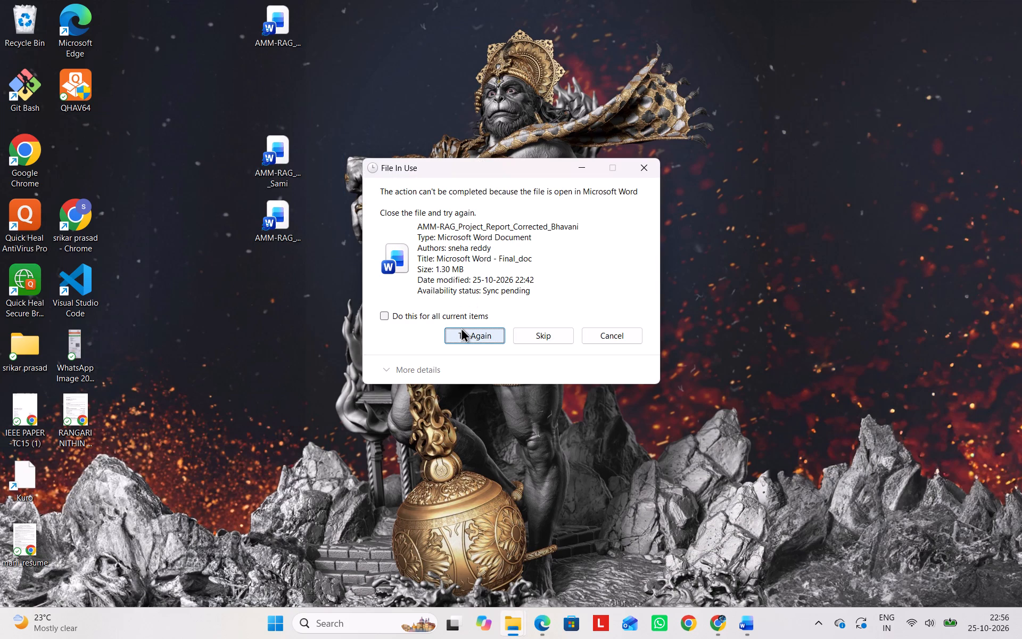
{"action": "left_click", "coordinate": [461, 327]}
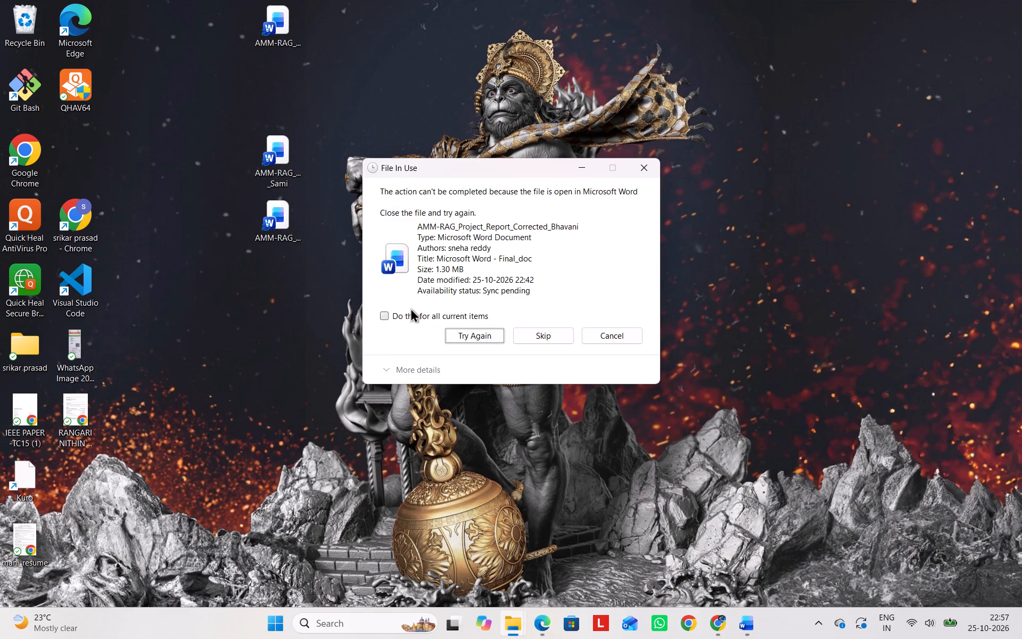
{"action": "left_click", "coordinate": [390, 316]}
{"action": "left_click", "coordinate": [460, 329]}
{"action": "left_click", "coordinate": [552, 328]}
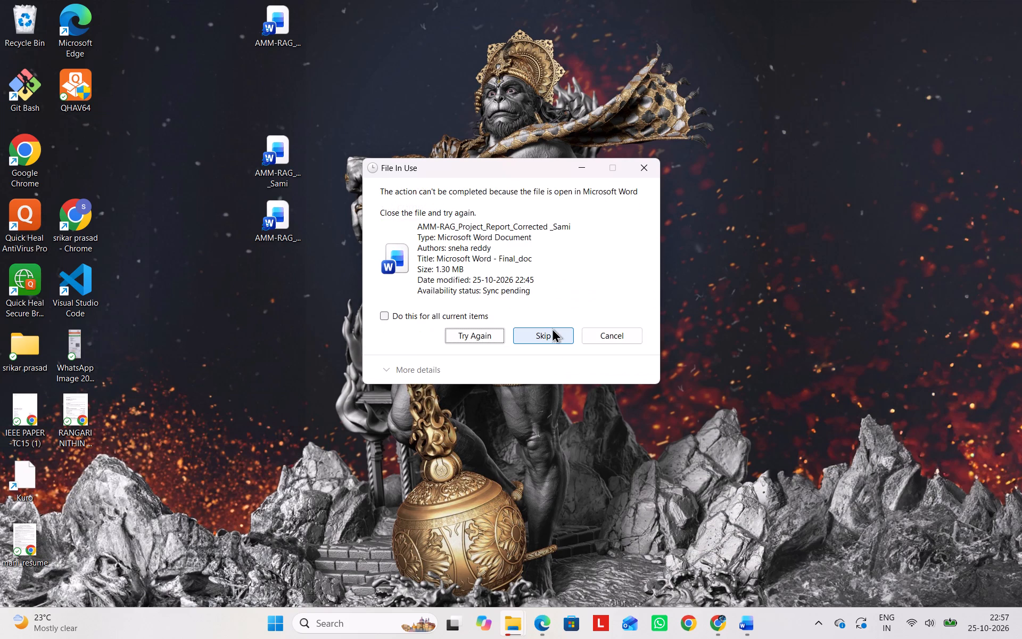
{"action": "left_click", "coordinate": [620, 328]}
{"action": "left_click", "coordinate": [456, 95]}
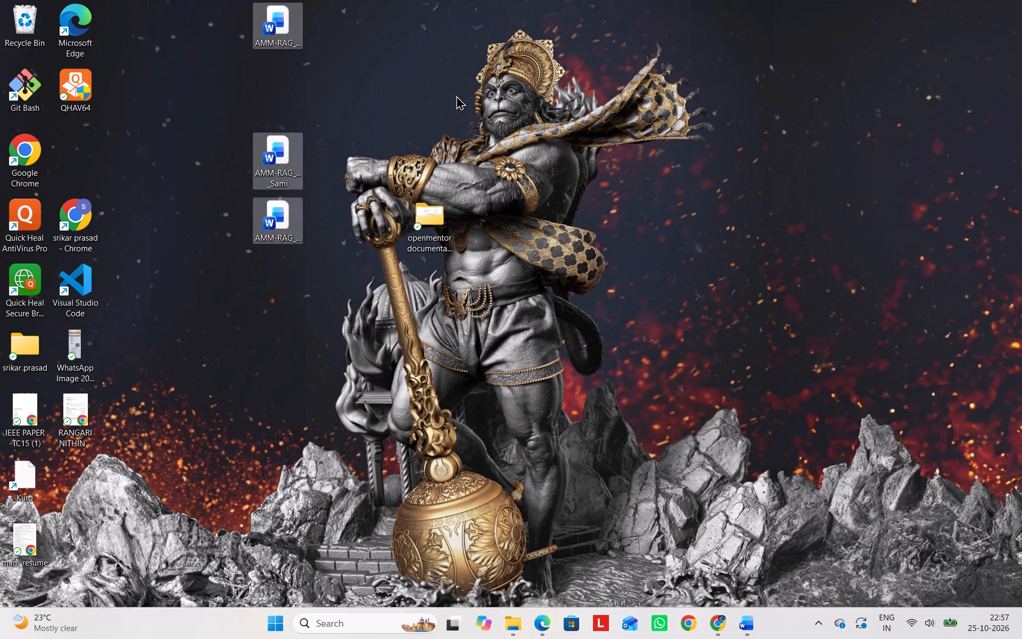
Open the openmentor documentations folder from the desktop and maximize its window.
{"action": "double_click", "coordinate": [426, 223]}
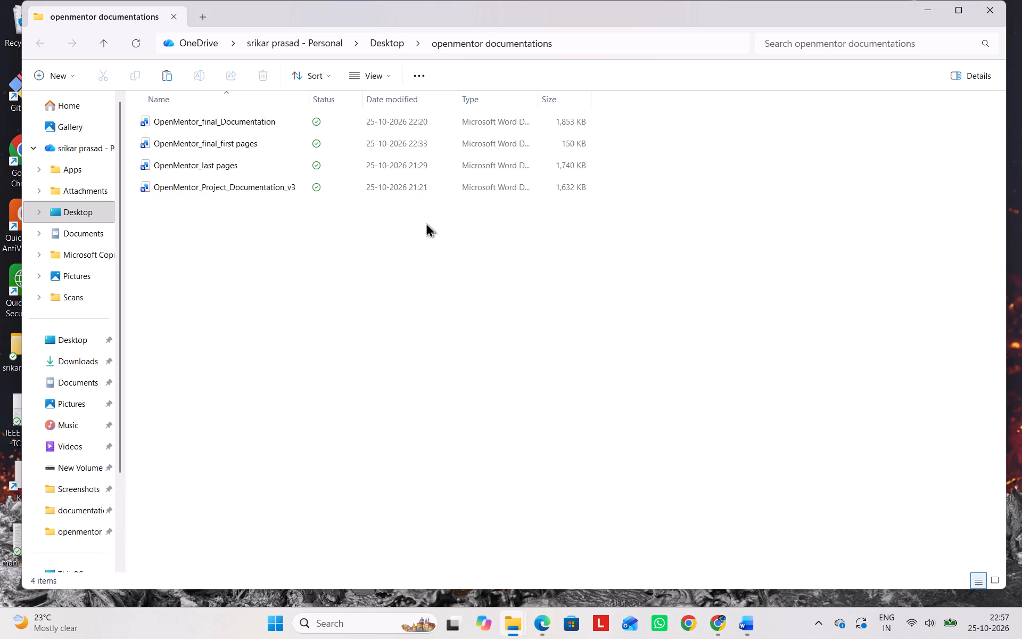
{"action": "left_click", "coordinate": [357, 218]}
{"action": "left_click", "coordinate": [971, 13]}
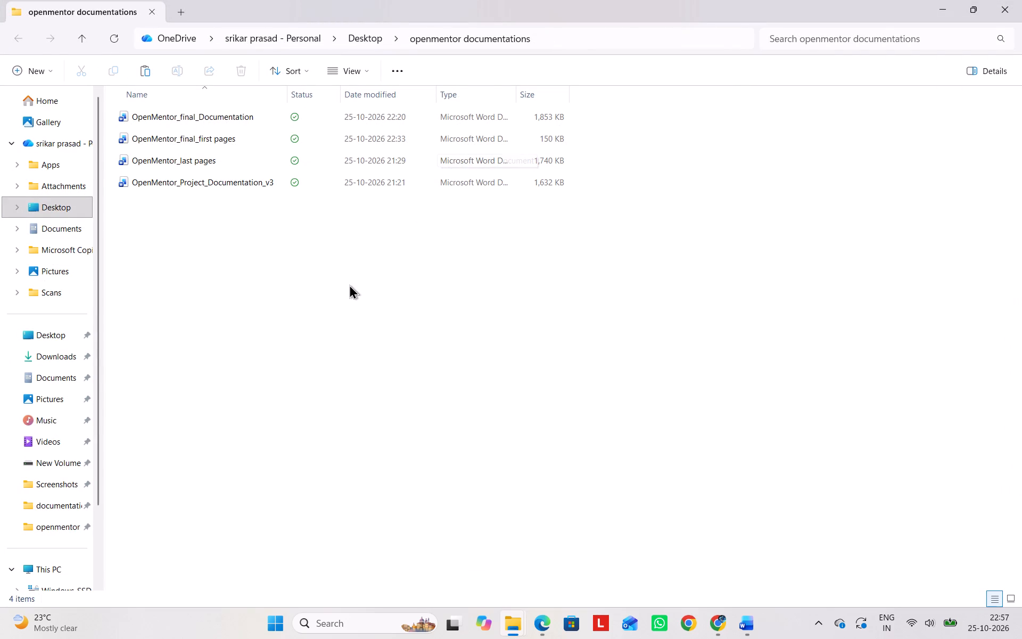
{"action": "left_click", "coordinate": [349, 284]}
Duplicate the OpenMentor_final_first pages document within the same folder.
{"action": "left_click", "coordinate": [260, 131]}
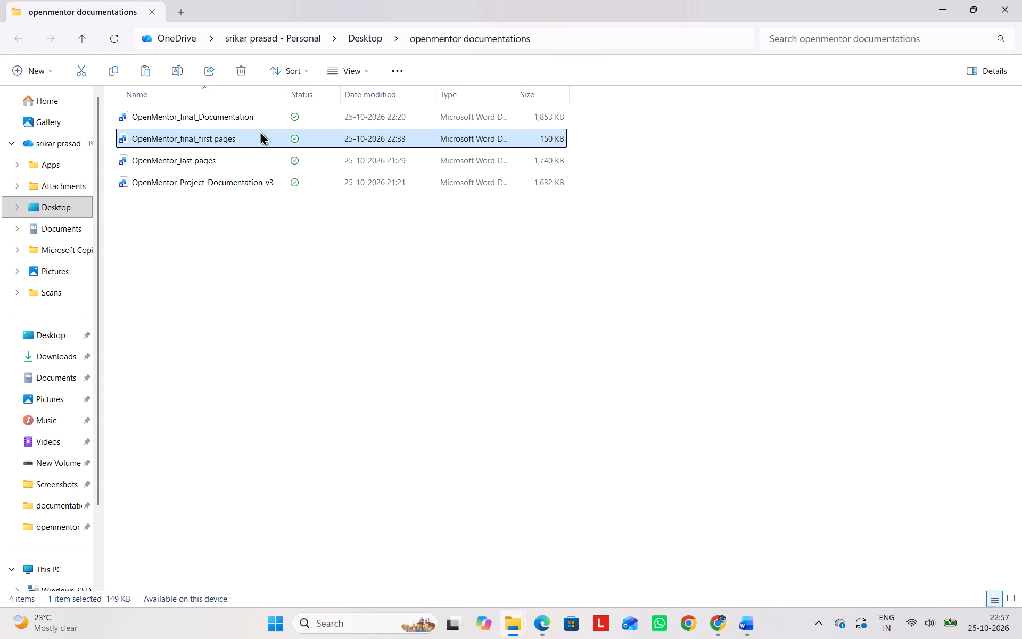
{"action": "key", "text": "ctrl+c"}
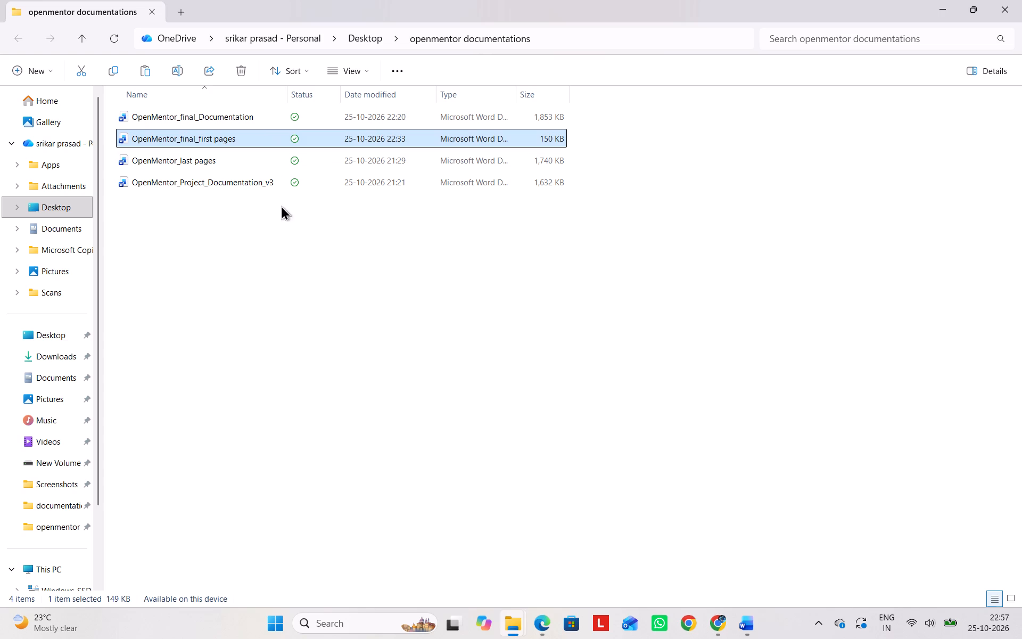
{"action": "left_click", "coordinate": [283, 218]}
{"action": "key", "text": "ctrl+v"}
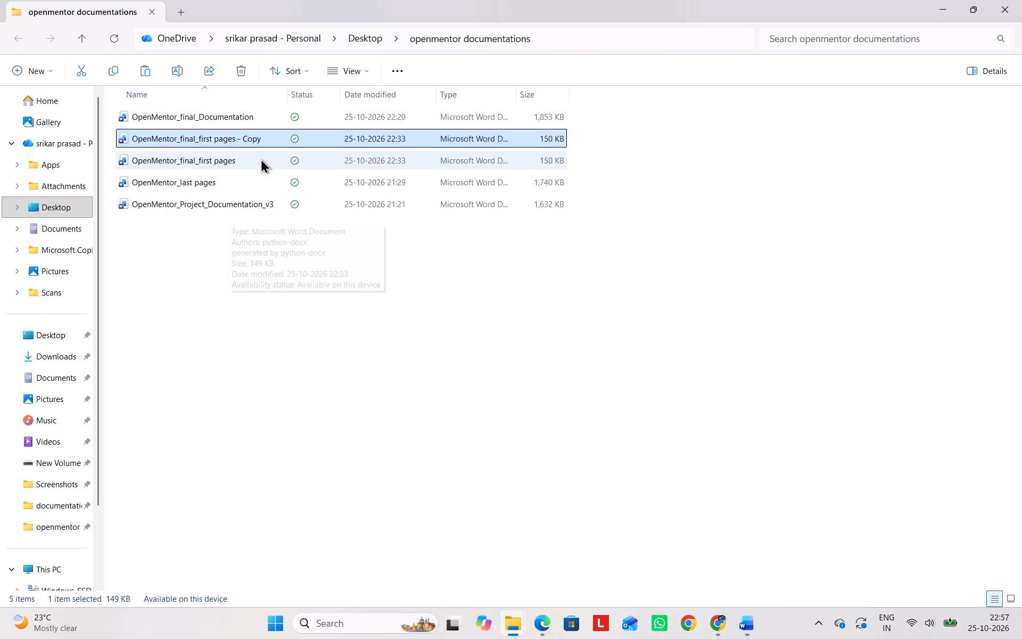
Rename the copy of the first pages document as OpenMentor_final_641.
{"action": "left_click", "coordinate": [236, 140]}
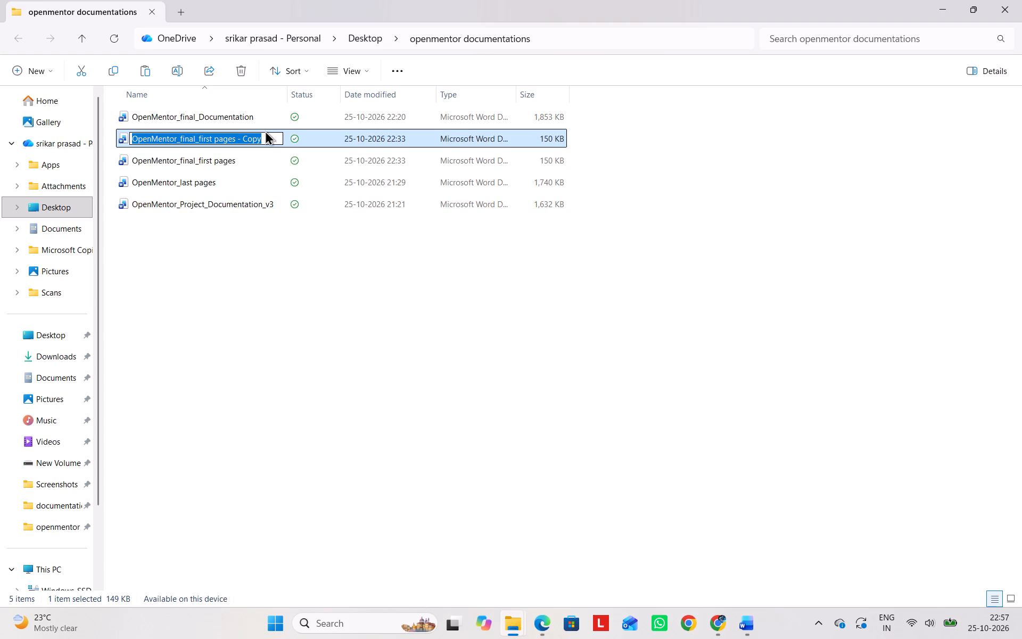
{"action": "left_click", "coordinate": [265, 134]}
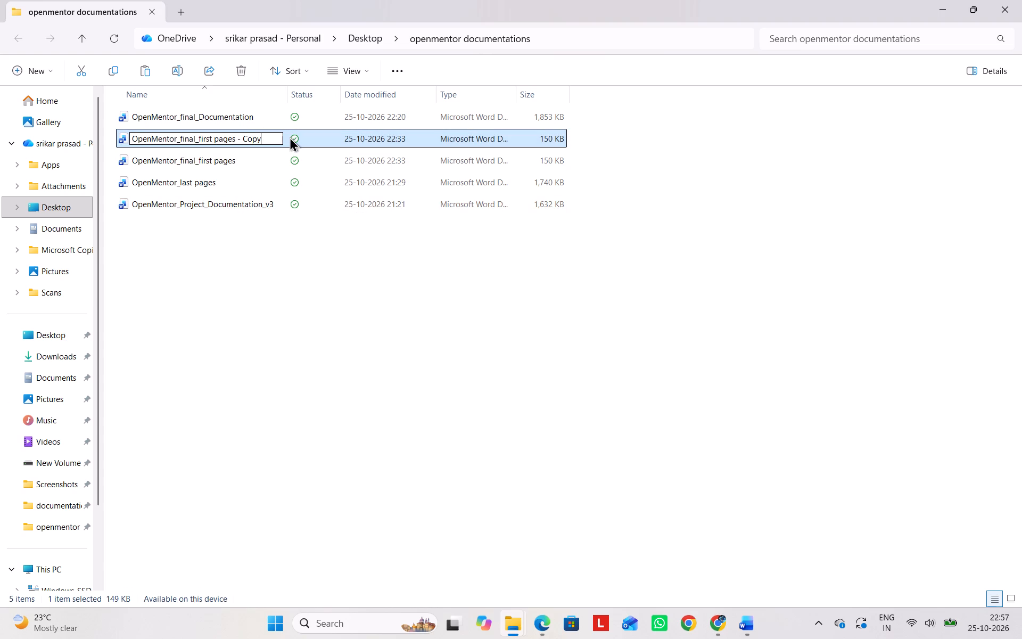
{"action": "key", "text": "BackSpace"}
{"action": "key", "text": "BackSpace"}
{"action": "key", "text": "BackSpace"}
{"action": "key", "text": "BackSpace"}
{"action": "key", "text": "BackSpace"}
{"action": "key", "text": "BackSpace"}
{"action": "key", "text": "BackSpace"}
{"action": "key", "text": "BackSpace"}
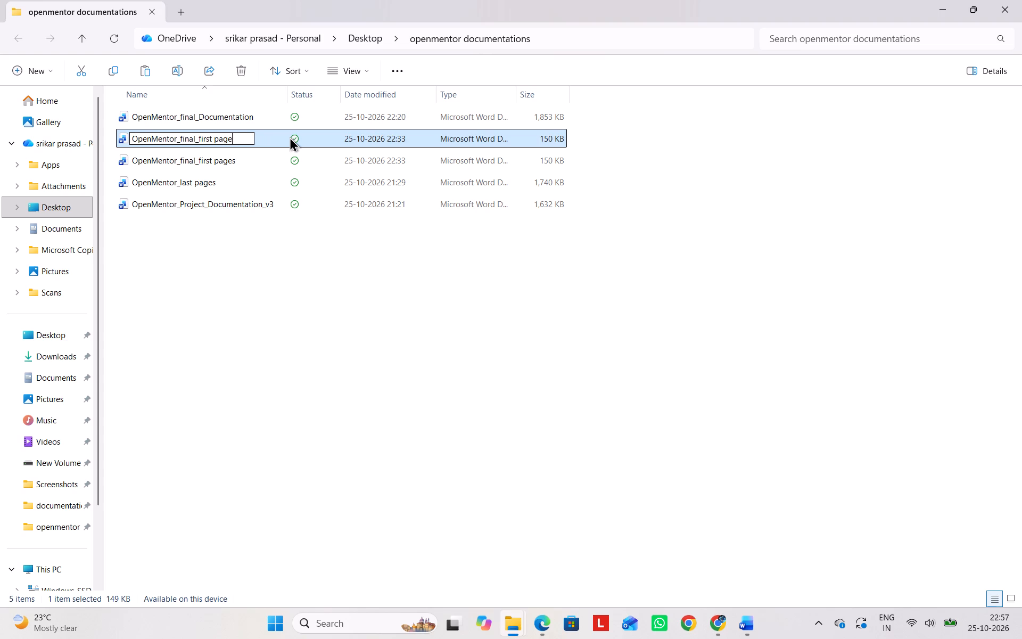
{"action": "key", "text": "BackSpace"}
{"action": "key", "text": "BackSpace"}
{"action": "key", "text": "BackSpace"}
{"action": "key", "text": "BackSpace"}
{"action": "key", "text": "BackSpace"}
{"action": "key", "text": "BackSpace"}
{"action": "key", "text": "BackSpace"}
{"action": "key", "text": "BackSpace"}
{"action": "key", "text": "BackSpace"}
{"action": "key", "text": "BackSpace"}
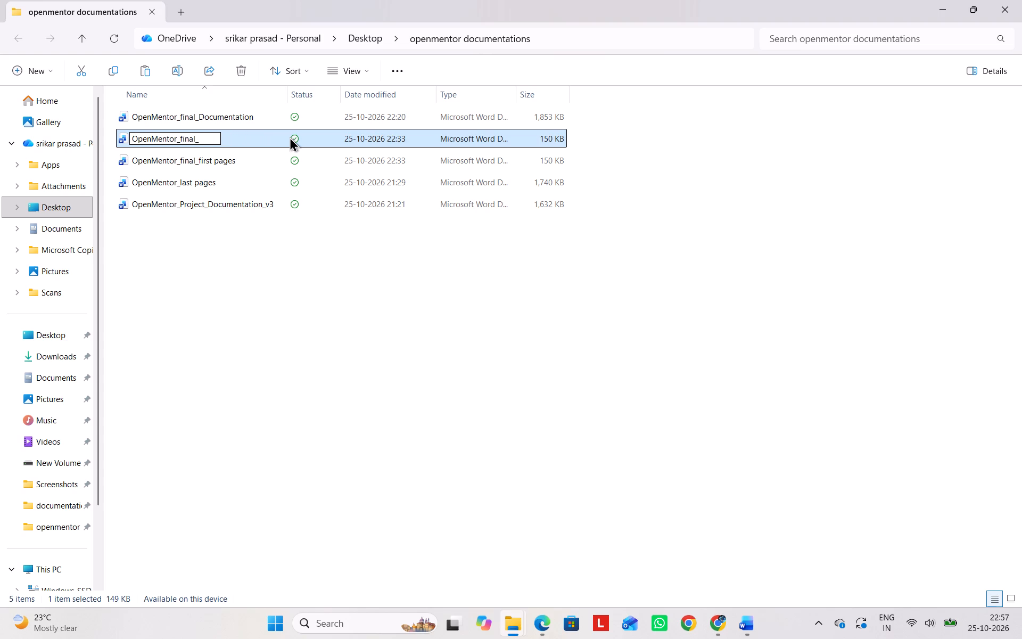
{"action": "type", "text": "641"}
{"action": "key", "text": "Return"}
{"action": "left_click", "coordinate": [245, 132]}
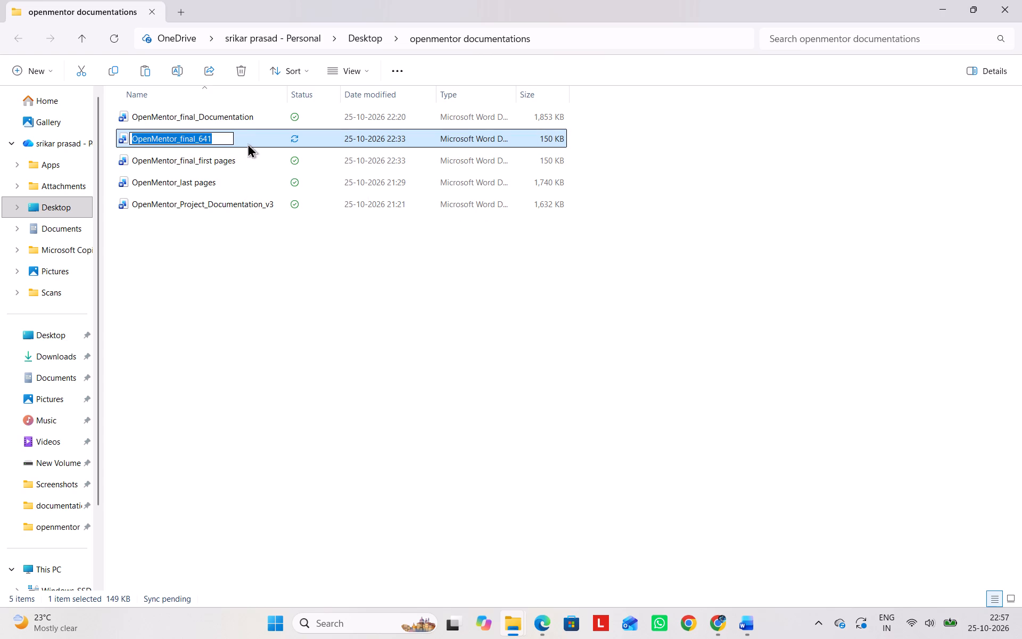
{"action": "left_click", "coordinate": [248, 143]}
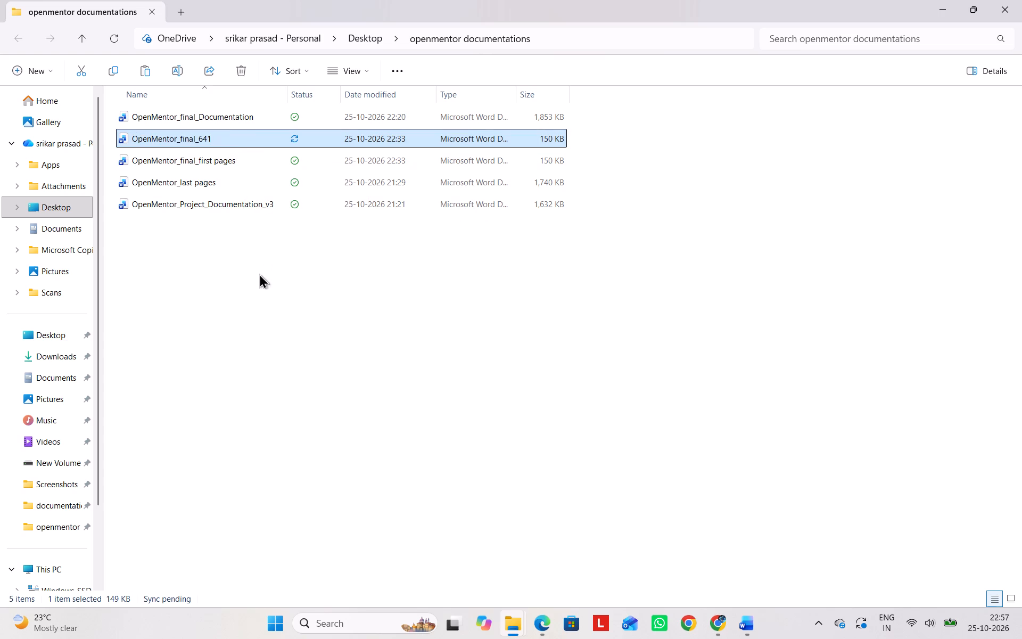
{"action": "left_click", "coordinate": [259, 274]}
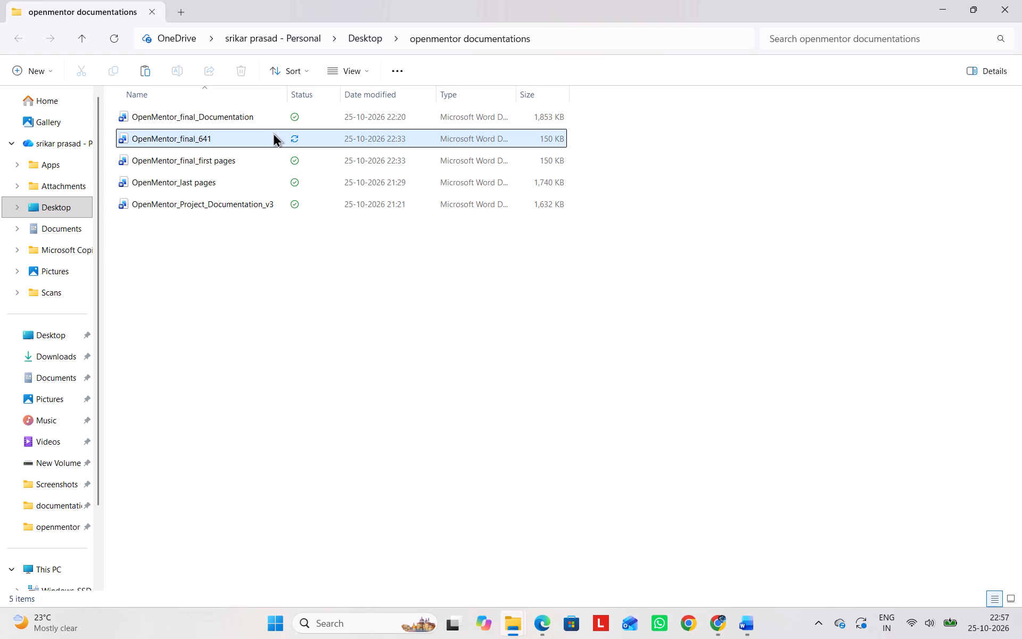
Open the OpenMentor_final_641 document from the openmentor documentations folder.
{"action": "left_click", "coordinate": [273, 133]}
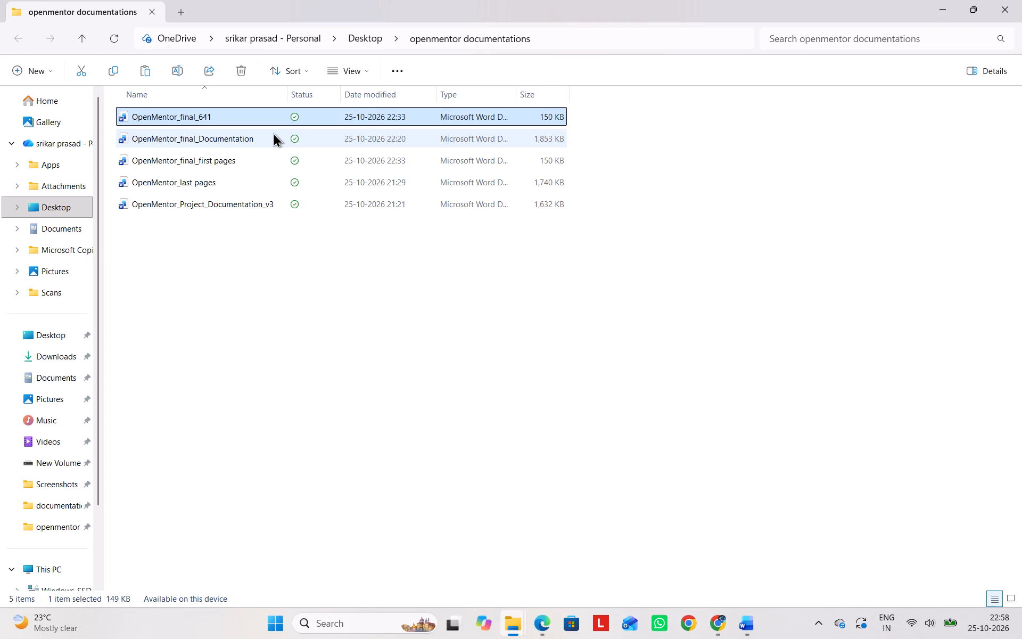
{"action": "double_click", "coordinate": [259, 116]}
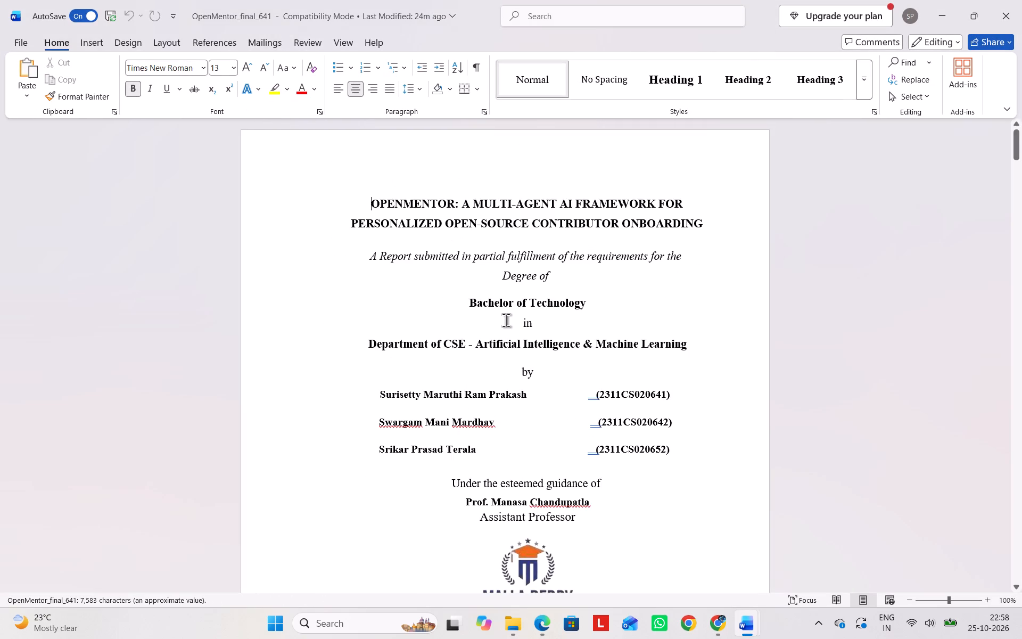
Delete the second and third student entries, names and roll numbers, from the cover page, leaving no blank lines in their place.
{"action": "scroll", "coordinate": [506, 320], "scroll_direction": "down", "scroll_amount": 1}
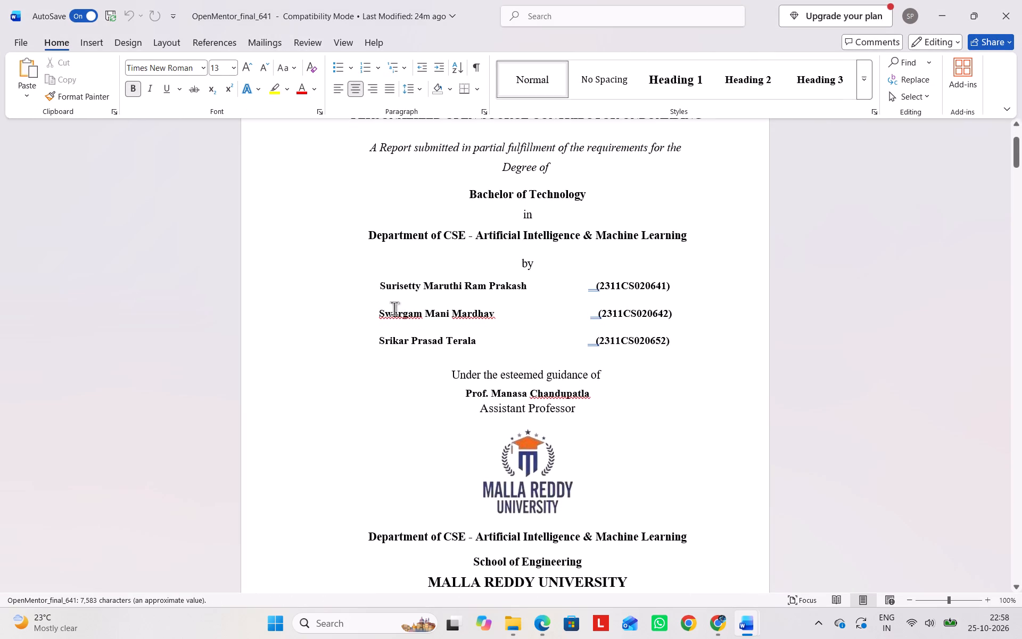
{"action": "left_click", "coordinate": [677, 345]}
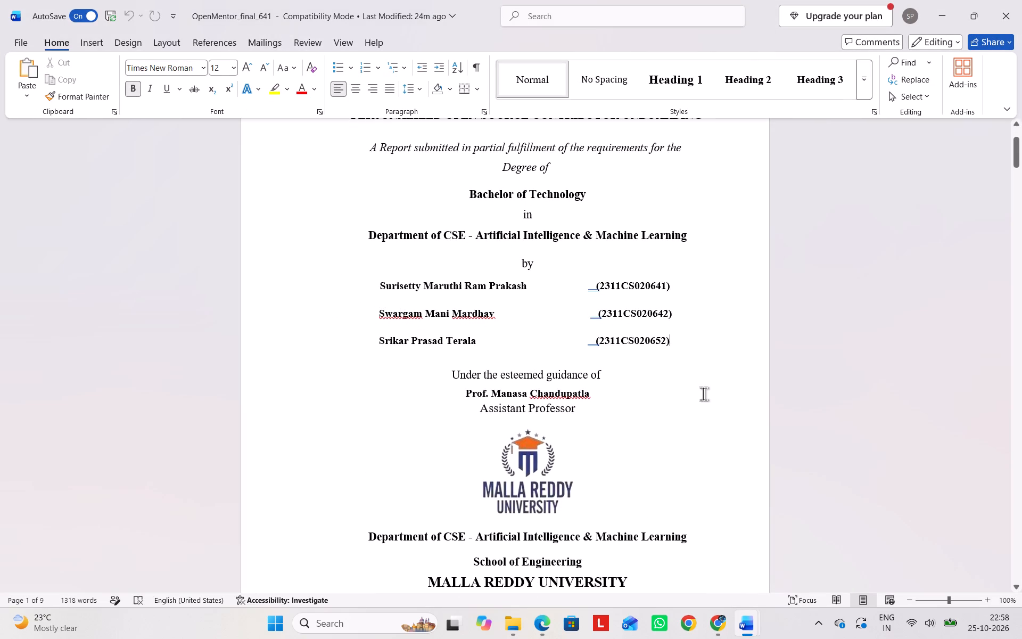
{"action": "key", "text": "BackSpace"}
{"action": "key", "text": "BackSpace"}
{"action": "key", "text": "BackSpace"}
{"action": "key", "text": "BackSpace"}
{"action": "key", "text": "BackSpace"}
{"action": "key", "text": "BackSpace"}
{"action": "key", "text": "BackSpace"}
{"action": "key", "text": "BackSpace"}
{"action": "key", "text": "BackSpace"}
{"action": "key", "text": "BackSpace"}
{"action": "key", "text": "BackSpace"}
{"action": "key", "text": "BackSpace"}
{"action": "key", "text": "BackSpace"}
{"action": "key", "text": "BackSpace"}
{"action": "key", "text": "BackSpace"}
{"action": "key", "text": "BackSpace"}
{"action": "key", "text": "BackSpace"}
{"action": "key", "text": "BackSpace"}
{"action": "key", "text": "BackSpace"}
{"action": "key", "text": "BackSpace"}
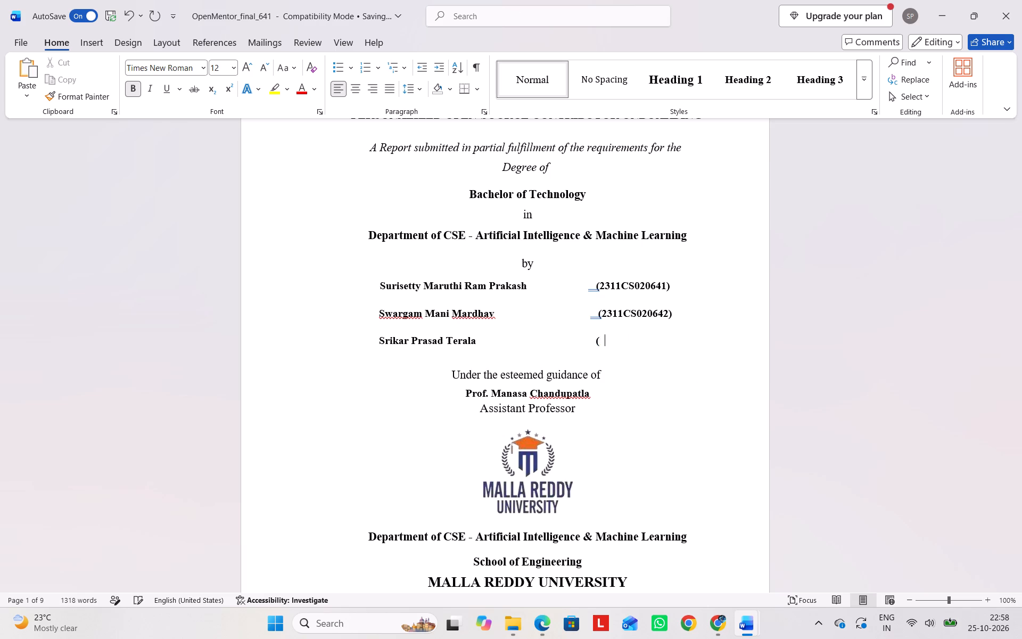
{"action": "key", "text": "BackSpace"}
{"action": "key", "text": "BackSpace"}
{"action": "key", "text": "BackSpace"}
{"action": "key", "text": "BackSpace"}
{"action": "key", "text": "BackSpace"}
{"action": "key", "text": "BackSpace"}
{"action": "key", "text": "BackSpace"}
{"action": "key", "text": "BackSpace"}
{"action": "key", "text": "BackSpace"}
{"action": "key", "text": "BackSpace"}
{"action": "key", "text": "BackSpace"}
{"action": "key", "text": "BackSpace"}
{"action": "key", "text": "BackSpace"}
{"action": "key", "text": "BackSpace"}
{"action": "key", "text": "BackSpace"}
{"action": "key", "text": "BackSpace"}
{"action": "key", "text": "BackSpace"}
{"action": "key", "text": "BackSpace"}
{"action": "key", "text": "BackSpace"}
{"action": "key", "text": "BackSpace"}
{"action": "key", "text": "BackSpace"}
{"action": "key", "text": "BackSpace"}
{"action": "key", "text": "BackSpace"}
{"action": "key", "text": "BackSpace"}
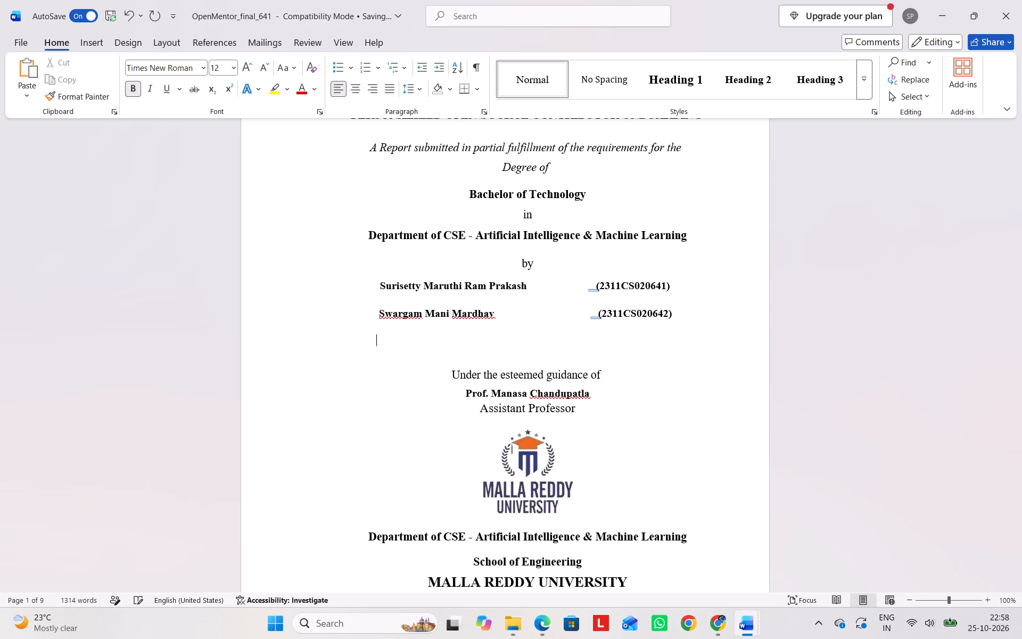
{"action": "key", "text": "BackSpace"}
{"action": "key", "text": "BackSpace"}
{"action": "key", "text": "BackSpace"}
{"action": "key", "text": "BackSpace"}
{"action": "key", "text": "BackSpace"}
{"action": "key", "text": "BackSpace"}
{"action": "key", "text": "BackSpace"}
{"action": "key", "text": "BackSpace"}
{"action": "key", "text": "BackSpace"}
{"action": "key", "text": "BackSpace"}
{"action": "key", "text": "BackSpace"}
{"action": "key", "text": "BackSpace"}
{"action": "key", "text": "BackSpace"}
{"action": "key", "text": "BackSpace"}
{"action": "key", "text": "BackSpace"}
{"action": "key", "text": "BackSpace"}
{"action": "key", "text": "BackSpace"}
{"action": "key", "text": "BackSpace"}
{"action": "key", "text": "BackSpace"}
{"action": "key", "text": "BackSpace"}
{"action": "key", "text": "BackSpace"}
{"action": "key", "text": "BackSpace"}
{"action": "key", "text": "BackSpace"}
{"action": "key", "text": "BackSpace"}
{"action": "key", "text": "BackSpace"}
{"action": "key", "text": "BackSpace"}
{"action": "key", "text": "BackSpace"}
{"action": "key", "text": "BackSpace"}
{"action": "key", "text": "BackSpace"}
{"action": "key", "text": "BackSpace"}
{"action": "key", "text": "BackSpace"}
{"action": "key", "text": "BackSpace"}
{"action": "key", "text": "BackSpace"}
{"action": "key", "text": "BackSpace"}
{"action": "key", "text": "BackSpace"}
{"action": "key", "text": "BackSpace"}
{"action": "key", "text": "BackSpace"}
{"action": "key", "text": "BackSpace"}
{"action": "key", "text": "BackSpace"}
{"action": "key", "text": "BackSpace"}
{"action": "key", "text": "BackSpace"}
{"action": "key", "text": "BackSpace"}
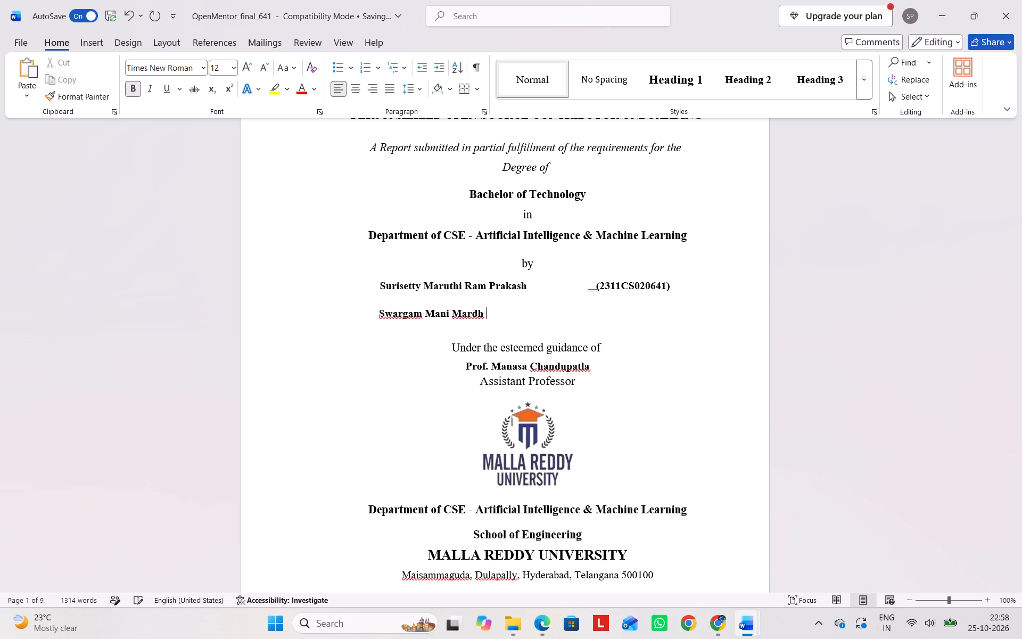
{"action": "key", "text": "BackSpace"}
{"action": "key", "text": "BackSpace"}
{"action": "key", "text": "BackSpace"}
{"action": "key", "text": "BackSpace"}
{"action": "key", "text": "BackSpace"}
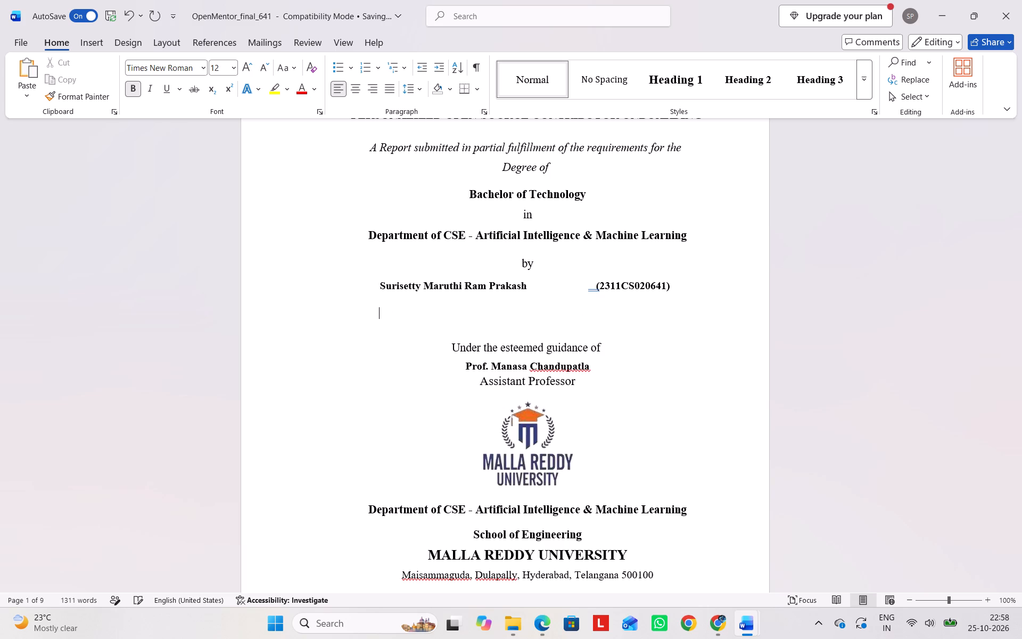
{"action": "key", "text": "BackSpace"}
{"action": "key", "text": "BackSpace"}
{"action": "key", "text": "BackSpace"}
{"action": "key", "text": "BackSpace"}
{"action": "key", "text": "BackSpace"}
{"action": "key", "text": "BackSpace"}
{"action": "key", "text": "BackSpace"}
{"action": "key", "text": "BackSpace"}
{"action": "key", "text": "BackSpace"}
{"action": "key", "text": "BackSpace"}
{"action": "key", "text": "BackSpace"}
{"action": "key", "text": "BackSpace"}
{"action": "key", "text": "BackSpace"}
{"action": "key", "text": "BackSpace"}
{"action": "key", "text": "BackSpace"}
{"action": "key", "text": "BackSpace"}
{"action": "key", "text": "BackSpace"}
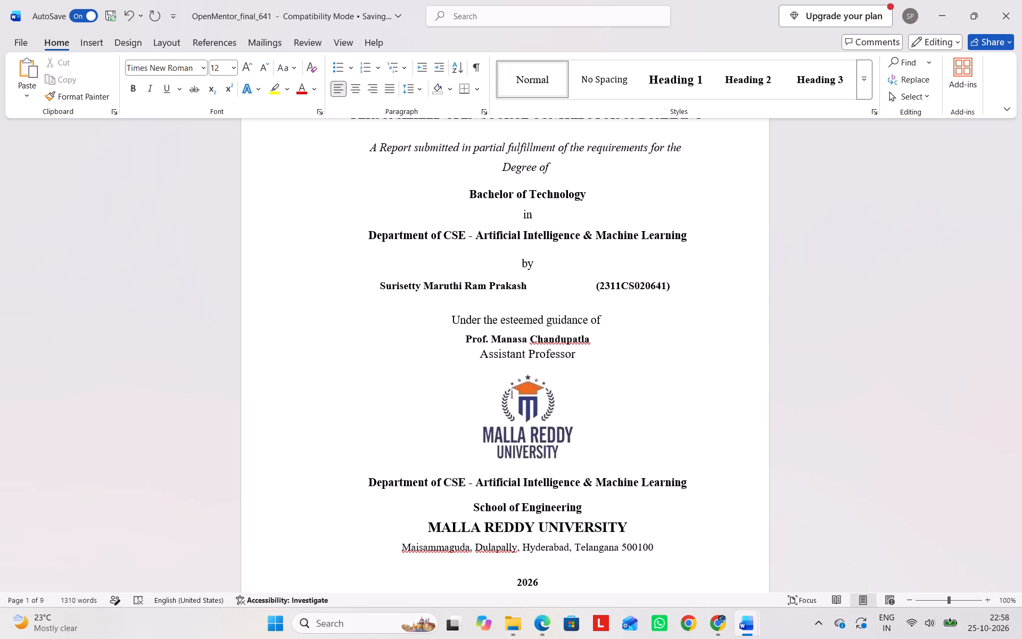
Remove the second and third students' names and roll numbers, with the comma before them, from the Certificate paragraph.
{"action": "scroll", "coordinate": [609, 388], "scroll_direction": "up", "scroll_amount": 2}
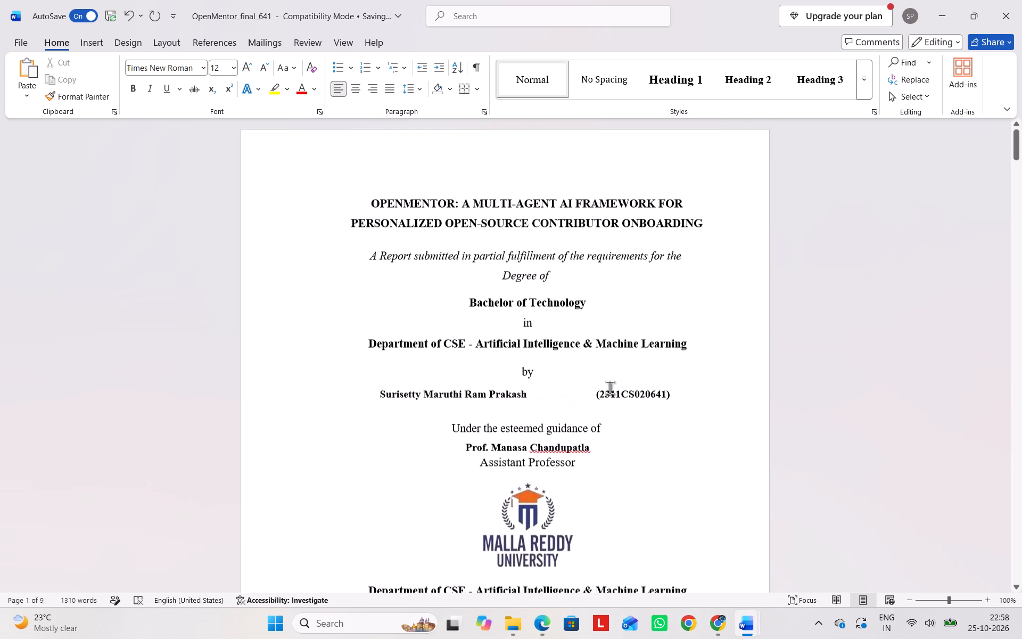
{"action": "scroll", "coordinate": [609, 388], "scroll_direction": "down", "scroll_amount": 5}
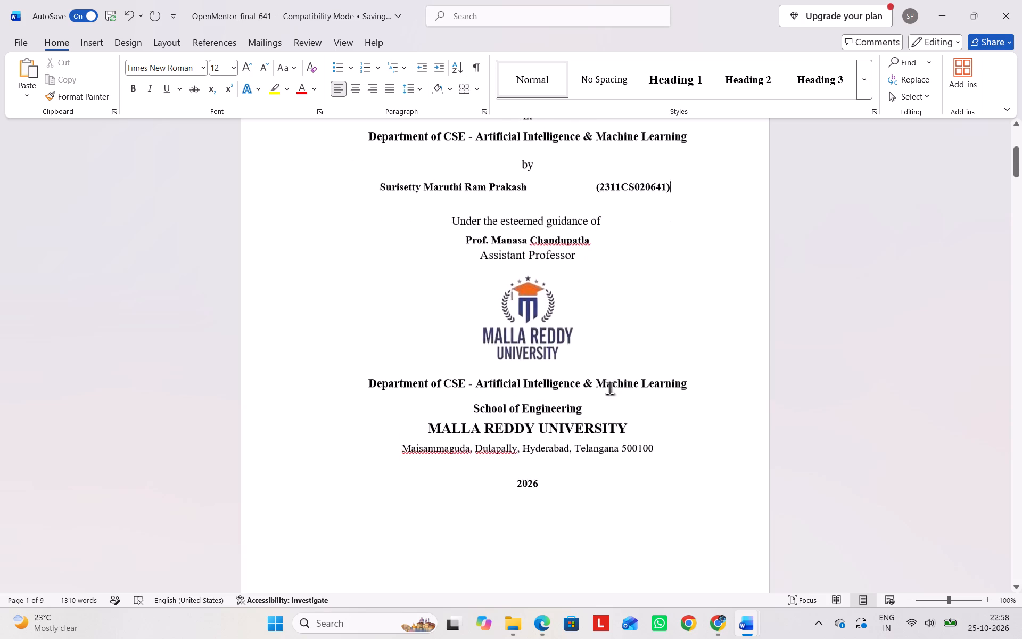
{"action": "scroll", "coordinate": [609, 388], "scroll_direction": "down", "scroll_amount": 3}
{"action": "scroll", "coordinate": [609, 388], "scroll_direction": "up", "scroll_amount": 1}
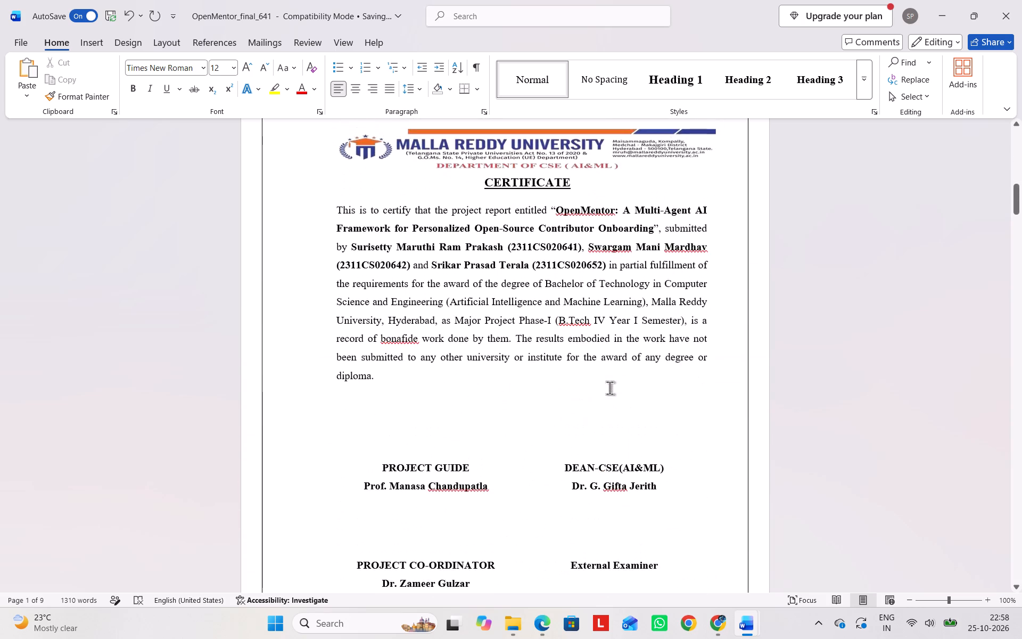
{"action": "scroll", "coordinate": [609, 388], "scroll_direction": "up", "scroll_amount": 1}
{"action": "scroll", "coordinate": [609, 388], "scroll_direction": "down", "scroll_amount": 1}
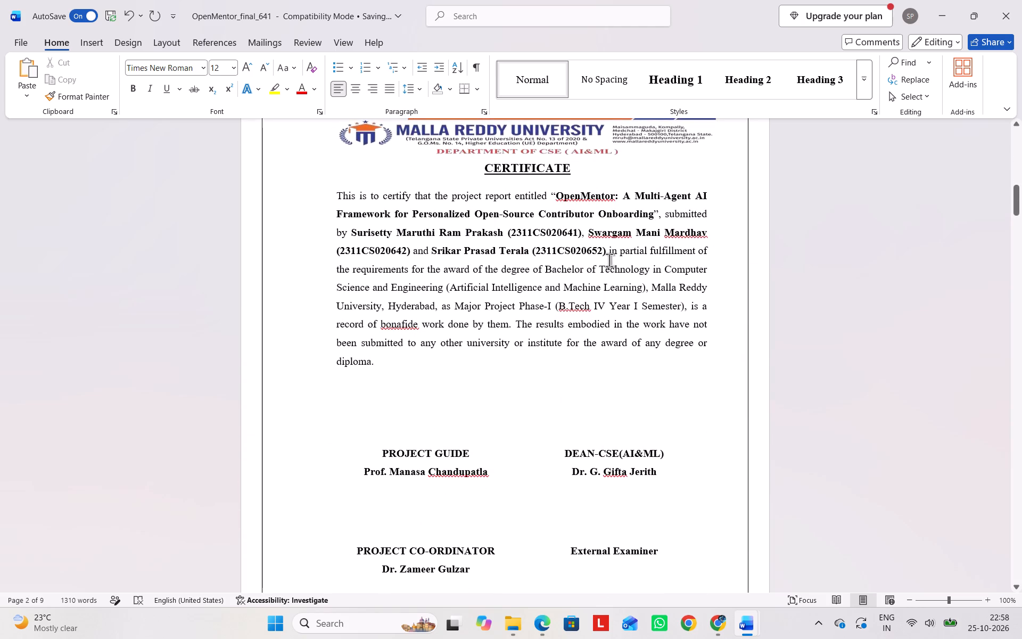
{"action": "left_click", "coordinate": [606, 250]}
{"action": "key", "text": "shift+Up"}
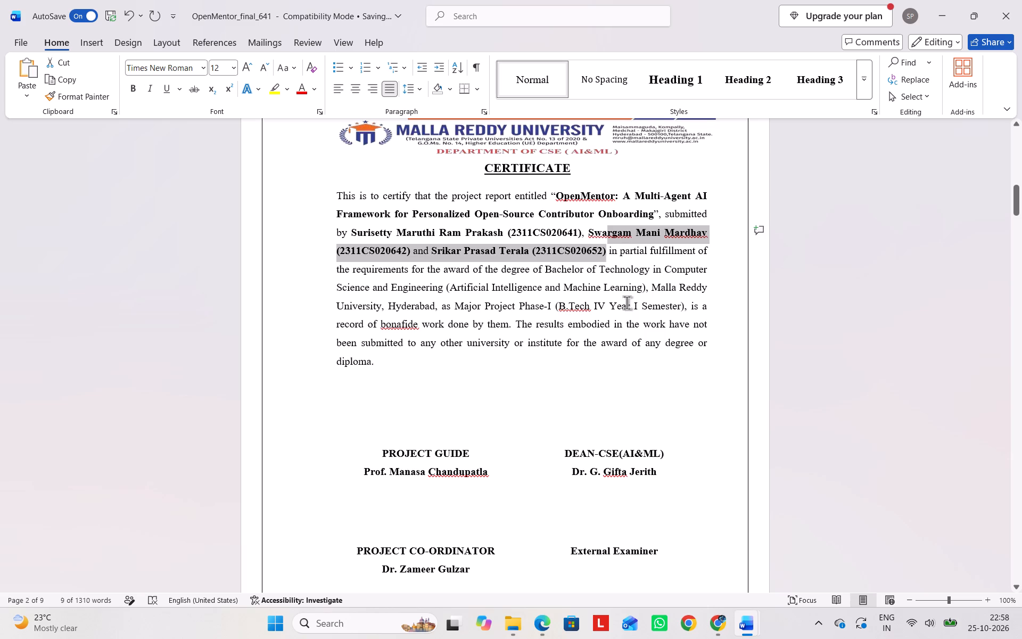
{"action": "key", "text": "BackSpace"}
{"action": "key", "text": "BackSpace"}
{"action": "key", "text": "BackSpace"}
{"action": "key", "text": "BackSpace"}
{"action": "key", "text": "BackSpace"}
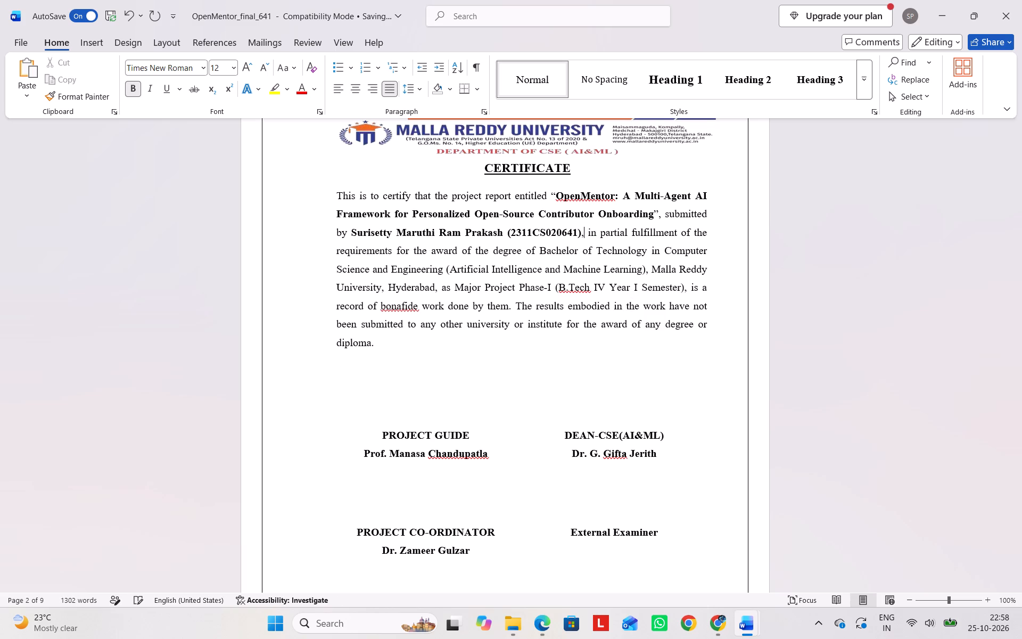
{"action": "key", "text": "BackSpace"}
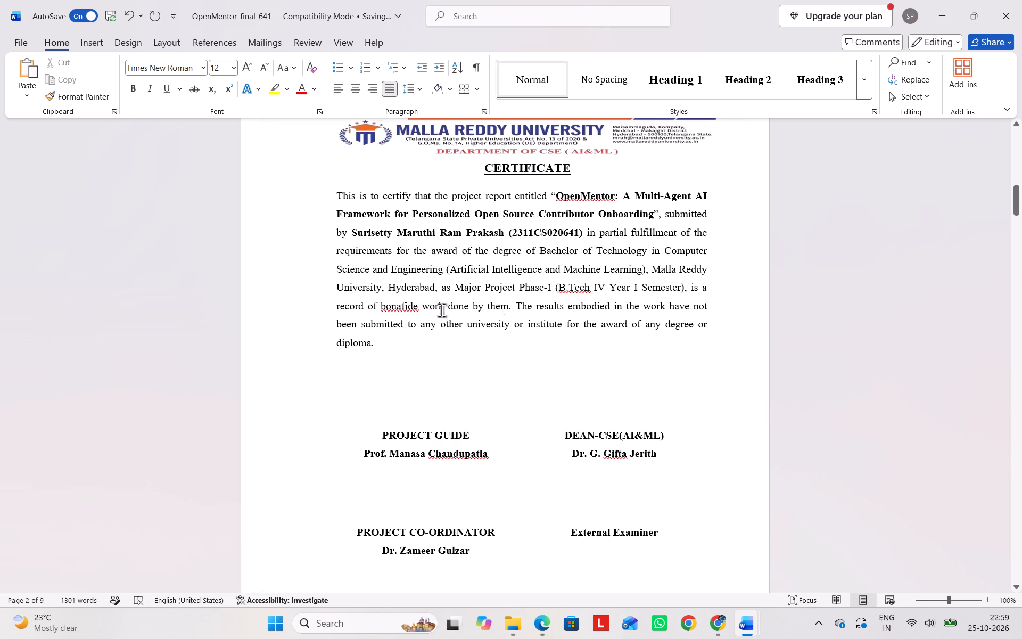
Replace the opening "We" with "I" in the first paragraph of the Declaration.
{"action": "scroll", "coordinate": [537, 408], "scroll_direction": "down", "scroll_amount": 1}
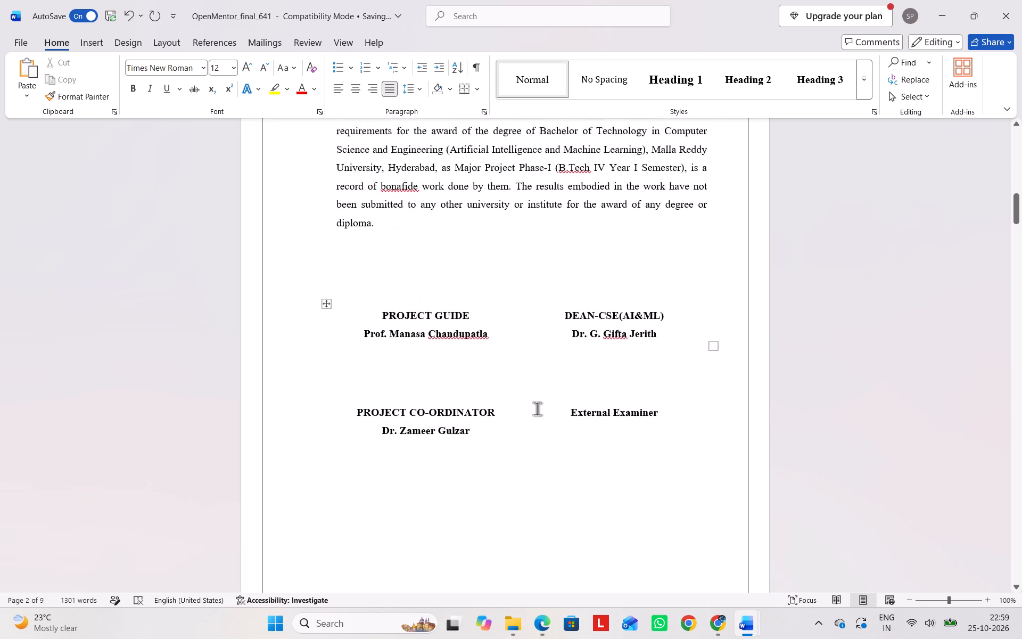
{"action": "scroll", "coordinate": [537, 408], "scroll_direction": "down", "scroll_amount": 4}
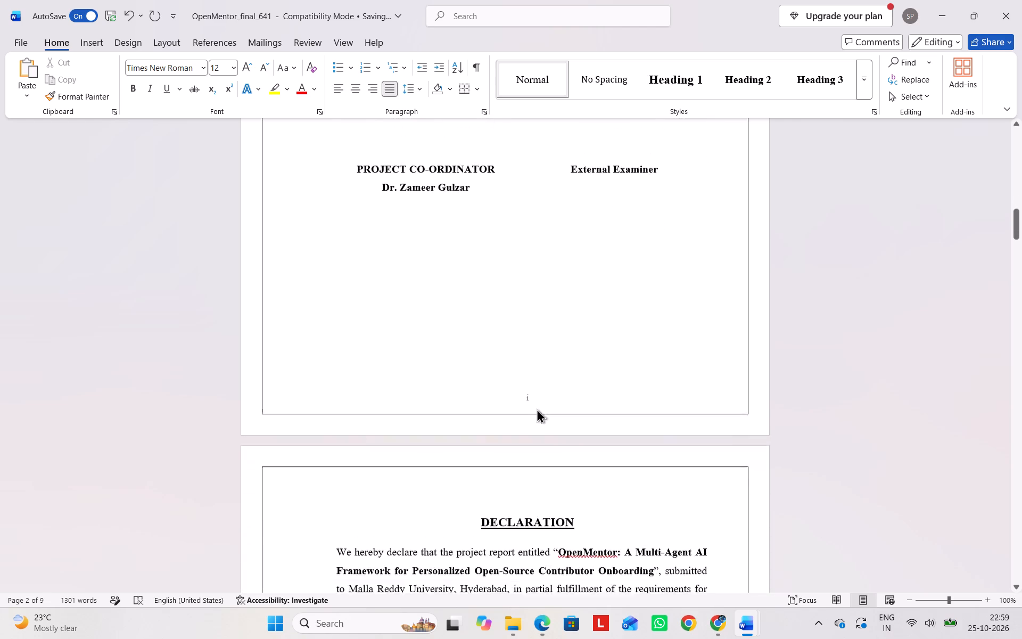
{"action": "scroll", "coordinate": [537, 408], "scroll_direction": "down", "scroll_amount": 2}
{"action": "left_click", "coordinate": [349, 349]}
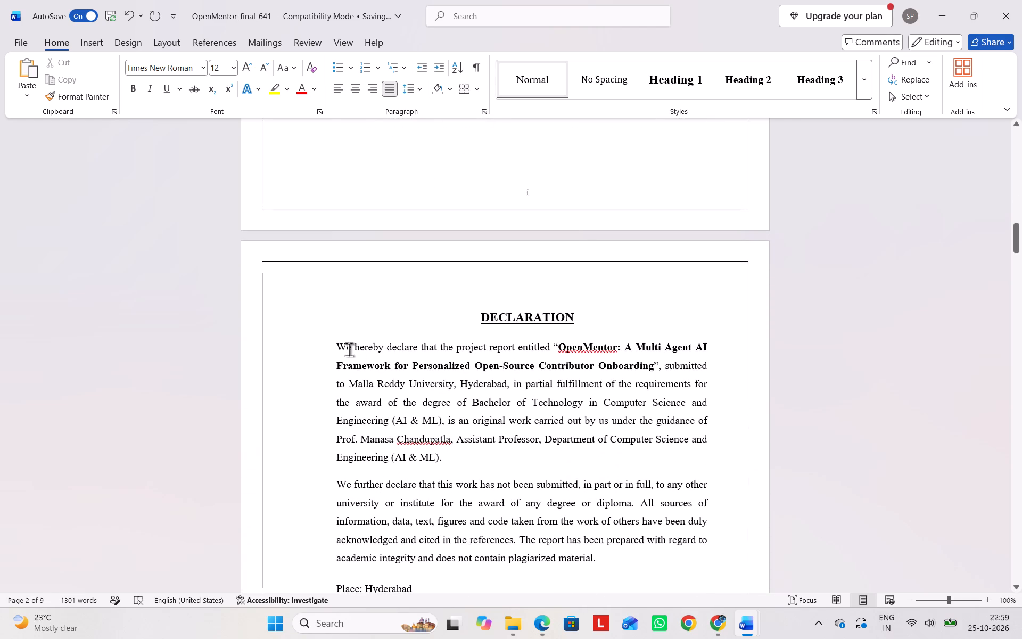
{"action": "key", "text": "Right"}
{"action": "key", "text": "BackSpace"}
{"action": "key", "text": "BackSpace"}
{"action": "key", "text": "i"}
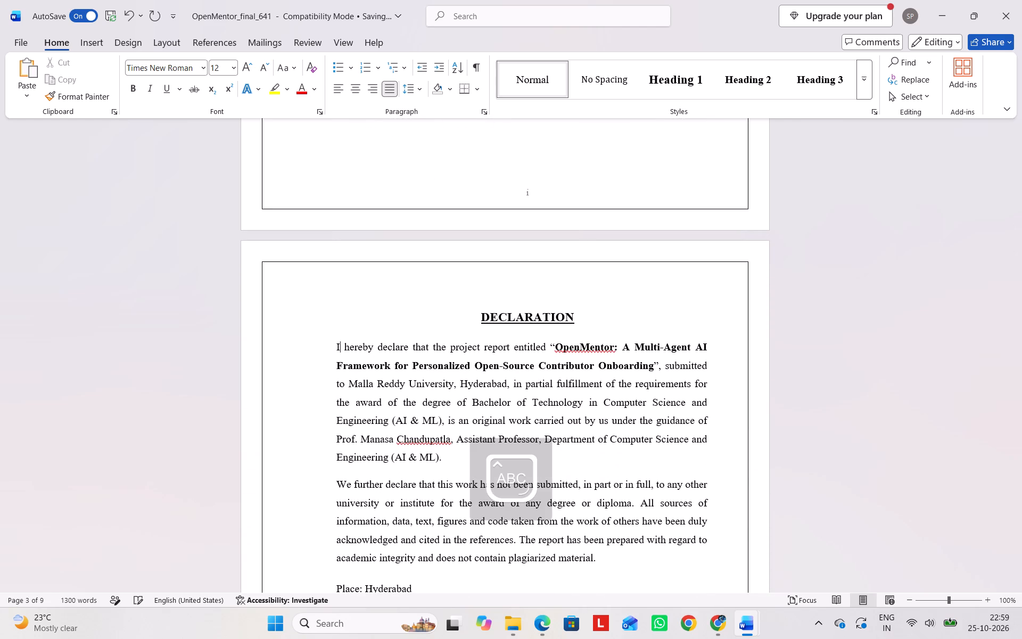
Replace the opening "We" with "I" in the second paragraph of the Declaration.
{"action": "scroll", "coordinate": [455, 373], "scroll_direction": "down", "scroll_amount": 1}
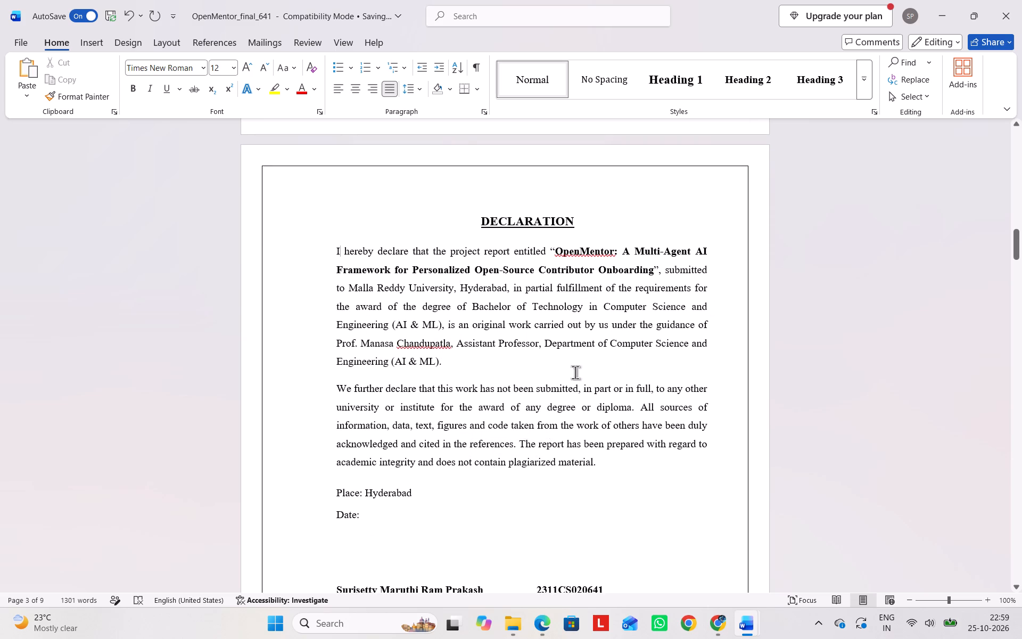
{"action": "left_click", "coordinate": [350, 390]}
{"action": "key", "text": "BackSpace"}
{"action": "key", "text": "BackSpace"}
{"action": "key", "text": "i"}
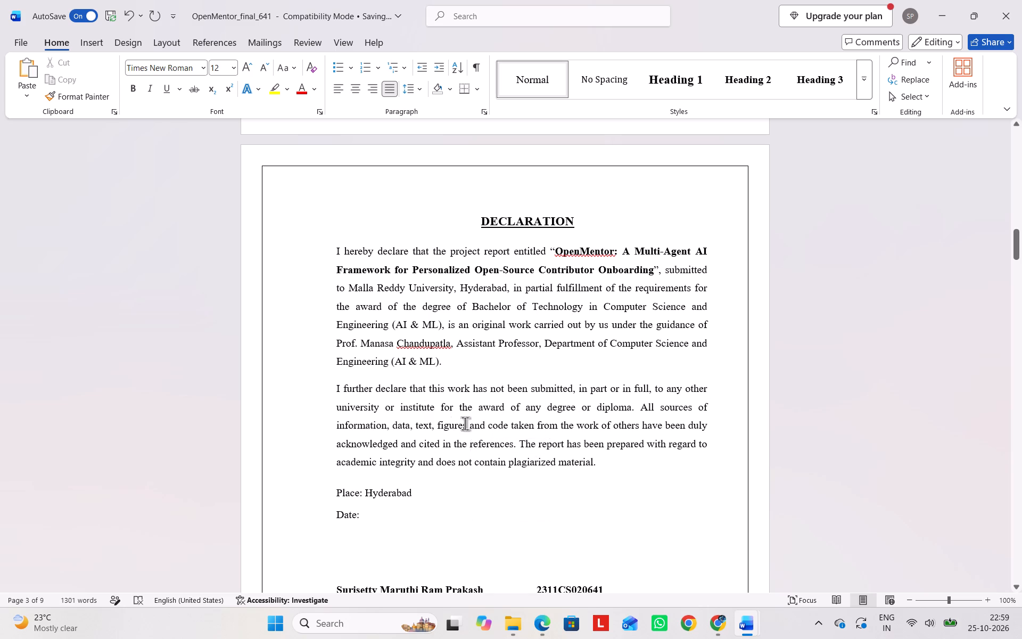
Delete the second and third students' names and roll numbers from the signature block below the Declaration.
{"action": "scroll", "coordinate": [587, 415], "scroll_direction": "down", "scroll_amount": 1}
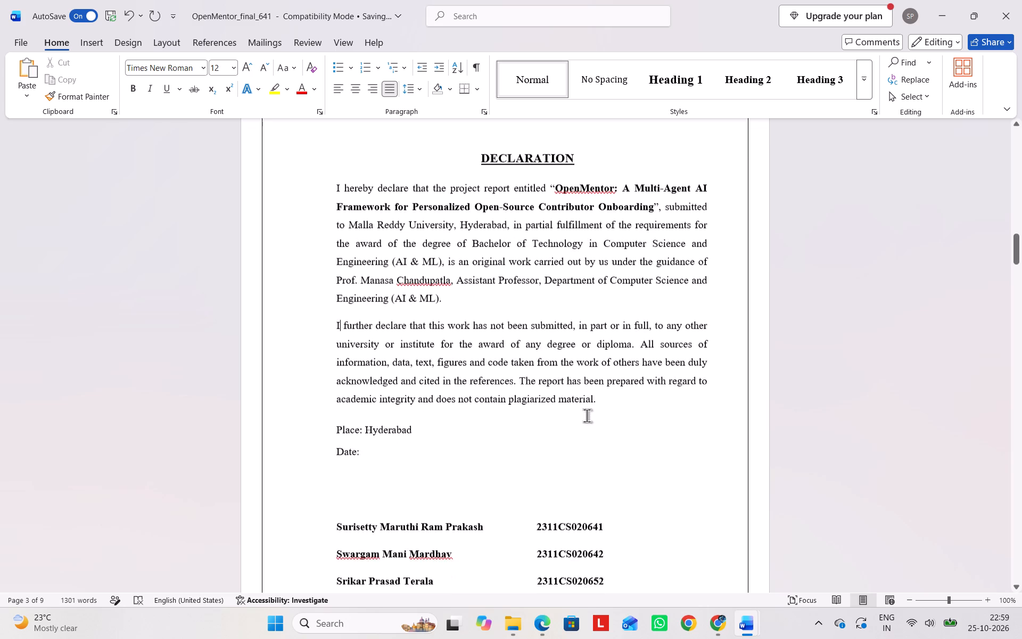
{"action": "scroll", "coordinate": [587, 415], "scroll_direction": "down", "scroll_amount": 1}
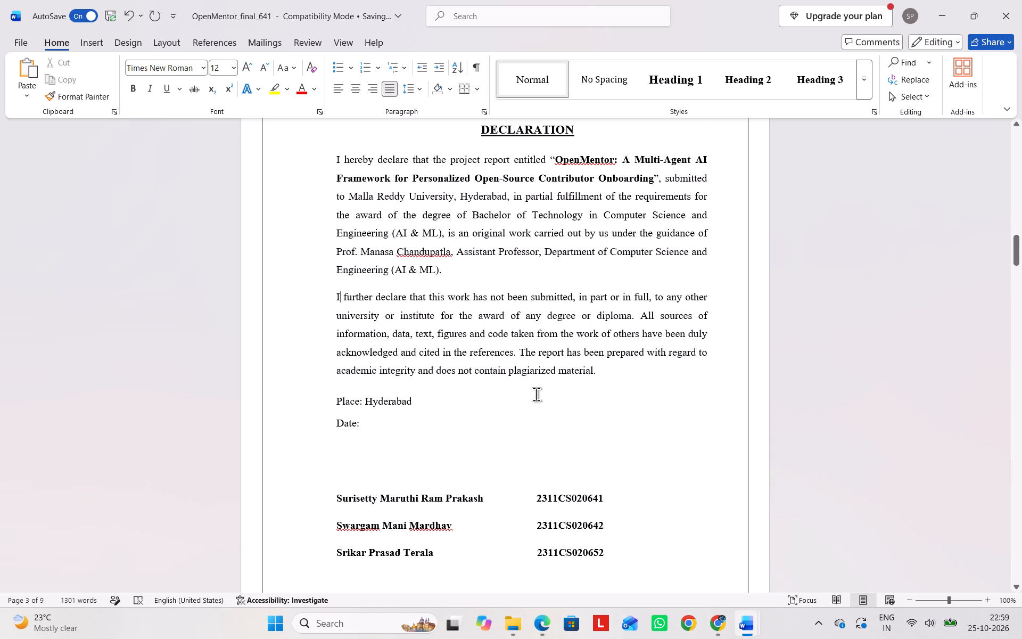
{"action": "scroll", "coordinate": [536, 394], "scroll_direction": "down", "scroll_amount": 3}
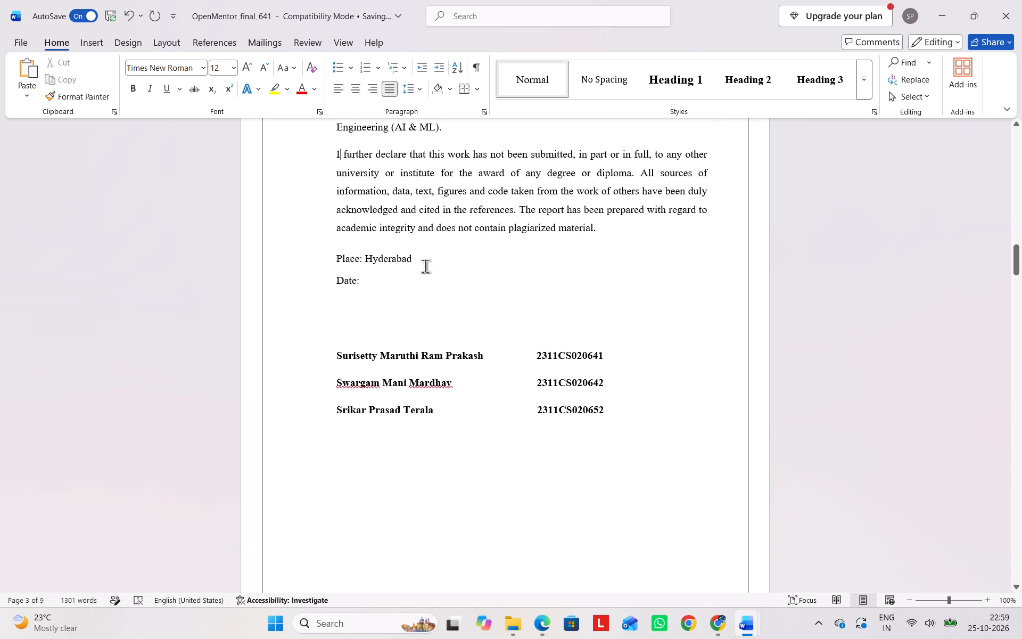
{"action": "left_click", "coordinate": [610, 409]}
{"action": "key", "text": "shift+Up"}
{"action": "key", "text": "shift+Up"}
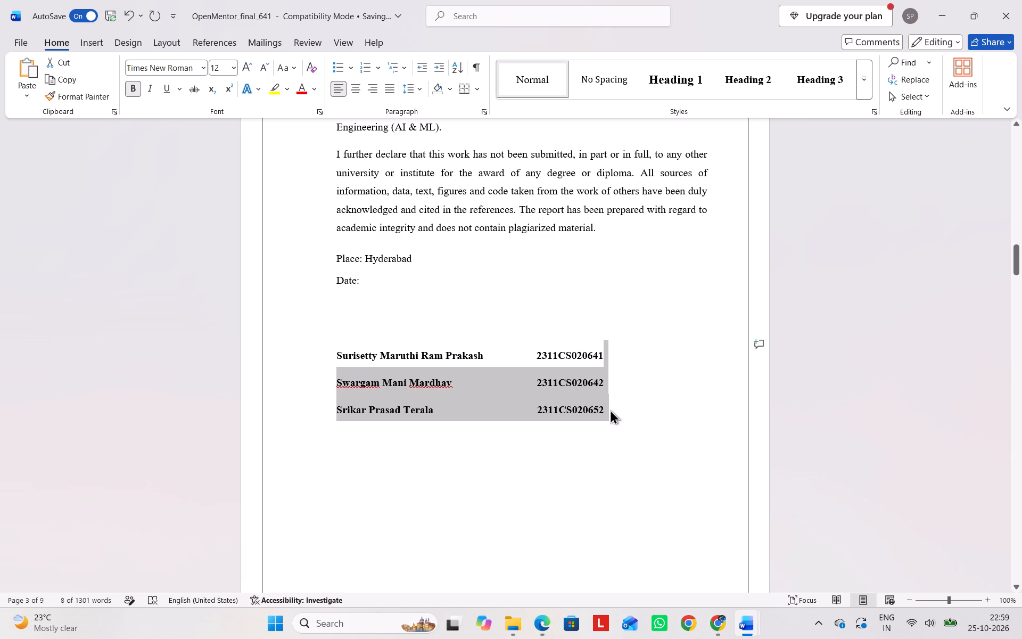
{"action": "key", "text": "BackSpace"}
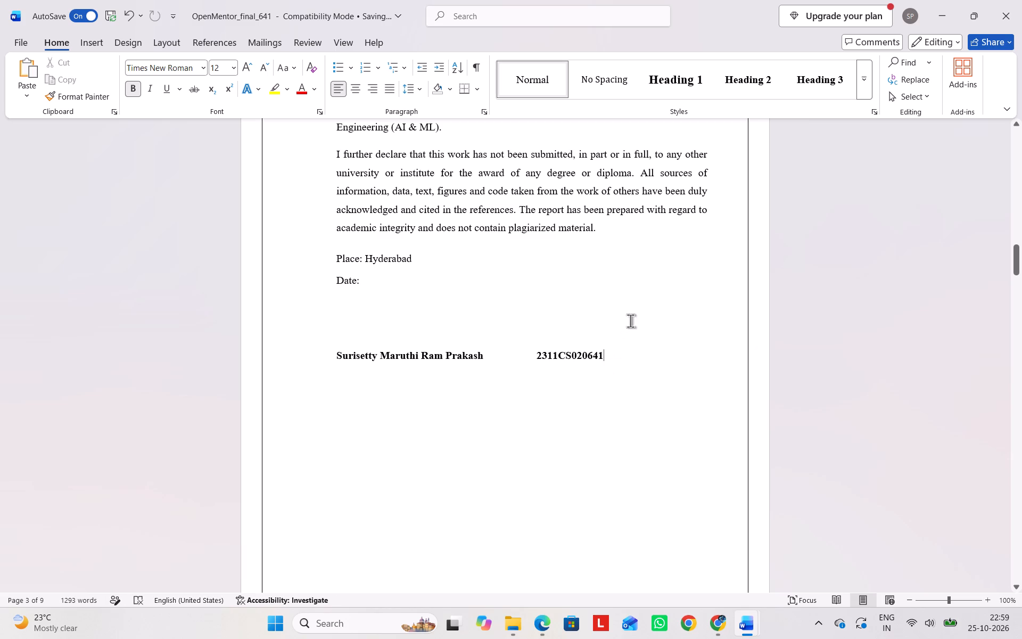
Change the opening "We are" to "I am" in the first paragraph of the Acknowledgement.
{"action": "scroll", "coordinate": [630, 321], "scroll_direction": "down", "scroll_amount": 3}
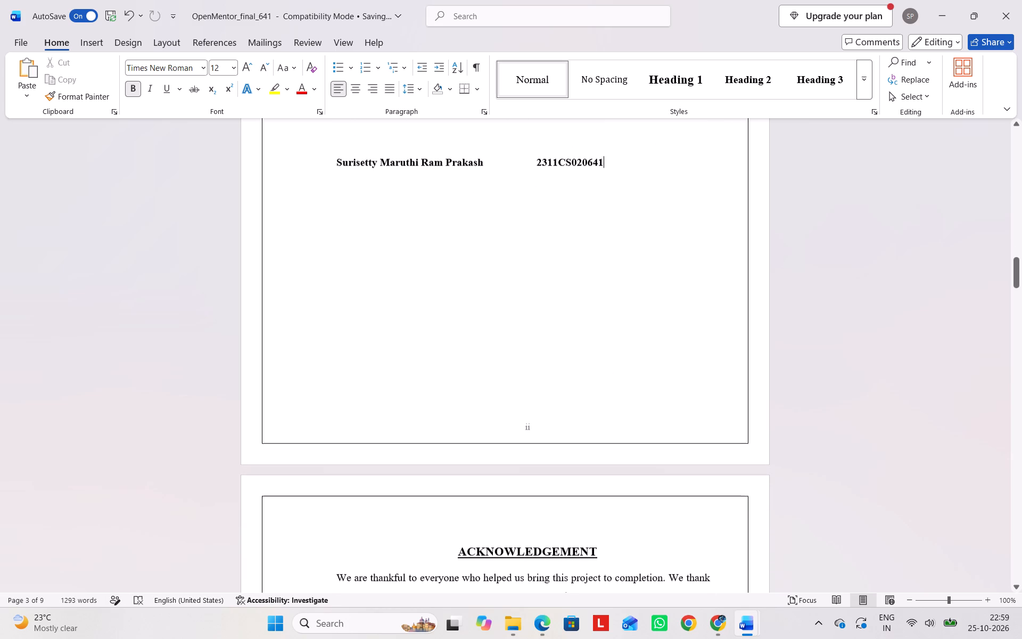
{"action": "scroll", "coordinate": [685, 330], "scroll_direction": "down", "scroll_amount": 4}
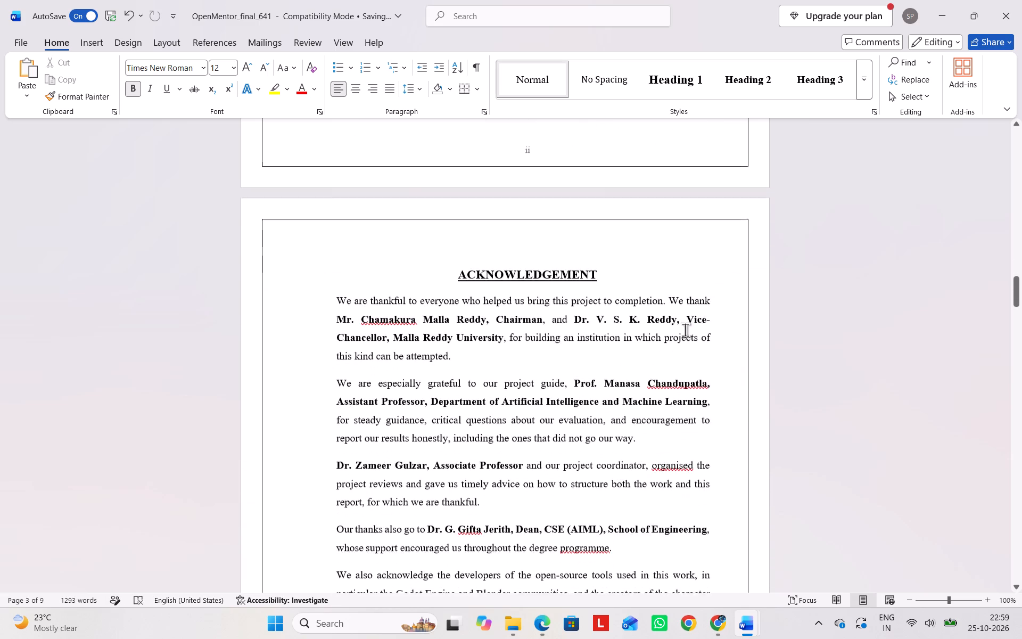
{"action": "scroll", "coordinate": [685, 330], "scroll_direction": "down", "scroll_amount": 2}
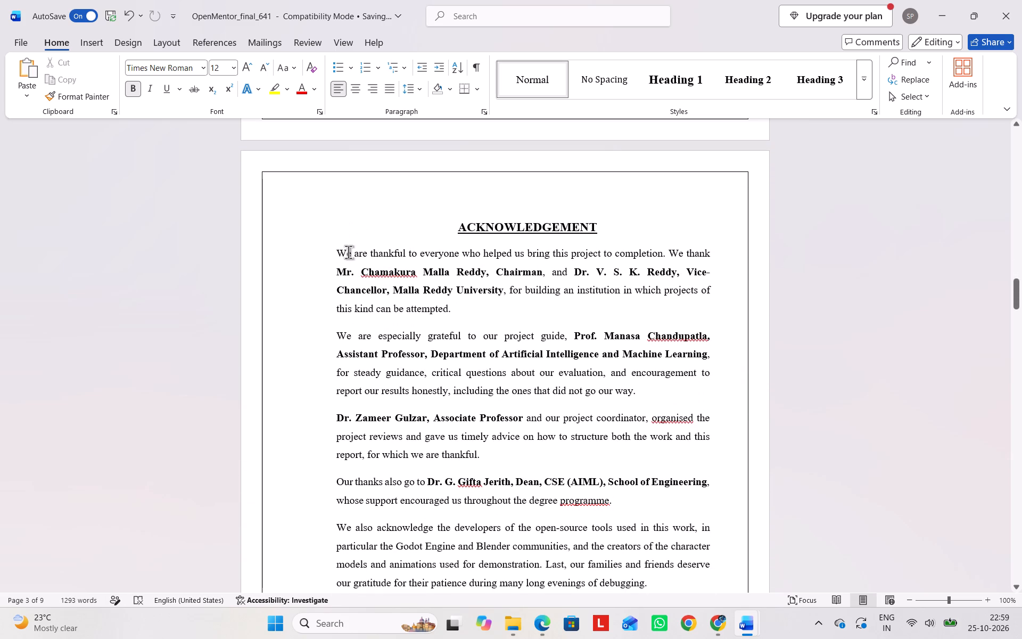
{"action": "left_click", "coordinate": [348, 252]}
{"action": "key", "text": "Right"}
{"action": "key", "text": "BackSpace"}
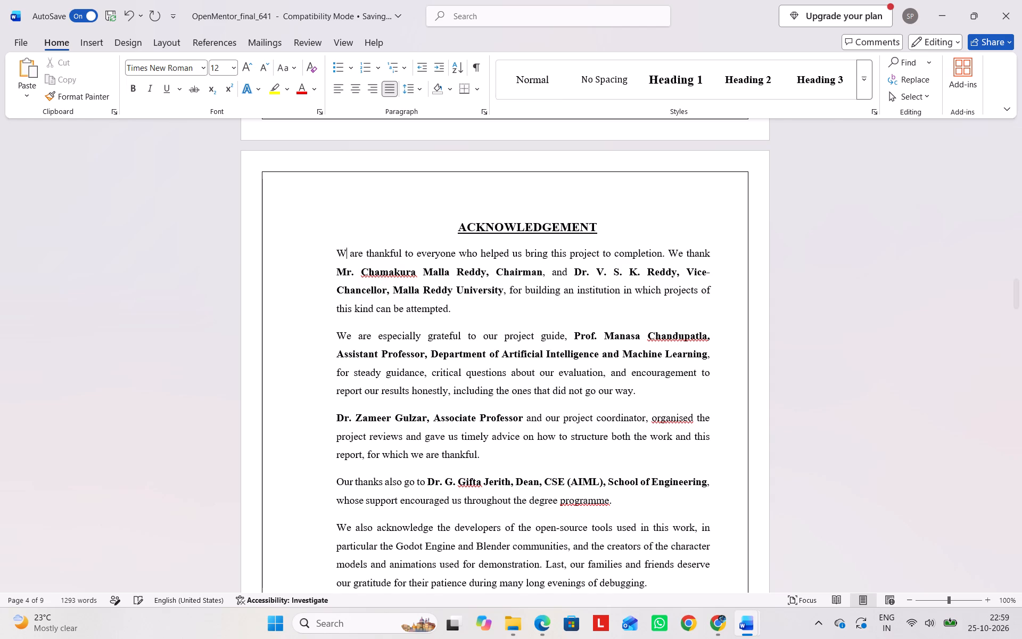
{"action": "key", "text": "BackSpace"}
{"action": "key", "text": "i"}
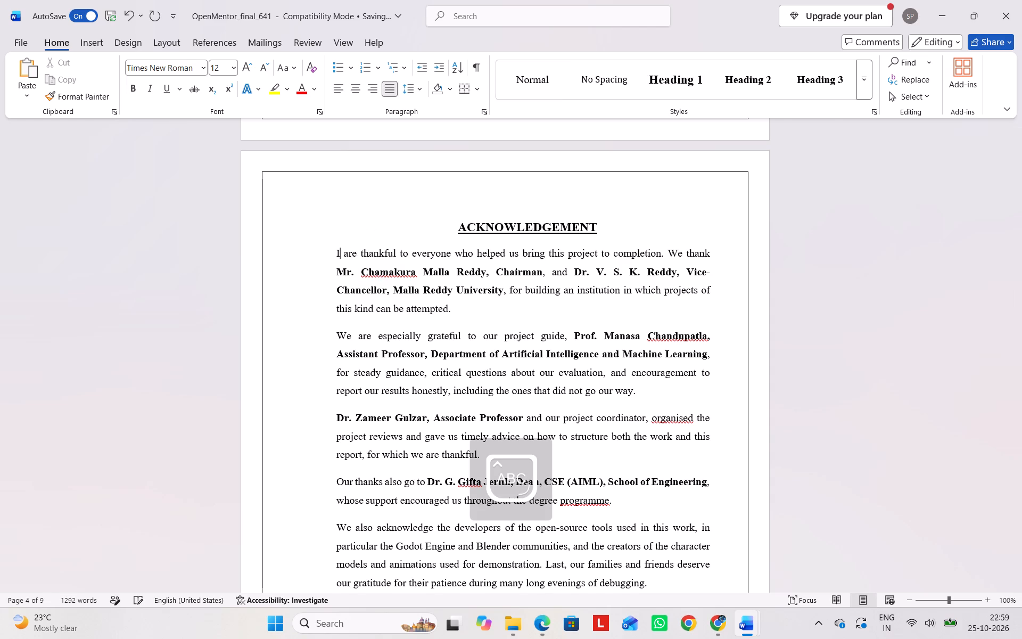
{"action": "left_click", "coordinate": [356, 257]}
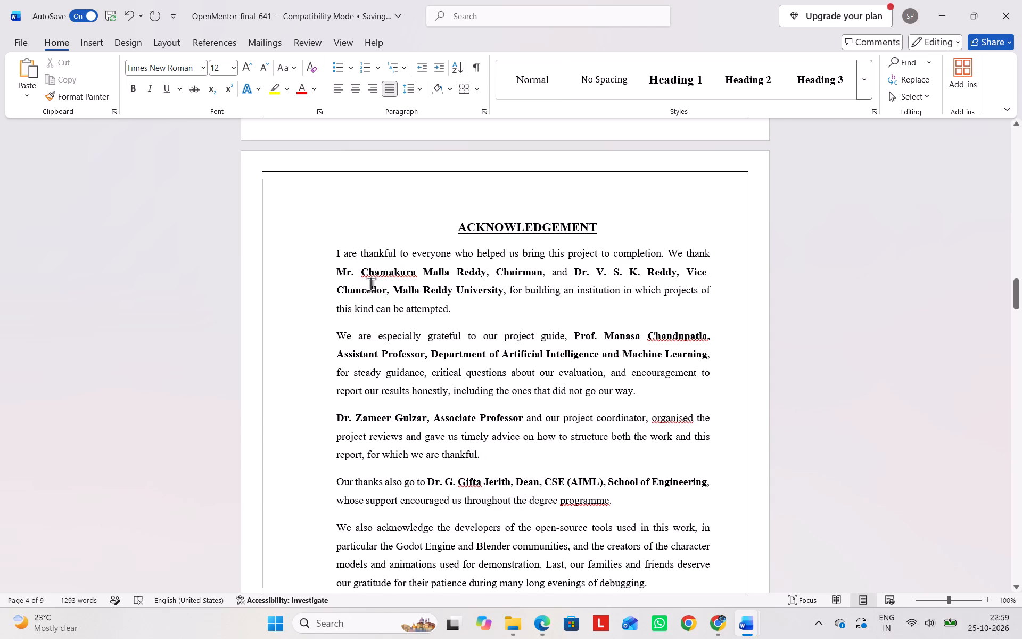
{"action": "key", "text": "BackSpace"}
{"action": "key", "text": "BackSpace"}
{"action": "key", "text": "m"}
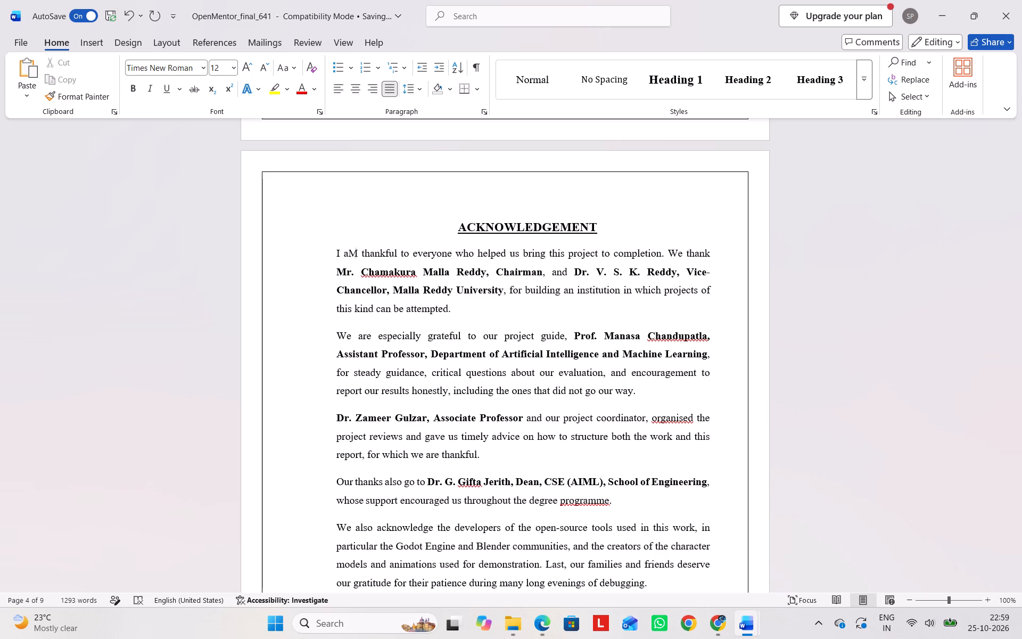
{"action": "key", "text": "BackSpace"}
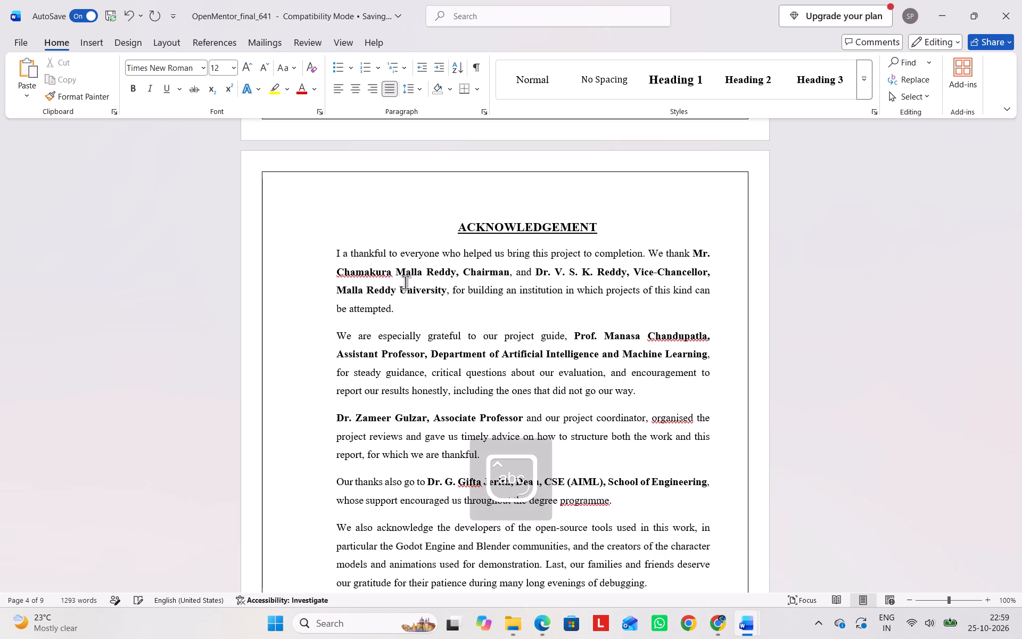
{"action": "key", "text": "m"}
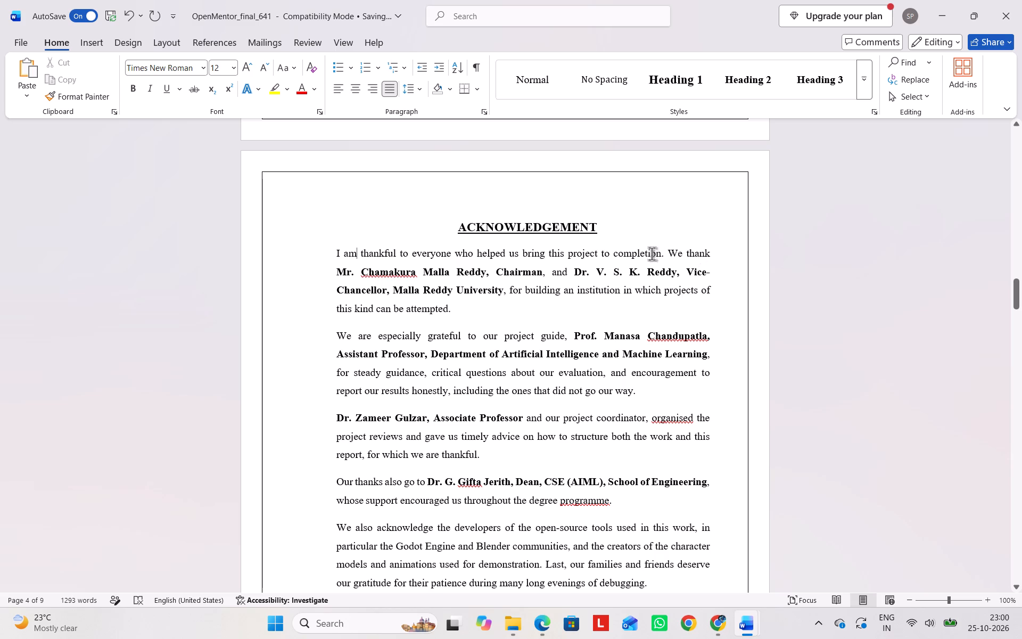
Replace "We" with "I" before "thank" in the second sentence of the Acknowledgement's first paragraph.
{"action": "left_click", "coordinate": [682, 254]}
{"action": "key", "text": "BackSpace"}
{"action": "key", "text": "BackSpace"}
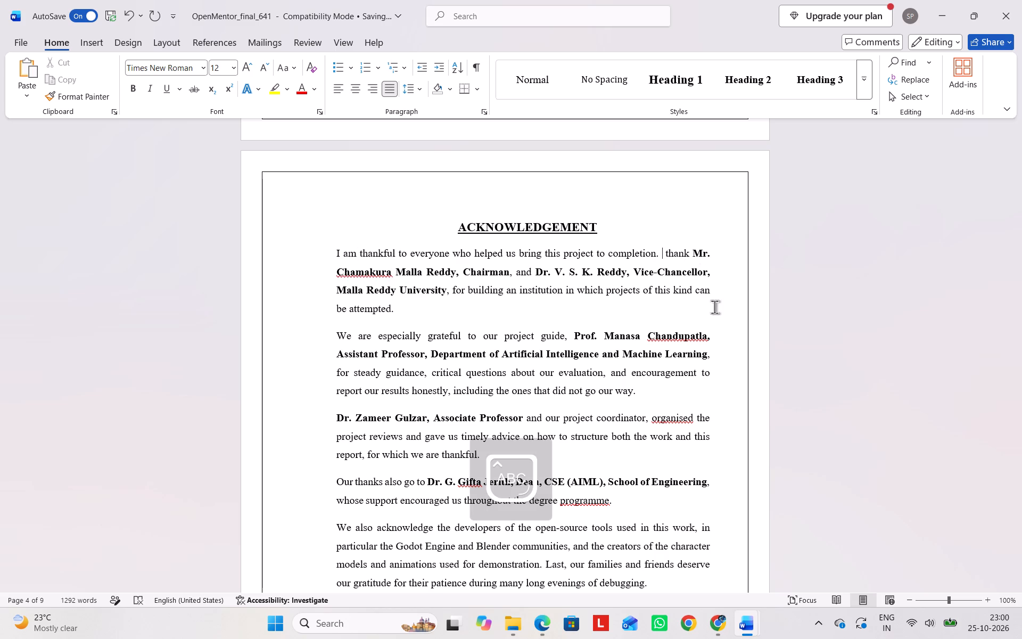
{"action": "key", "text": "i"}
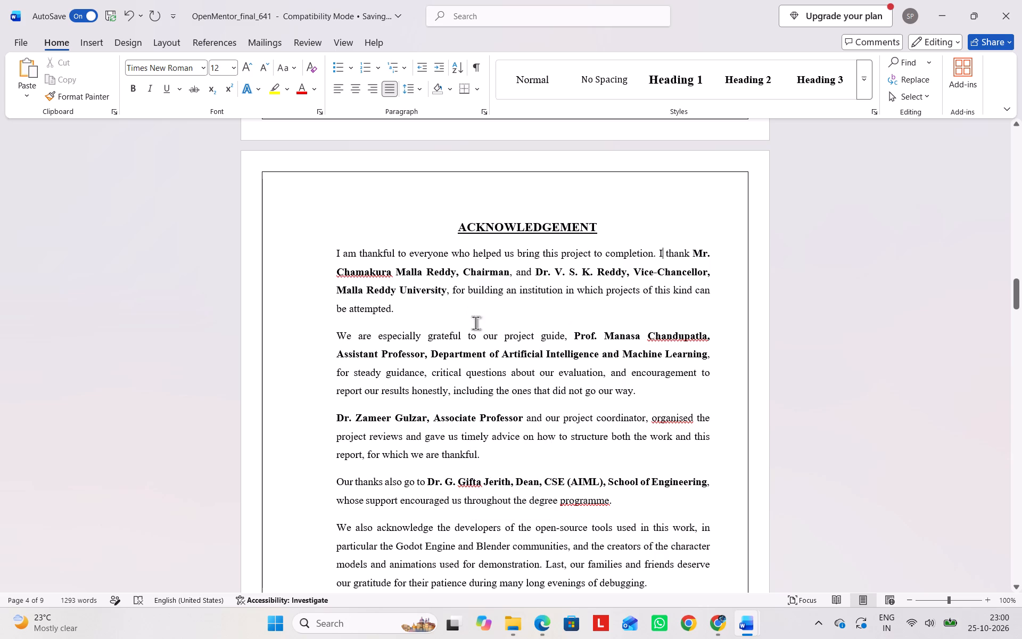
Change the opening "We are" to "I am" in the second paragraph of the Acknowledgement.
{"action": "left_click", "coordinate": [351, 337]}
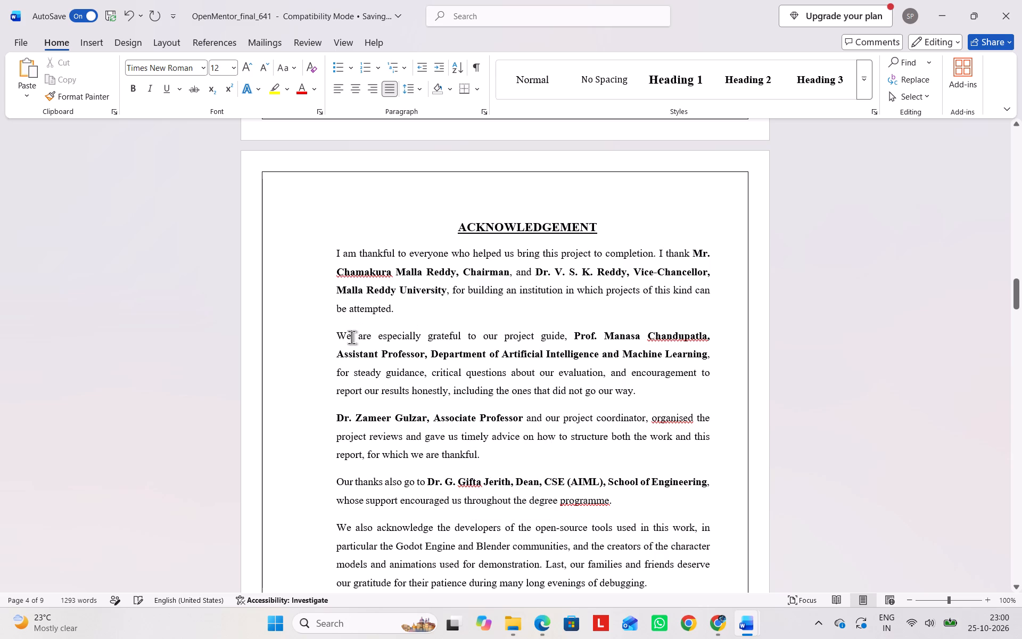
{"action": "left_click", "coordinate": [351, 337]}
{"action": "key", "text": "BackSpace"}
{"action": "key", "text": "BackSpace"}
{"action": "key", "text": "i"}
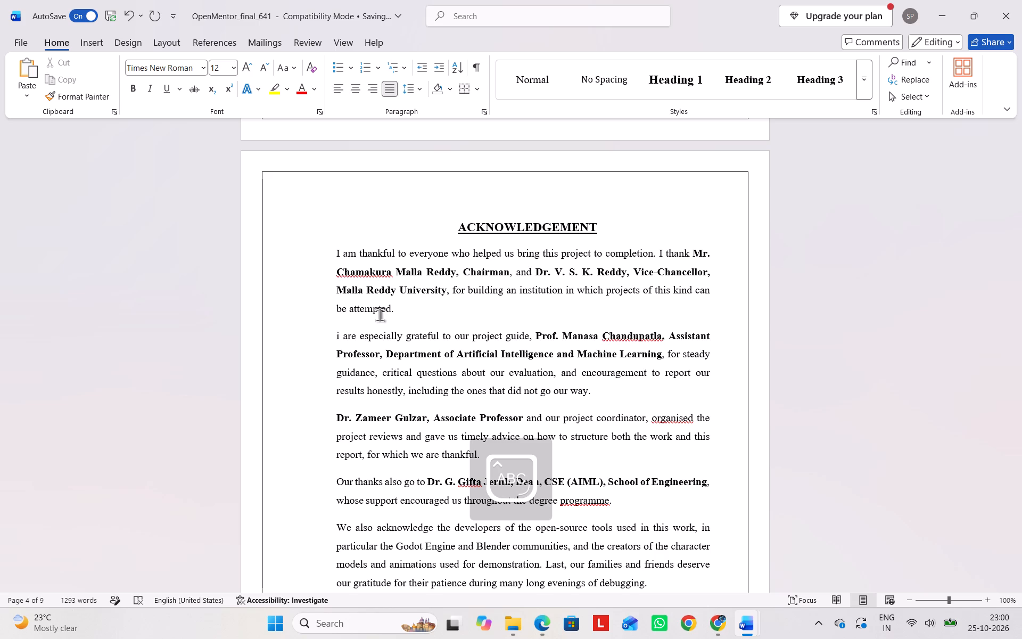
{"action": "key", "text": "BackSpace"}
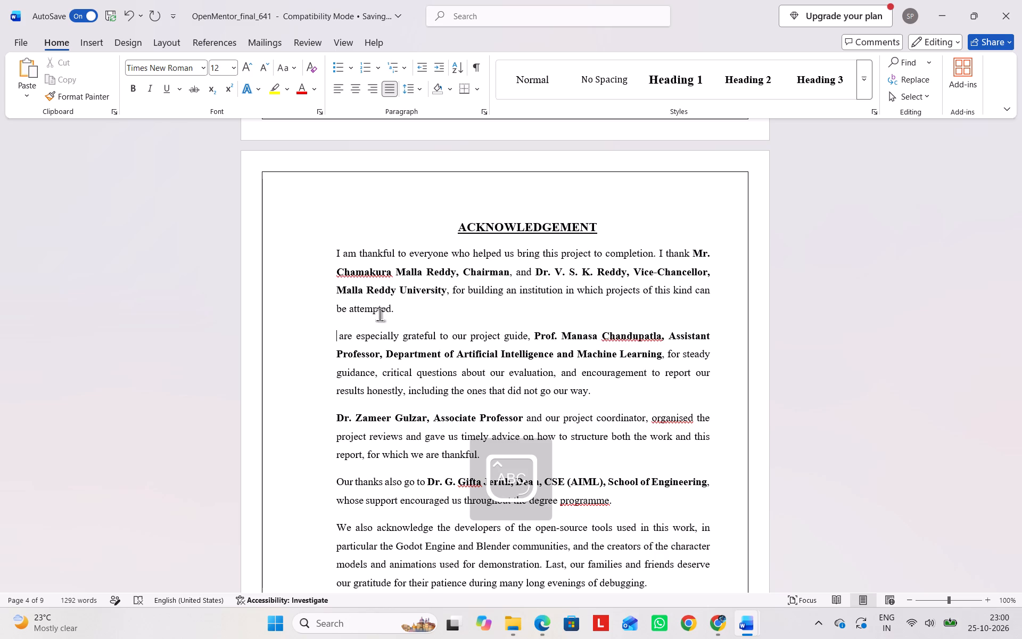
{"action": "key", "text": "i"}
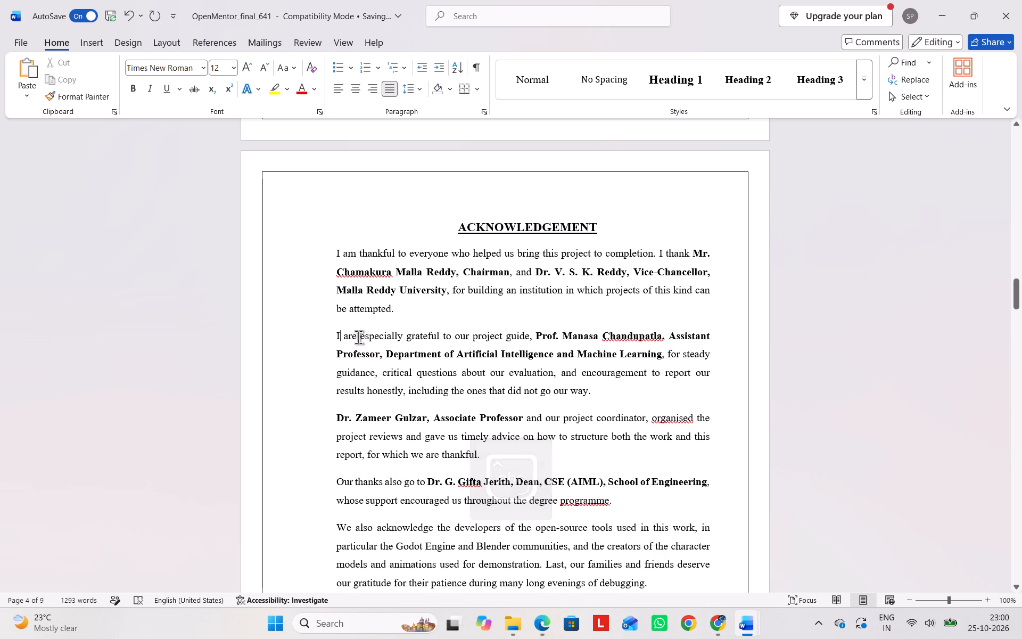
{"action": "key", "text": "Right"}
{"action": "key", "text": "Right"}
{"action": "key", "text": "Right"}
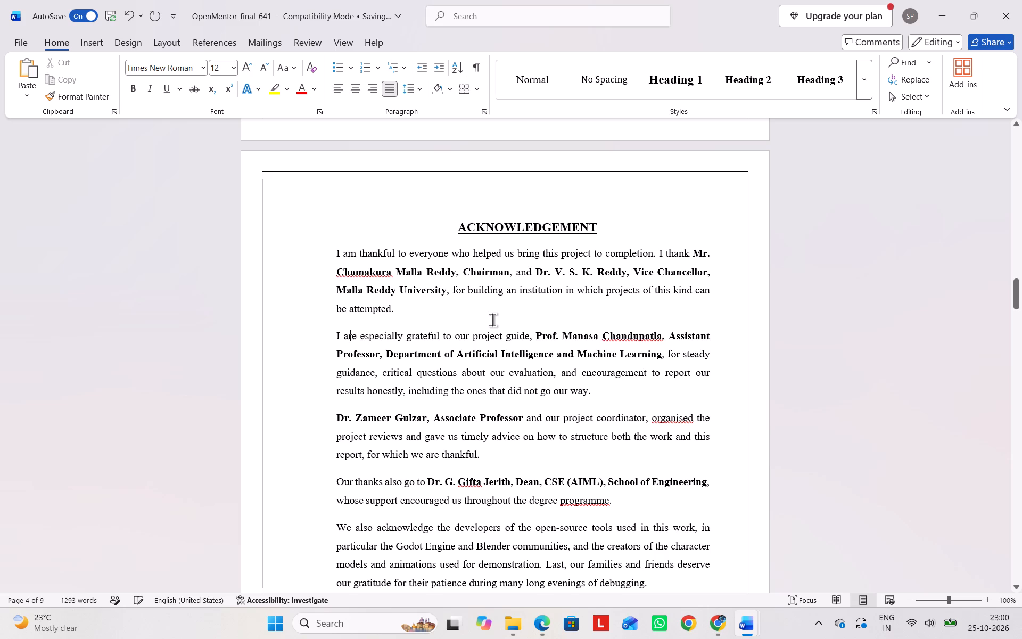
{"action": "key", "text": "Right"}
{"action": "key", "text": "BackSpace"}
{"action": "key", "text": "BackSpace"}
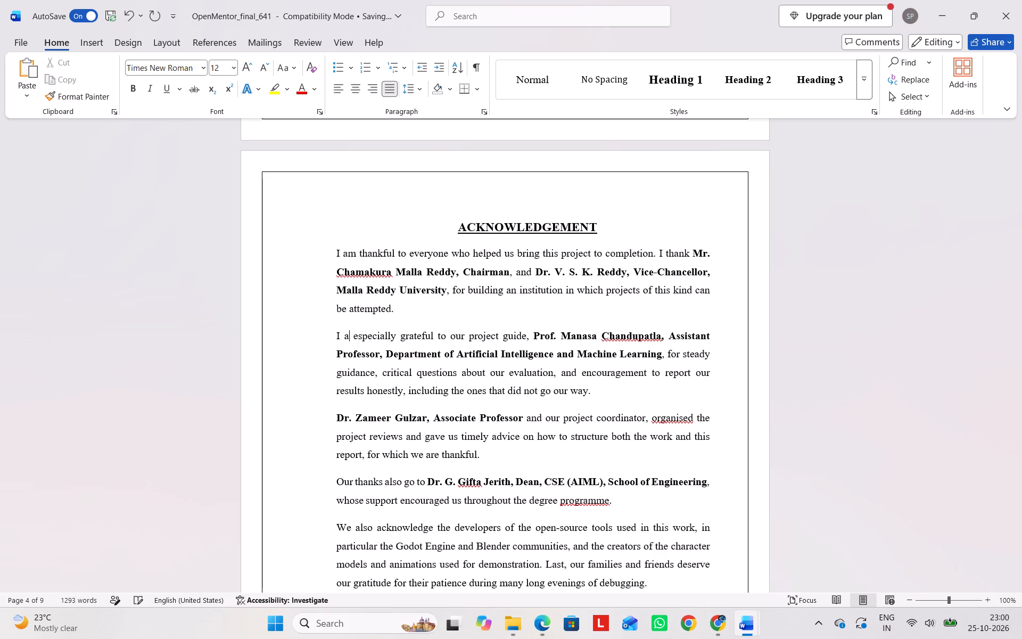
{"action": "key", "text": "m"}
Replace "our" with "my" before "project guide" in the Acknowledgement's second paragraph.
{"action": "scroll", "coordinate": [461, 354], "scroll_direction": "down", "scroll_amount": 1}
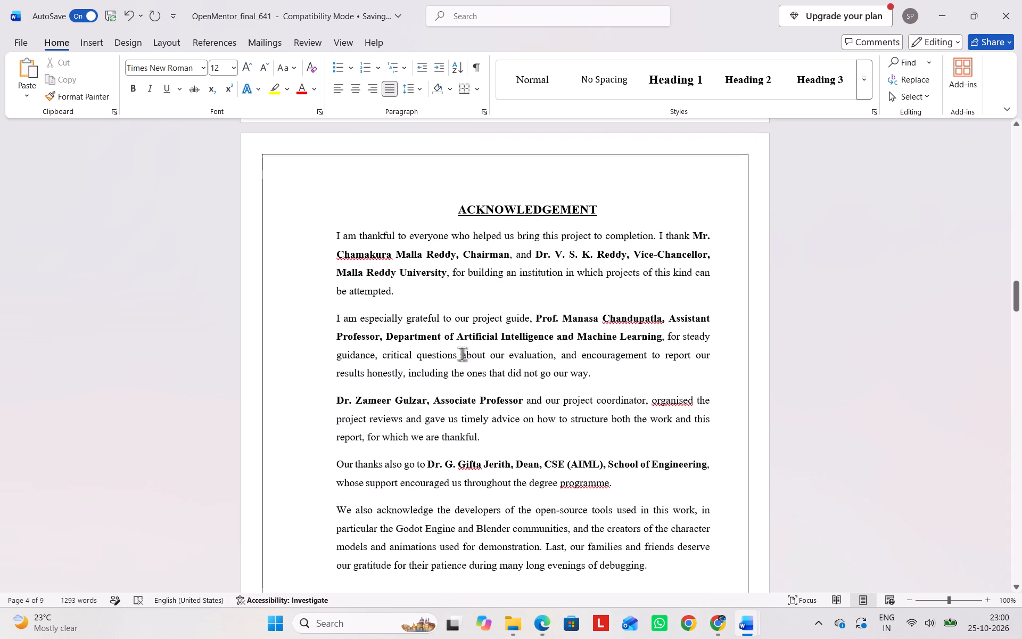
{"action": "scroll", "coordinate": [461, 354], "scroll_direction": "down", "scroll_amount": 1}
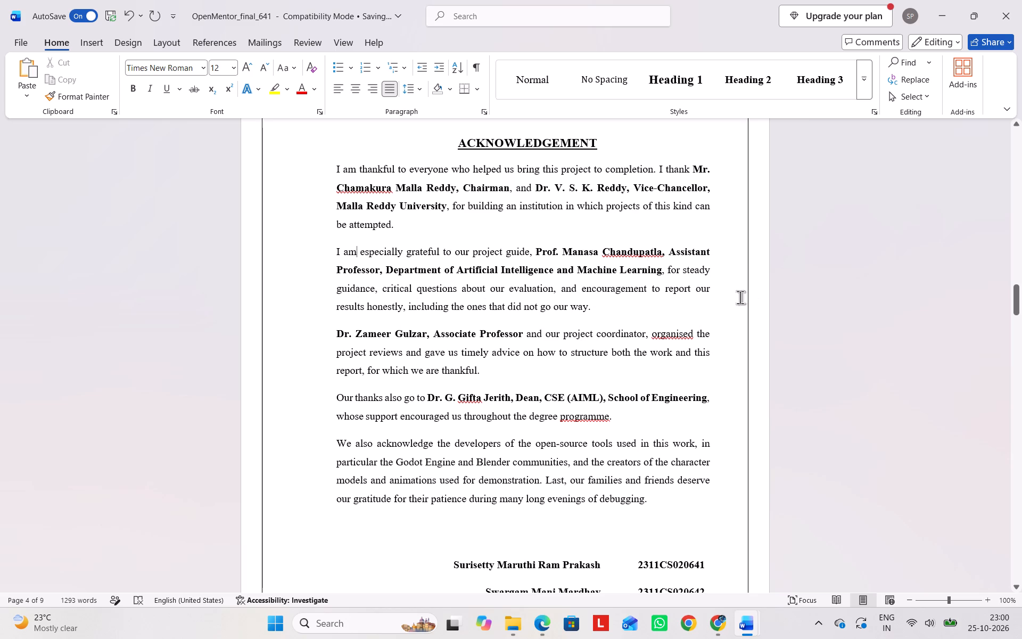
{"action": "left_click", "coordinate": [467, 249]}
{"action": "key", "text": "Right"}
{"action": "key", "text": "BackSpace"}
{"action": "key", "text": "BackSpace"}
{"action": "key", "text": "BackSpace"}
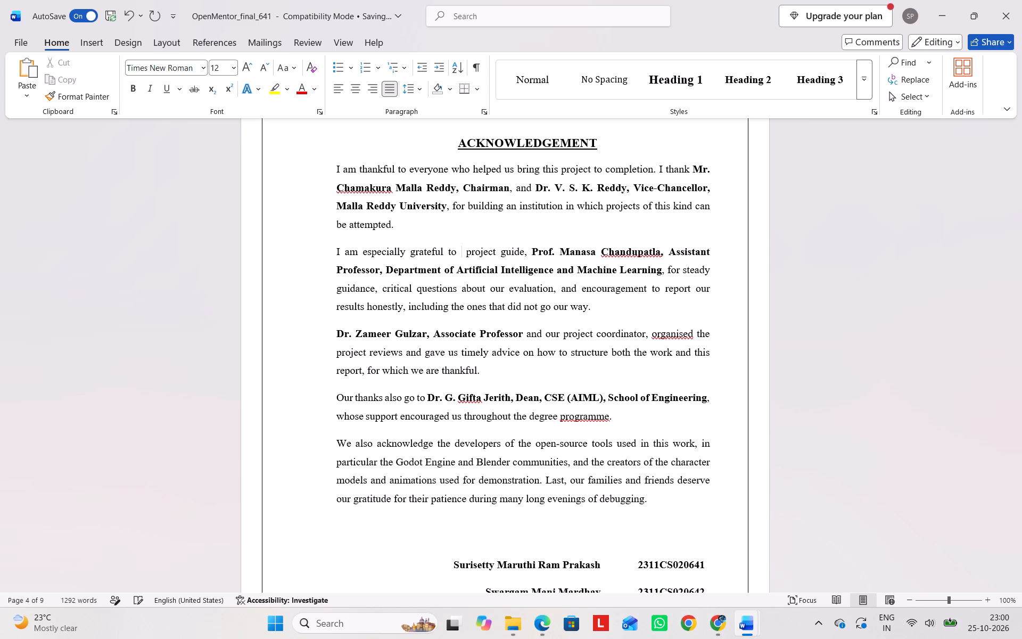
{"action": "type", "text": "my"}
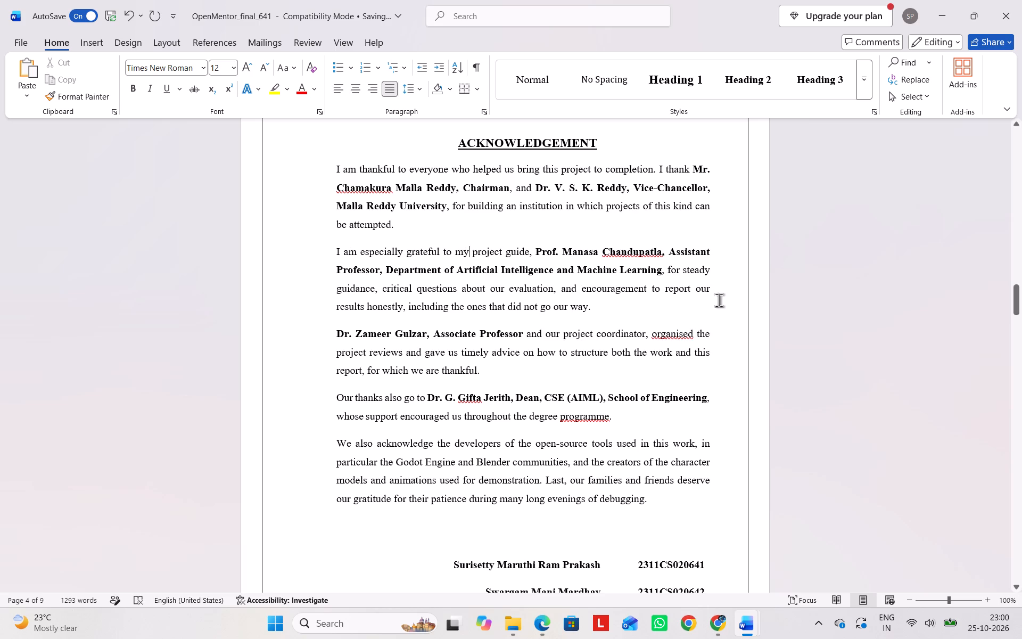
Replace "our" with "my" before "results honestly" in the Acknowledgement's second paragraph.
{"action": "left_click", "coordinate": [713, 291]}
{"action": "key", "text": "Left"}
{"action": "key", "text": "BackSpace"}
{"action": "key", "text": "BackSpace"}
{"action": "key", "text": "BackSpace"}
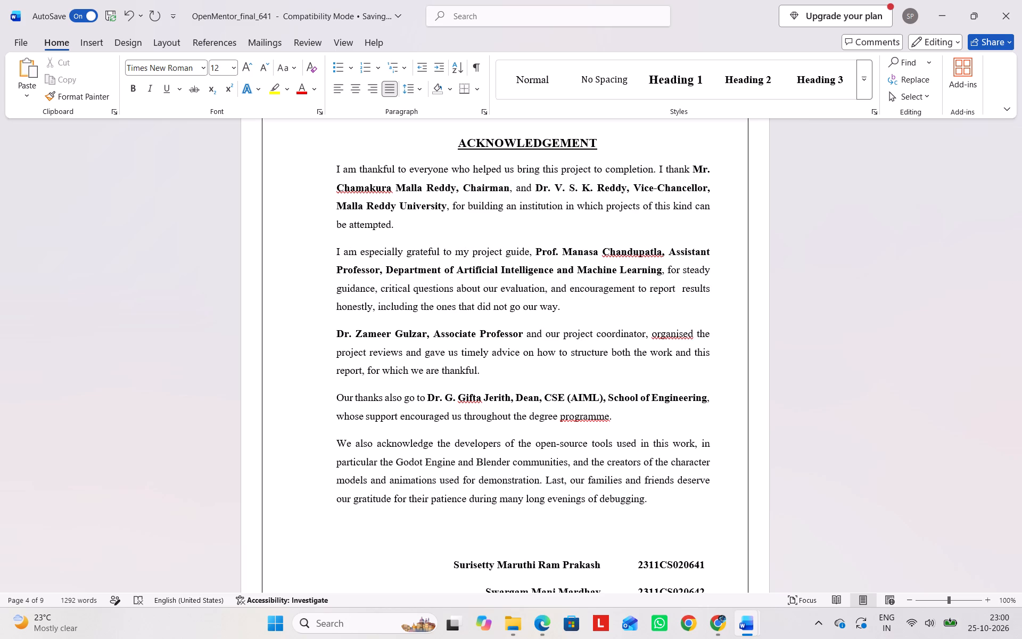
{"action": "type", "text": "my"}
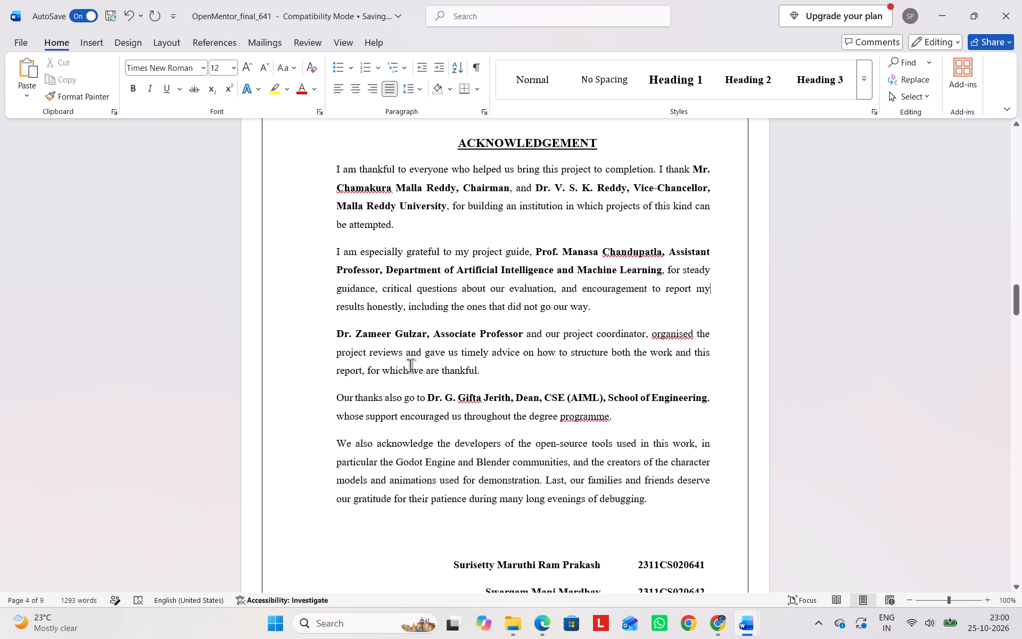
Replace "our" with "my" before "project coordinator" in the Acknowledgement's third paragraph.
{"action": "left_click", "coordinate": [559, 335]}
{"action": "key", "text": "BackSpace"}
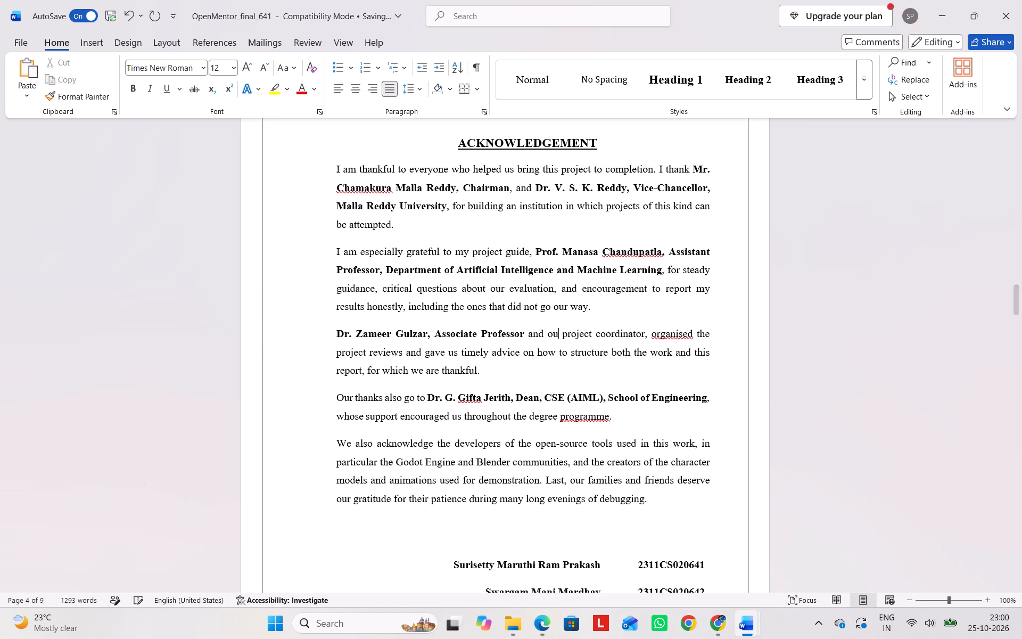
{"action": "key", "text": "BackSpace"}
{"action": "key", "text": "BackSpace"}
{"action": "type", "text": "my"}
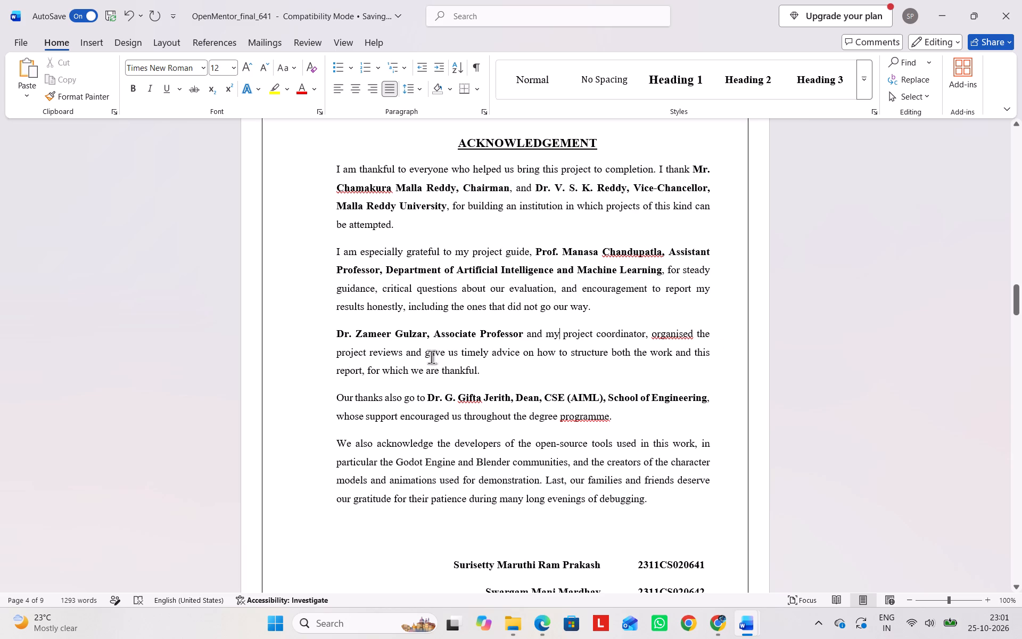
In the Acknowledgement's third paragraph, change "gave us" to "gave me" and "we are thankful" to "I am thankful".
{"action": "left_click", "coordinate": [458, 355]}
{"action": "key", "text": "BackSpace"}
{"action": "key", "text": "BackSpace"}
{"action": "type", "text": "me"}
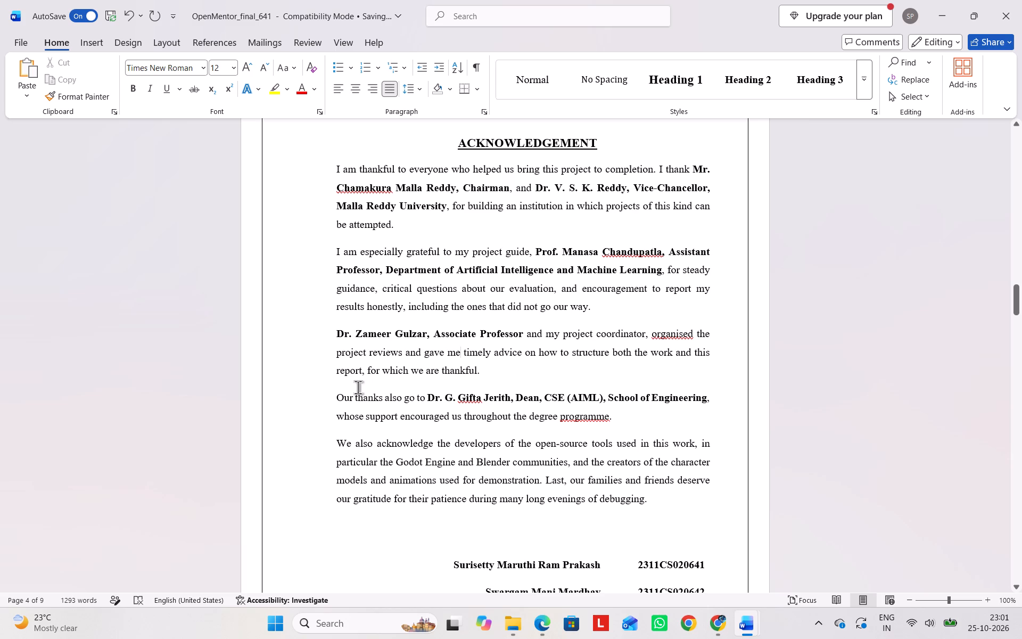
{"action": "left_click", "coordinate": [421, 368]}
{"action": "key", "text": "BackSpace"}
{"action": "key", "text": "BackSpace"}
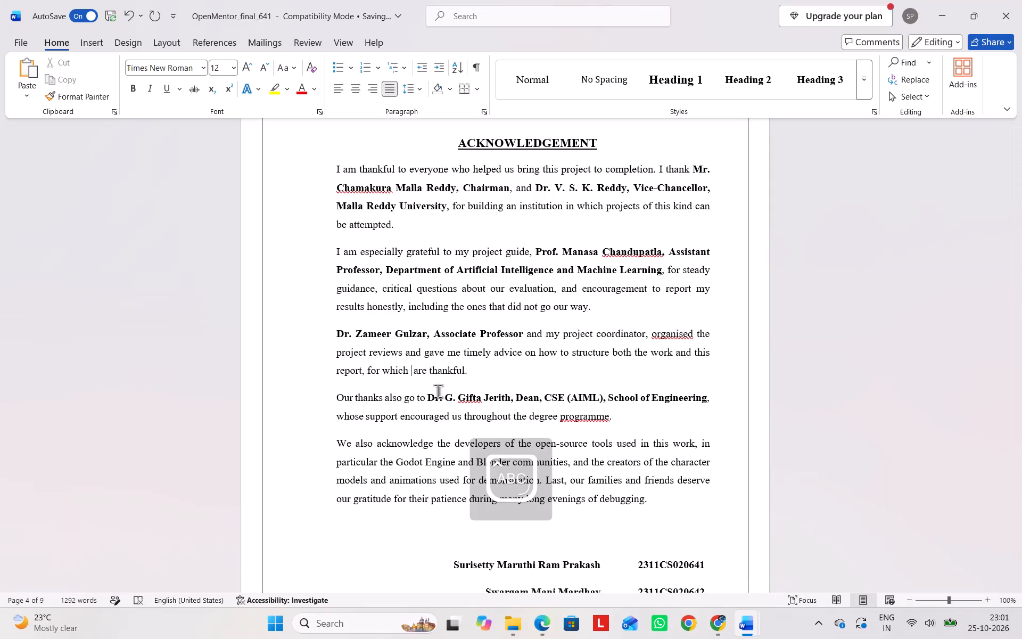
{"action": "key", "text": "Right"}
{"action": "key", "text": "Right"}
{"action": "key", "text": "Right"}
{"action": "key", "text": "Right"}
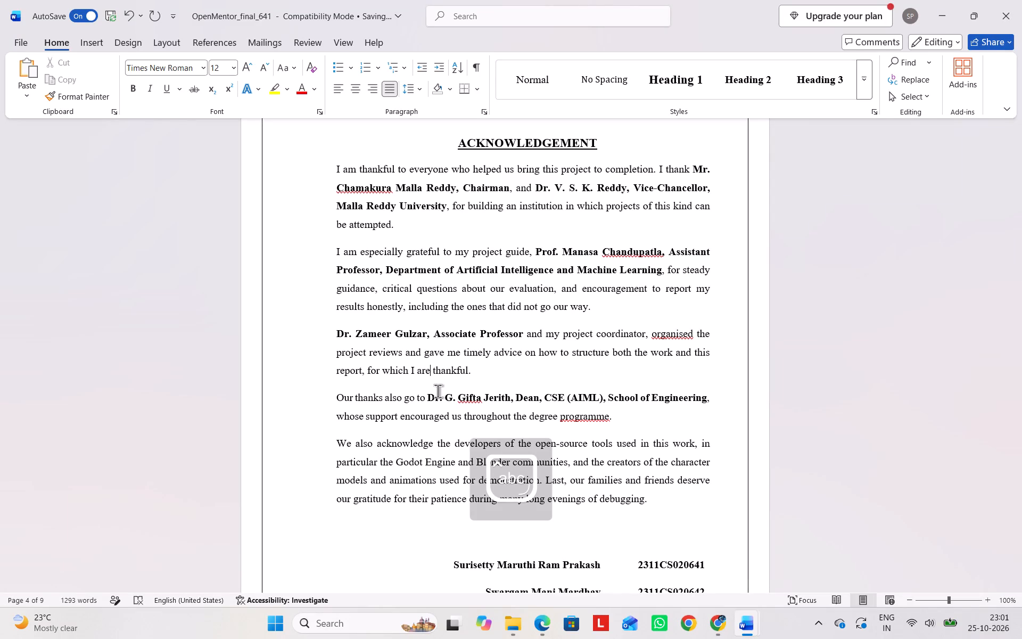
{"action": "key", "text": "BackSpace"}
{"action": "key", "text": "BackSpace"}
{"action": "key", "text": "m"}
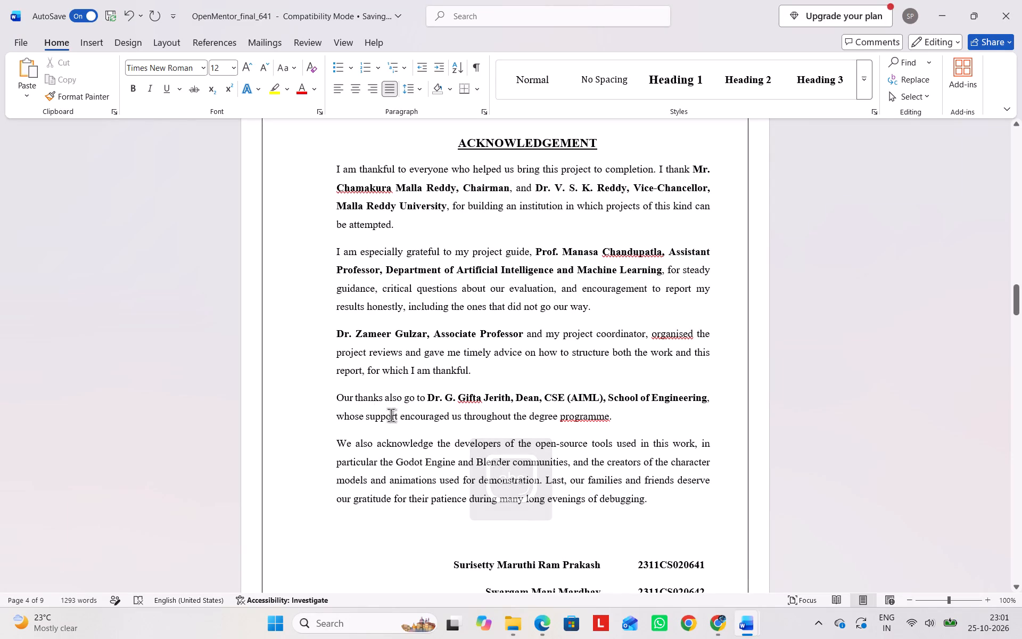
In the Acknowledgement's fourth paragraph, change "Our thanks" to "My thanks" and "encouraged us" to "encouraged me".
{"action": "left_click", "coordinate": [353, 399]}
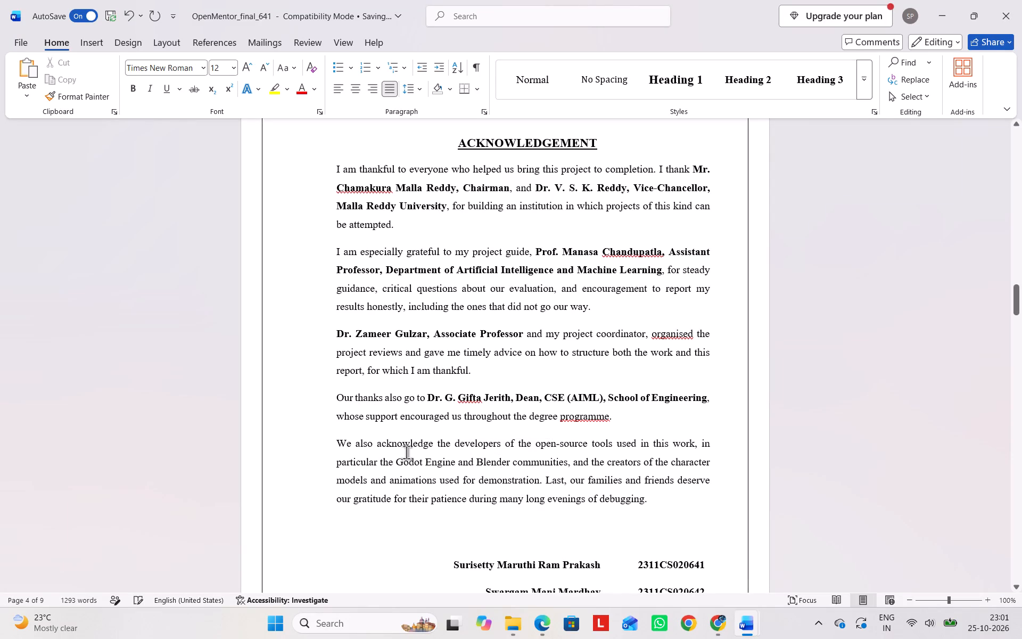
{"action": "key", "text": "BackSpace"}
{"action": "key", "text": "BackSpace"}
{"action": "key", "text": "BackSpace"}
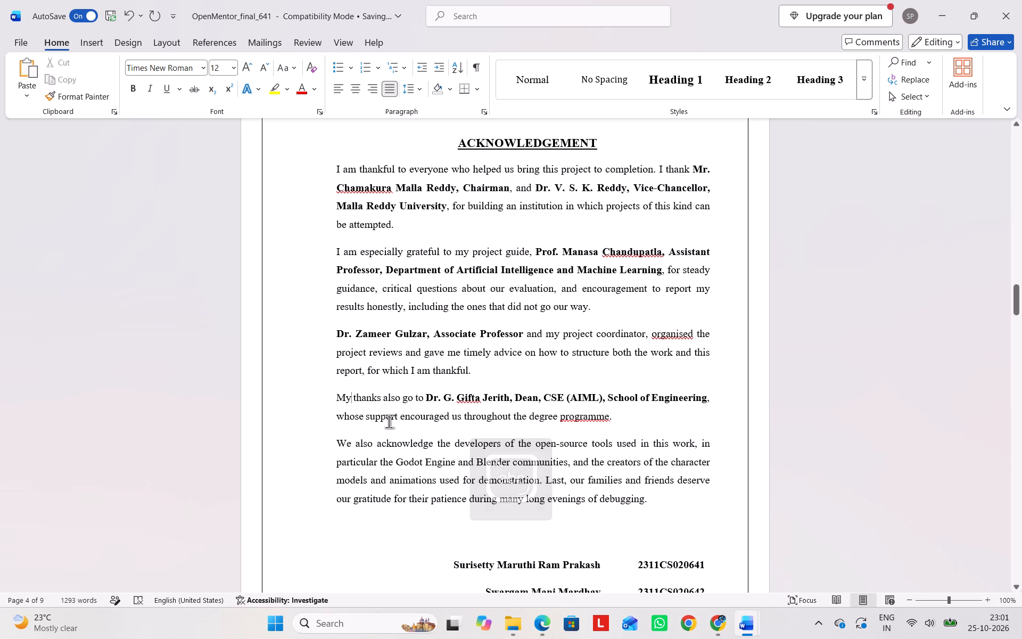
{"action": "left_click", "coordinate": [458, 415]}
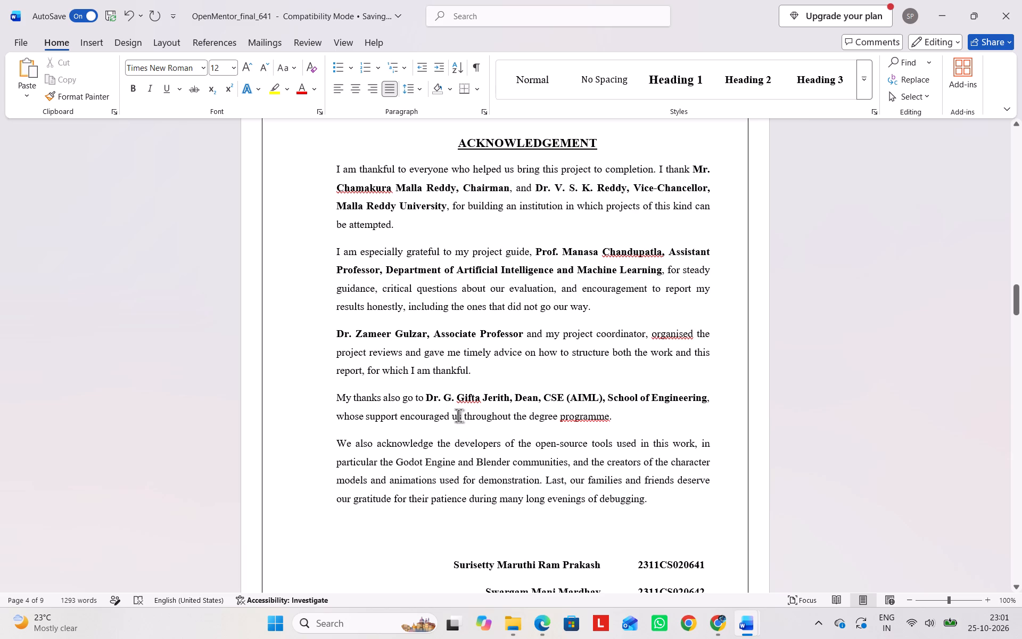
{"action": "left_click", "coordinate": [458, 415]}
{"action": "key", "text": "Right"}
{"action": "key", "text": "BackSpace"}
{"action": "key", "text": "BackSpace"}
{"action": "type", "text": "me"}
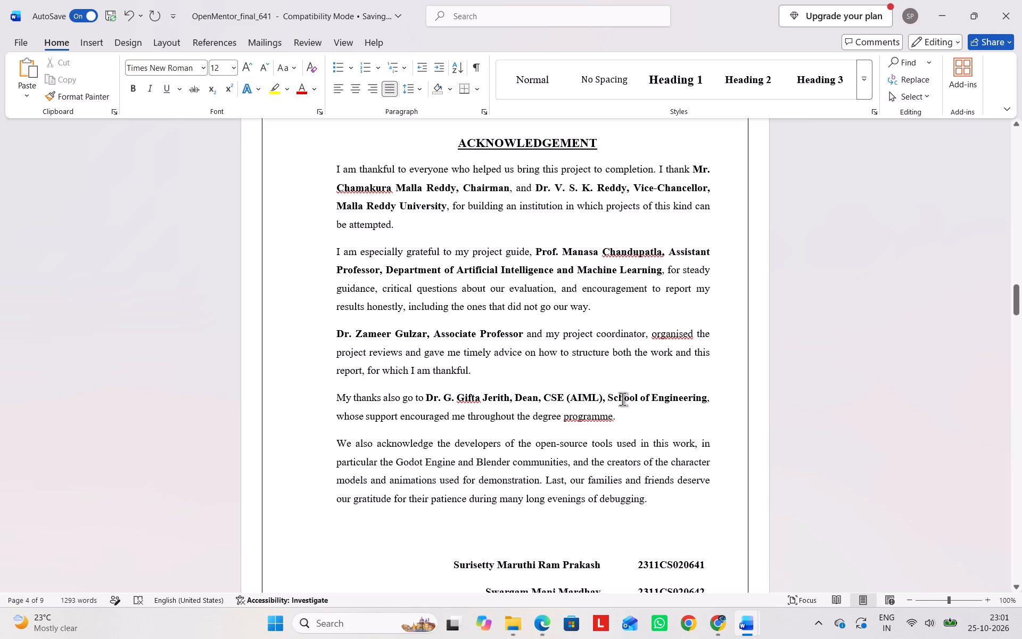
Change the opening "We" to "I" in the Acknowledgement's last paragraph.
{"action": "left_click", "coordinate": [349, 444]}
{"action": "key", "text": "BackSpace"}
{"action": "key", "text": "BackSpace"}
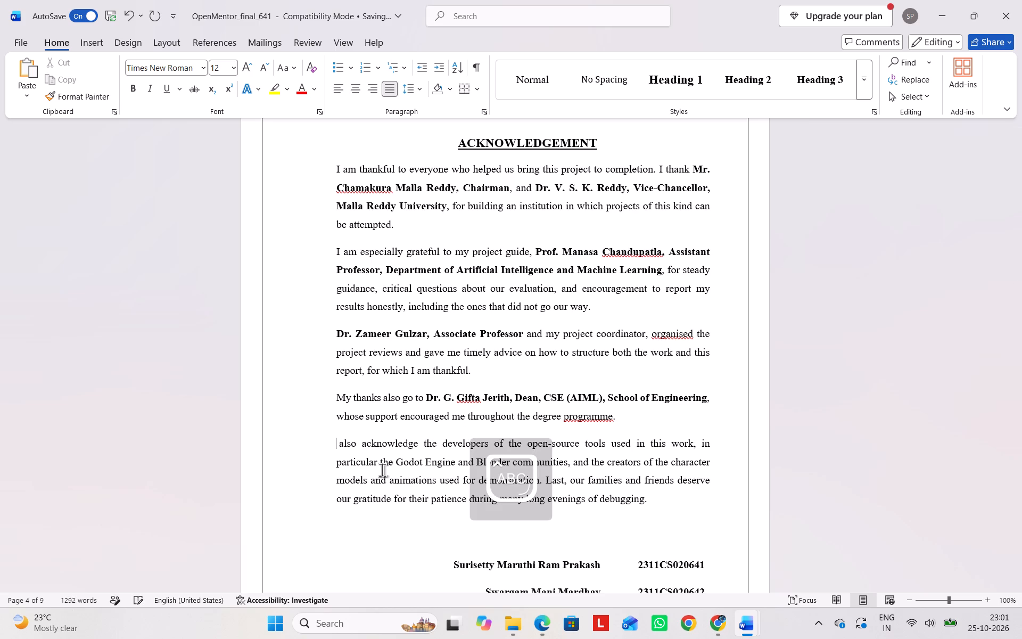
Delete the two student entries ending in 642 and 652 below the Acknowledgement, keeping only the one ending in 641.
{"action": "scroll", "coordinate": [573, 406], "scroll_direction": "down", "scroll_amount": 1}
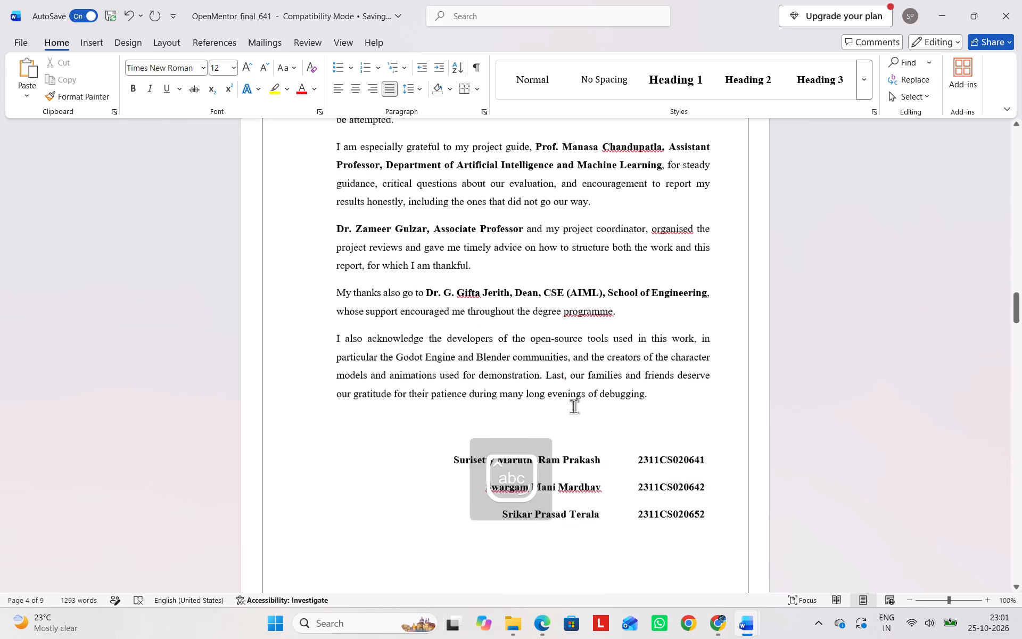
{"action": "scroll", "coordinate": [573, 406], "scroll_direction": "down", "scroll_amount": 1}
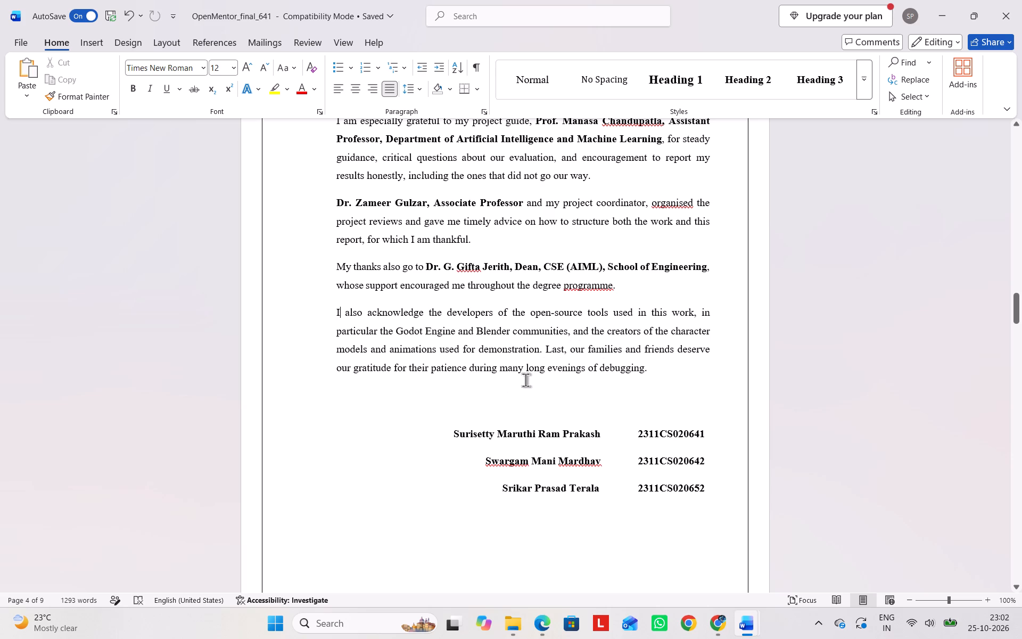
{"action": "scroll", "coordinate": [583, 390], "scroll_direction": "down", "scroll_amount": 1}
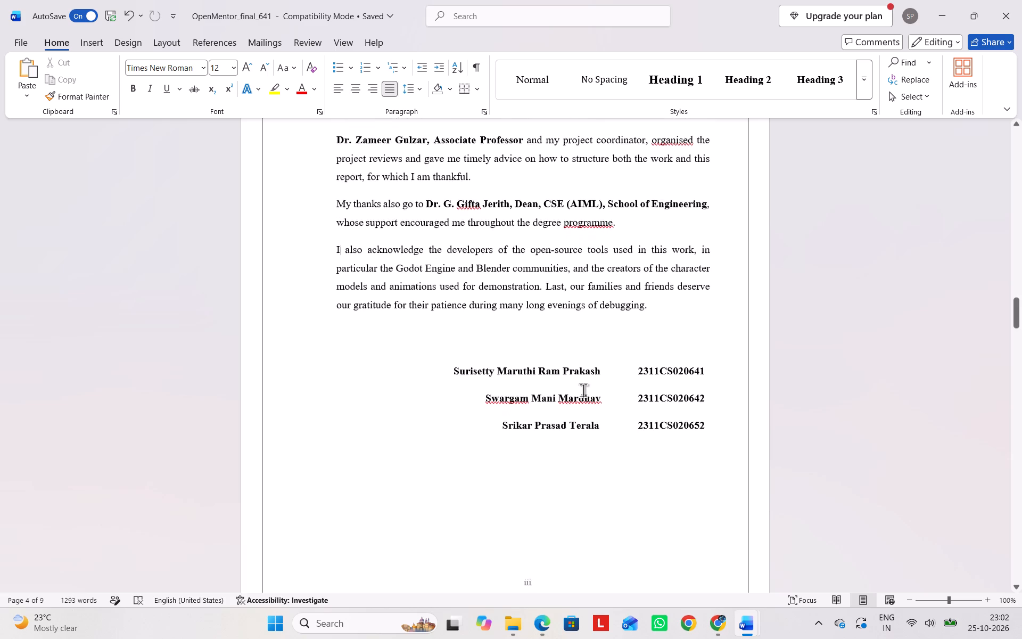
{"action": "scroll", "coordinate": [583, 390], "scroll_direction": "down", "scroll_amount": 1}
{"action": "left_click", "coordinate": [715, 394]}
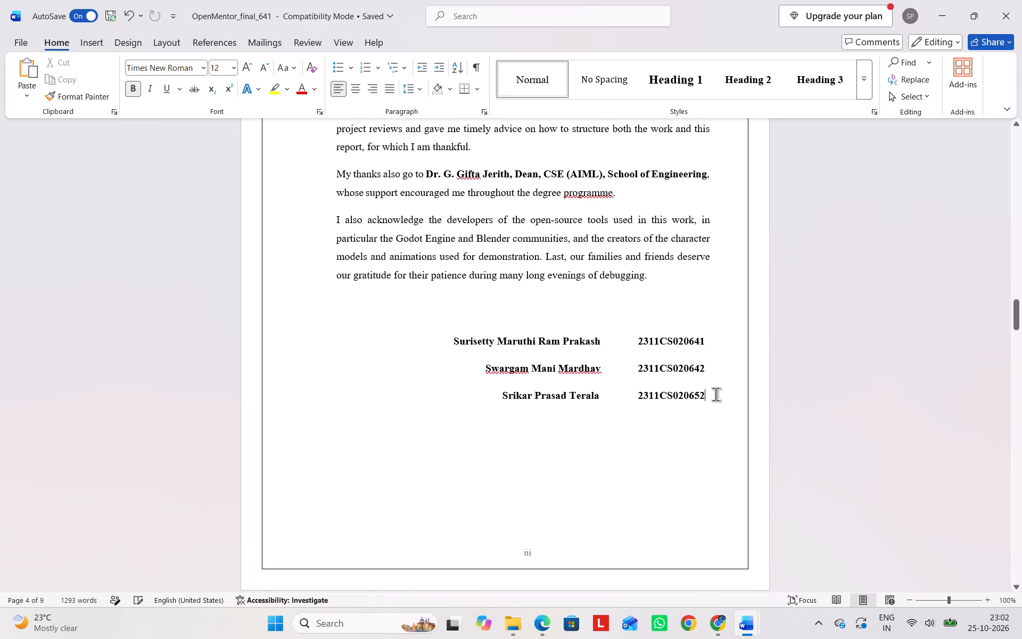
{"action": "key", "text": "shift+Up"}
{"action": "key", "text": "shift+Up"}
{"action": "key", "text": "BackSpace"}
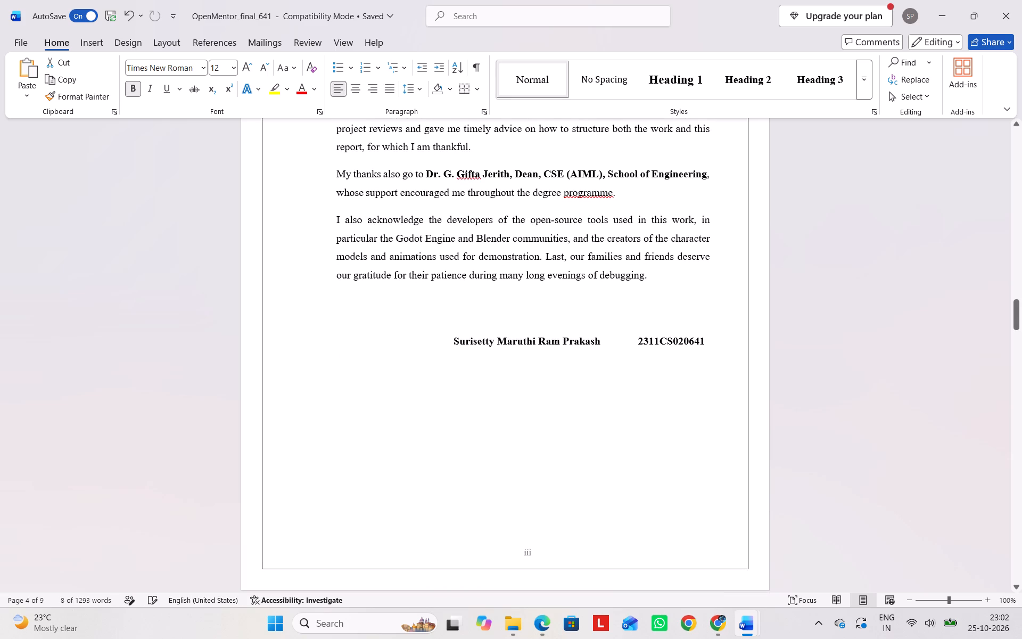
Look over the following pages and back through the Declaration and Certificate to the cover page to check the edits.
{"action": "scroll", "coordinate": [628, 432], "scroll_direction": "down", "scroll_amount": 3}
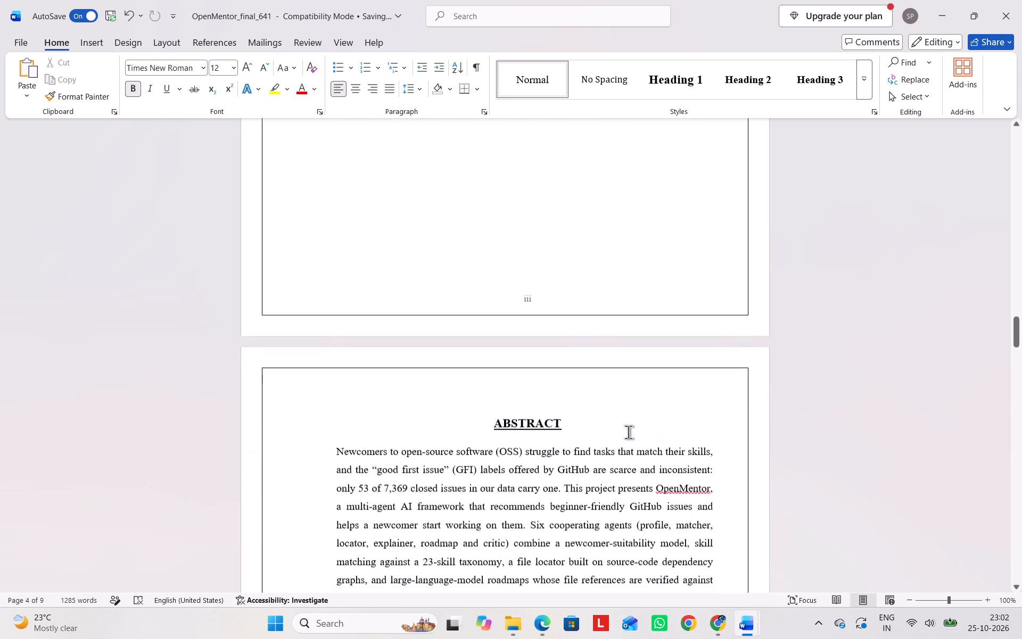
{"action": "scroll", "coordinate": [628, 432], "scroll_direction": "down", "scroll_amount": 6}
{"action": "scroll", "coordinate": [628, 432], "scroll_direction": "up", "scroll_amount": 3}
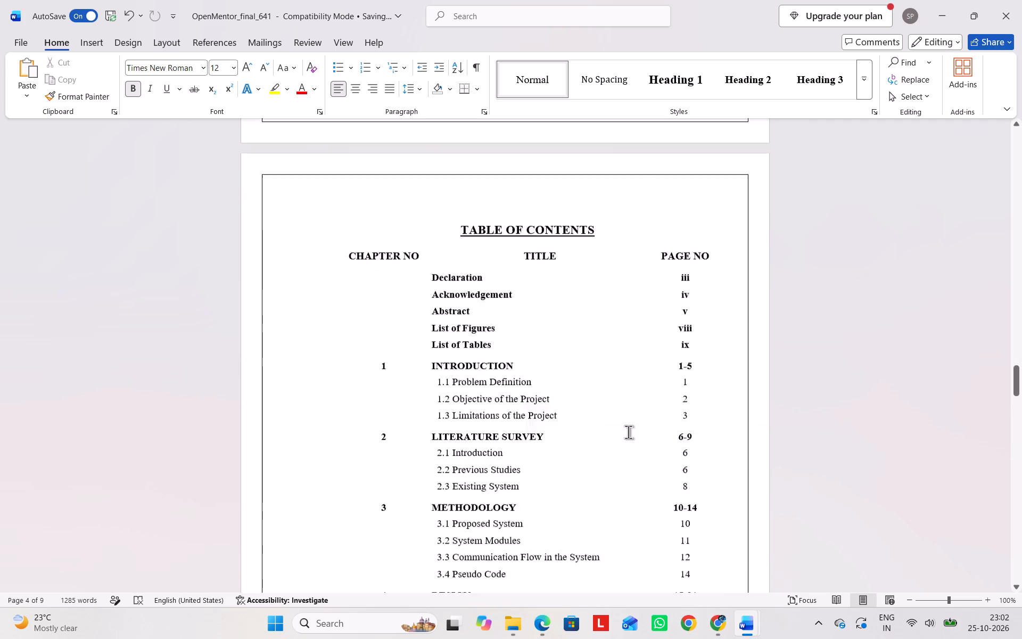
{"action": "scroll", "coordinate": [628, 432], "scroll_direction": "up", "scroll_amount": 12}
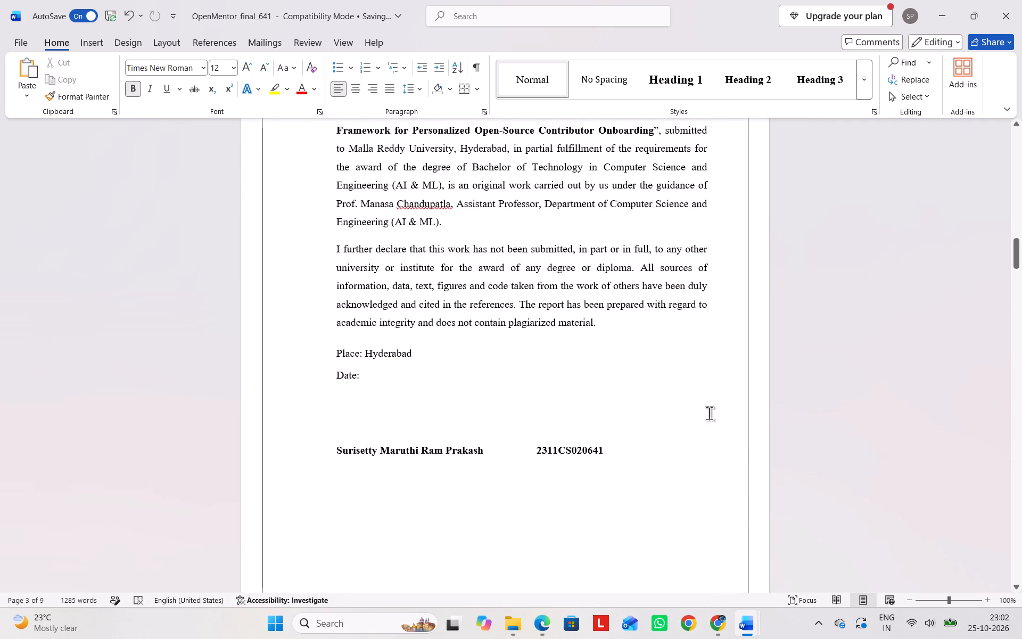
{"action": "scroll", "coordinate": [678, 408], "scroll_direction": "up", "scroll_amount": 5}
{"action": "scroll", "coordinate": [748, 389], "scroll_direction": "up", "scroll_amount": 2}
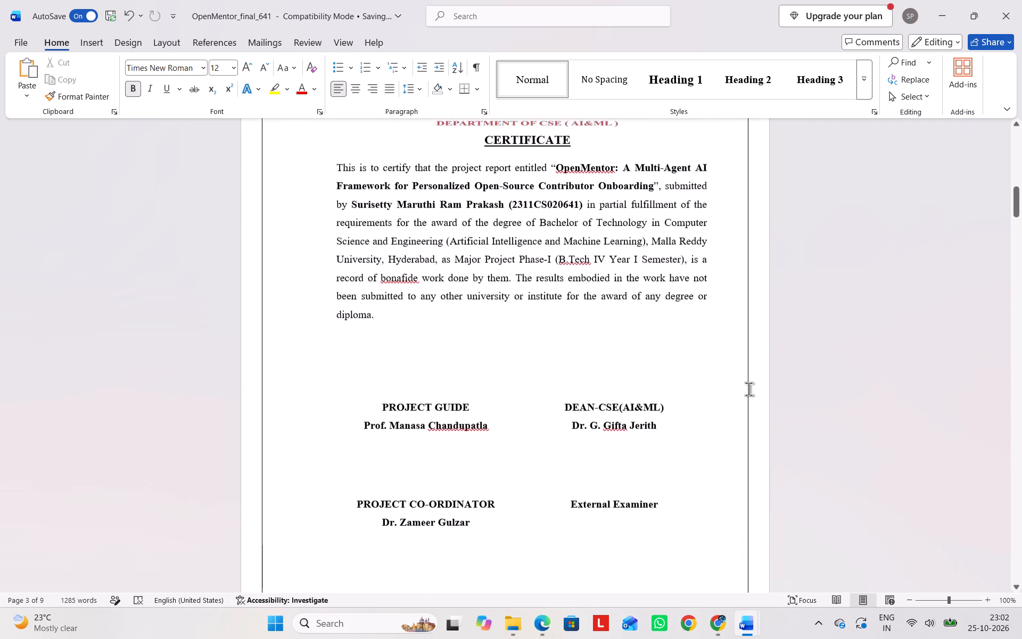
{"action": "scroll", "coordinate": [748, 389], "scroll_direction": "up", "scroll_amount": 6}
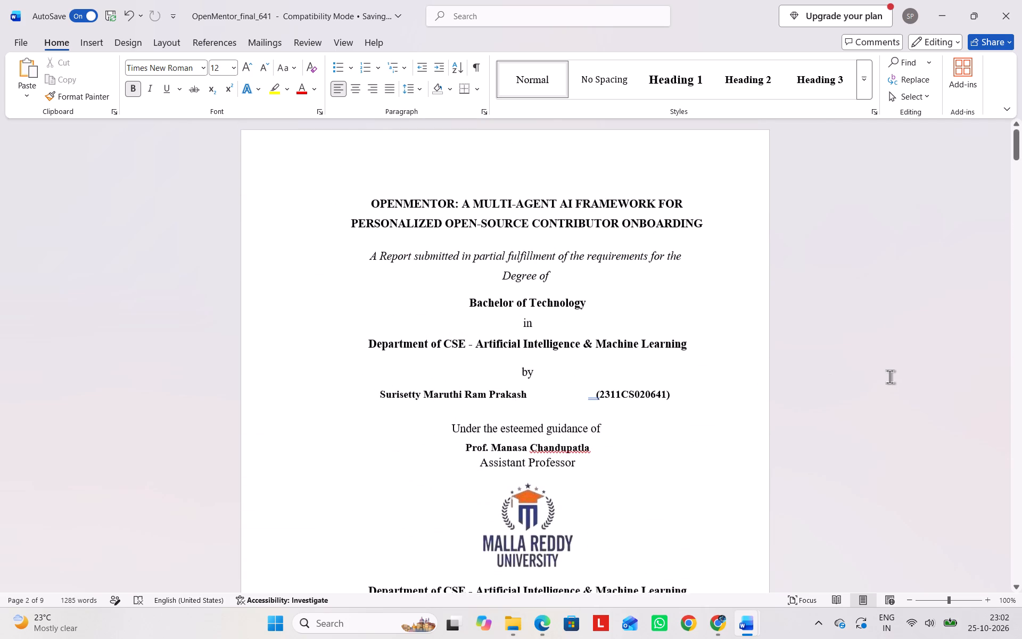
Save and close OpenMentor_final_641, and close the open AMM-RAG project report.
{"action": "left_click", "coordinate": [891, 376]}
{"action": "key", "text": "ctrl+s"}
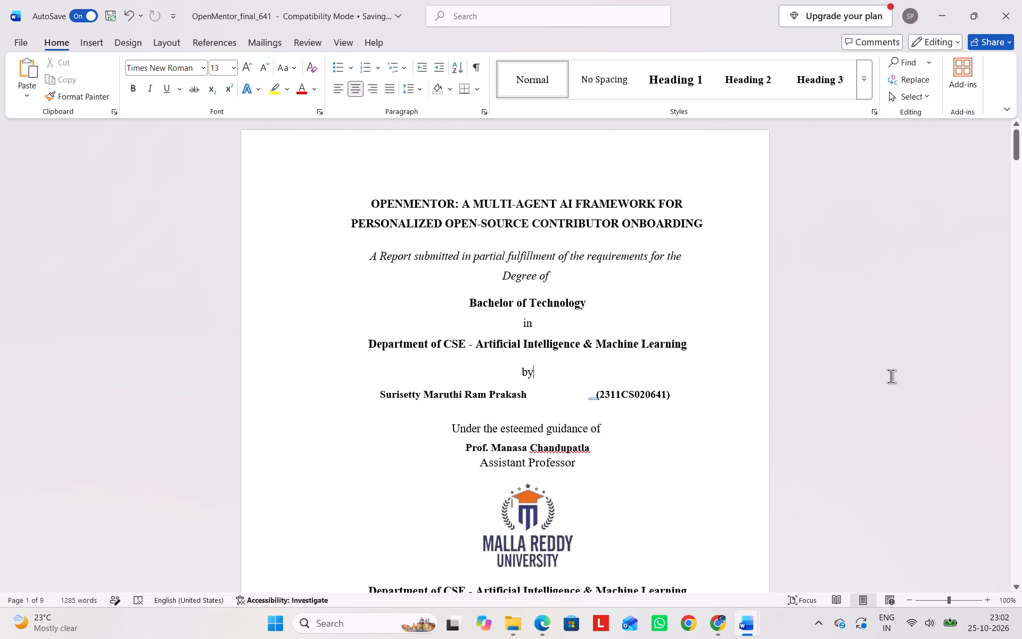
{"action": "left_click", "coordinate": [1001, 10]}
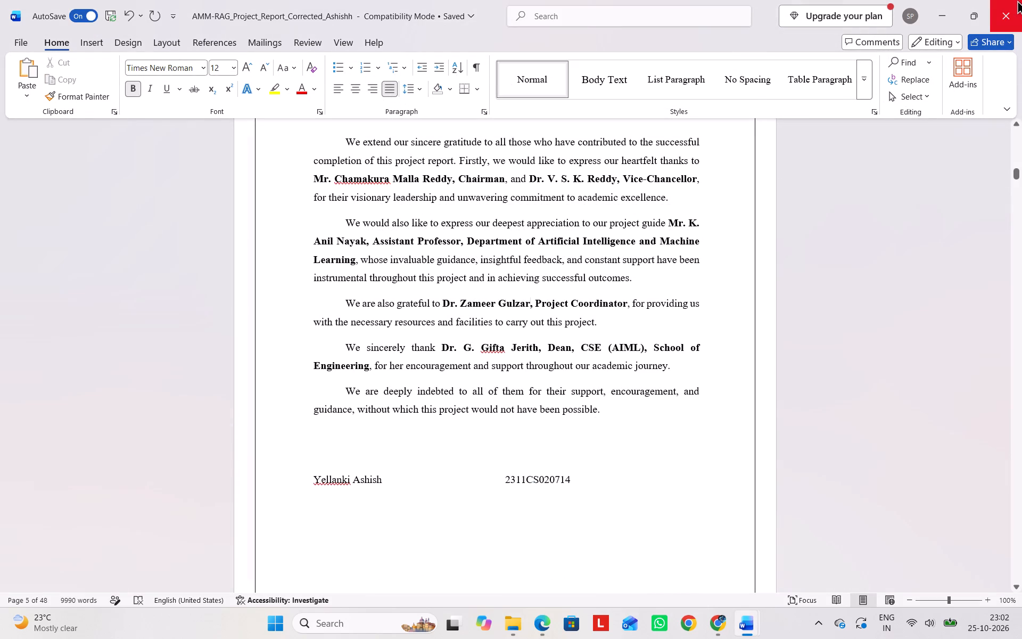
{"action": "left_click", "coordinate": [1016, 0]}
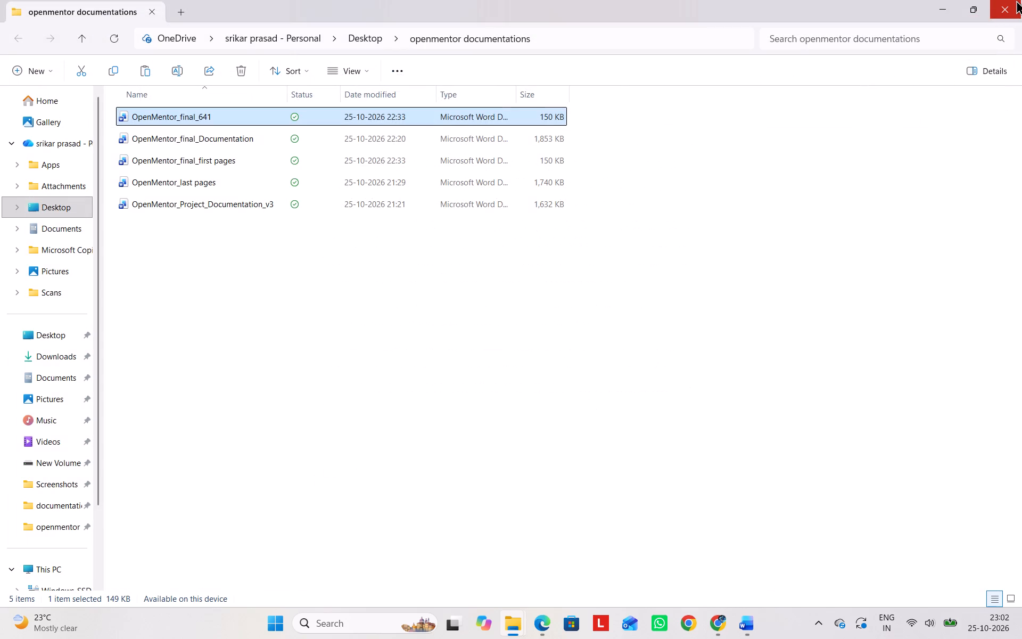
Make two copies of OpenMentor_final_641 in the openmentor documentations folder.
{"action": "left_click", "coordinate": [364, 368]}
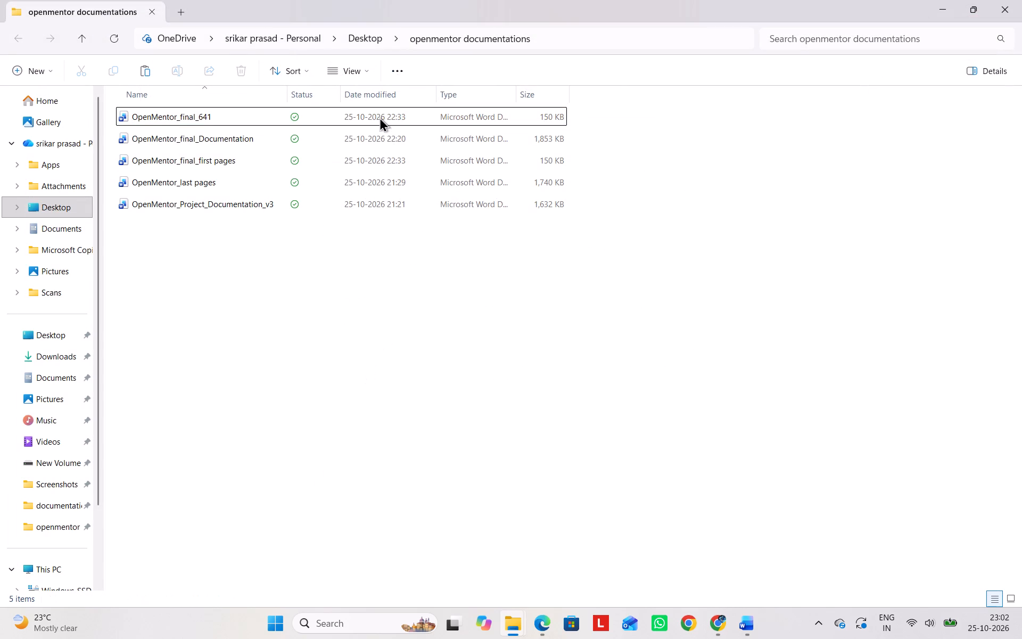
{"action": "left_click", "coordinate": [380, 118]}
{"action": "key", "text": "ctrl+c"}
{"action": "left_click", "coordinate": [287, 370]}
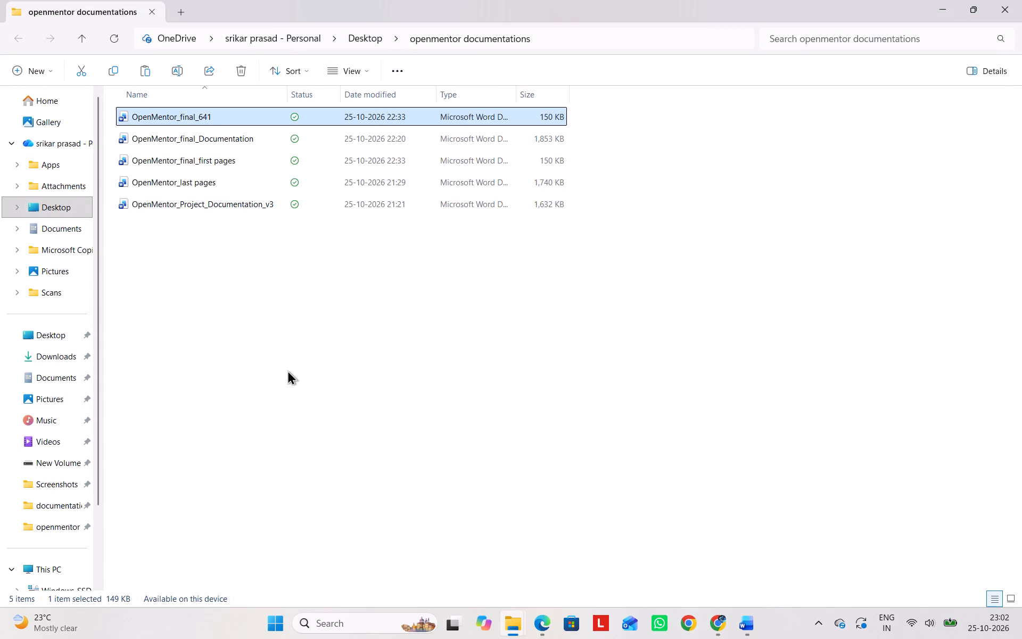
{"action": "key", "text": "ctrl+v"}
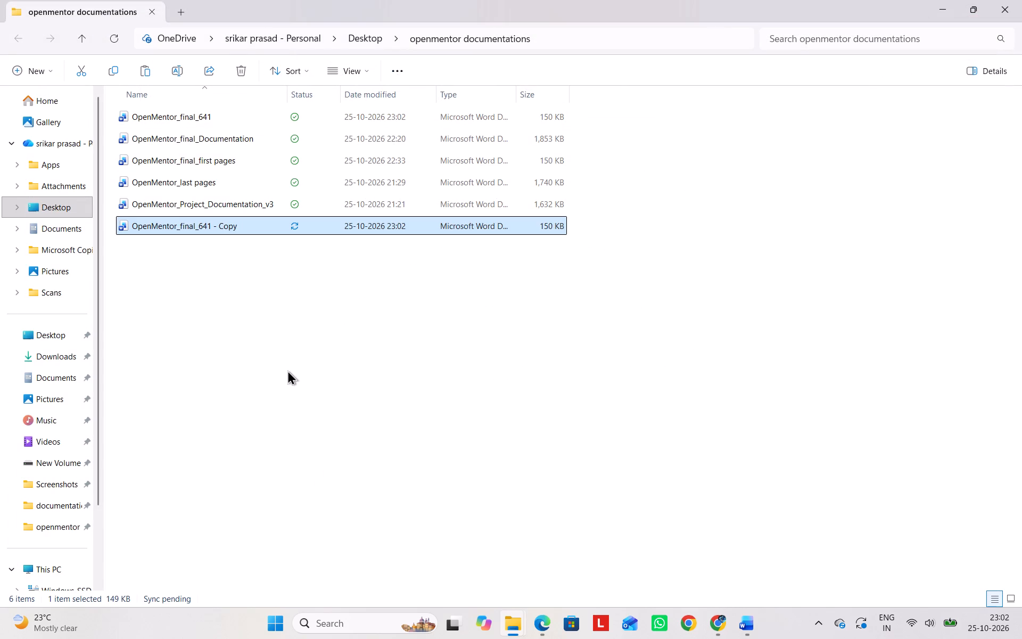
{"action": "key", "text": "ctrl+v"}
Rename the first copy of OpenMentor_final_641 as OpenMentor_final_642.
{"action": "left_click", "coordinate": [238, 220]}
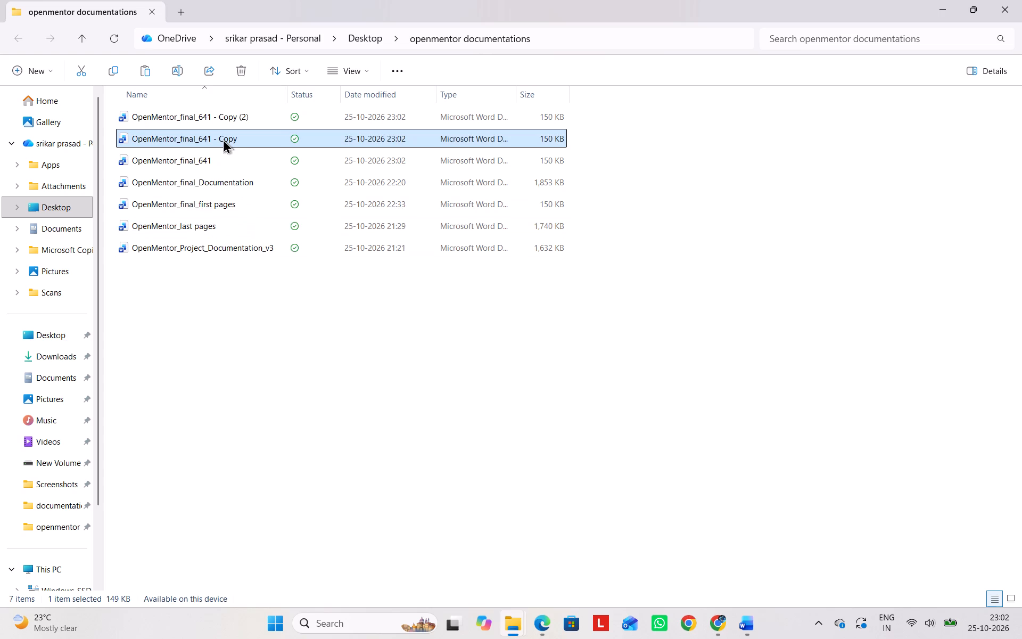
{"action": "left_click", "coordinate": [223, 139]}
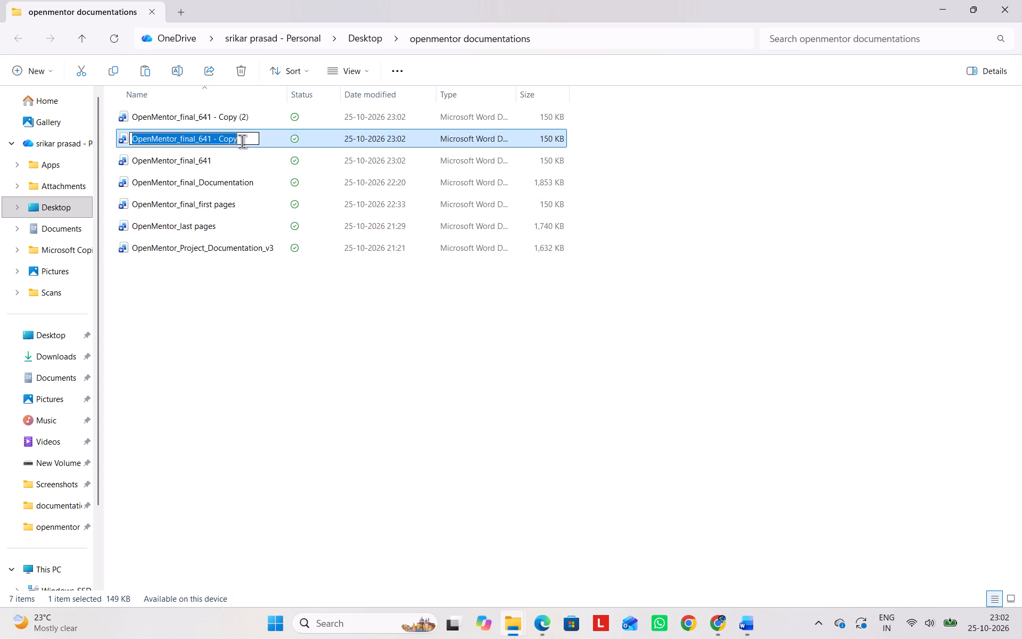
{"action": "left_click", "coordinate": [243, 140]}
{"action": "key", "text": "BackSpace"}
{"action": "key", "text": "BackSpace"}
{"action": "key", "text": "BackSpace"}
{"action": "key", "text": "BackSpace"}
{"action": "key", "text": "BackSpace"}
{"action": "key", "text": "BackSpace"}
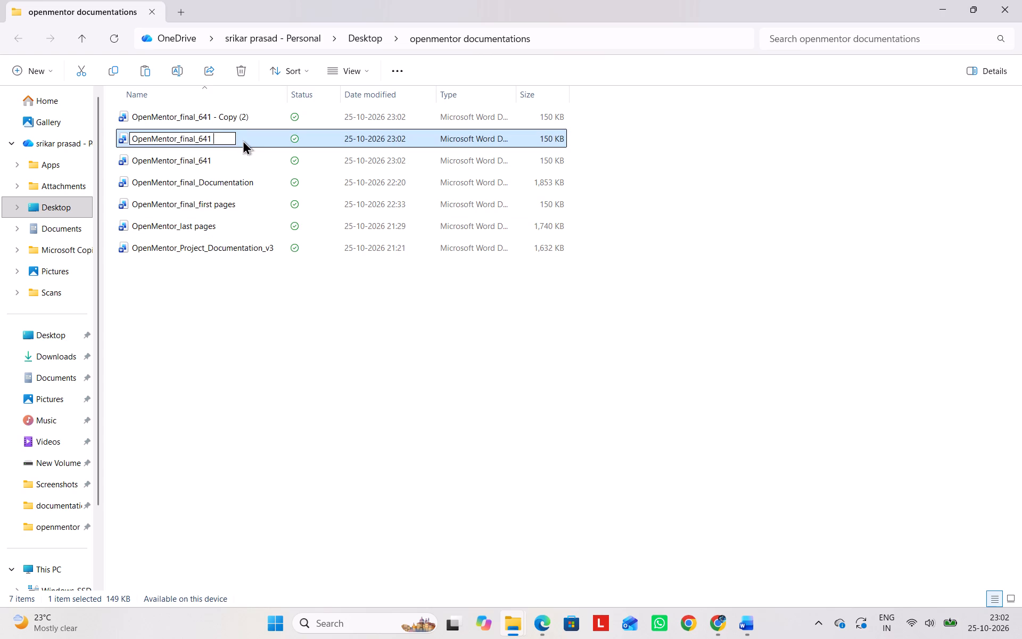
{"action": "key", "text": "BackSpace"}
{"action": "key", "text": "BackSpace"}
{"action": "key", "text": "2"}
Rename the second copy of OpenMentor_final_641 as OpenMentor_final_652.
{"action": "left_click", "coordinate": [252, 111]}
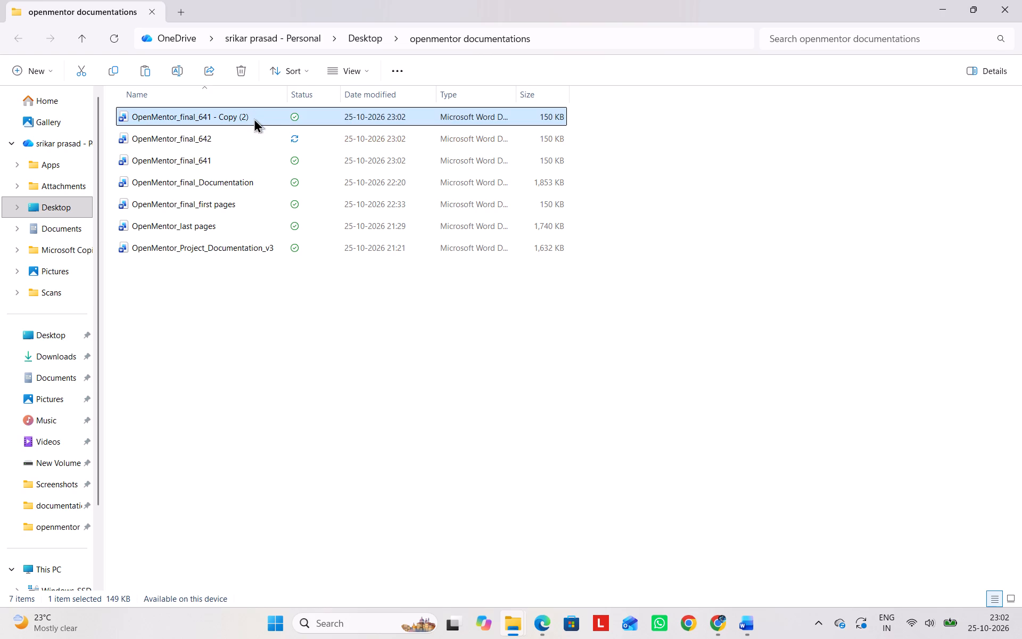
{"action": "left_click", "coordinate": [254, 118]}
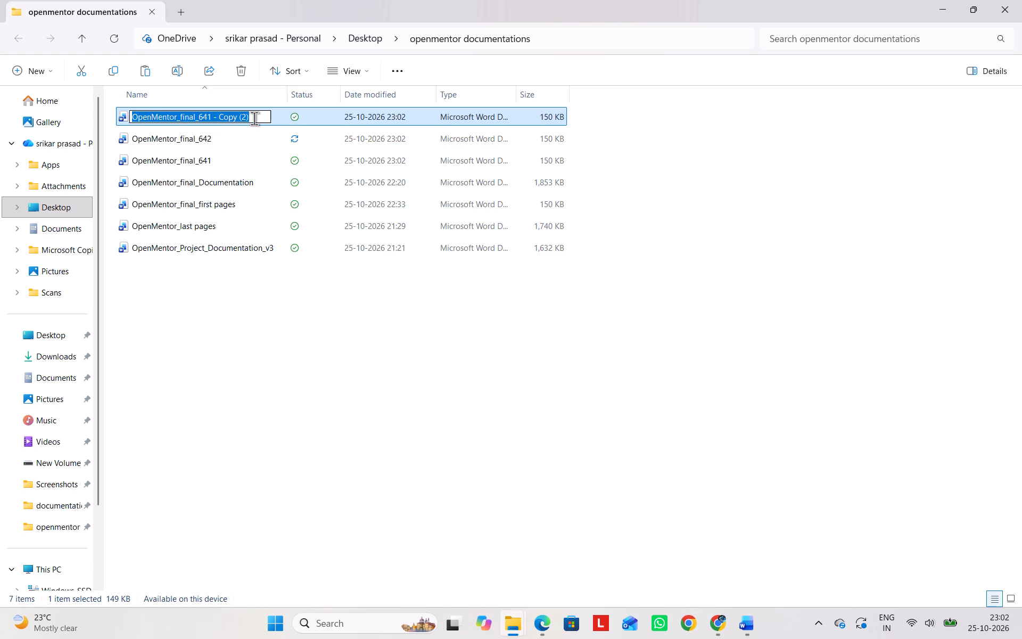
{"action": "left_click", "coordinate": [254, 118]}
{"action": "key", "text": "BackSpace"}
{"action": "key", "text": "BackSpace"}
{"action": "key", "text": "BackSpace"}
{"action": "key", "text": "BackSpace"}
{"action": "key", "text": "BackSpace"}
{"action": "key", "text": "BackSpace"}
{"action": "key", "text": "BackSpace"}
{"action": "key", "text": "BackSpace"}
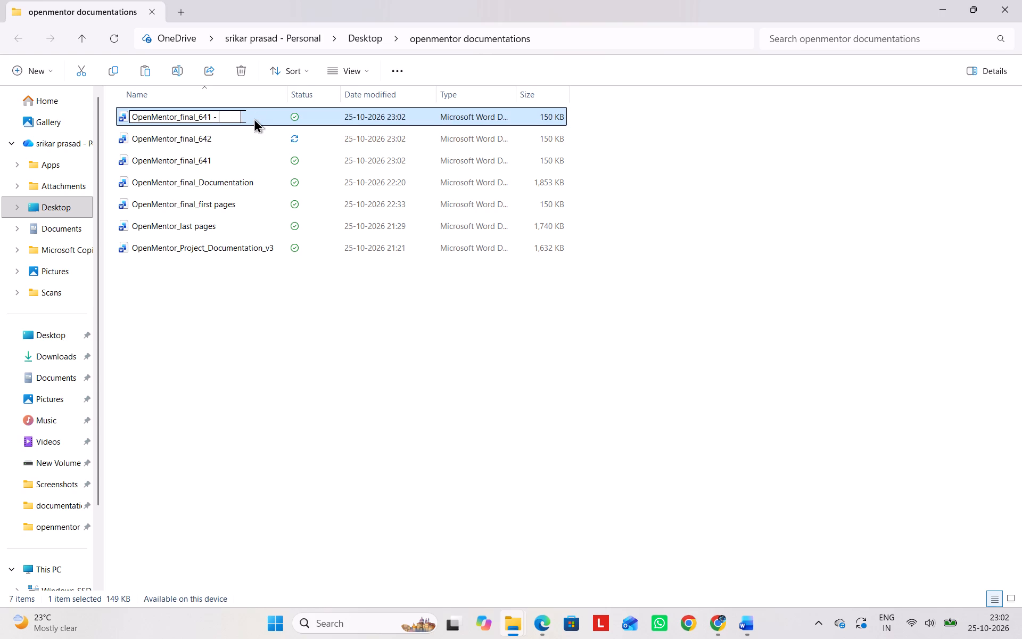
{"action": "key", "text": "BackSpace"}
{"action": "key", "text": "BackSpace"}
{"action": "key", "text": "BackSpace"}
{"action": "key", "text": "BackSpace"}
{"action": "key", "text": "BackSpace"}
{"action": "type", "text": "52"}
{"action": "left_click", "coordinate": [261, 316]}
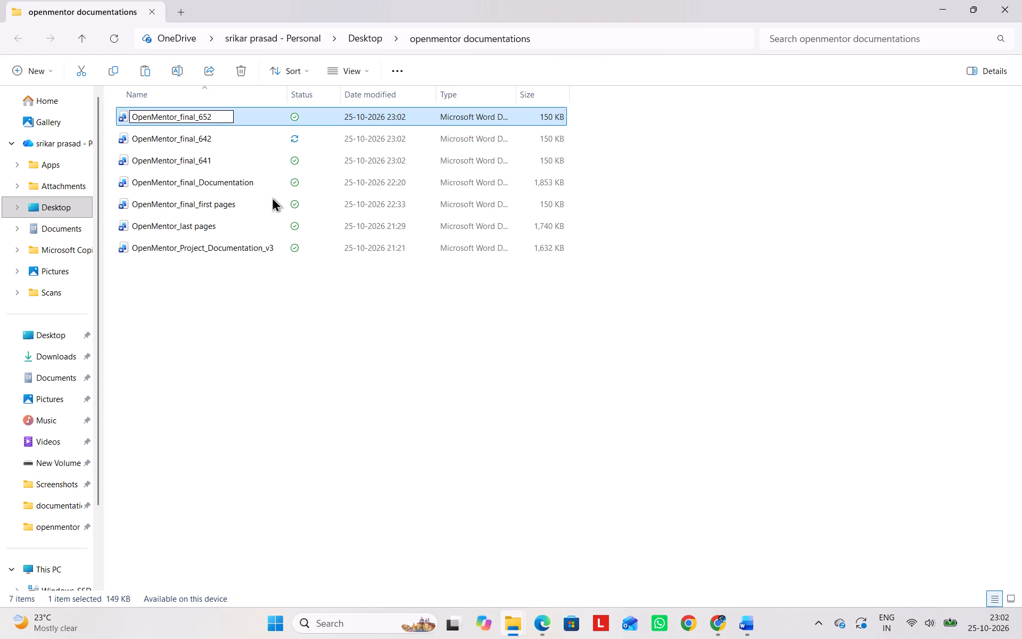
{"action": "left_click", "coordinate": [240, 322]}
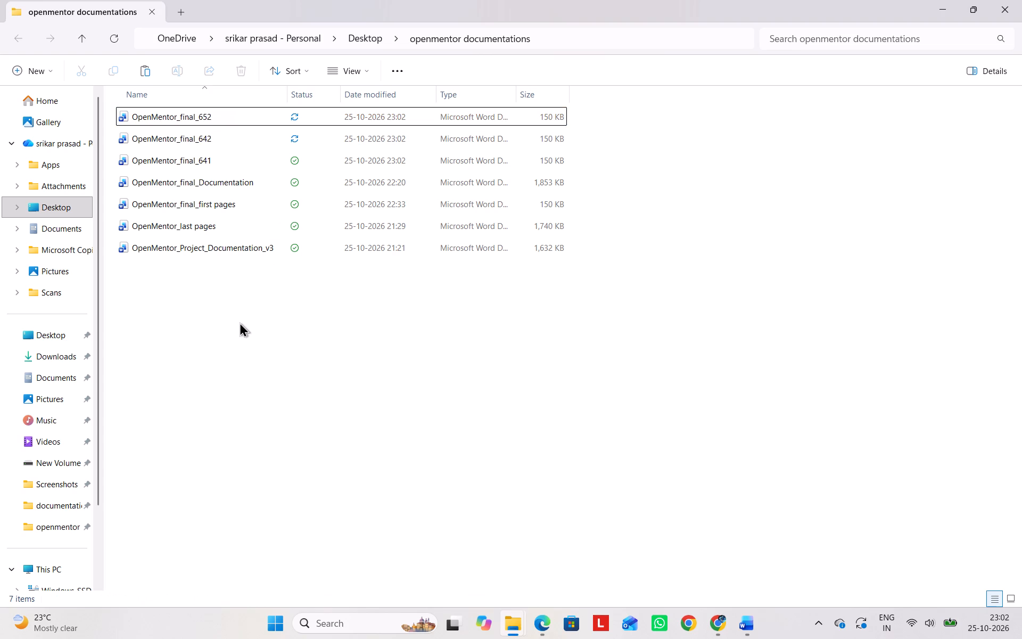
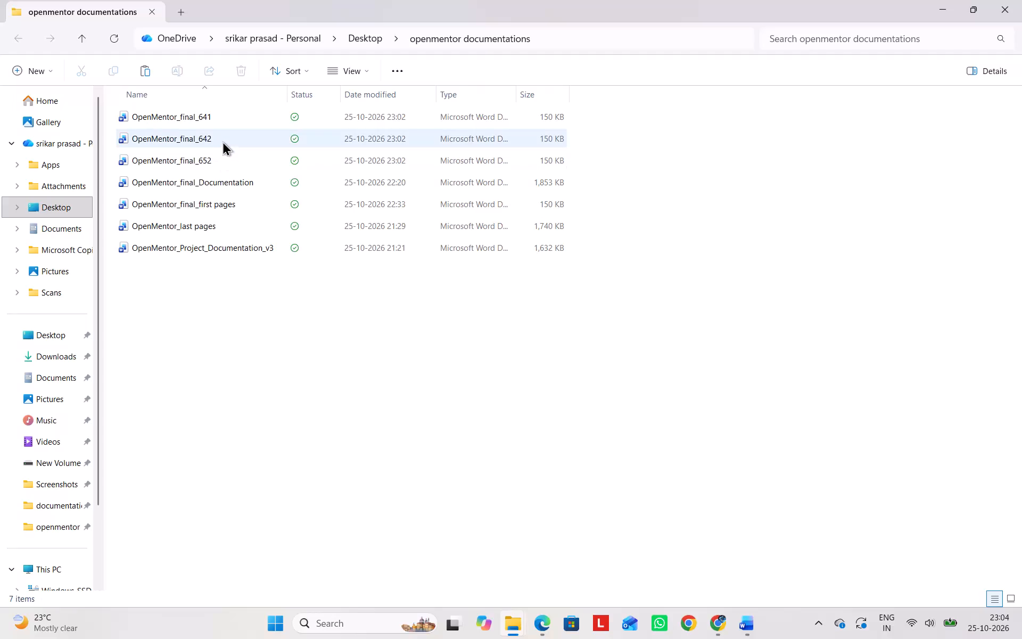
Open OpenMentor_final_642 and change the ending of the roll number on the title page to 642.
{"action": "double_click", "coordinate": [222, 141]}
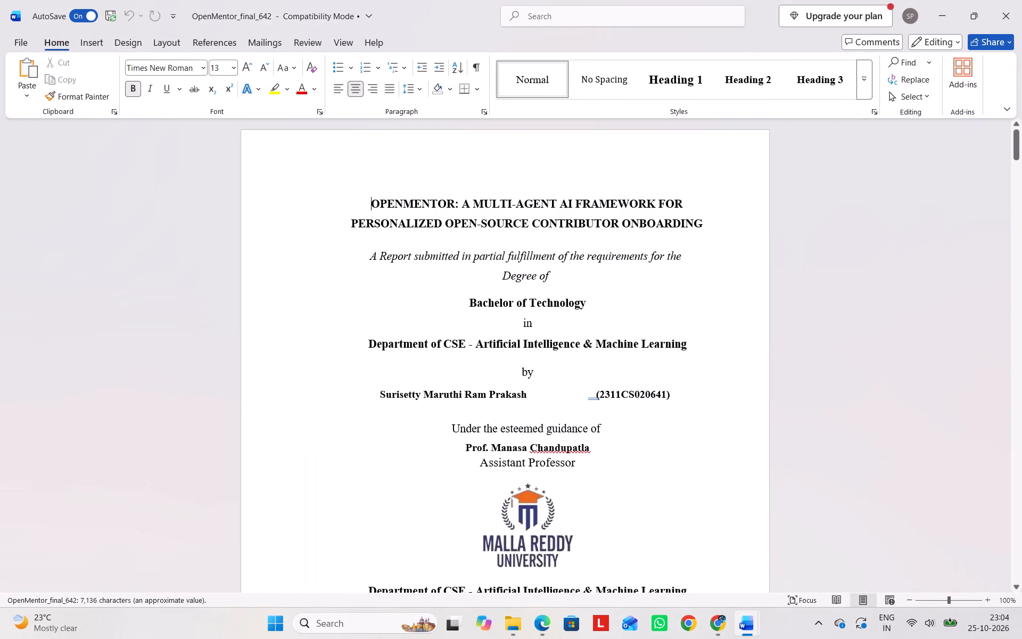
{"action": "scroll", "coordinate": [583, 326], "scroll_direction": "down", "scroll_amount": 1}
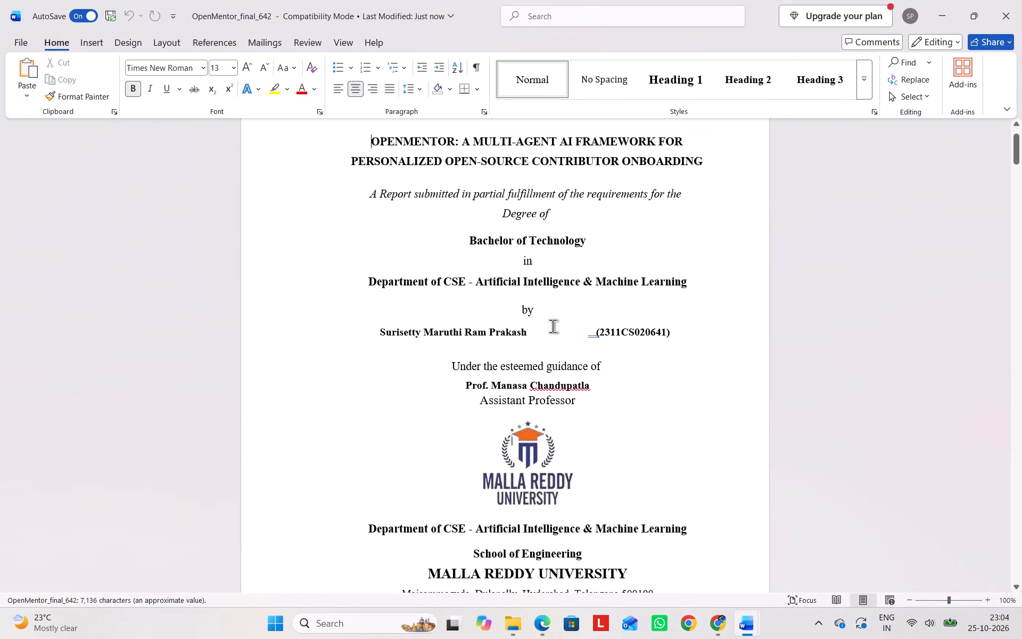
{"action": "left_click", "coordinate": [666, 331]}
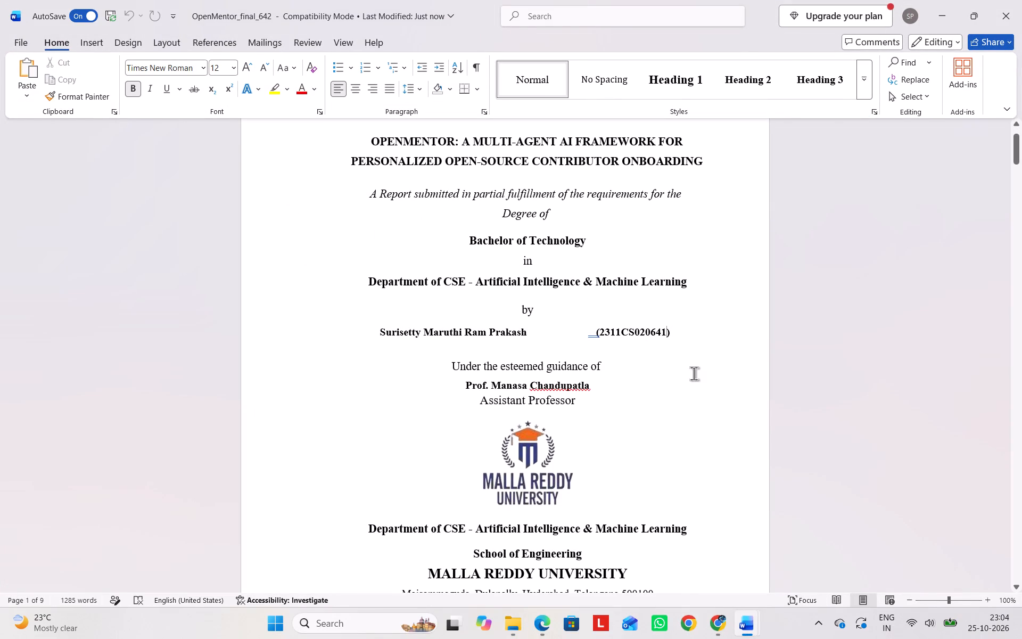
{"action": "key", "text": "BackSpace"}
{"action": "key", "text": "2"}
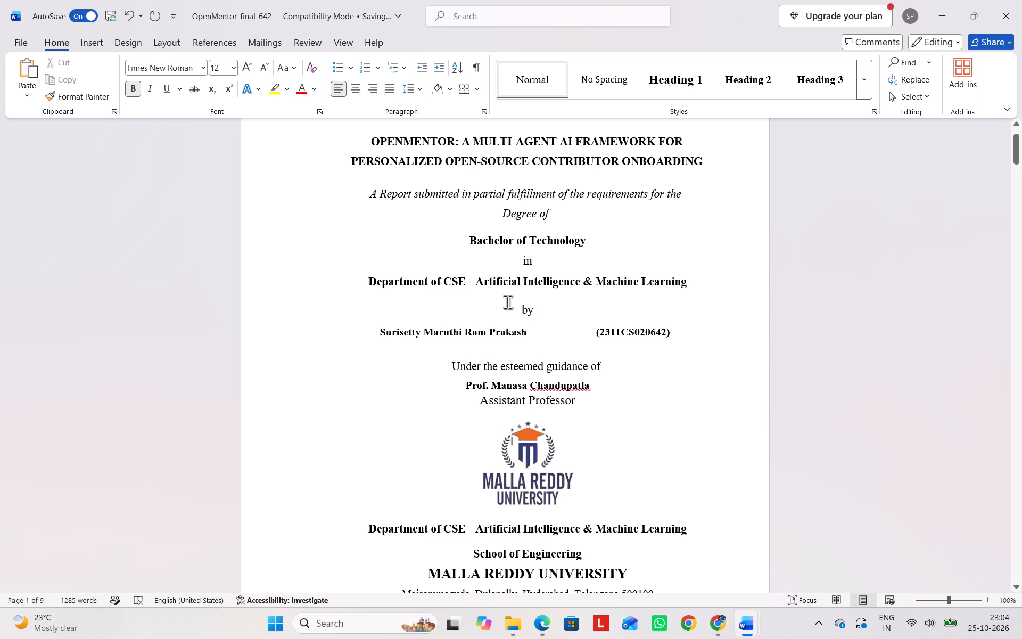
Replace the student name on the title page with the name of the student whose roll number ends in 642.
{"action": "left_click", "coordinate": [530, 333]}
{"action": "key", "text": "Left"}
{"action": "key", "text": "BackSpace"}
{"action": "key", "text": "BackSpace"}
{"action": "key", "text": "BackSpace"}
{"action": "key", "text": "BackSpace"}
{"action": "key", "text": "BackSpace"}
{"action": "key", "text": "BackSpace"}
{"action": "key", "text": "BackSpace"}
{"action": "key", "text": "BackSpace"}
{"action": "key", "text": "BackSpace"}
{"action": "key", "text": "BackSpace"}
{"action": "key", "text": "BackSpace"}
{"action": "key", "text": "BackSpace"}
{"action": "key", "text": "BackSpace"}
{"action": "key", "text": "BackSpace"}
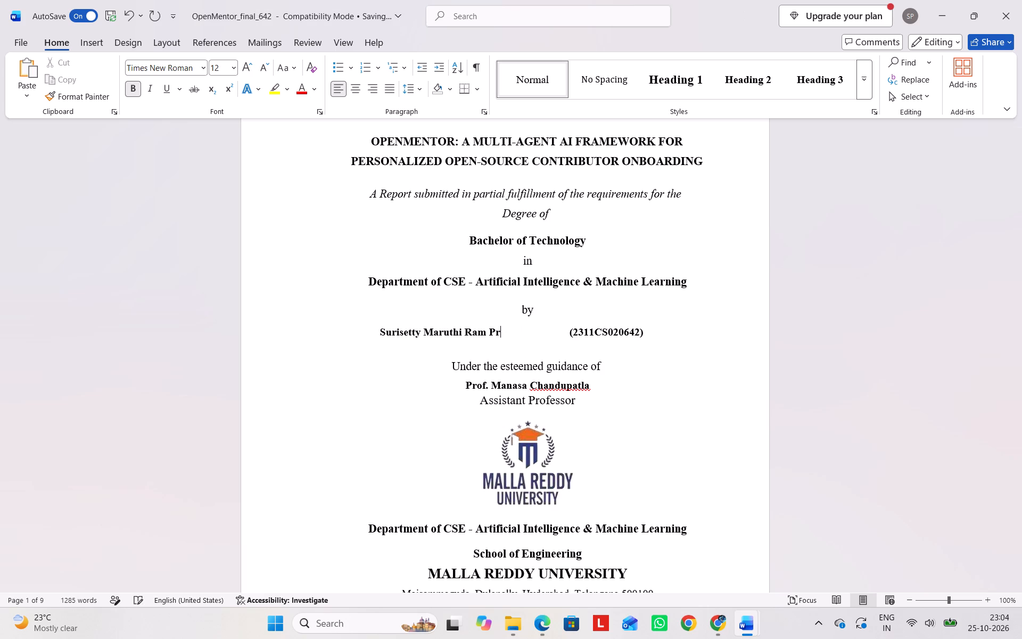
{"action": "key", "text": "BackSpace"}
{"action": "key", "text": "BackSpace"}
{"action": "key", "text": "BackSpace"}
{"action": "key", "text": "BackSpace"}
{"action": "key", "text": "BackSpace"}
{"action": "key", "text": "BackSpace"}
{"action": "key", "text": "BackSpace"}
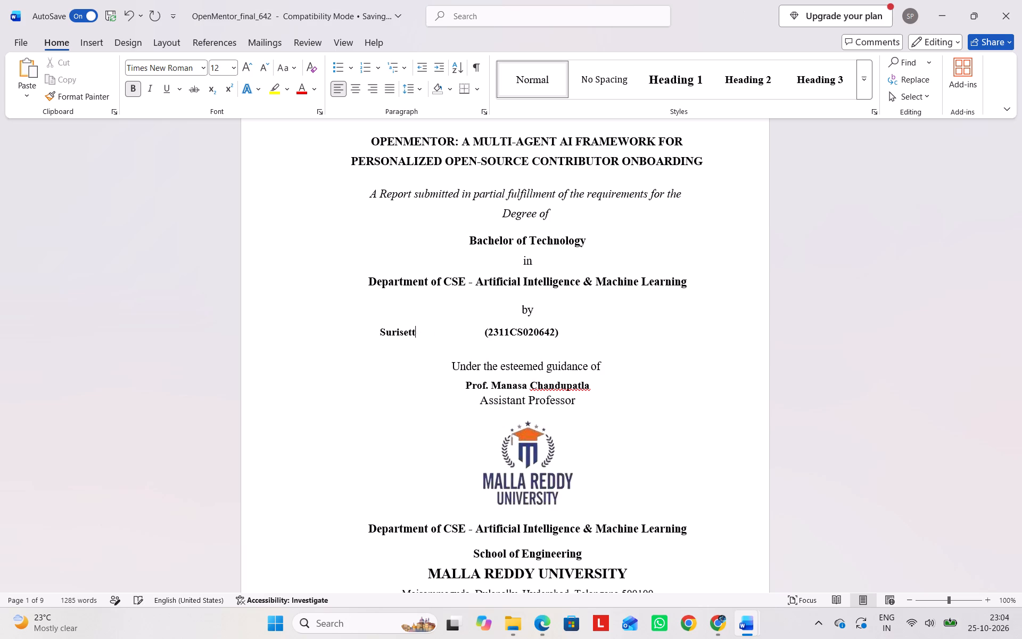
{"action": "key", "text": "BackSpace"}
{"action": "key", "text": "BackSpace"}
{"action": "key", "text": "BackSpace"}
{"action": "key", "text": "BackSpace"}
{"action": "key", "text": "BackSpace"}
{"action": "key", "text": "BackSpace"}
{"action": "key", "text": "BackSpace"}
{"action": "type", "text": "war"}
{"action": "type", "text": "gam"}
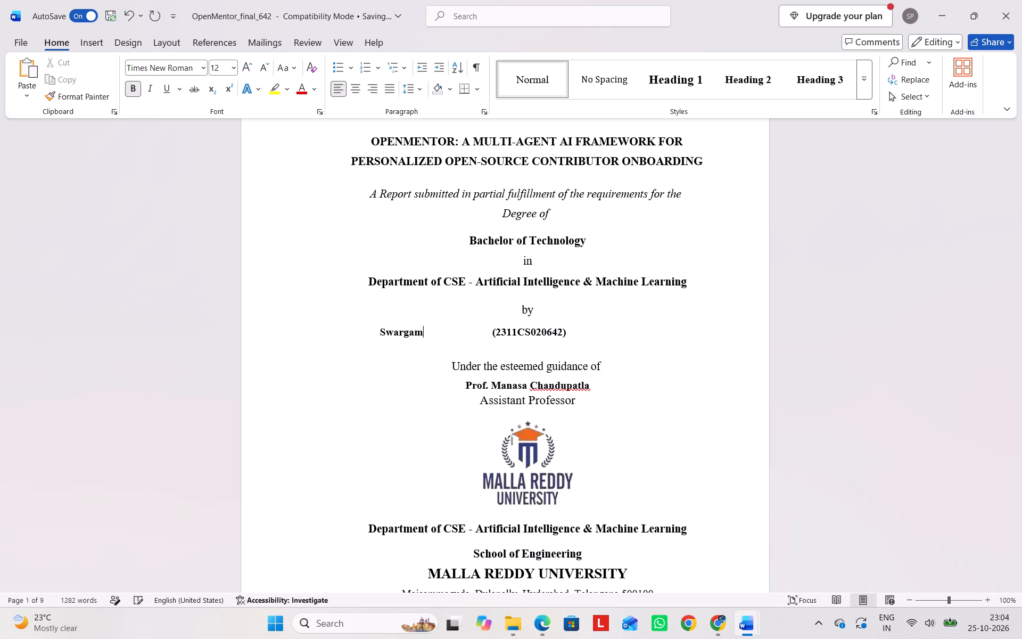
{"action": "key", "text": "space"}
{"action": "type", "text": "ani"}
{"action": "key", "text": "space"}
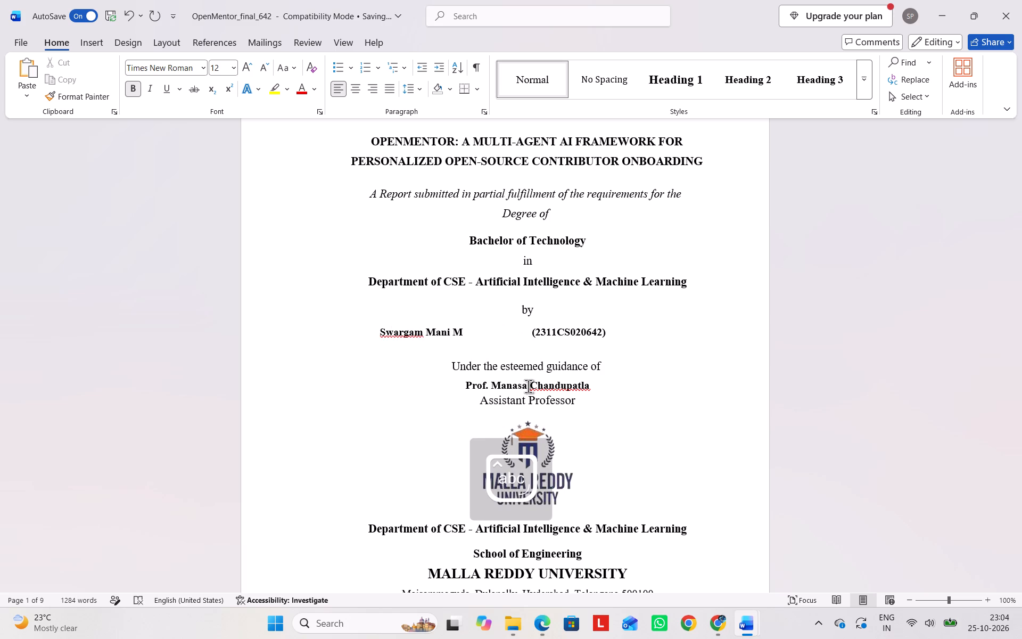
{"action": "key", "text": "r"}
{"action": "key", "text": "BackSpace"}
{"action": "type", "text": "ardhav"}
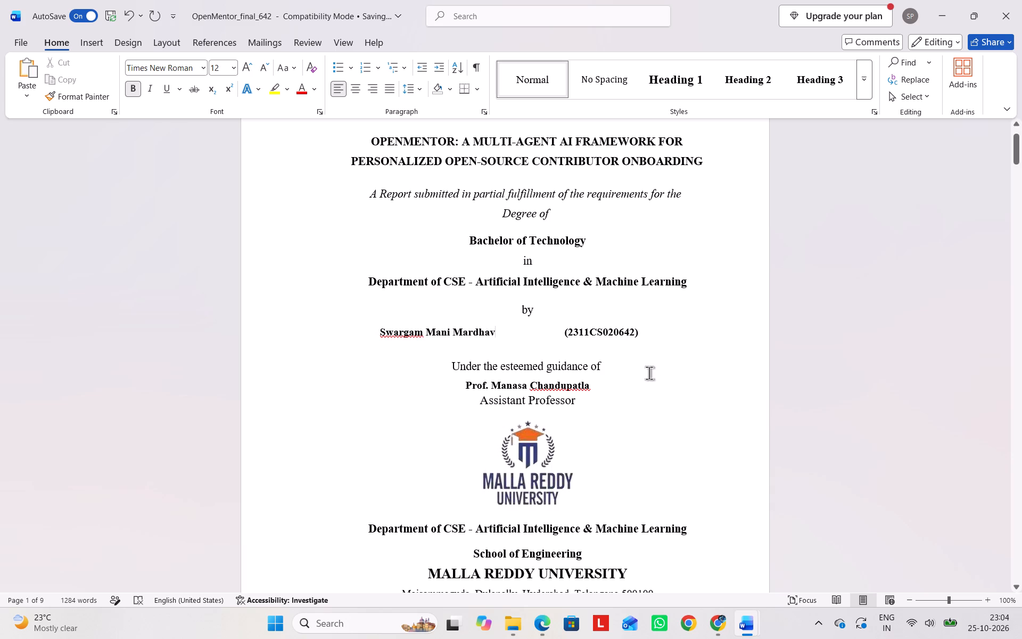
Indent the student name and roll number line on the title page by three spaces.
{"action": "left_click", "coordinate": [380, 331]}
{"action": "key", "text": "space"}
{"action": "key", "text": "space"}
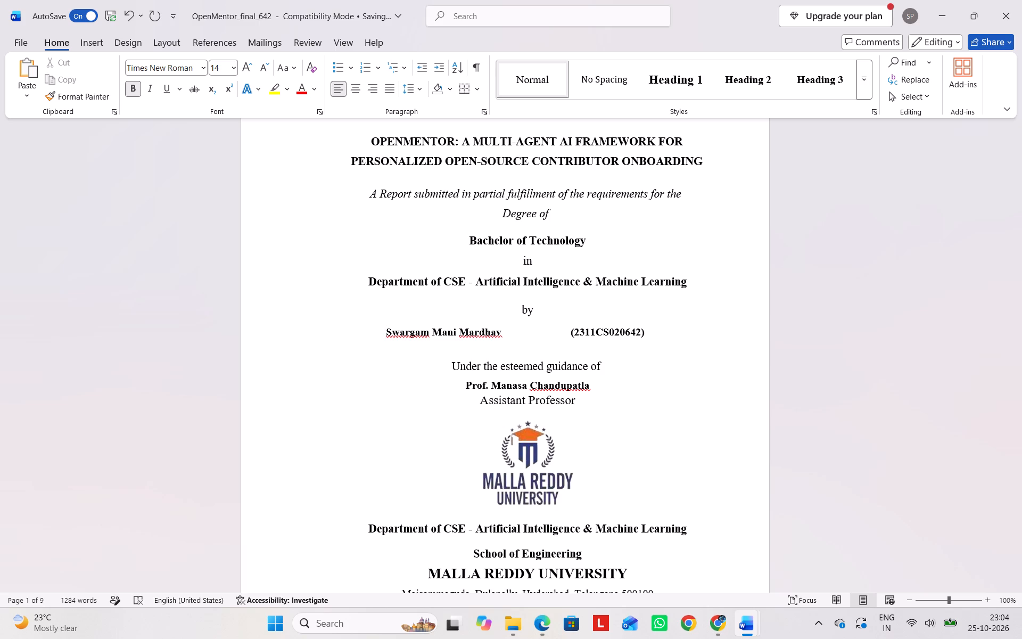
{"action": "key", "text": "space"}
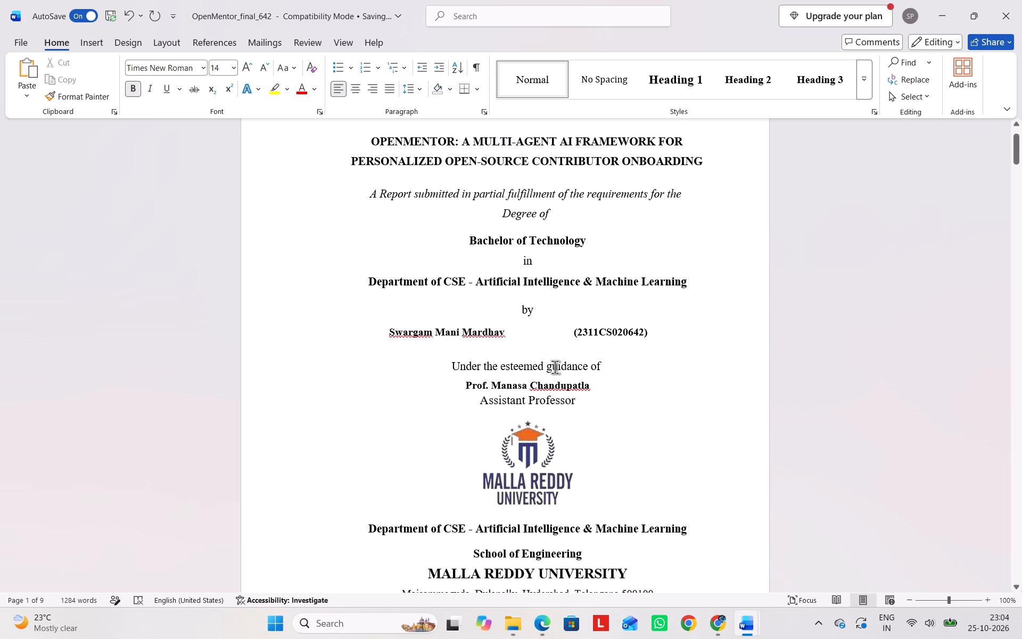
Change the ending of the roll number in the certificate paragraph to 642.
{"action": "scroll", "coordinate": [555, 367], "scroll_direction": "down", "scroll_amount": 2}
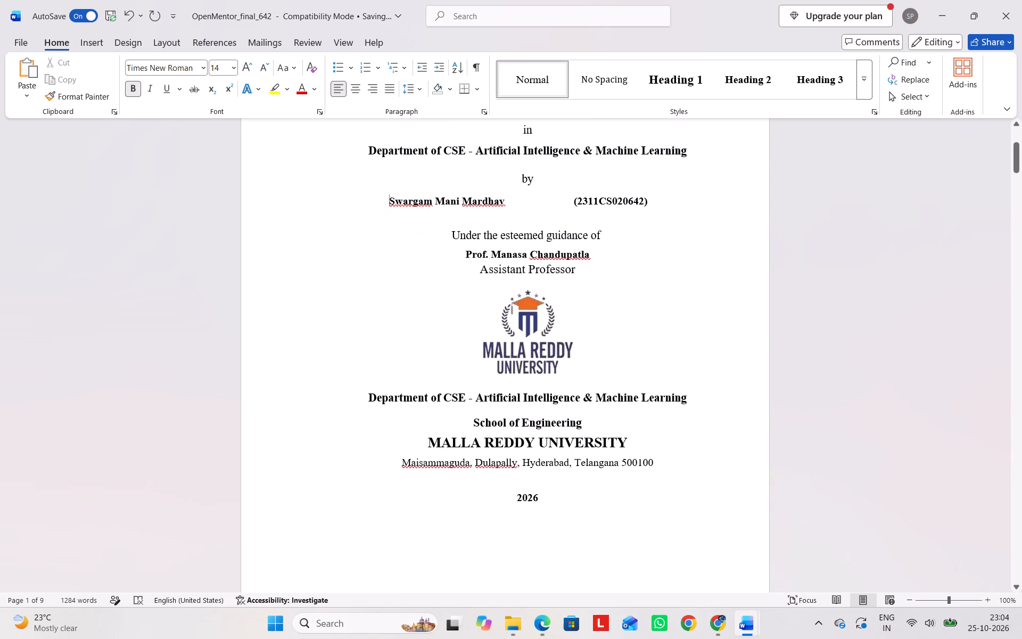
{"action": "scroll", "coordinate": [555, 367], "scroll_direction": "up", "scroll_amount": 2}
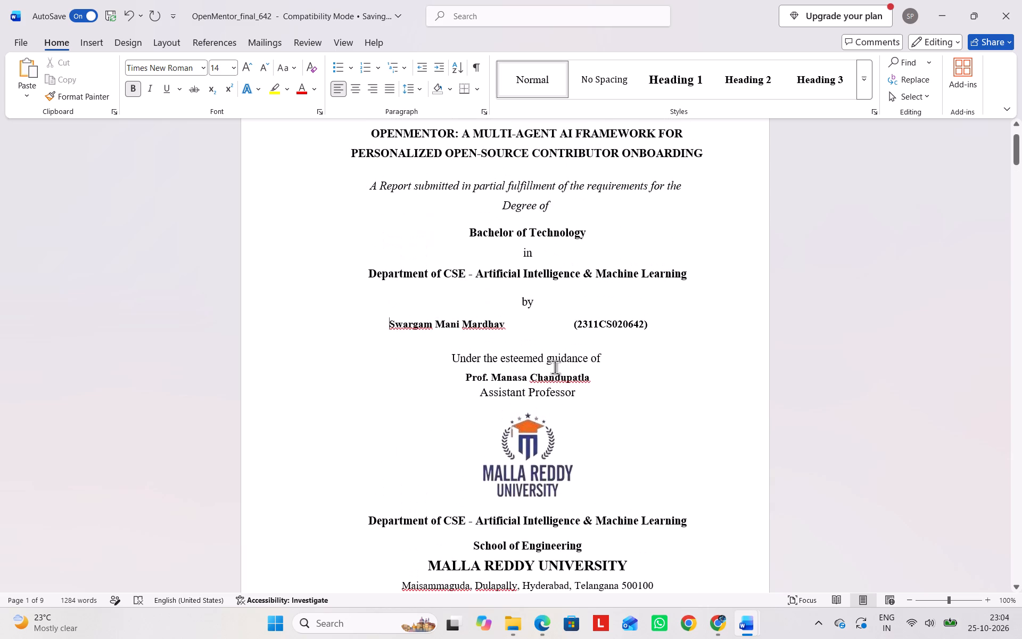
{"action": "scroll", "coordinate": [555, 367], "scroll_direction": "up", "scroll_amount": 1}
{"action": "scroll", "coordinate": [555, 367], "scroll_direction": "down", "scroll_amount": 2}
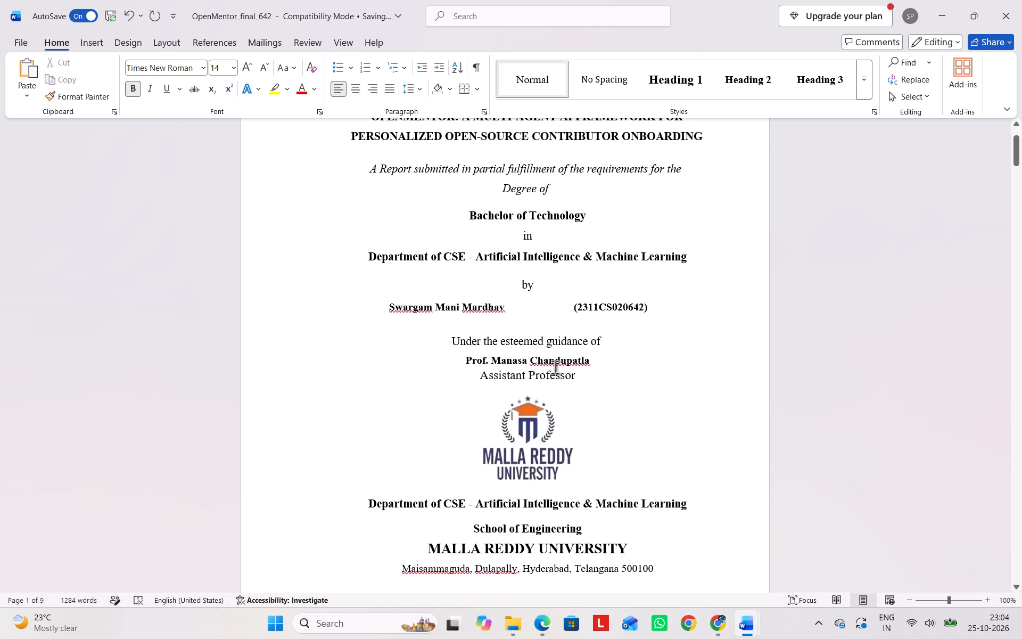
{"action": "scroll", "coordinate": [555, 367], "scroll_direction": "down", "scroll_amount": 6}
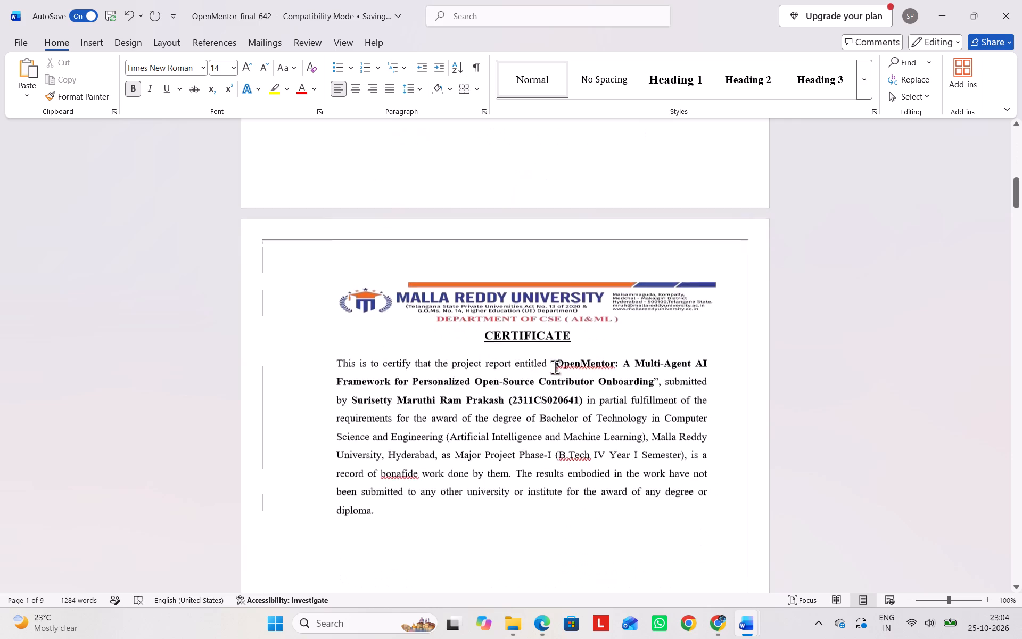
{"action": "scroll", "coordinate": [555, 367], "scroll_direction": "down", "scroll_amount": 1}
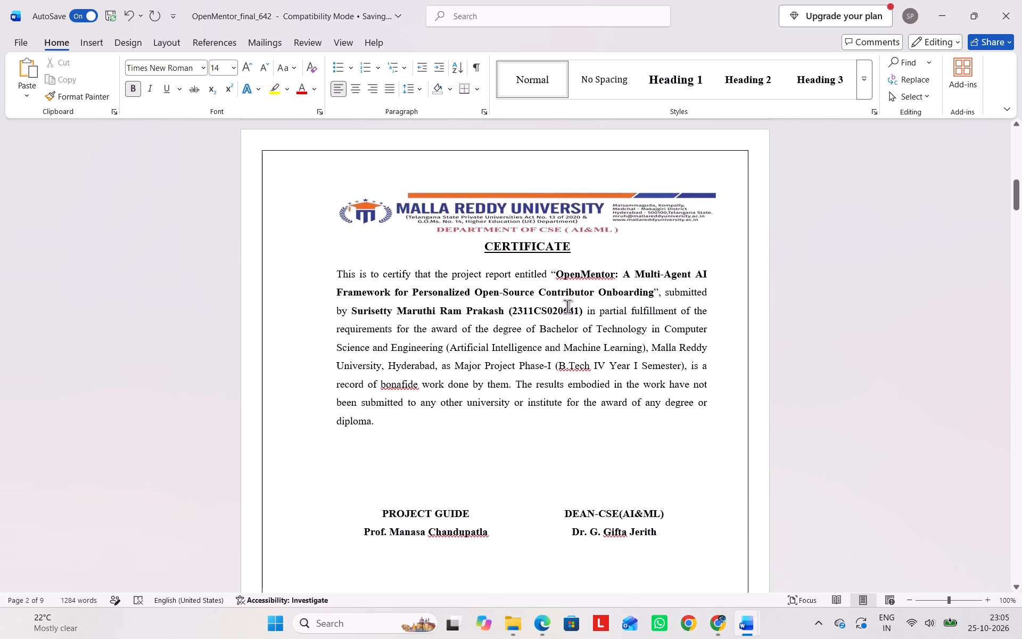
{"action": "left_click", "coordinate": [577, 307]}
{"action": "key", "text": "BackSpace"}
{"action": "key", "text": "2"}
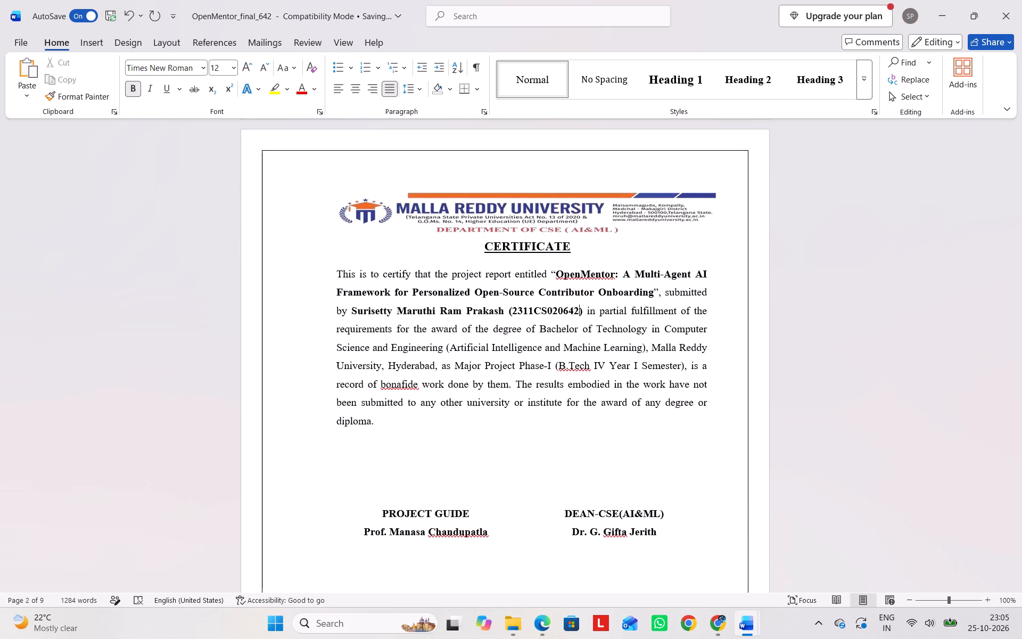
Replace the student name in the certificate paragraph with the name of the student ending in 642.
{"action": "key", "text": "Left"}
{"action": "key", "text": "Left"}
{"action": "key", "text": "Left"}
{"action": "key", "text": "Left"}
{"action": "key", "text": "Left"}
{"action": "key", "text": "Left"}
{"action": "key", "text": "Left"}
{"action": "key", "text": "Left"}
{"action": "key", "text": "Left"}
{"action": "key", "text": "Left"}
{"action": "key", "text": "Left"}
{"action": "key", "text": "Left"}
{"action": "key", "text": "Left"}
{"action": "key", "text": "Left"}
{"action": "key", "text": "Left"}
{"action": "key", "text": "Right"}
{"action": "key", "text": "BackSpace"}
{"action": "key", "text": "BackSpace"}
{"action": "key", "text": "BackSpace"}
{"action": "key", "text": "BackSpace"}
{"action": "key", "text": "BackSpace"}
{"action": "key", "text": "BackSpace"}
{"action": "key", "text": "BackSpace"}
{"action": "key", "text": "BackSpace"}
{"action": "key", "text": "BackSpace"}
{"action": "key", "text": "BackSpace"}
{"action": "key", "text": "BackSpace"}
{"action": "key", "text": "BackSpace"}
{"action": "key", "text": "BackSpace"}
{"action": "key", "text": "BackSpace"}
{"action": "key", "text": "BackSpace"}
{"action": "key", "text": "BackSpace"}
{"action": "key", "text": "BackSpace"}
{"action": "key", "text": "BackSpace"}
{"action": "key", "text": "BackSpace"}
{"action": "key", "text": "BackSpace"}
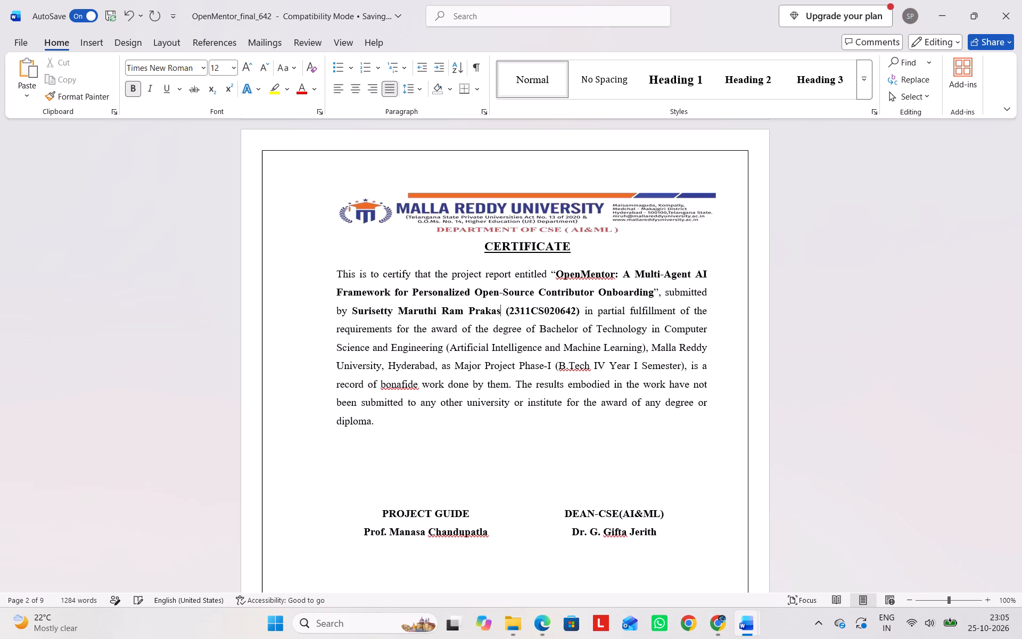
{"action": "key", "text": "BackSpace"}
{"action": "key", "text": "BackSpace"}
{"action": "key", "text": "BackSpace"}
{"action": "key", "text": "BackSpace"}
{"action": "key", "text": "BackSpace"}
{"action": "key", "text": "BackSpace"}
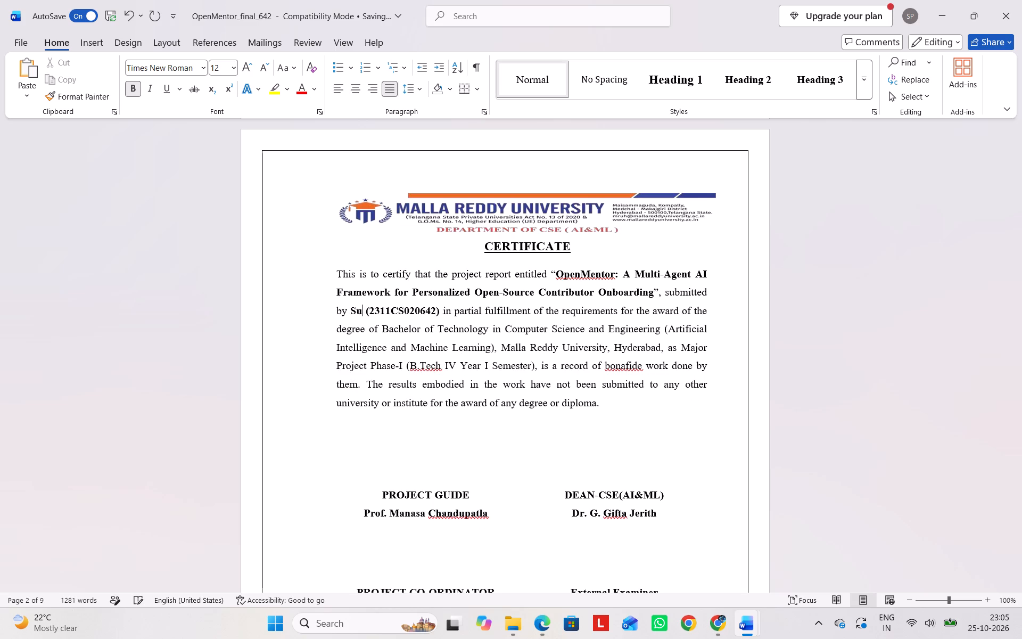
{"action": "key", "text": "BackSpace"}
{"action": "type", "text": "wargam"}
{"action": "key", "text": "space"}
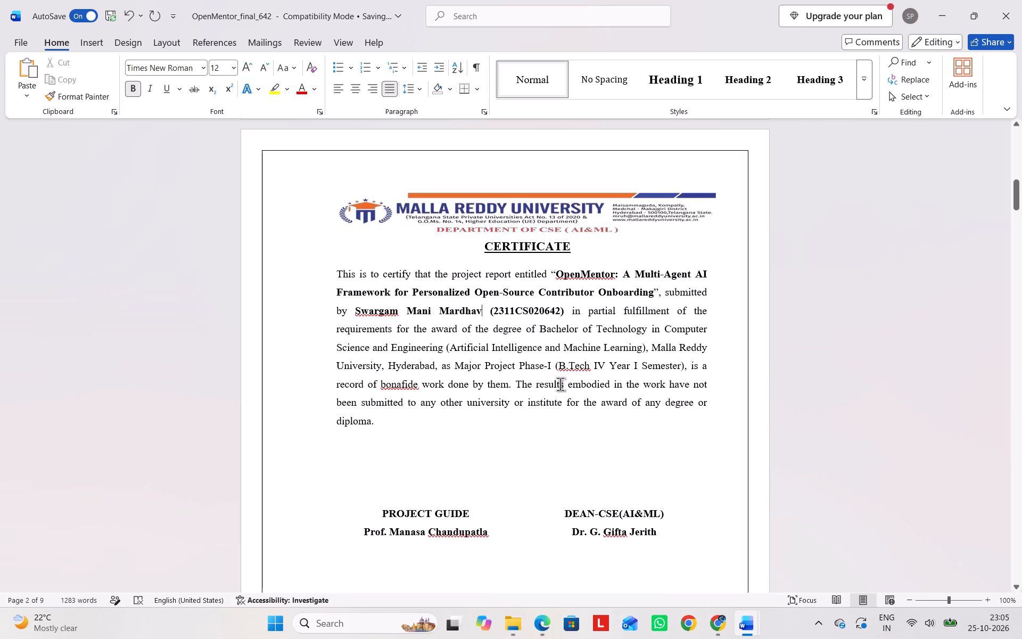
Change the ending of the roll number in the signature line of the declaration page to 642.
{"action": "scroll", "coordinate": [575, 449], "scroll_direction": "down", "scroll_amount": 3}
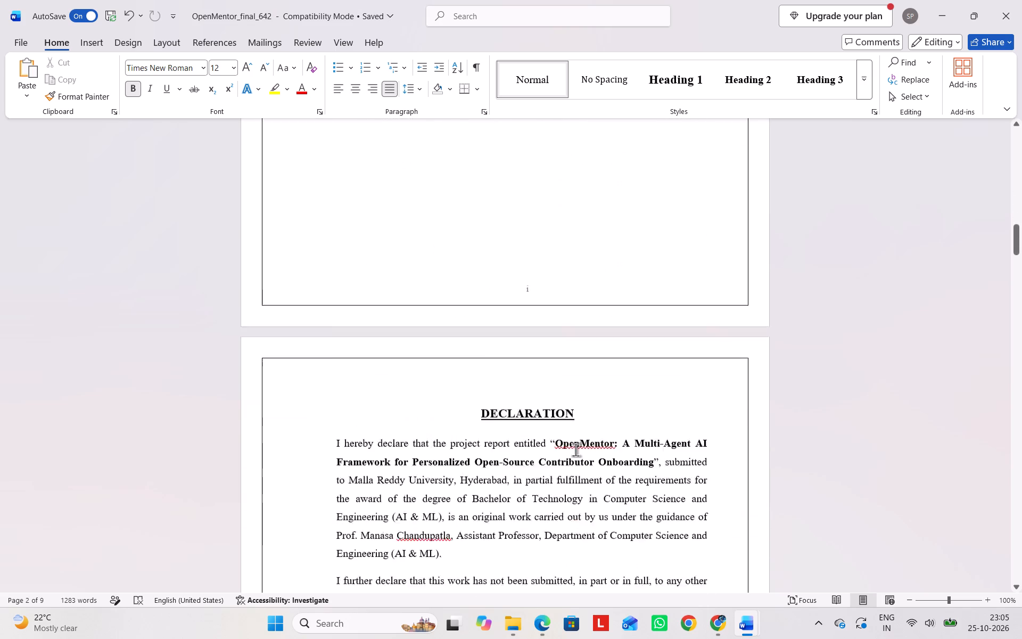
{"action": "scroll", "coordinate": [575, 449], "scroll_direction": "down", "scroll_amount": 3}
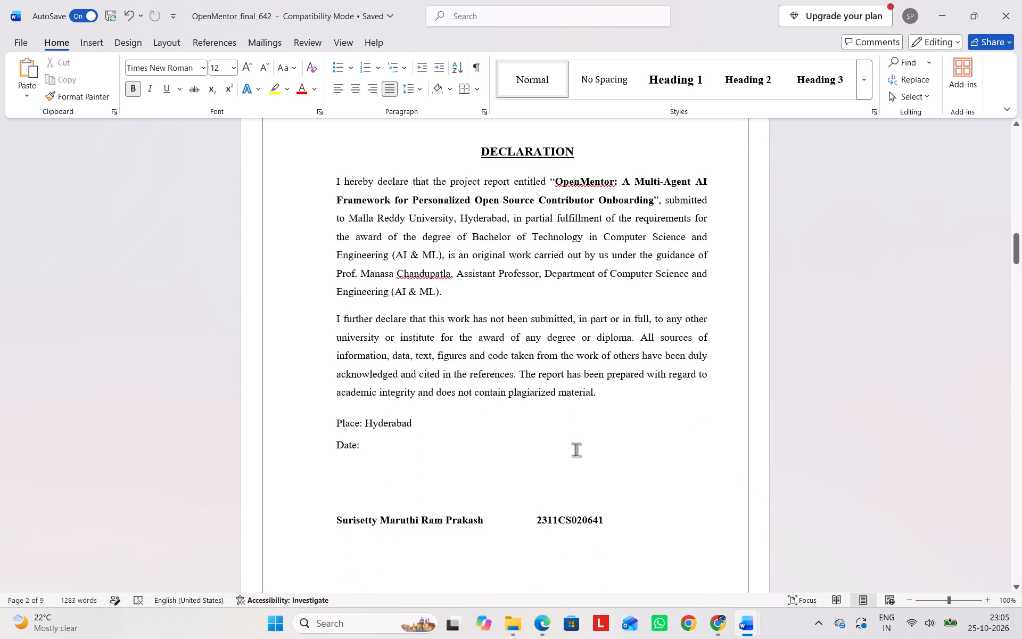
{"action": "scroll", "coordinate": [575, 449], "scroll_direction": "down", "scroll_amount": 1}
{"action": "left_click", "coordinate": [608, 493]}
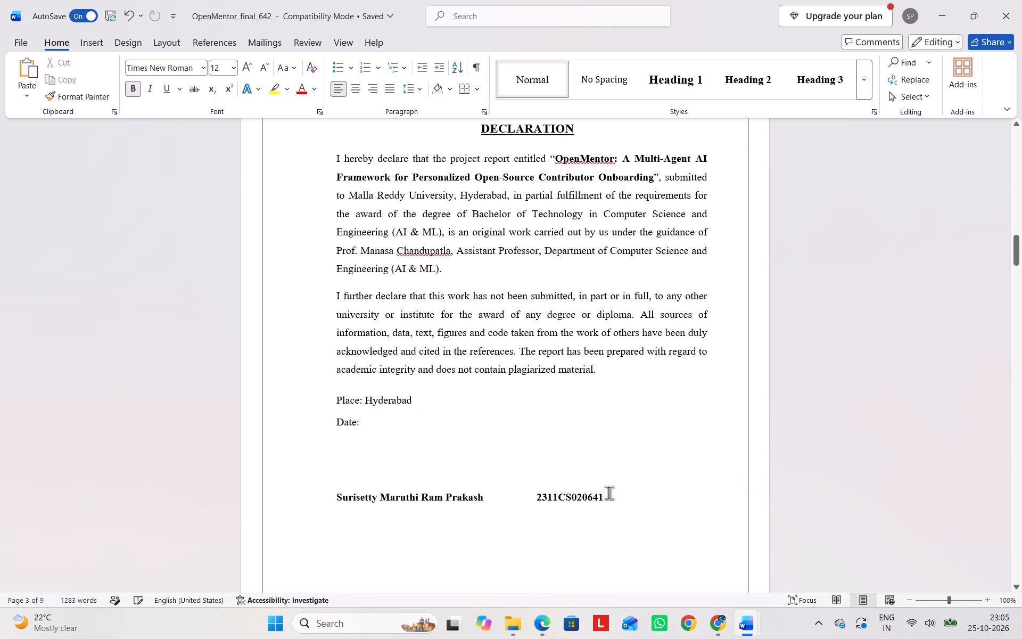
{"action": "key", "text": "Left"}
{"action": "key", "text": "Right"}
{"action": "key", "text": "BackSpace"}
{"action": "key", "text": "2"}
Replace the student name in the signature line of the declaration page with the name of the student ending in 642.
{"action": "key", "text": "Left"}
{"action": "key", "text": "Left"}
{"action": "key", "text": "Left"}
{"action": "key", "text": "Left"}
{"action": "key", "text": "Left"}
{"action": "key", "text": "Left"}
{"action": "key", "text": "Left"}
{"action": "key", "text": "Left"}
{"action": "key", "text": "Left"}
{"action": "key", "text": "Left"}
{"action": "key", "text": "Left"}
{"action": "key", "text": "Left"}
{"action": "key", "text": "Left"}
{"action": "key", "text": "Left"}
{"action": "key", "text": "Left"}
{"action": "key", "text": "Left"}
{"action": "key", "text": "Left"}
{"action": "key", "text": "Left"}
{"action": "key", "text": "Left"}
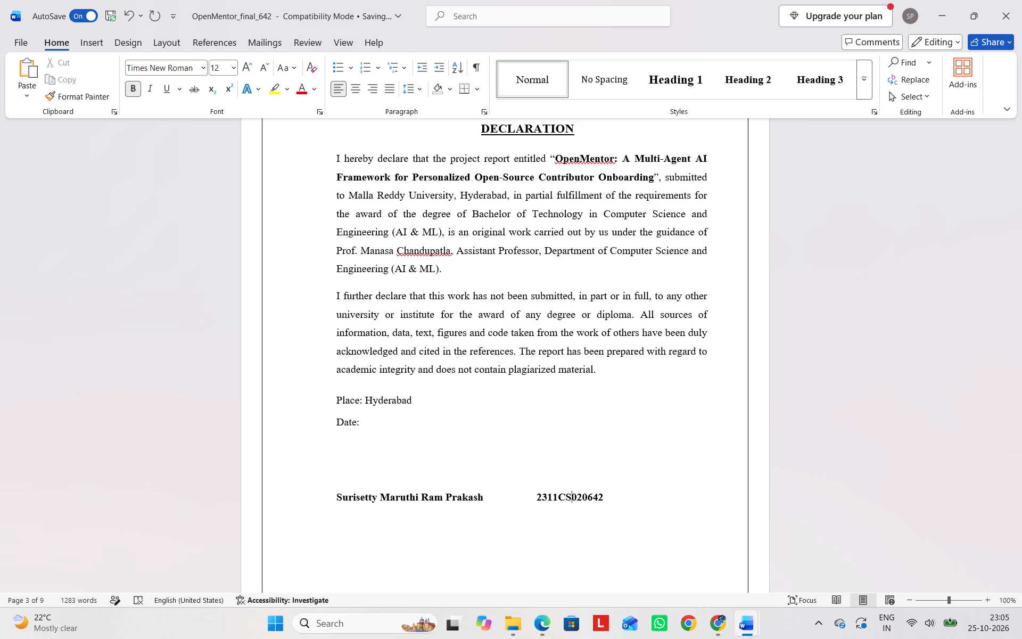
{"action": "key", "text": "Left"}
{"action": "key", "text": "Left"}
{"action": "key", "text": "Left"}
{"action": "key", "text": "Left"}
{"action": "key", "text": "Left"}
{"action": "key", "text": "Left"}
{"action": "key", "text": "Left"}
{"action": "key", "text": "Left"}
{"action": "key", "text": "Left"}
{"action": "key", "text": "Left"}
{"action": "key", "text": "Left"}
{"action": "key", "text": "Left"}
{"action": "key", "text": "Left"}
{"action": "key", "text": "BackSpace"}
{"action": "key", "text": "BackSpace"}
{"action": "key", "text": "BackSpace"}
{"action": "key", "text": "BackSpace"}
{"action": "key", "text": "BackSpace"}
{"action": "key", "text": "BackSpace"}
{"action": "key", "text": "BackSpace"}
{"action": "key", "text": "BackSpace"}
{"action": "key", "text": "BackSpace"}
{"action": "key", "text": "BackSpace"}
{"action": "key", "text": "BackSpace"}
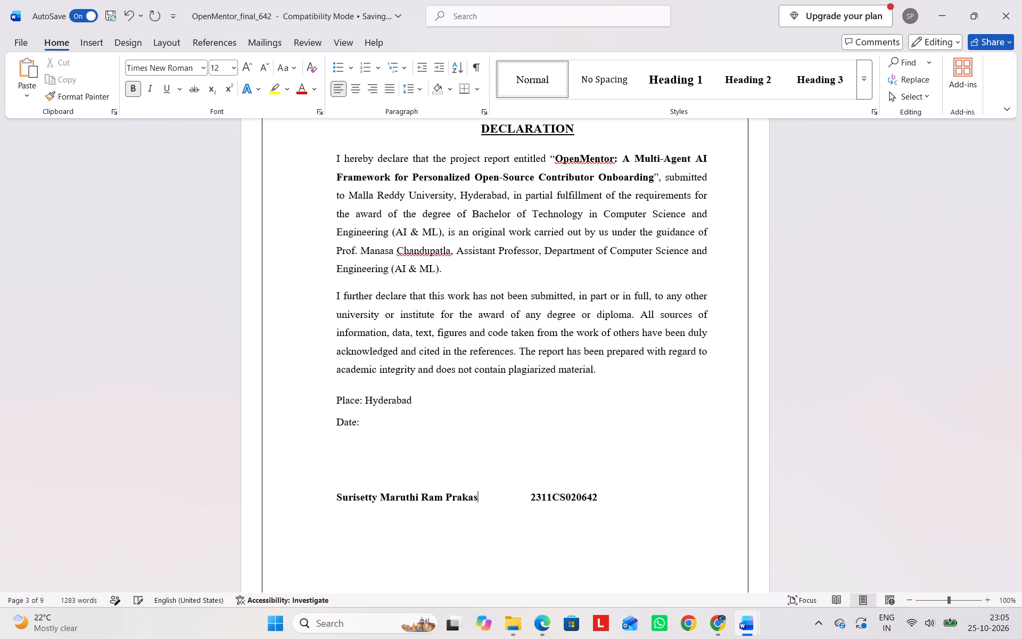
{"action": "key", "text": "BackSpace"}
{"action": "key", "text": "BackSpace"}
{"action": "key", "text": "BackSpace"}
{"action": "key", "text": "BackSpace"}
{"action": "key", "text": "BackSpace"}
{"action": "key", "text": "BackSpace"}
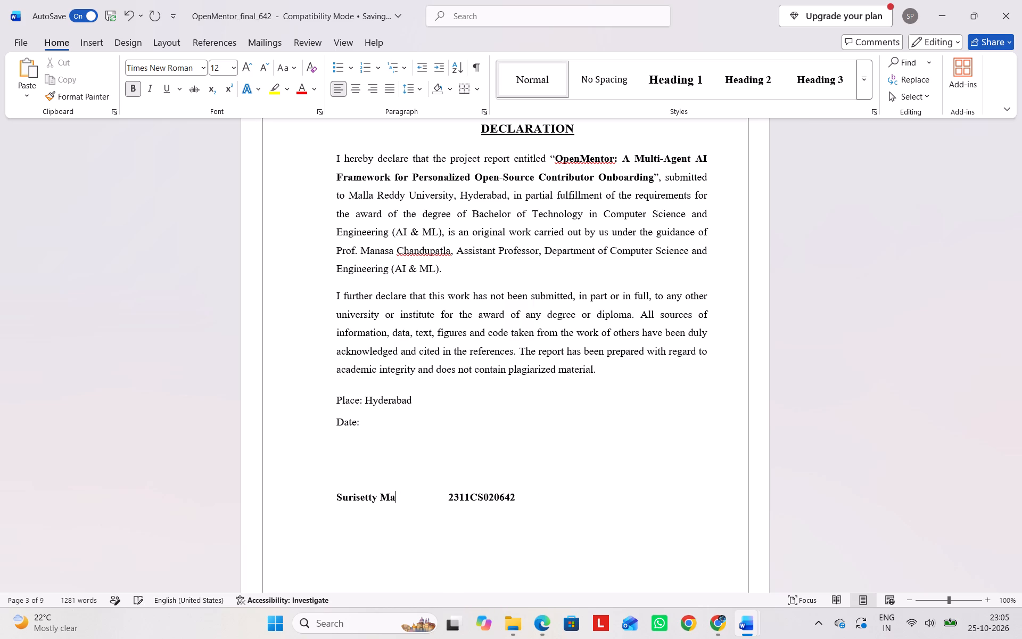
{"action": "key", "text": "BackSpace"}
{"action": "key", "text": "BackSpace"}
{"action": "key", "text": "BackSpace"}
{"action": "key", "text": "BackSpace"}
{"action": "key", "text": "BackSpace"}
{"action": "key", "text": "BackSpace"}
{"action": "key", "text": "BackSpace"}
{"action": "key", "text": "BackSpace"}
{"action": "key", "text": "BackSpace"}
{"action": "key", "text": "BackSpace"}
{"action": "key", "text": "BackSpace"}
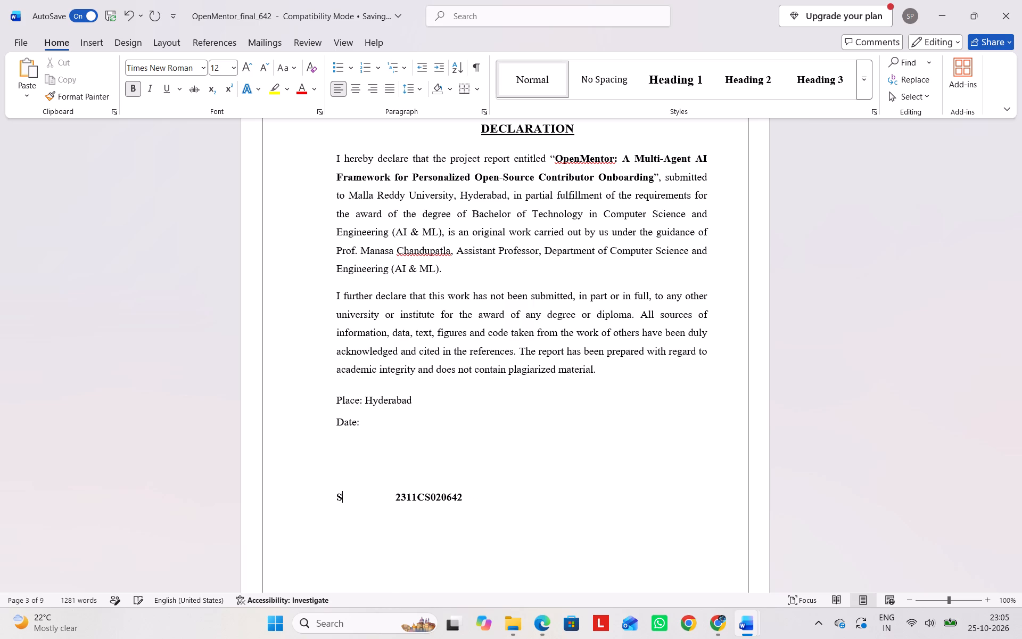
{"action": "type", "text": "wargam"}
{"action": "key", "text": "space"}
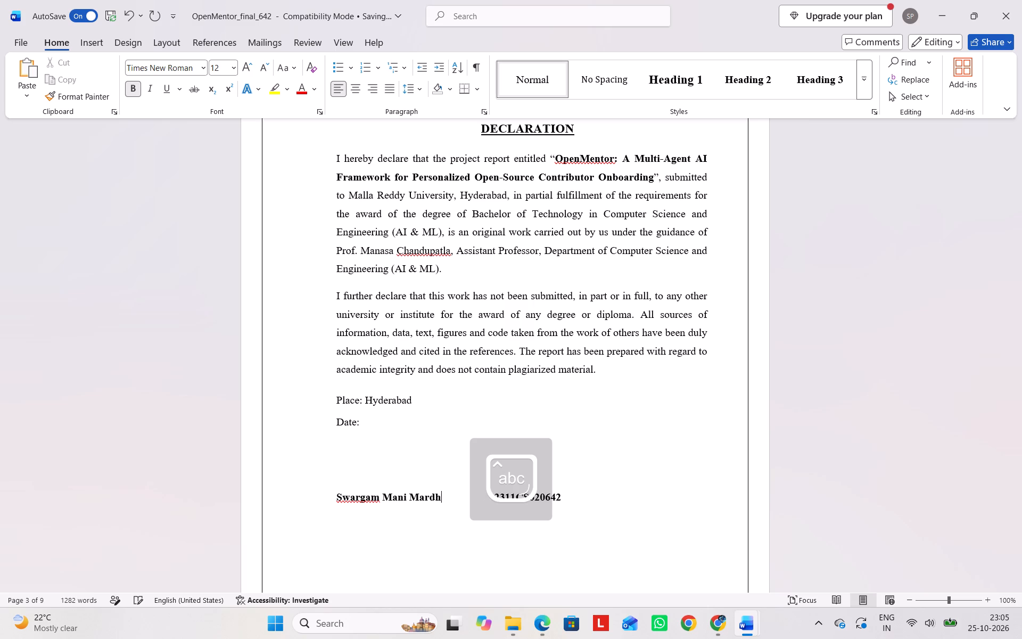
{"action": "left_click", "coordinate": [678, 469]}
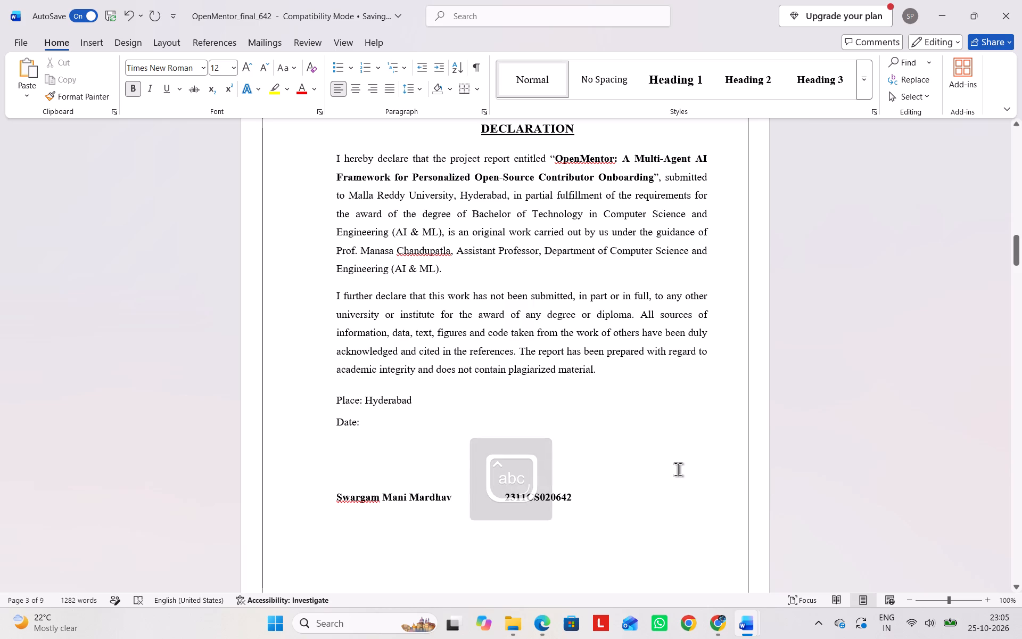
Change the ending of the roll number in the signature line of the acknowledgement page to 642.
{"action": "scroll", "coordinate": [678, 469], "scroll_direction": "down", "scroll_amount": 3}
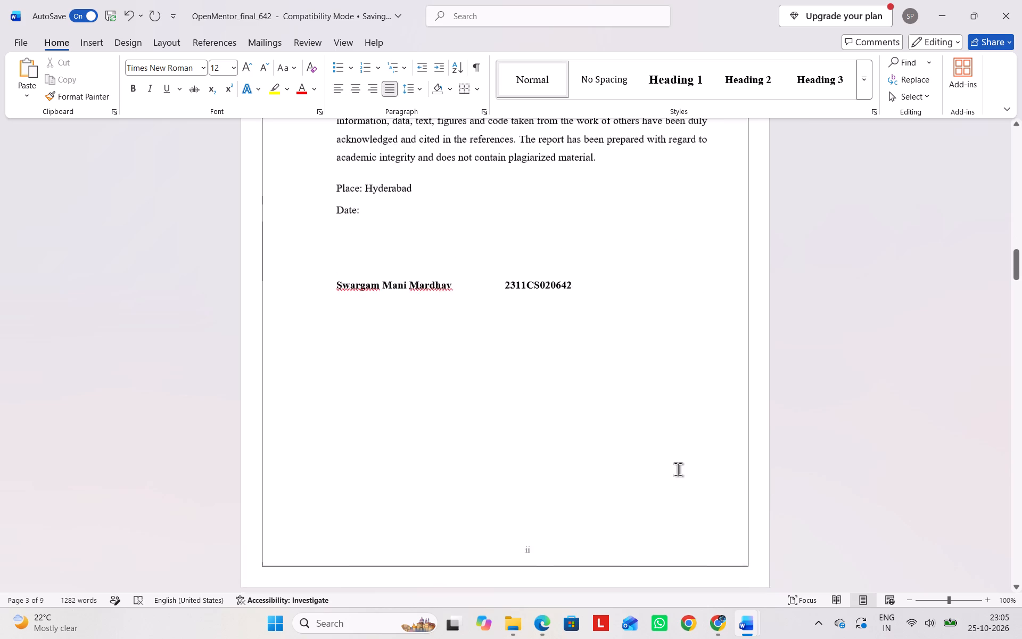
{"action": "scroll", "coordinate": [678, 469], "scroll_direction": "down", "scroll_amount": 3}
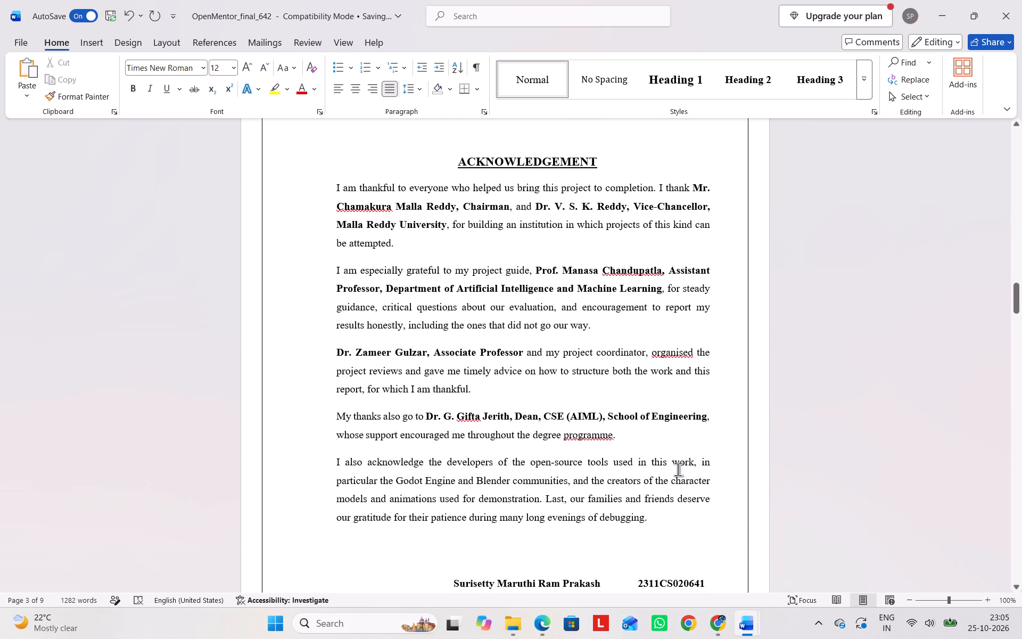
{"action": "scroll", "coordinate": [678, 469], "scroll_direction": "down", "scroll_amount": 1}
{"action": "left_click", "coordinate": [705, 506]}
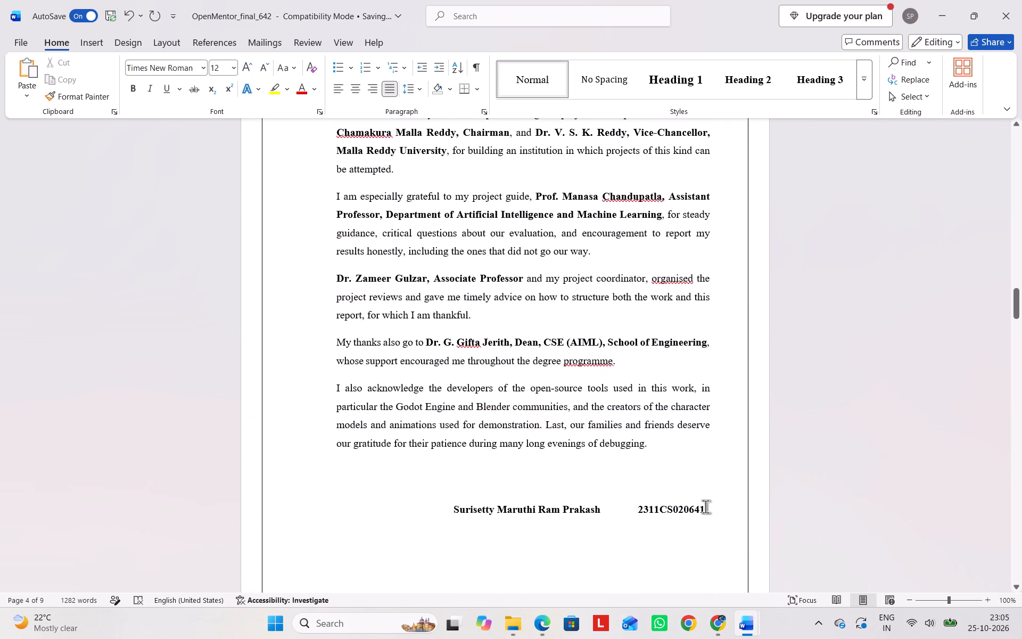
{"action": "key", "text": "BackSpace"}
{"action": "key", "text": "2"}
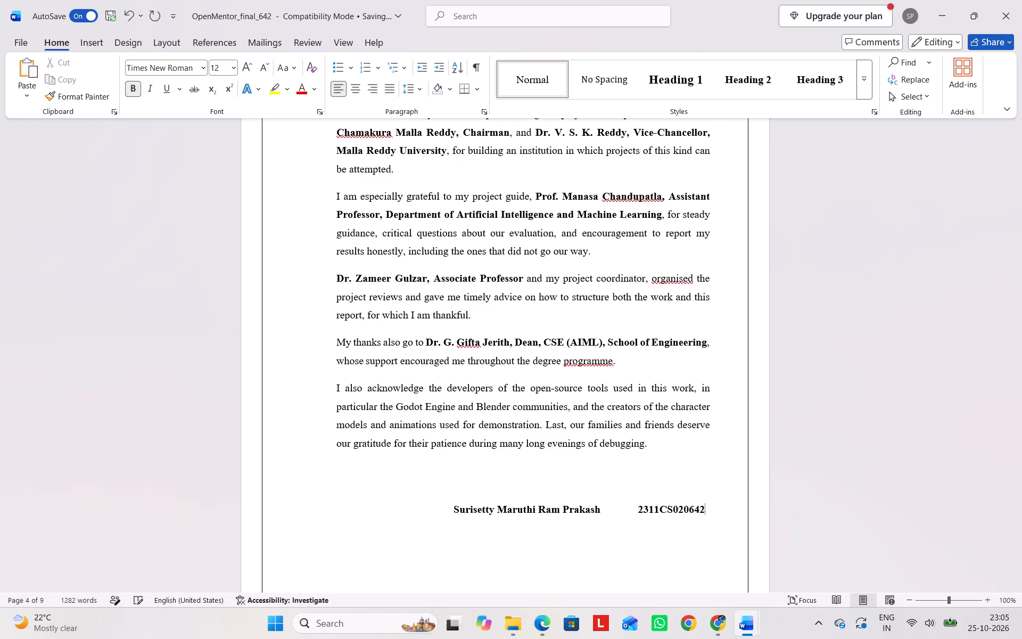
Replace the student name in the signature line of the acknowledgement page with the name of the student ending in 642.
{"action": "key", "text": "Left"}
{"action": "key", "text": "Left"}
{"action": "key", "text": "Left"}
{"action": "key", "text": "Left"}
{"action": "key", "text": "Left"}
{"action": "key", "text": "Left"}
{"action": "key", "text": "Left"}
{"action": "key", "text": "Left"}
{"action": "key", "text": "Left"}
{"action": "key", "text": "Left"}
{"action": "key", "text": "Left"}
{"action": "key", "text": "Left"}
{"action": "key", "text": "Left"}
{"action": "key", "text": "Left"}
{"action": "key", "text": "Left"}
{"action": "key", "text": "Right"}
{"action": "key", "text": "Right"}
{"action": "key", "text": "BackSpace"}
{"action": "key", "text": "BackSpace"}
{"action": "key", "text": "BackSpace"}
{"action": "key", "text": "BackSpace"}
{"action": "key", "text": "BackSpace"}
{"action": "key", "text": "BackSpace"}
{"action": "key", "text": "BackSpace"}
{"action": "key", "text": "BackSpace"}
{"action": "key", "text": "BackSpace"}
{"action": "key", "text": "BackSpace"}
{"action": "key", "text": "BackSpace"}
{"action": "key", "text": "BackSpace"}
{"action": "key", "text": "BackSpace"}
{"action": "key", "text": "BackSpace"}
{"action": "key", "text": "BackSpace"}
{"action": "key", "text": "BackSpace"}
{"action": "key", "text": "BackSpace"}
{"action": "key", "text": "BackSpace"}
{"action": "key", "text": "BackSpace"}
{"action": "key", "text": "BackSpace"}
{"action": "key", "text": "BackSpace"}
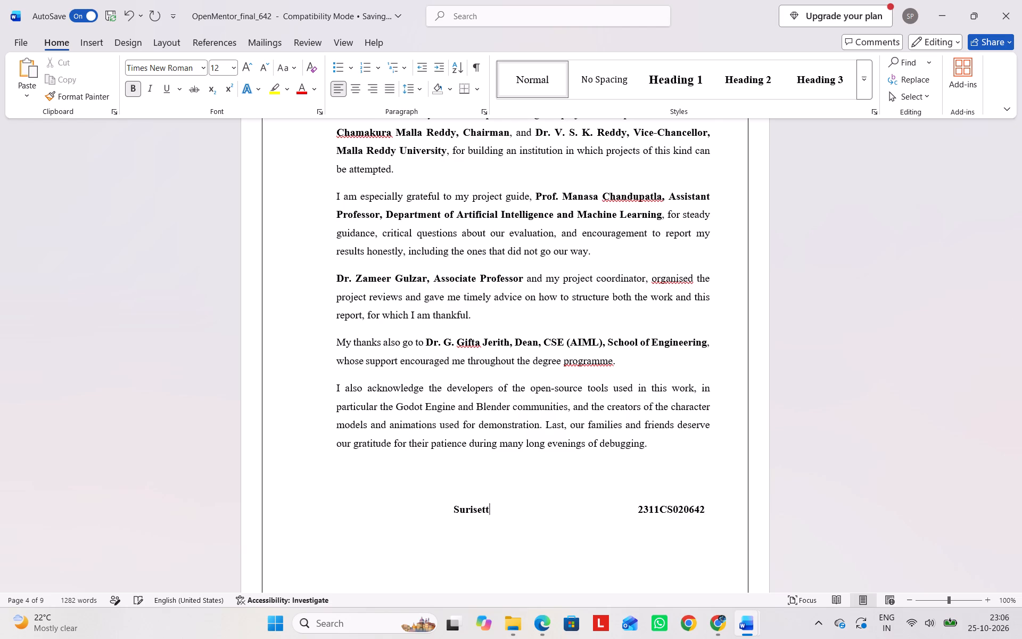
{"action": "key", "text": "BackSpace"}
{"action": "key", "text": "BackSpace"}
{"action": "key", "text": "BackSpace"}
{"action": "key", "text": "BackSpace"}
{"action": "key", "text": "BackSpace"}
{"action": "key", "text": "BackSpace"}
{"action": "key", "text": "BackSpace"}
{"action": "key", "text": "BackSpace"}
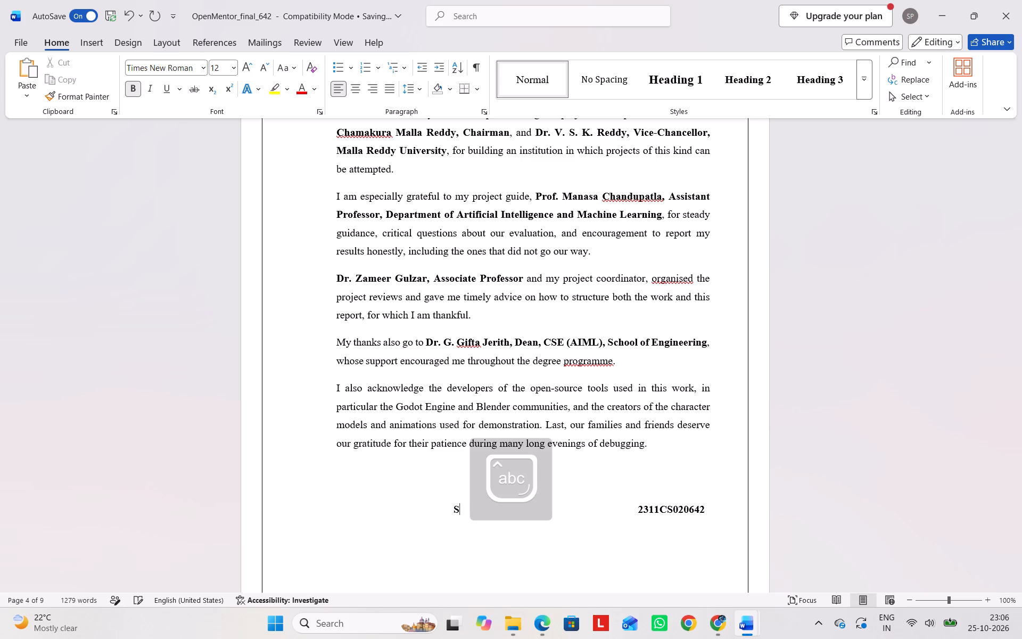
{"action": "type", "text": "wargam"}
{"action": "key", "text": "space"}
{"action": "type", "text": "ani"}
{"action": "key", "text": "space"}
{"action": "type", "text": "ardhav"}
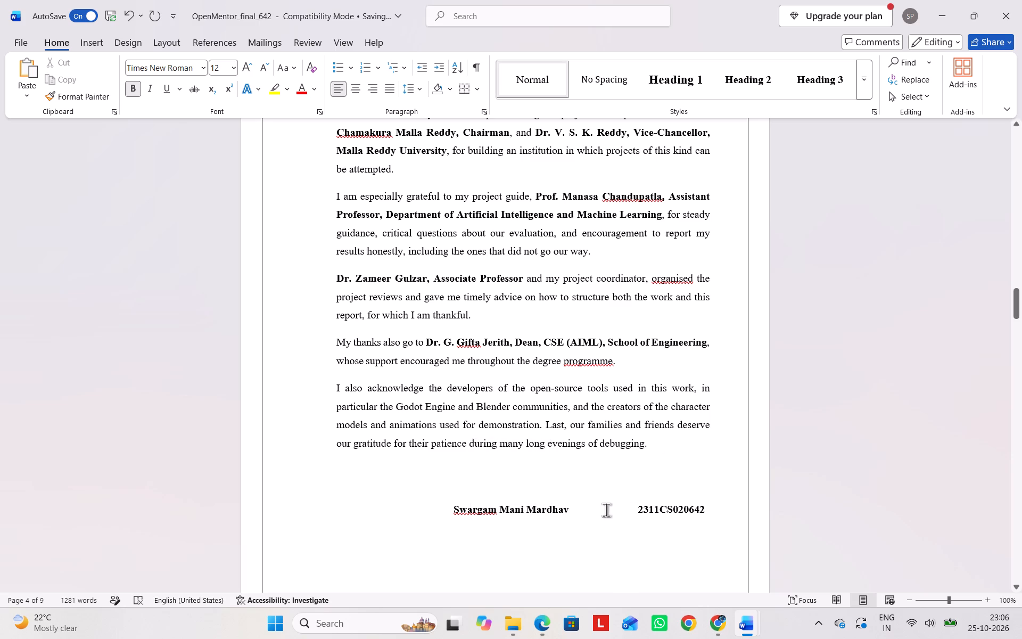
Indent the student name in the acknowledgement signature line by eight more spaces.
{"action": "left_click", "coordinate": [455, 509]}
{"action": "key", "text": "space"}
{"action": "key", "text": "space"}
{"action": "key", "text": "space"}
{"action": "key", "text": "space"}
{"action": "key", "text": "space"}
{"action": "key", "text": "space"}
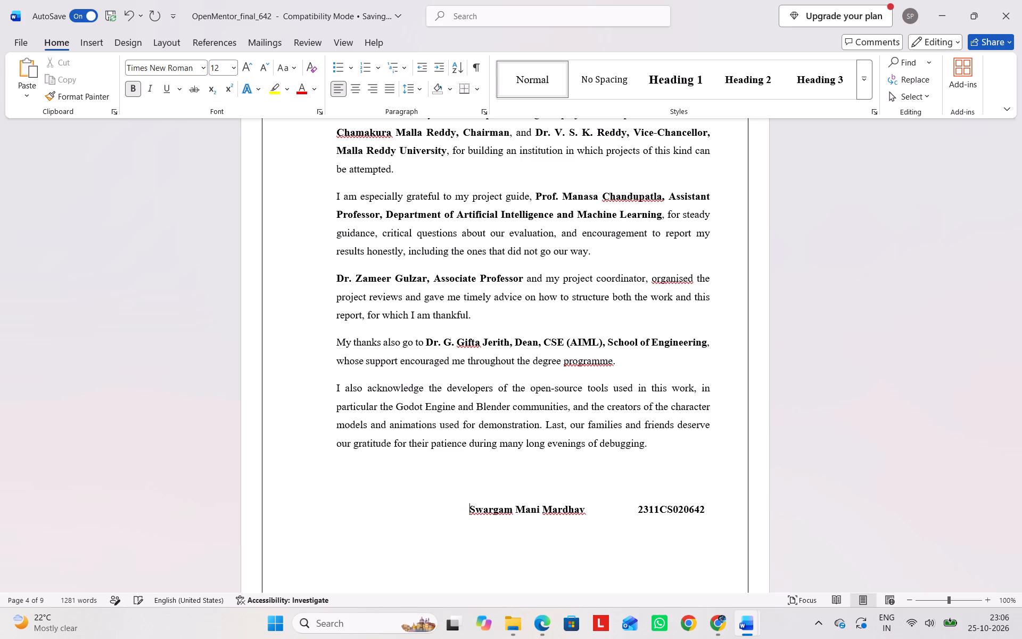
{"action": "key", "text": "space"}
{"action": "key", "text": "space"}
Review the student name and roll number on the acknowledgement, declaration, certificate and title pages.
{"action": "scroll", "coordinate": [571, 425], "scroll_direction": "down", "scroll_amount": 2}
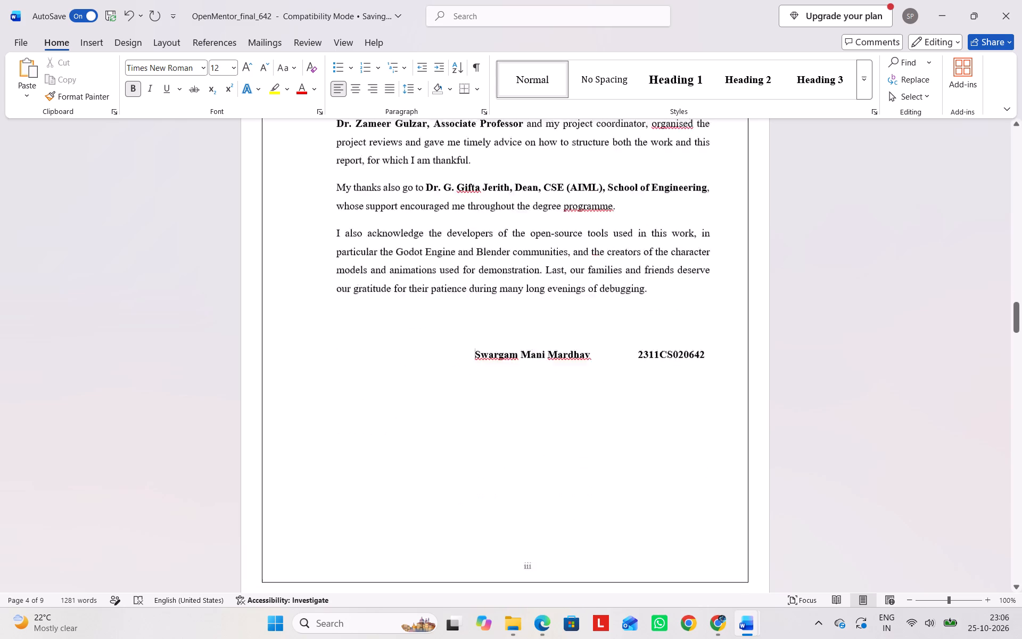
{"action": "scroll", "coordinate": [571, 425], "scroll_direction": "down", "scroll_amount": 3}
{"action": "scroll", "coordinate": [571, 425], "scroll_direction": "up", "scroll_amount": 1}
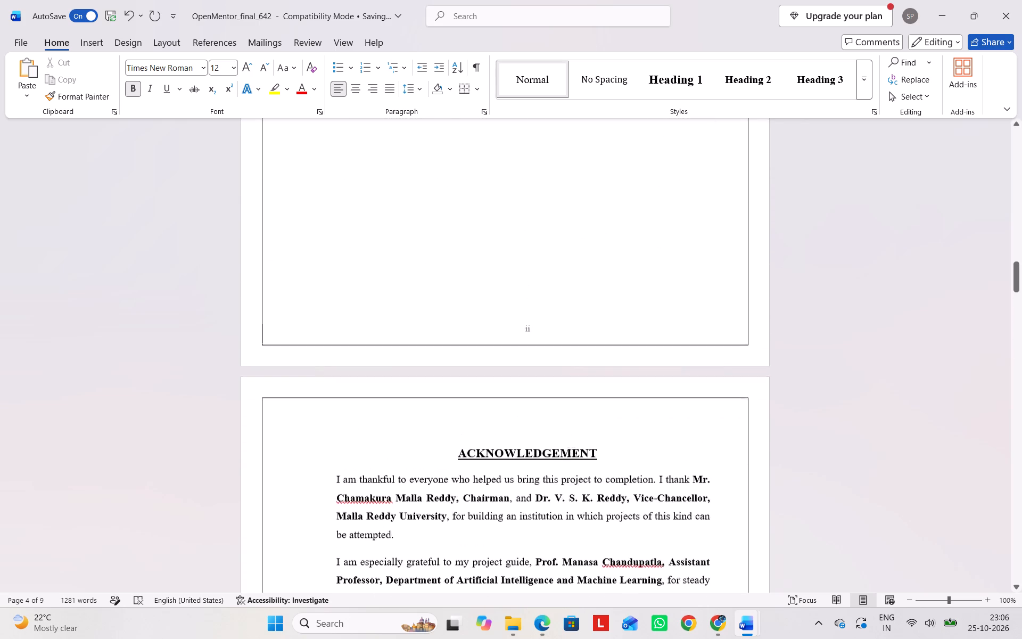
{"action": "scroll", "coordinate": [571, 425], "scroll_direction": "up", "scroll_amount": 2}
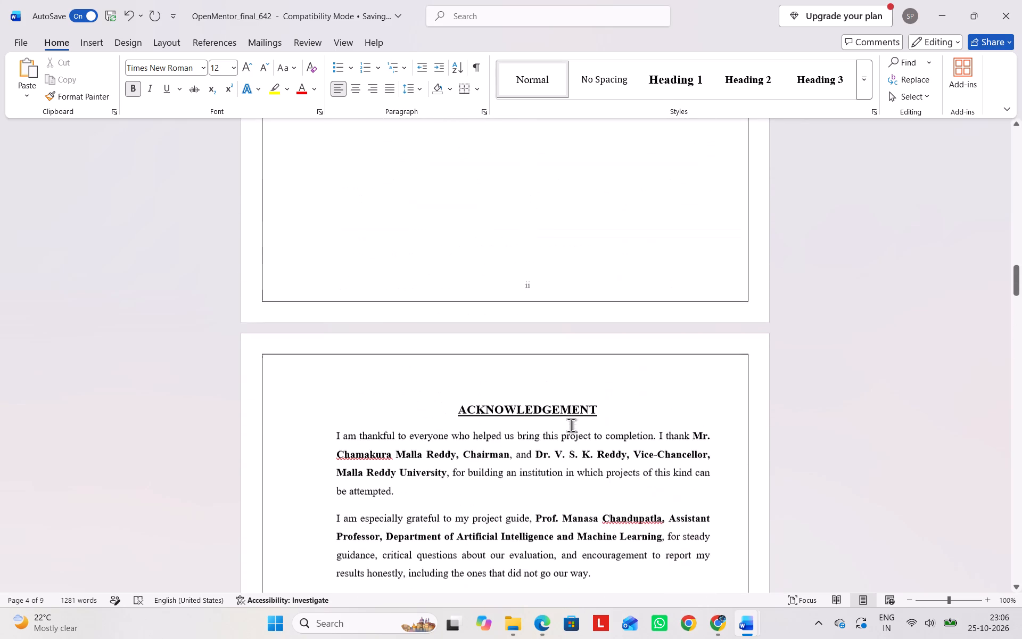
{"action": "scroll", "coordinate": [571, 425], "scroll_direction": "up", "scroll_amount": 3}
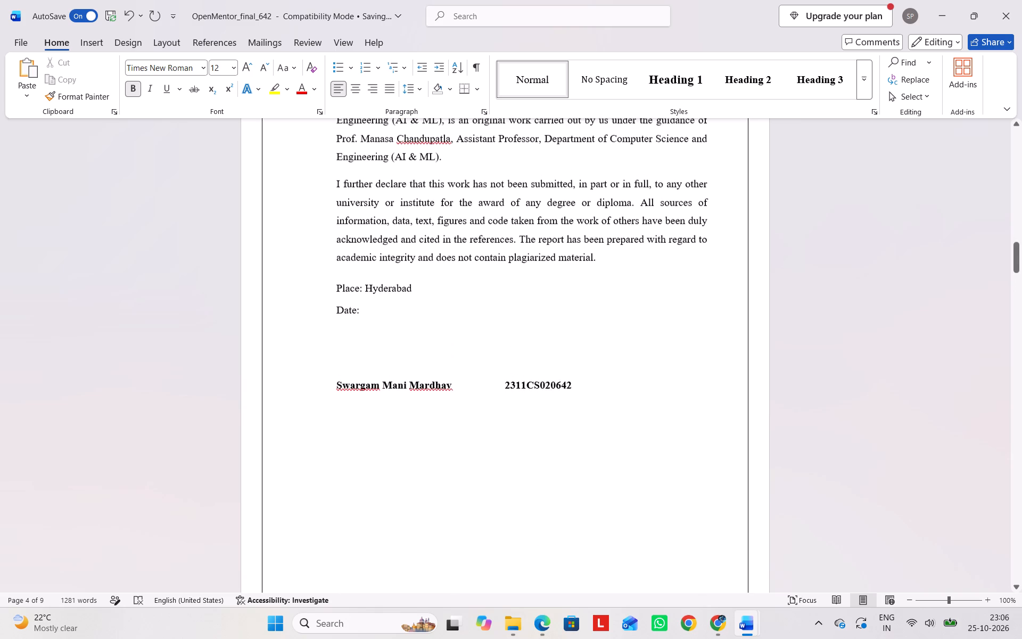
{"action": "scroll", "coordinate": [571, 425], "scroll_direction": "up", "scroll_amount": 3}
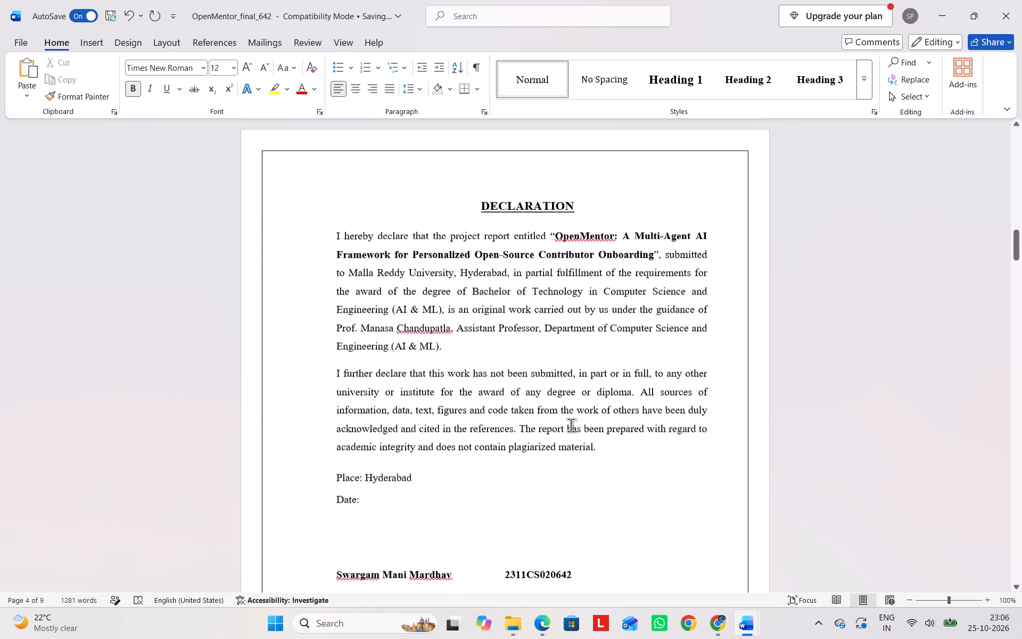
{"action": "scroll", "coordinate": [571, 425], "scroll_direction": "up", "scroll_amount": 5}
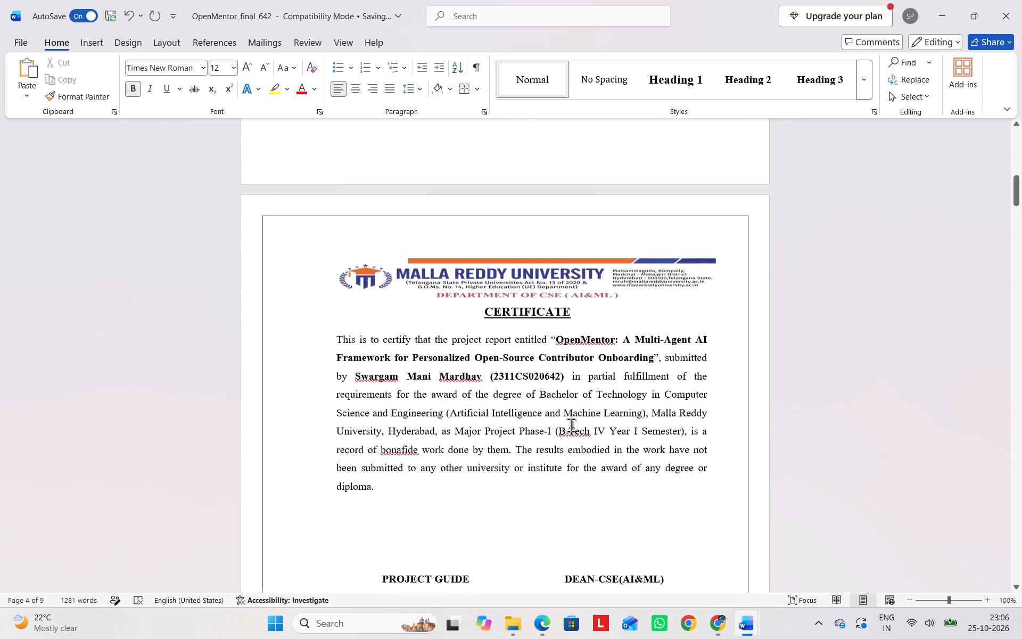
{"action": "scroll", "coordinate": [571, 425], "scroll_direction": "right", "scroll_amount": 1}
{"action": "scroll", "coordinate": [571, 425], "scroll_direction": "down", "scroll_amount": 1}
{"action": "scroll", "coordinate": [571, 425], "scroll_direction": "up", "scroll_amount": 1}
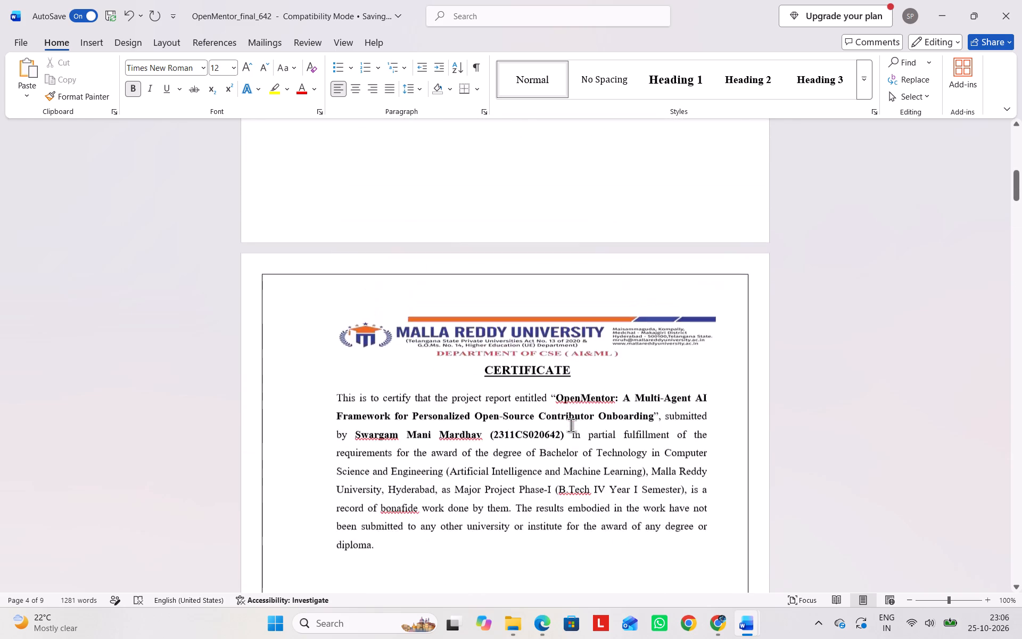
{"action": "scroll", "coordinate": [571, 425], "scroll_direction": "up", "scroll_amount": 3}
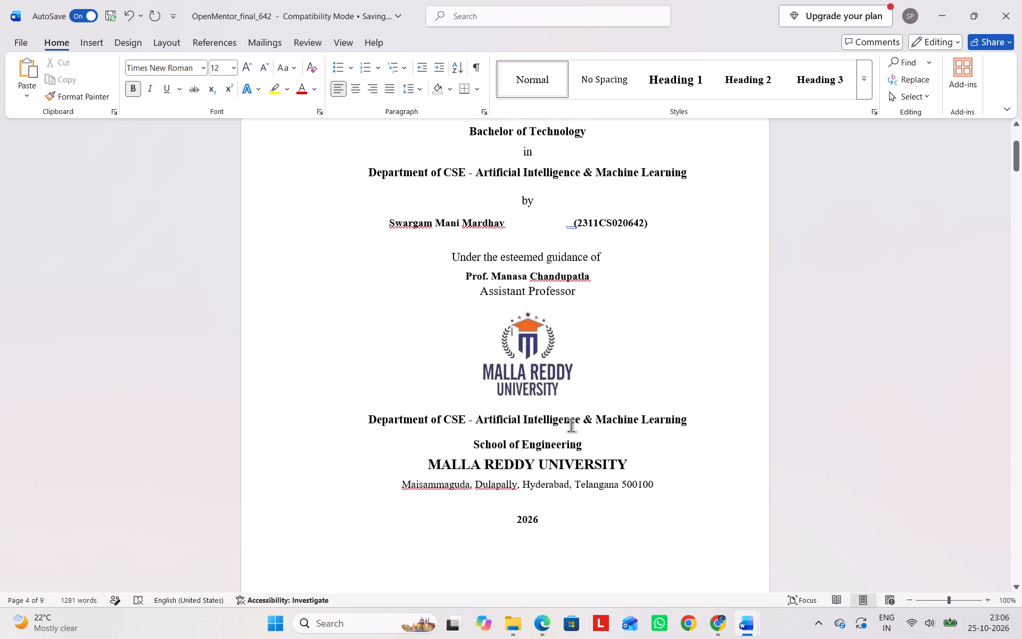
{"action": "scroll", "coordinate": [571, 425], "scroll_direction": "up", "scroll_amount": 2}
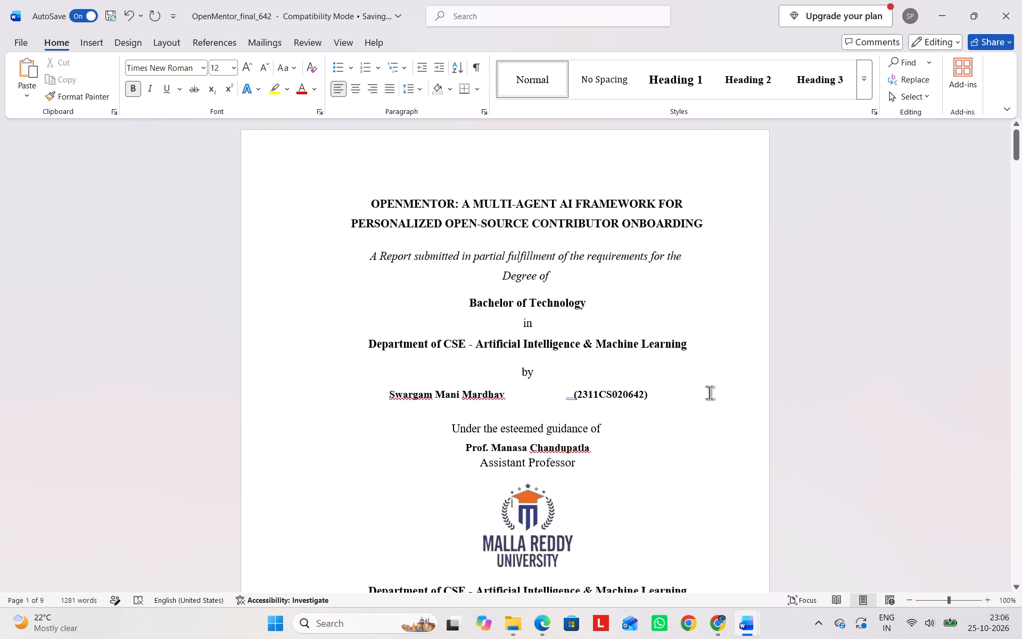
Save the OpenMentor_final_642 document and close it.
{"action": "key", "text": "ctrl+s"}
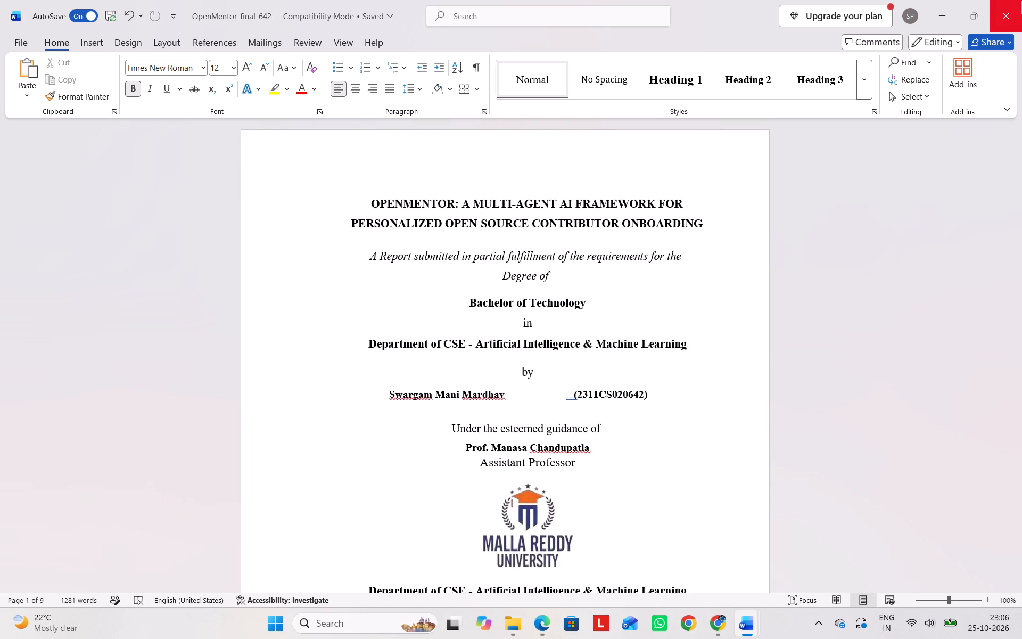
{"action": "left_click", "coordinate": [1021, 0]}
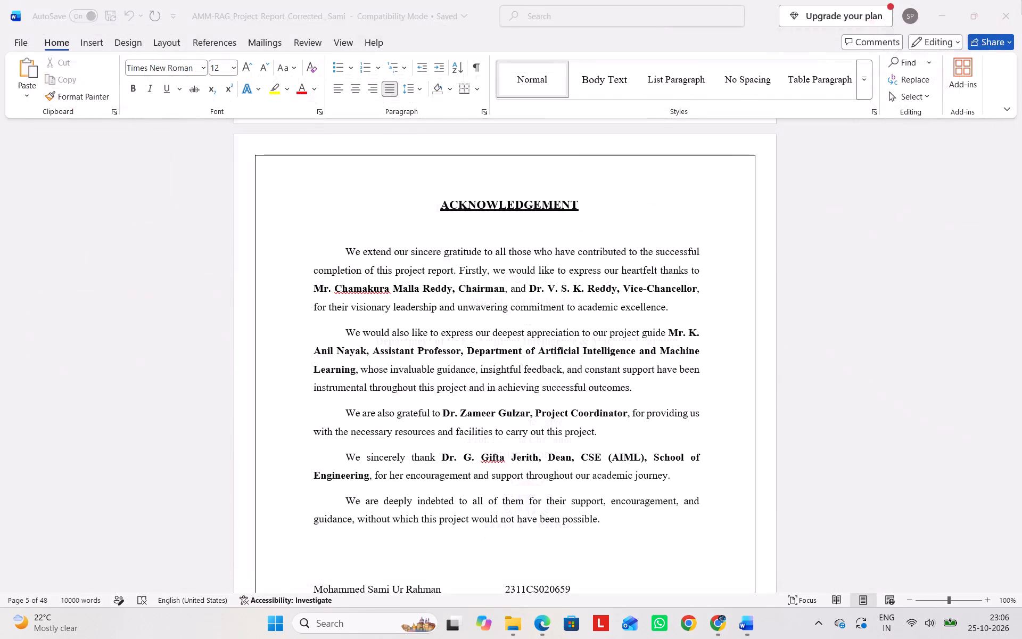
{"action": "left_click", "coordinate": [1021, 3]}
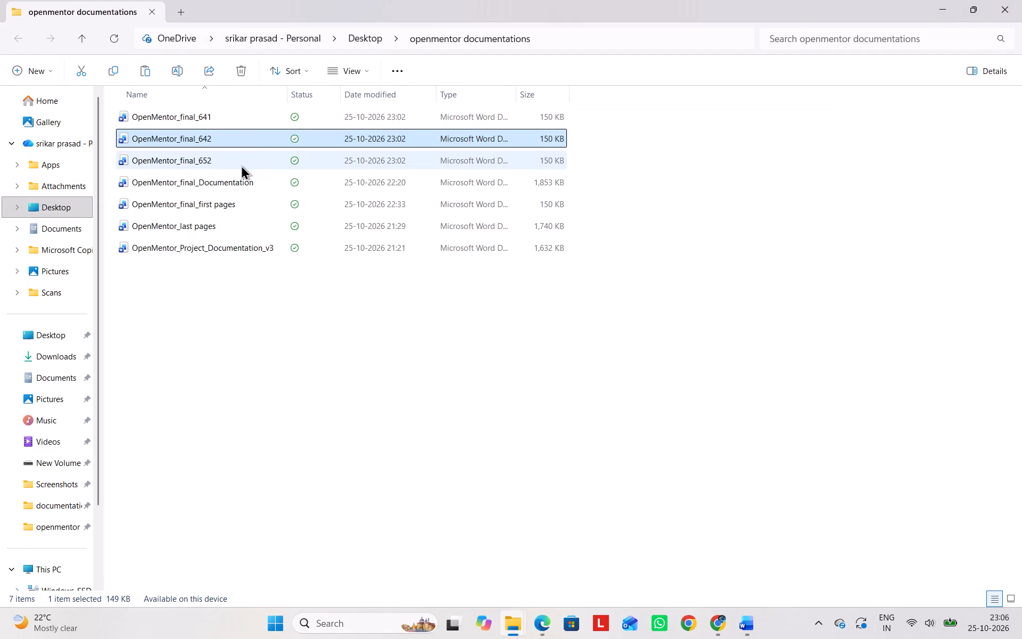
Close the OpenMentor_final_Documentation and AMM-RAG project report documents that are still open in Word.
{"action": "left_click", "coordinate": [241, 165]}
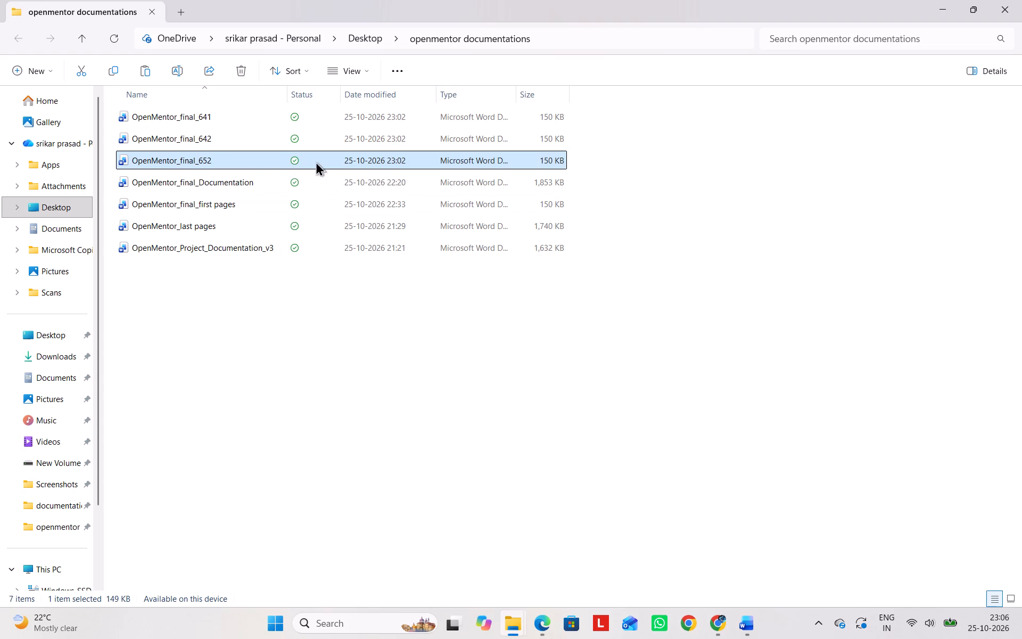
{"action": "left_click", "coordinate": [754, 616]}
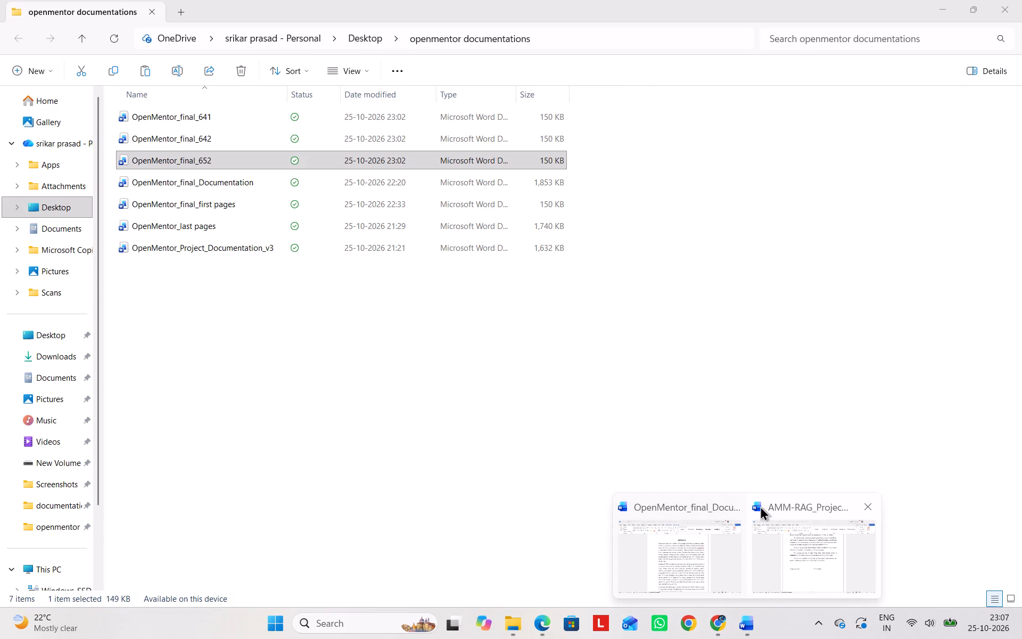
{"action": "left_click", "coordinate": [736, 503]}
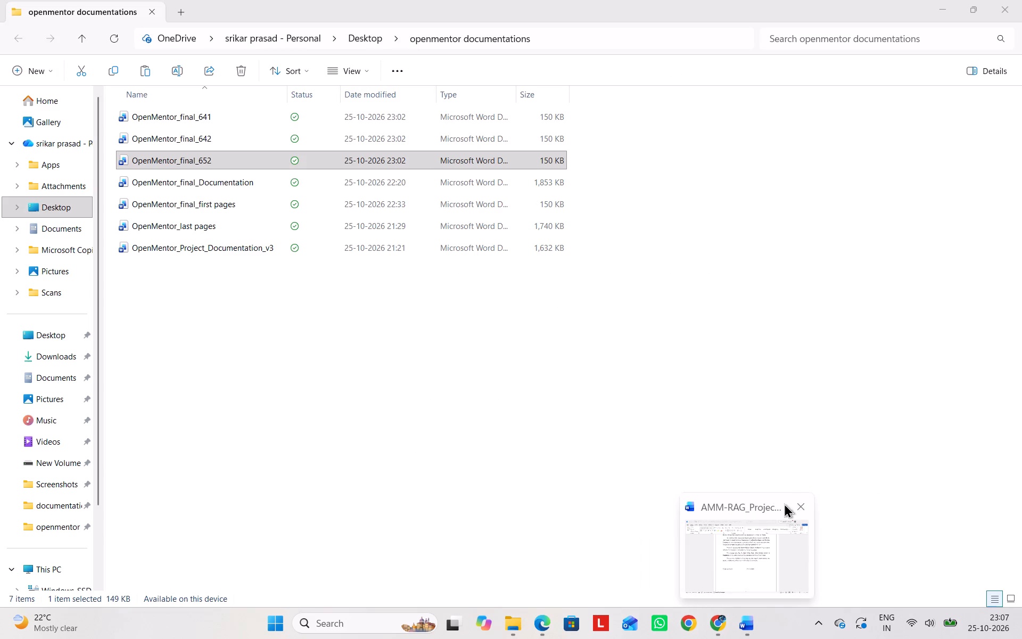
{"action": "left_click", "coordinate": [798, 504]}
{"action": "left_click", "coordinate": [558, 436]}
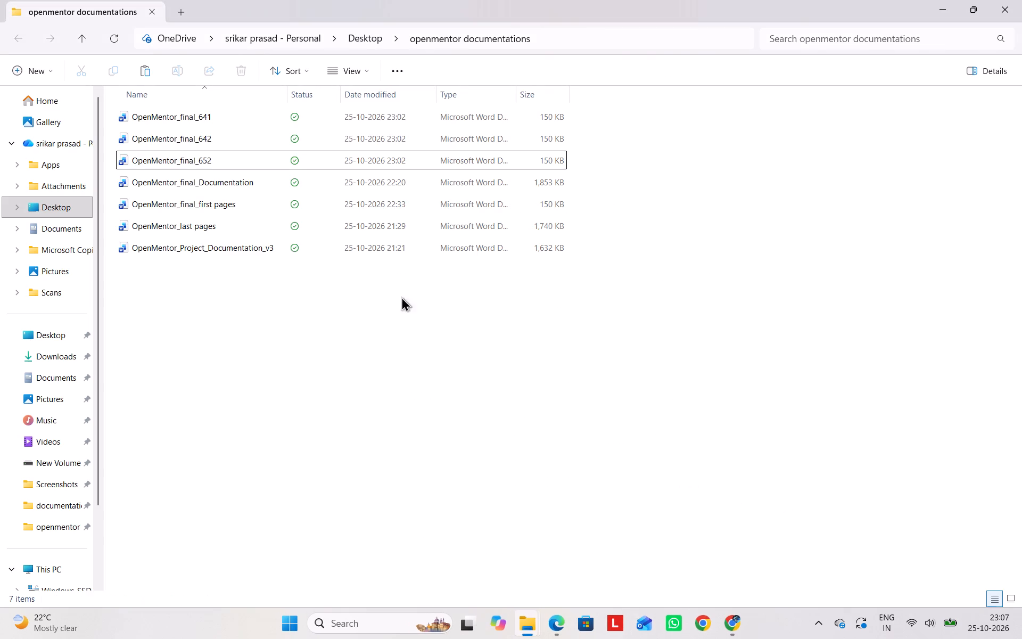
Open the OpenMentor_final_652 document from the openmentor documentations folder.
{"action": "double_click", "coordinate": [322, 160]}
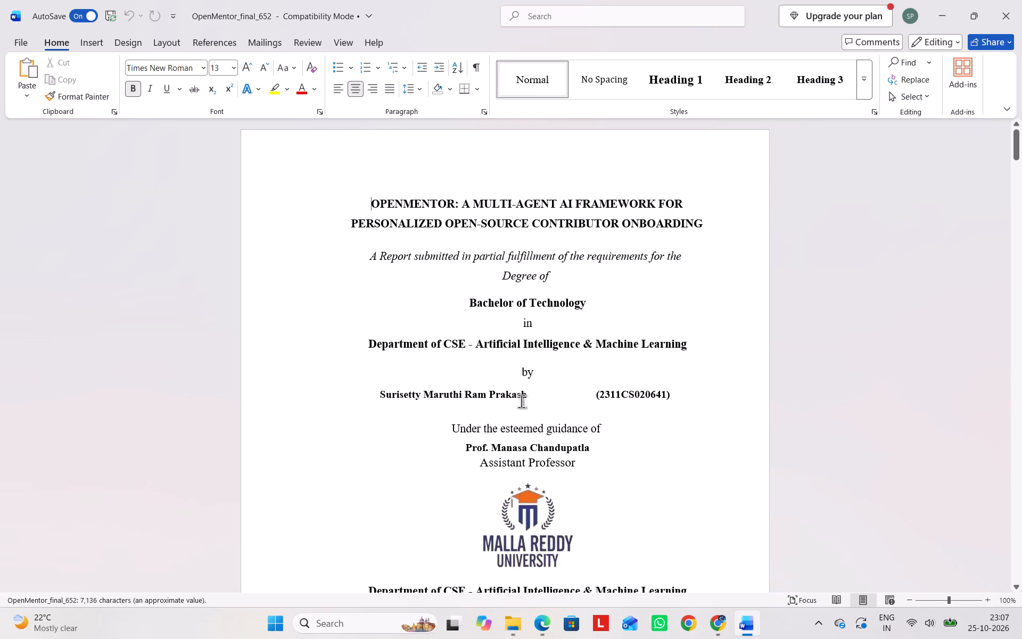
Replace the student name on the title page with the full name of the student whose roll number ends in 652.
{"action": "left_click", "coordinate": [530, 400]}
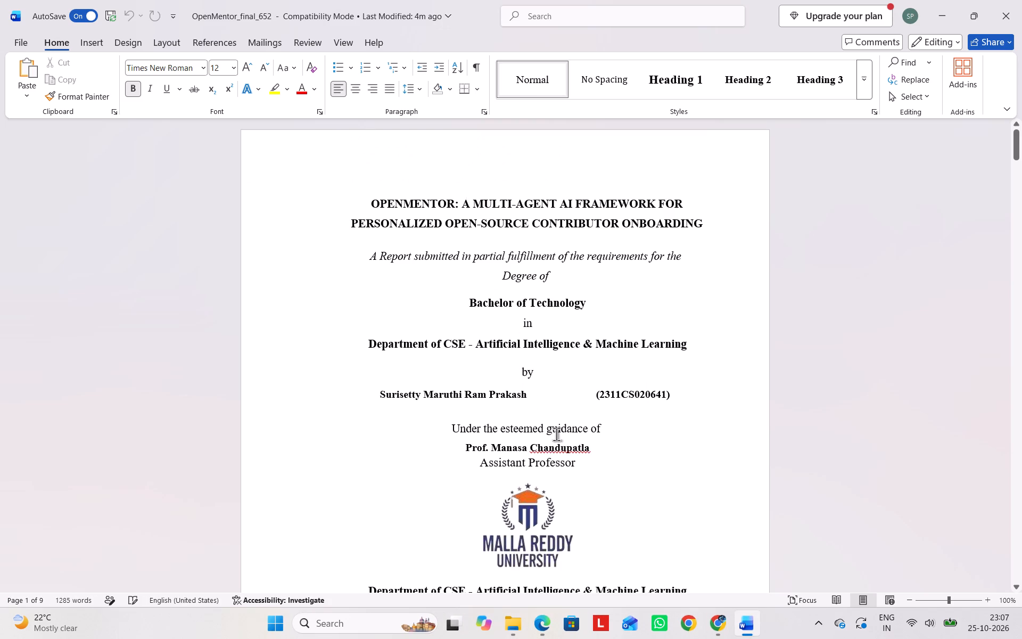
{"action": "key", "text": "Left"}
{"action": "key", "text": "BackSpace"}
{"action": "key", "text": "BackSpace"}
{"action": "key", "text": "BackSpace"}
{"action": "key", "text": "BackSpace"}
{"action": "key", "text": "BackSpace"}
{"action": "key", "text": "BackSpace"}
{"action": "key", "text": "BackSpace"}
{"action": "key", "text": "BackSpace"}
{"action": "key", "text": "BackSpace"}
{"action": "key", "text": "BackSpace"}
{"action": "key", "text": "BackSpace"}
{"action": "key", "text": "BackSpace"}
{"action": "key", "text": "BackSpace"}
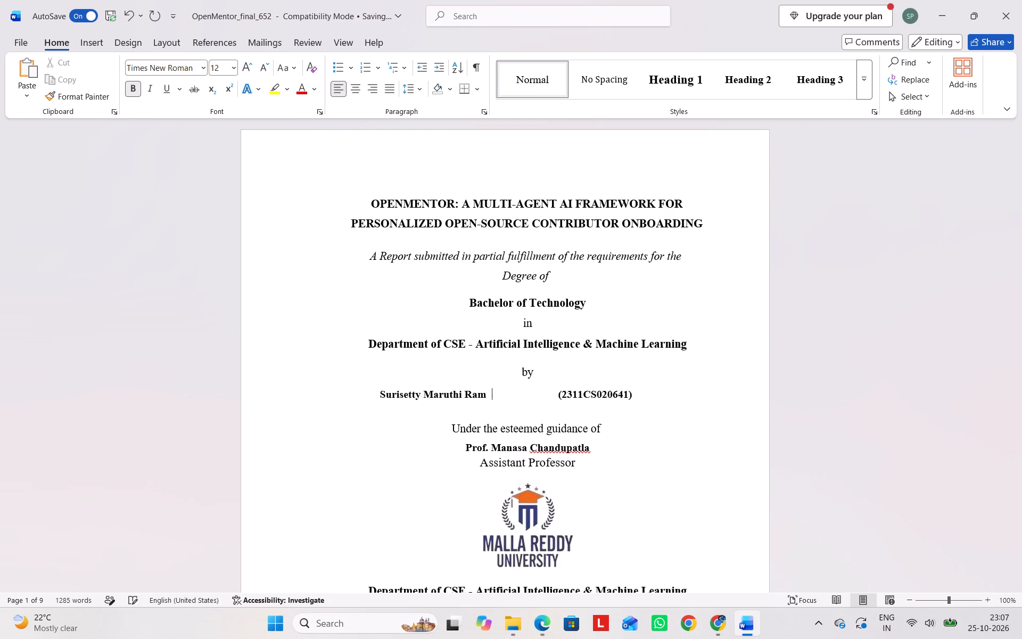
{"action": "key", "text": "BackSpace"}
{"action": "key", "text": "BackSpace"}
{"action": "key", "text": "BackSpace"}
{"action": "key", "text": "BackSpace"}
{"action": "key", "text": "BackSpace"}
{"action": "key", "text": "BackSpace"}
{"action": "key", "text": "BackSpace"}
{"action": "key", "text": "BackSpace"}
{"action": "key", "text": "BackSpace"}
{"action": "key", "text": "BackSpace"}
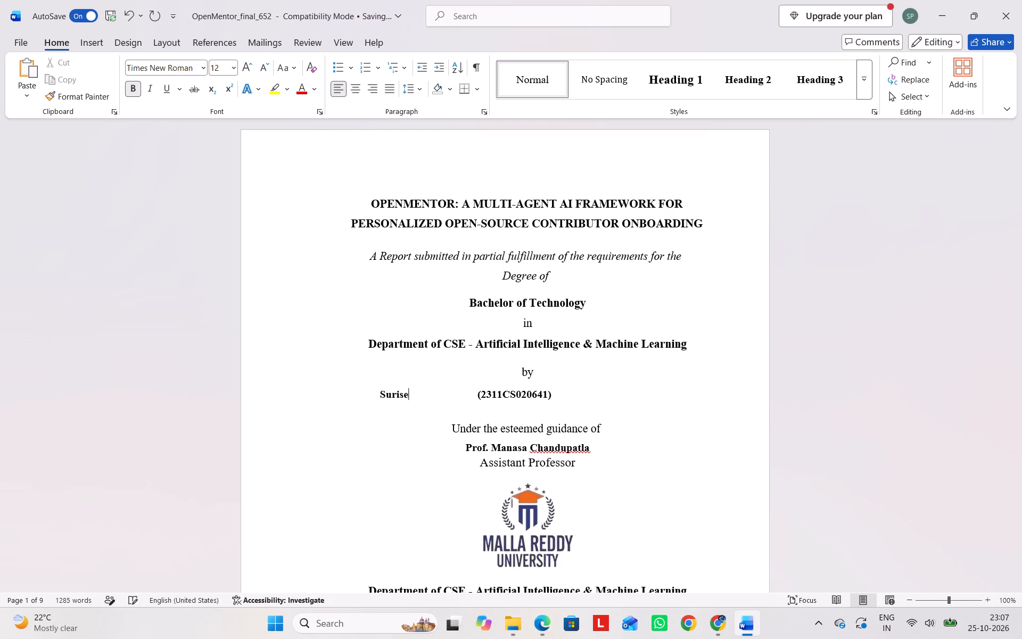
{"action": "key", "text": "BackSpace"}
{"action": "key", "text": "BackSpace"}
{"action": "key", "text": "BackSpace"}
{"action": "key", "text": "BackSpace"}
{"action": "key", "text": "BackSpace"}
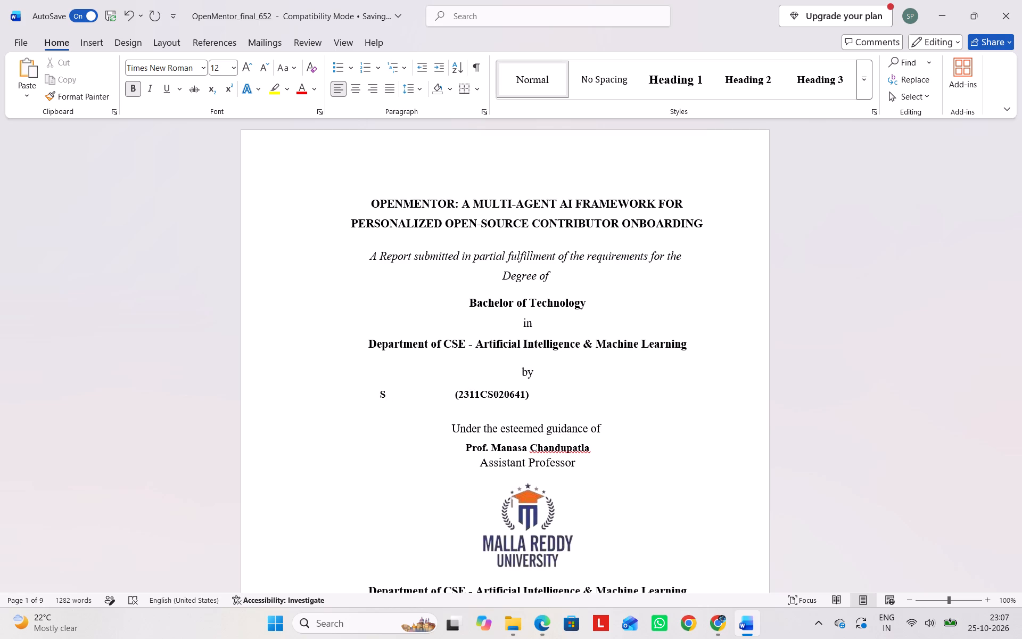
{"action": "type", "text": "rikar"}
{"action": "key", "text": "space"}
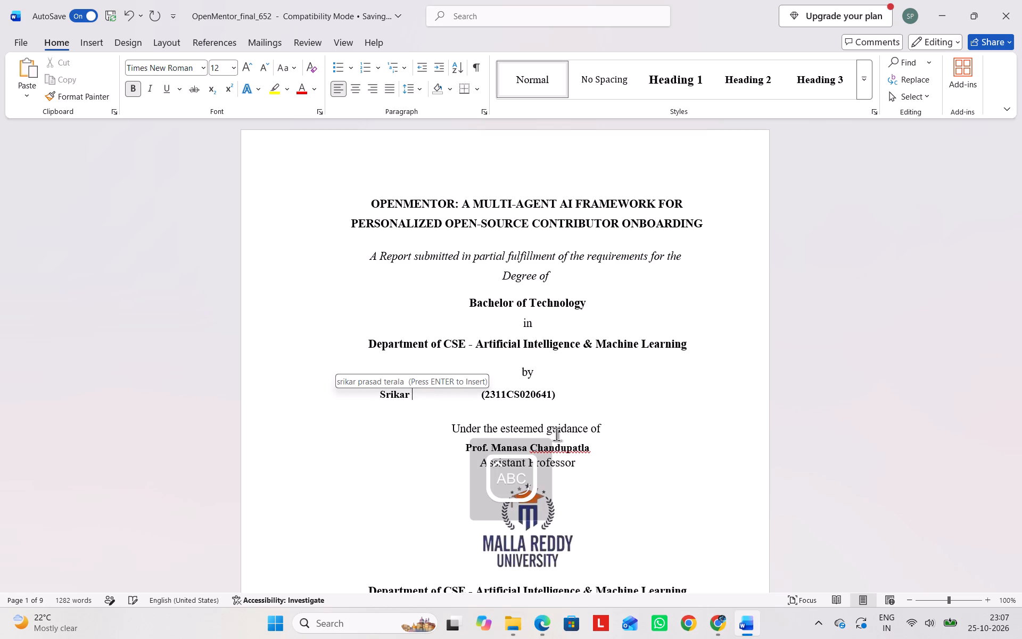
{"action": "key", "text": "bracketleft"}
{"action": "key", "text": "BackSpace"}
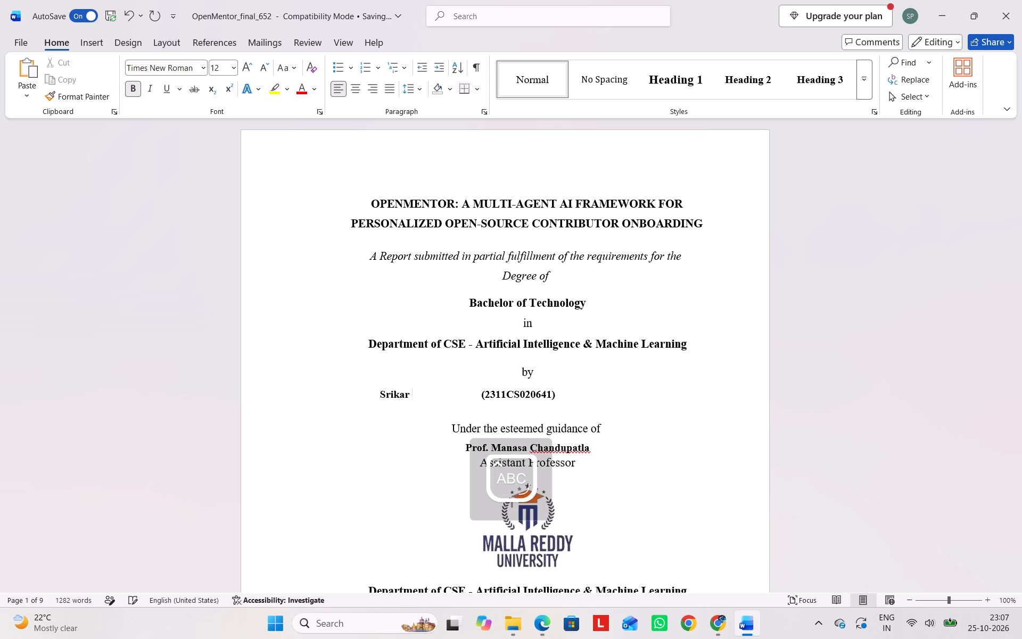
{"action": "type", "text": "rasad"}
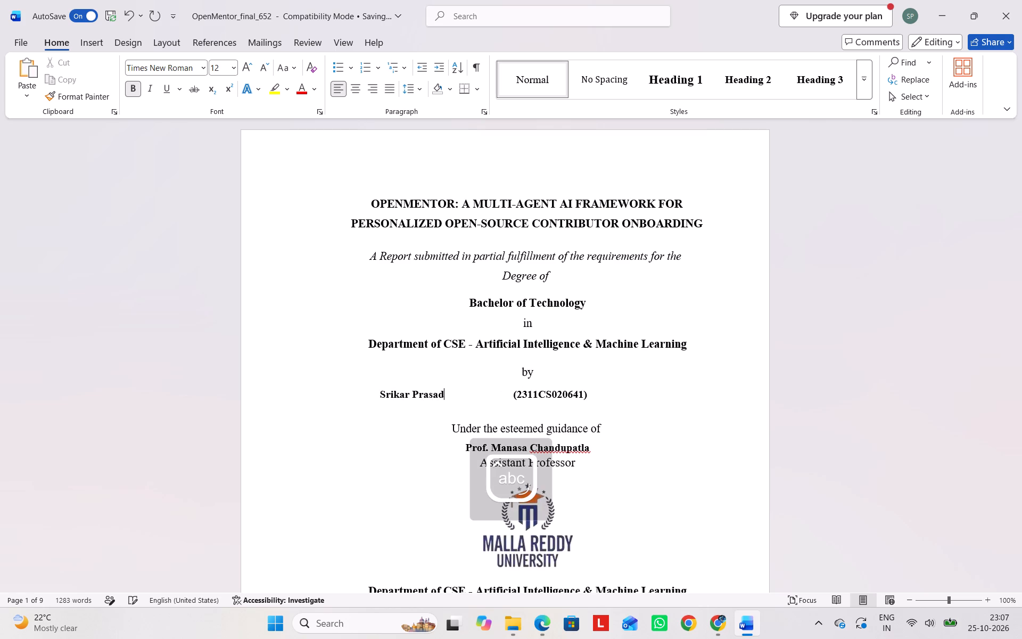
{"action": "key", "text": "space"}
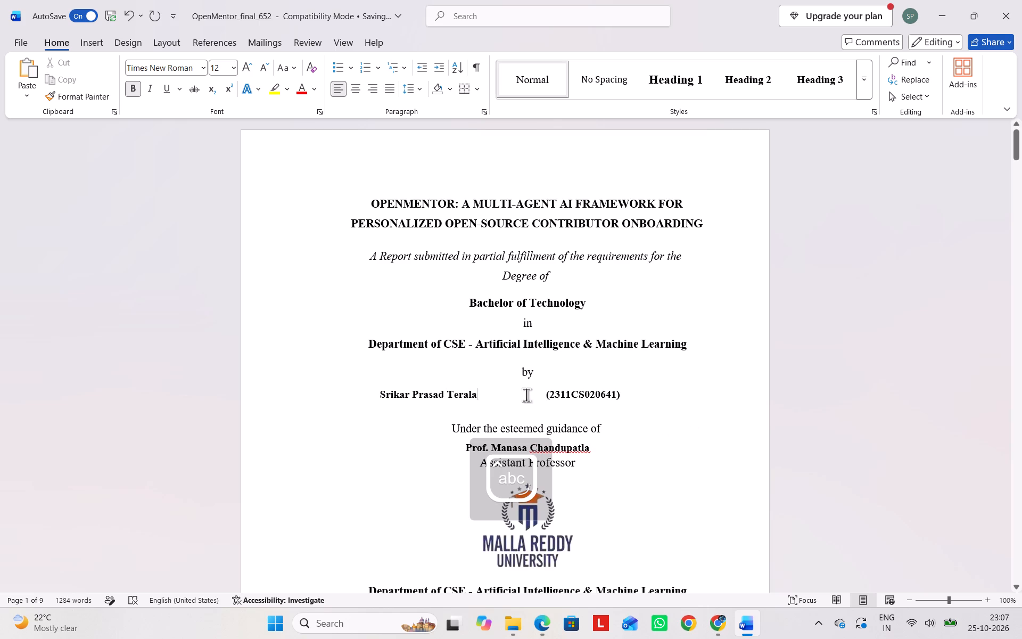
Indent the student name and roll number line on the title page by five spaces.
{"action": "left_click", "coordinate": [380, 394]}
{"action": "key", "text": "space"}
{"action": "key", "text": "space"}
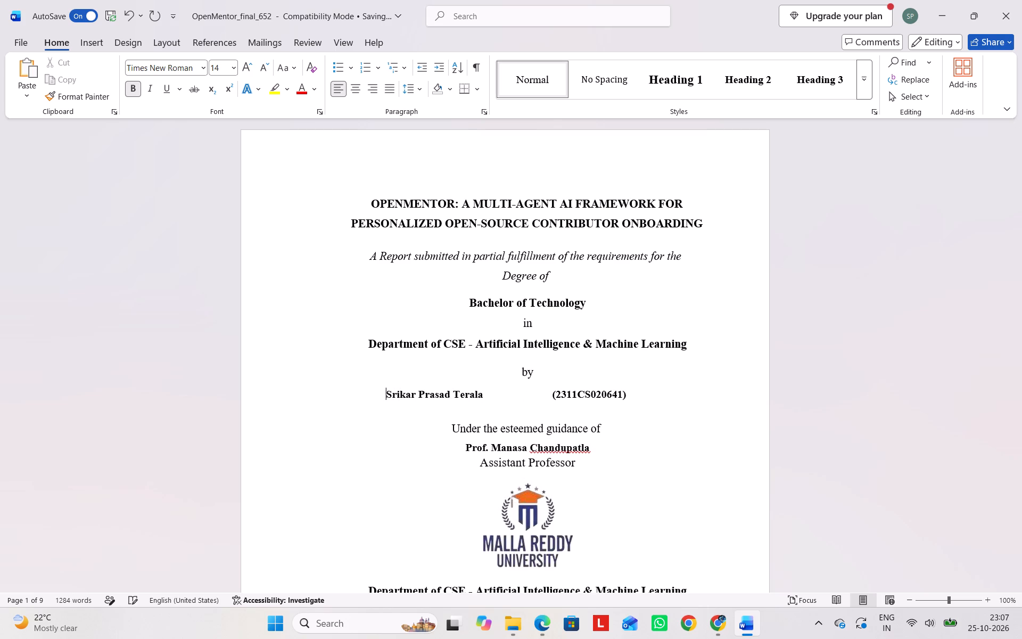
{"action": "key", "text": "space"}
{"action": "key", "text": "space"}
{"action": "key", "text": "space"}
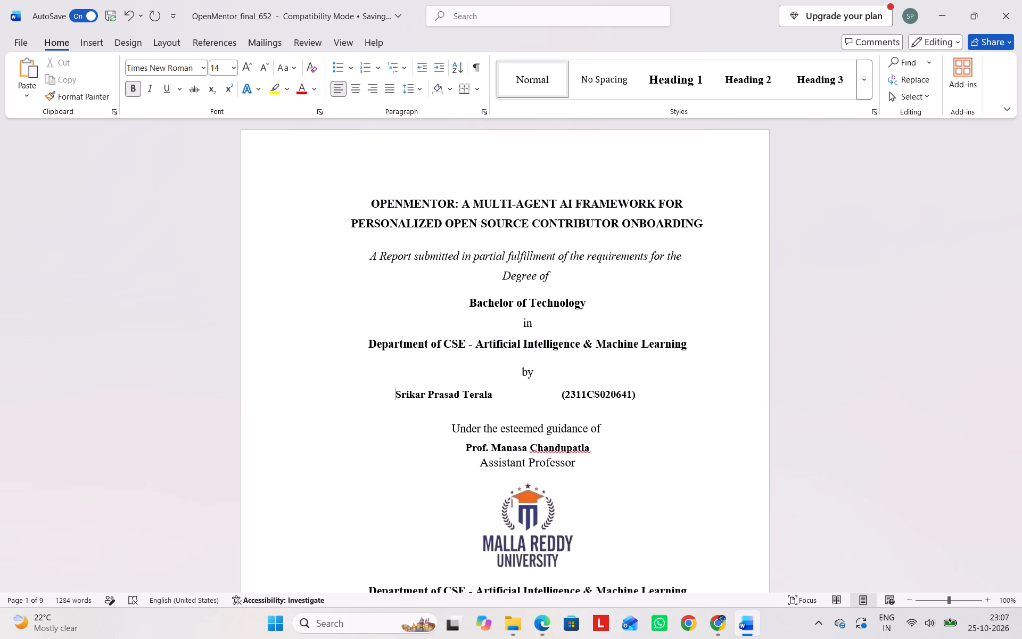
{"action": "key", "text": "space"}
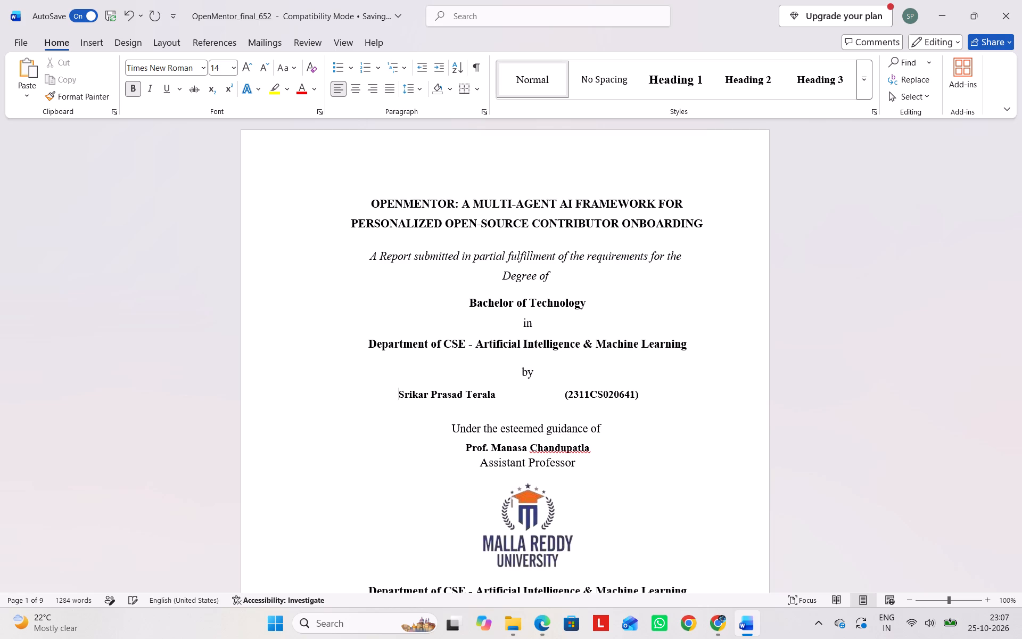
{"action": "key", "text": "BackSpace"}
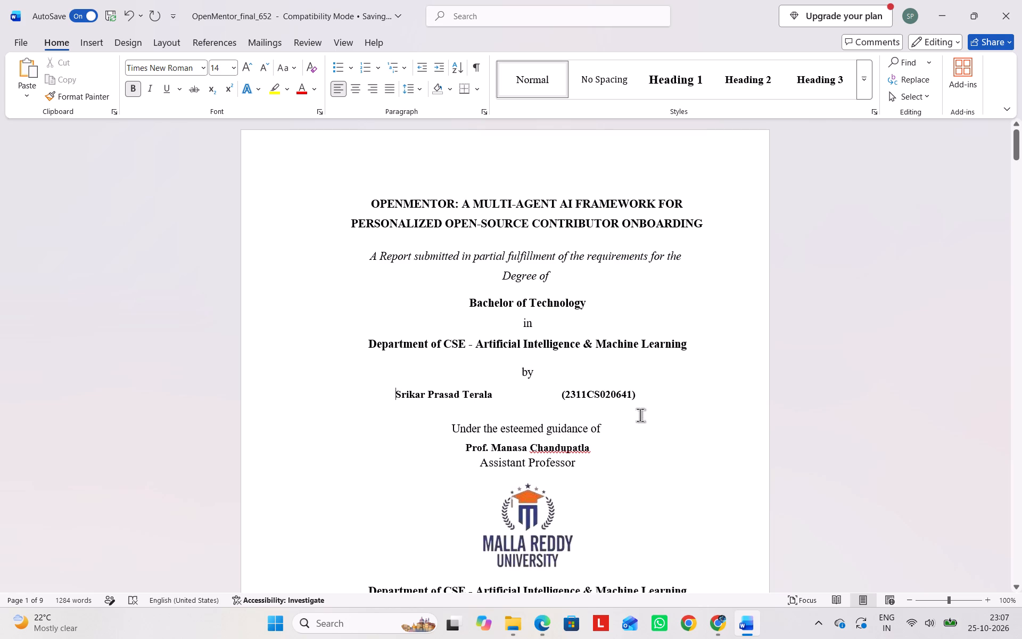
Change the last two digits of the roll number on the title page to 52.
{"action": "left_click", "coordinate": [630, 394]}
{"action": "key", "text": "BackSpace"}
{"action": "key", "text": "BackSpace"}
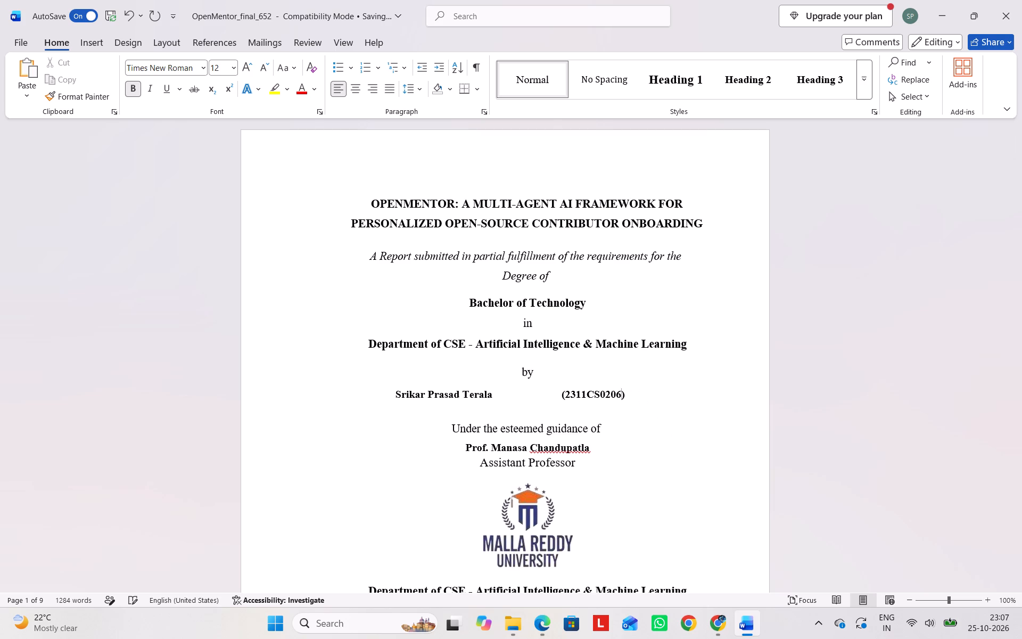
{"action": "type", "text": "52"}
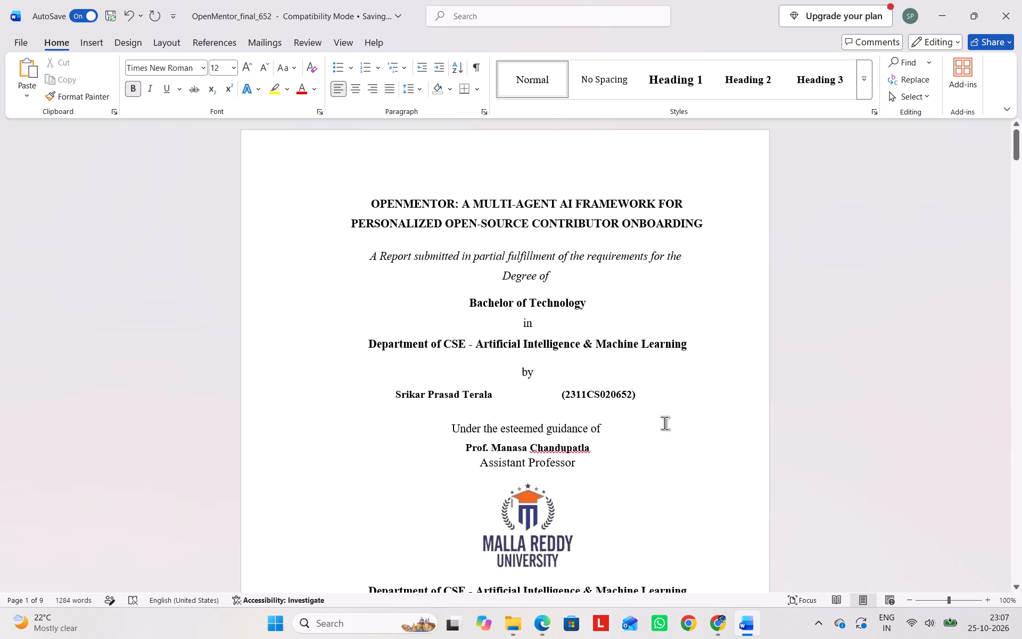
Change the last two digits of the roll number in the certificate paragraph to 52.
{"action": "scroll", "coordinate": [664, 423], "scroll_direction": "down", "scroll_amount": 1}
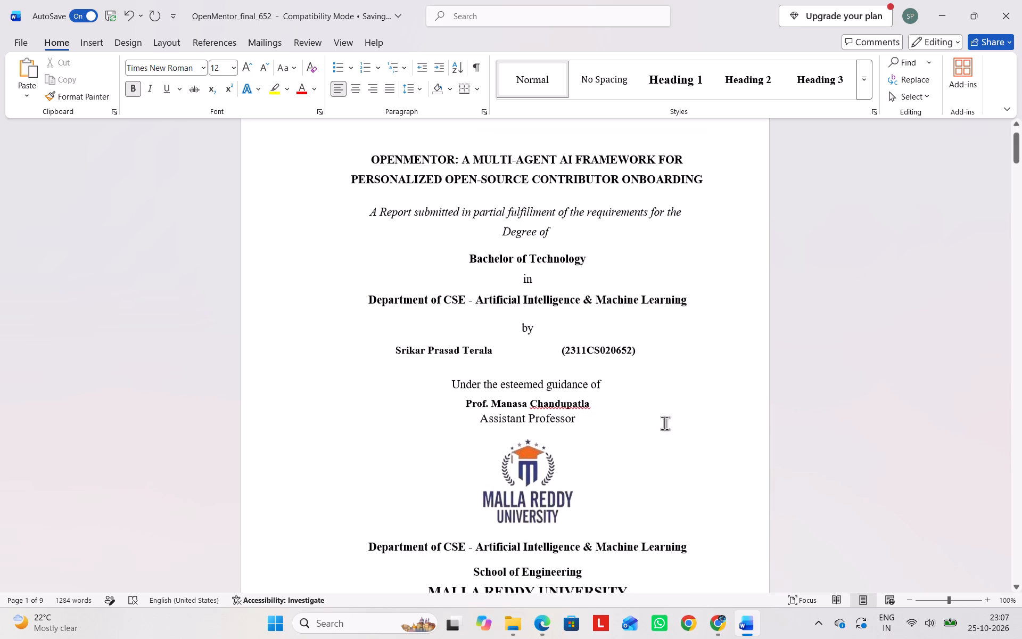
{"action": "scroll", "coordinate": [664, 423], "scroll_direction": "down", "scroll_amount": 2}
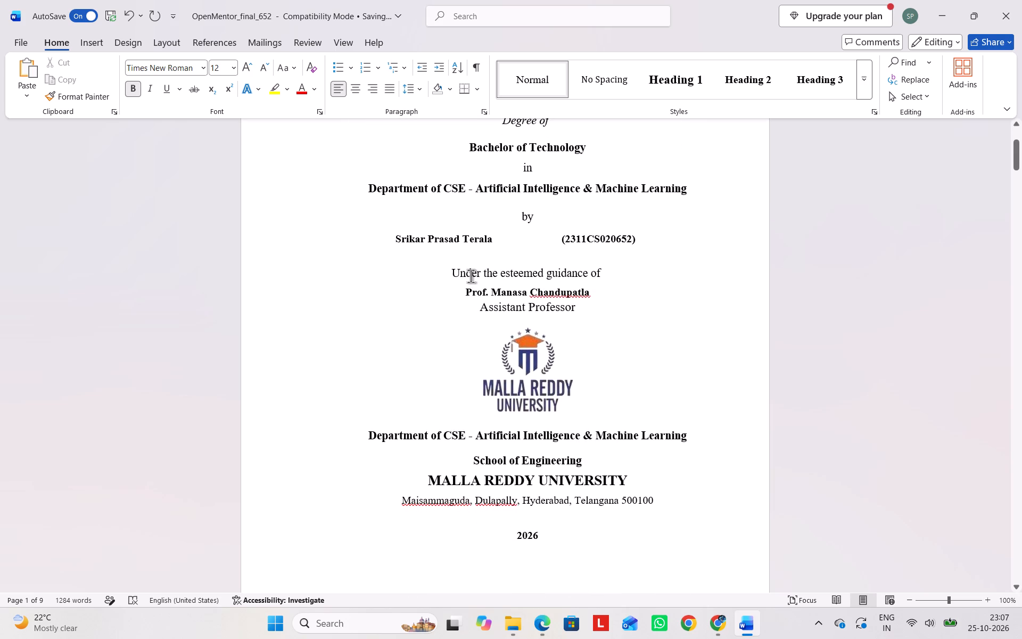
{"action": "scroll", "coordinate": [574, 355], "scroll_direction": "down", "scroll_amount": 5}
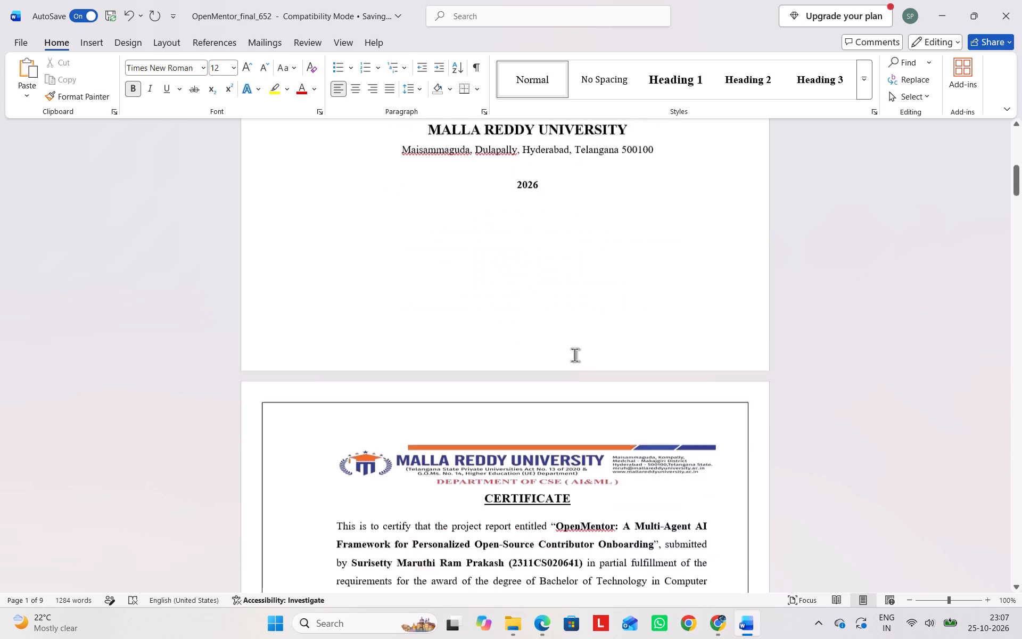
{"action": "scroll", "coordinate": [574, 355], "scroll_direction": "up", "scroll_amount": 1}
{"action": "scroll", "coordinate": [574, 355], "scroll_direction": "right", "scroll_amount": 1}
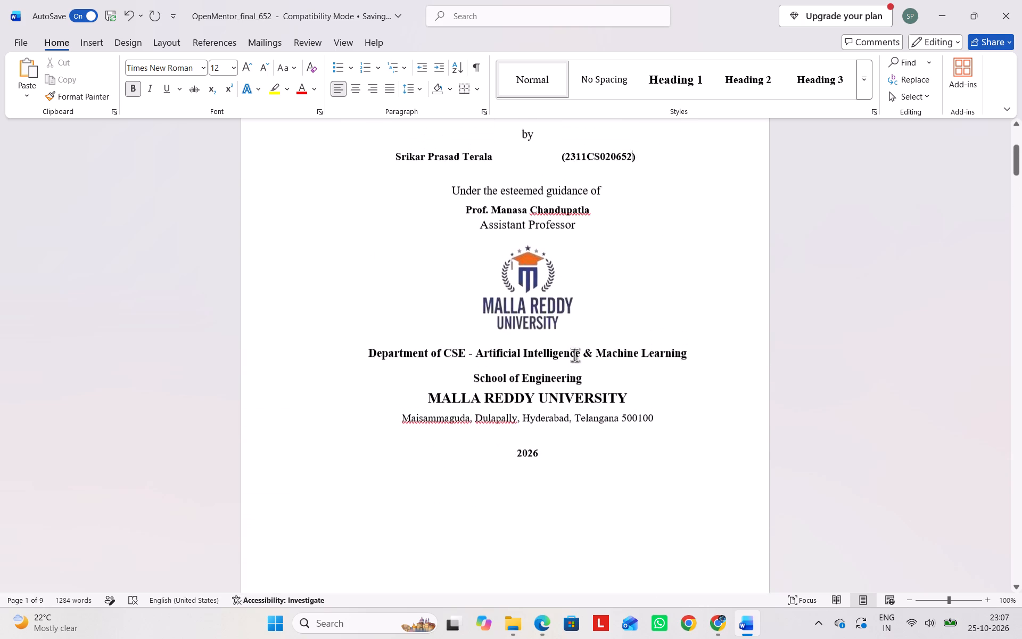
{"action": "scroll", "coordinate": [574, 355], "scroll_direction": "right", "scroll_amount": 1}
{"action": "scroll", "coordinate": [574, 355], "scroll_direction": "down", "scroll_amount": 2}
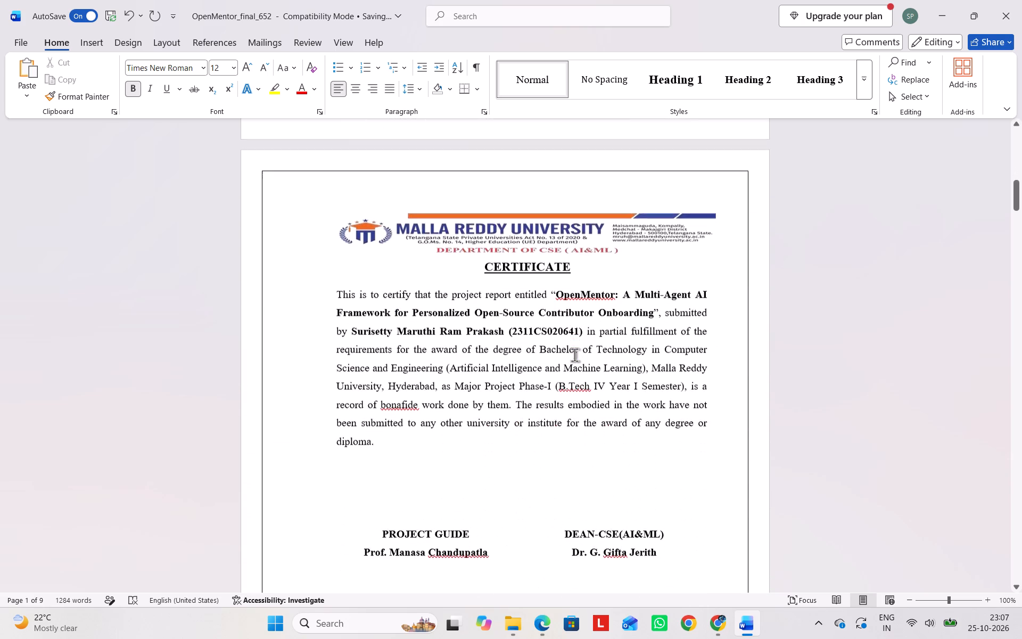
{"action": "scroll", "coordinate": [574, 355], "scroll_direction": "down", "scroll_amount": 1}
{"action": "left_click", "coordinate": [579, 292]}
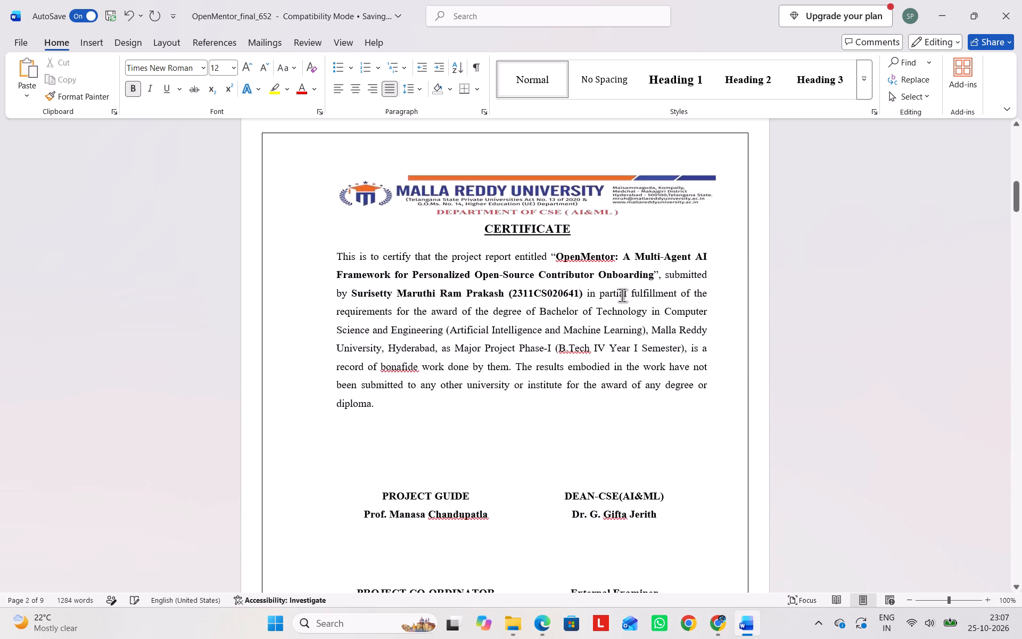
{"action": "key", "text": "BackSpace"}
{"action": "key", "text": "BackSpace"}
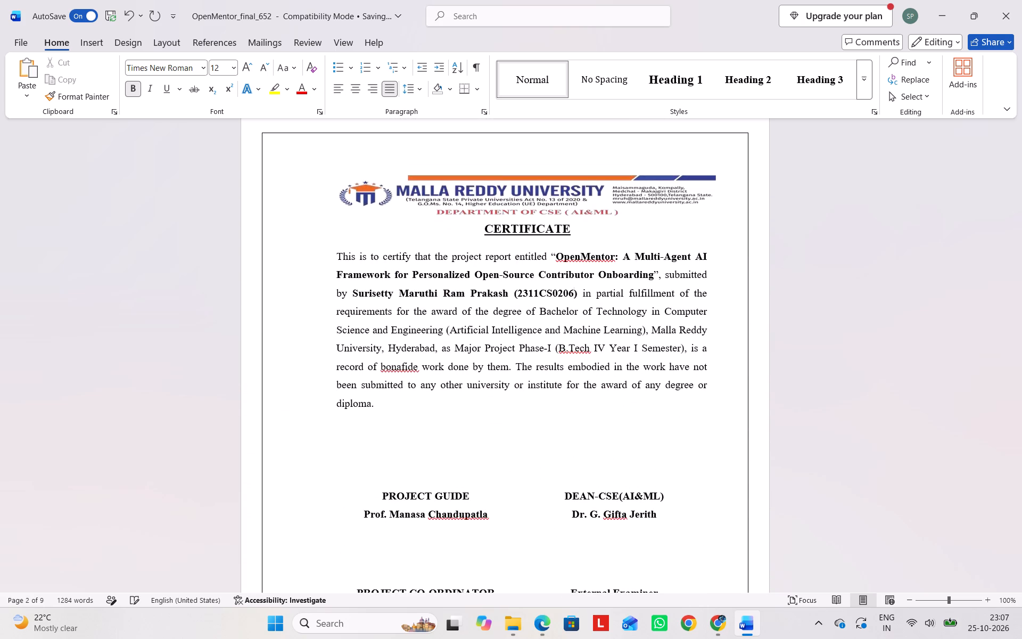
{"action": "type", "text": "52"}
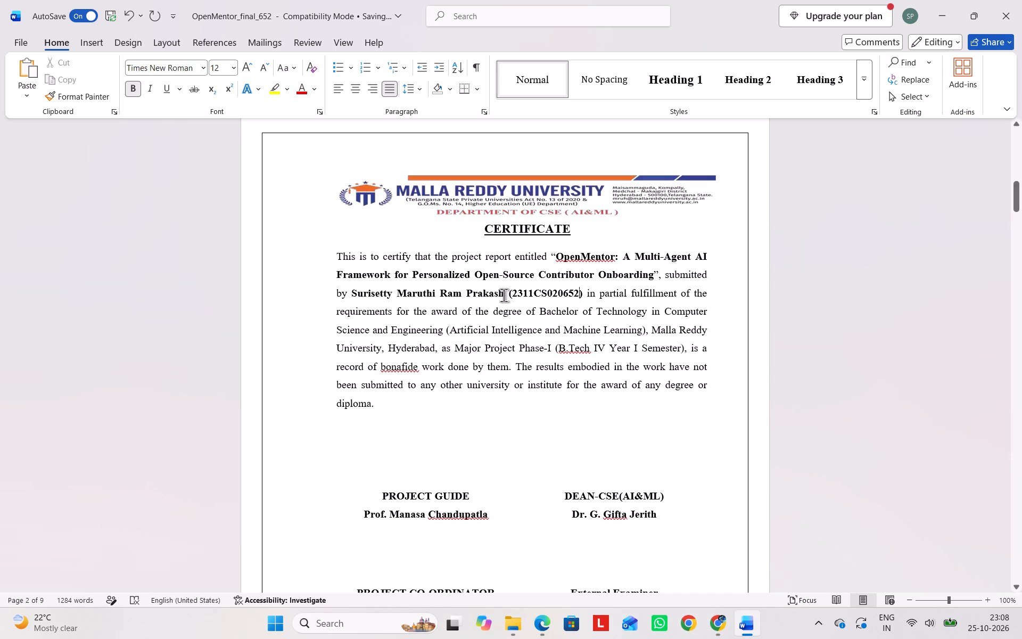
Replace the student name in the certificate paragraph with the 652 student's full name, capitalising each part.
{"action": "left_click", "coordinate": [505, 295]}
{"action": "key", "text": "BackSpace"}
{"action": "key", "text": "BackSpace"}
{"action": "key", "text": "BackSpace"}
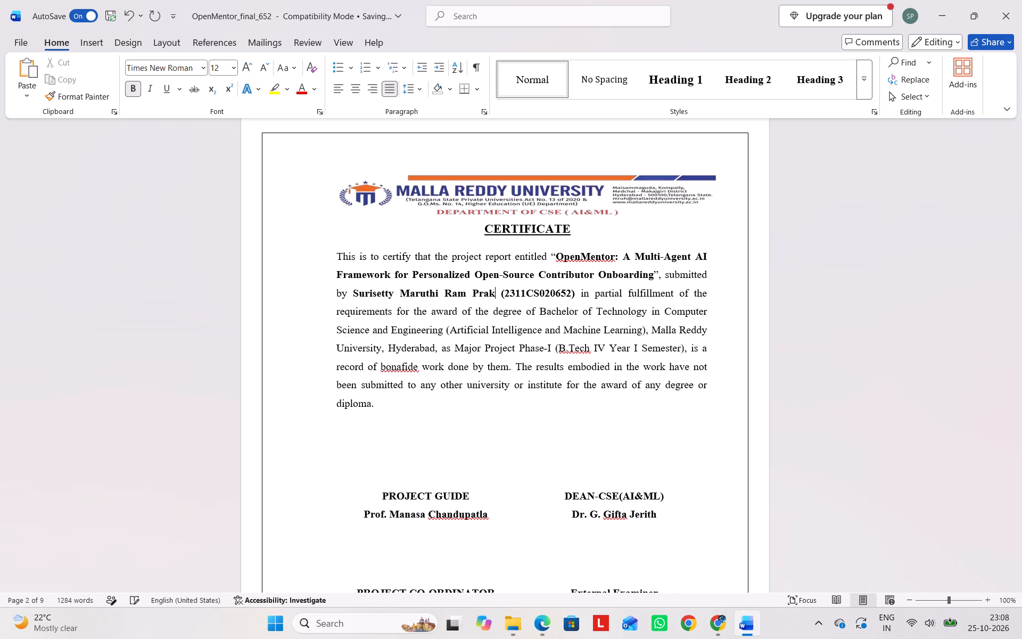
{"action": "key", "text": "BackSpace"}
{"action": "key", "text": "BackSpace"}
{"action": "key", "text": "BackSpace"}
{"action": "key", "text": "BackSpace"}
{"action": "key", "text": "BackSpace"}
{"action": "key", "text": "BackSpace"}
{"action": "key", "text": "BackSpace"}
{"action": "key", "text": "BackSpace"}
{"action": "key", "text": "BackSpace"}
{"action": "key", "text": "BackSpace"}
{"action": "key", "text": "BackSpace"}
{"action": "key", "text": "BackSpace"}
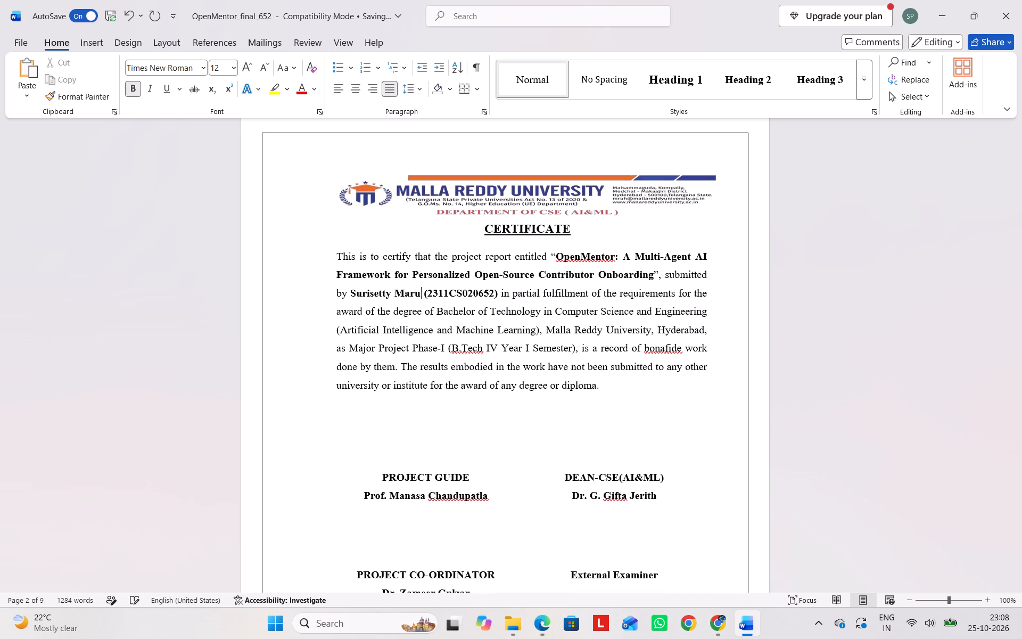
{"action": "key", "text": "BackSpace"}
{"action": "key", "text": "BackSpace"}
{"action": "key", "text": "BackSpace"}
{"action": "key", "text": "BackSpace"}
{"action": "key", "text": "BackSpace"}
{"action": "key", "text": "BackSpace"}
{"action": "key", "text": "BackSpace"}
{"action": "key", "text": "BackSpace"}
{"action": "key", "text": "BackSpace"}
{"action": "key", "text": "BackSpace"}
{"action": "key", "text": "BackSpace"}
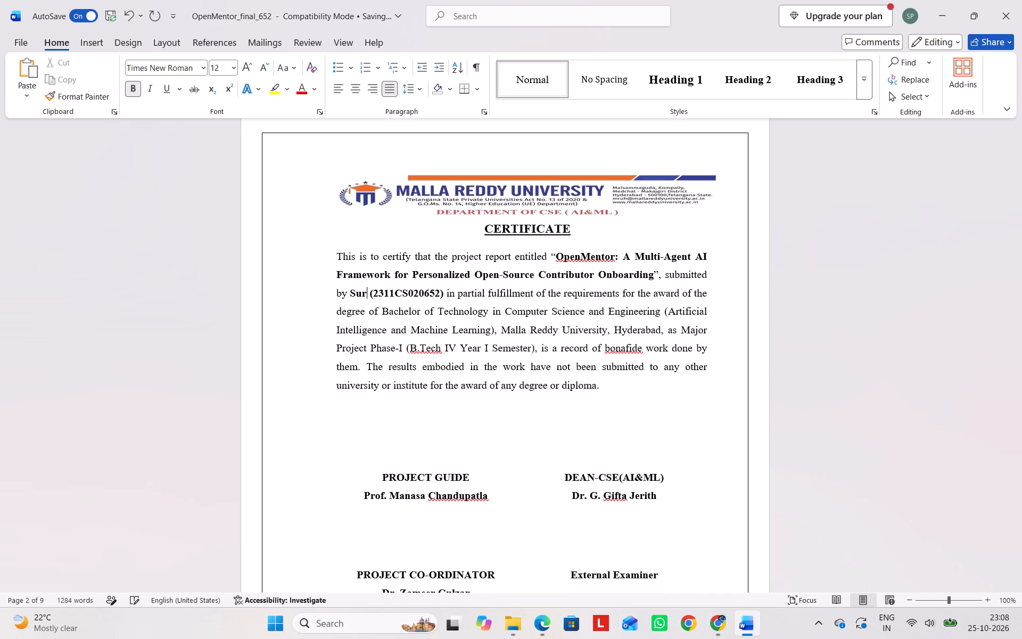
{"action": "key", "text": "BackSpace"}
{"action": "key", "text": "BackSpace"}
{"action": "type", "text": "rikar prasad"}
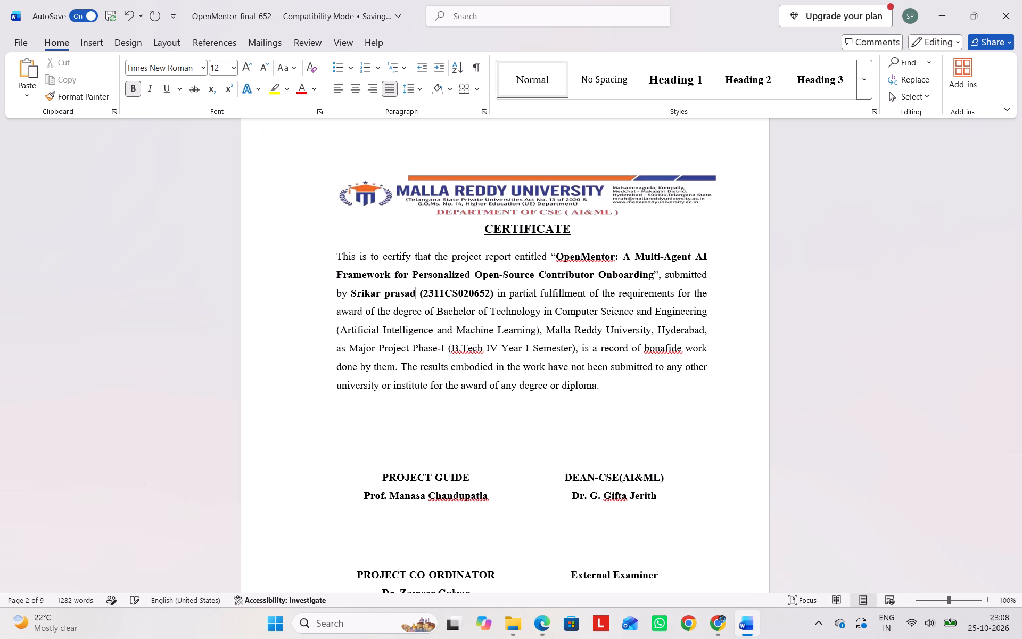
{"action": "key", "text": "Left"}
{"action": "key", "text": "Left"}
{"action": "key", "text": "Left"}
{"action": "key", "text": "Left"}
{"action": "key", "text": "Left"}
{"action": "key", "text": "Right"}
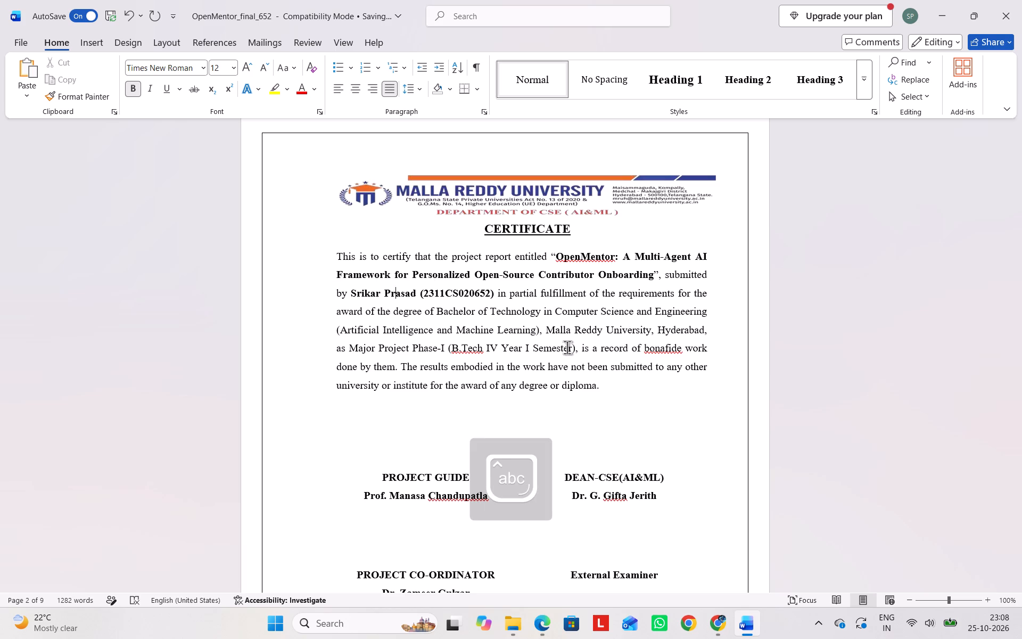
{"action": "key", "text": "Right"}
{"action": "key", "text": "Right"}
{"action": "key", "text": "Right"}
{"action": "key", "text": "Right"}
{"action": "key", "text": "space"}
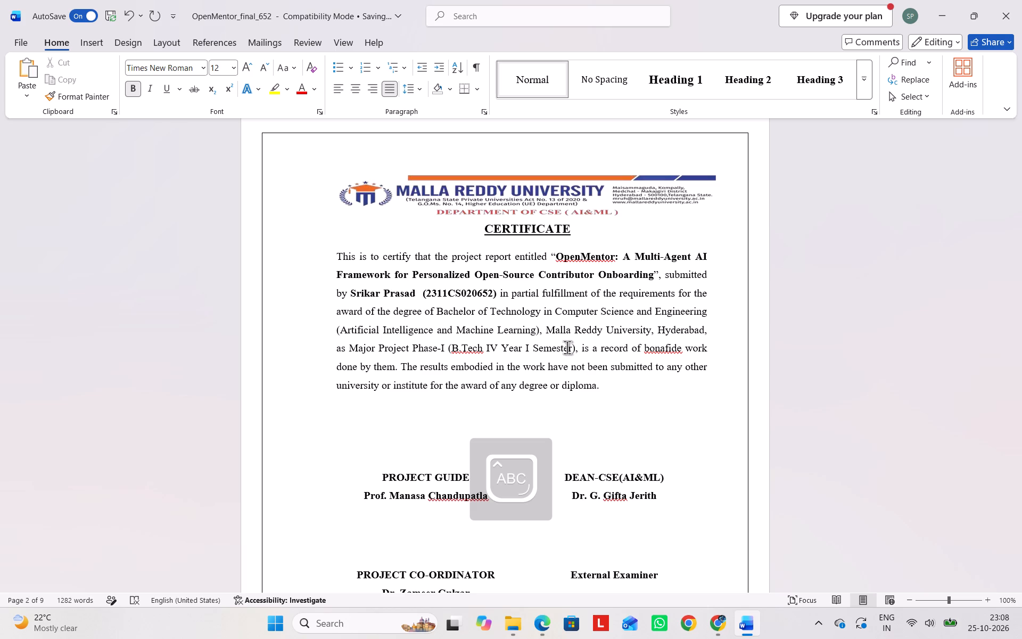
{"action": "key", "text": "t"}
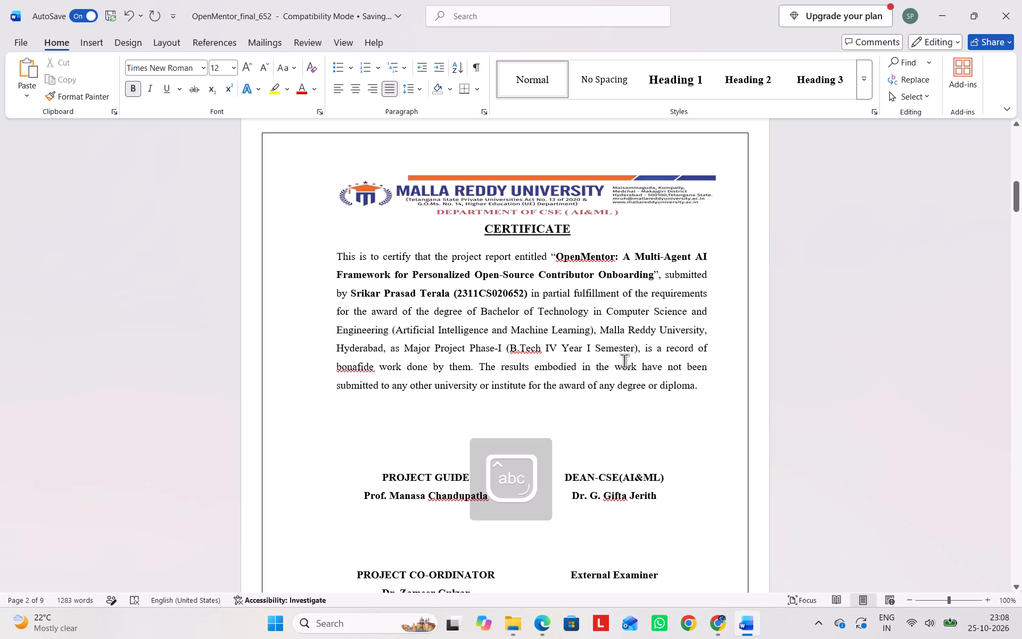
Review the student name and roll number on the certificate and title pages.
{"action": "scroll", "coordinate": [621, 293], "scroll_direction": "down", "scroll_amount": 1}
{"action": "scroll", "coordinate": [621, 293], "scroll_direction": "up", "scroll_amount": 2}
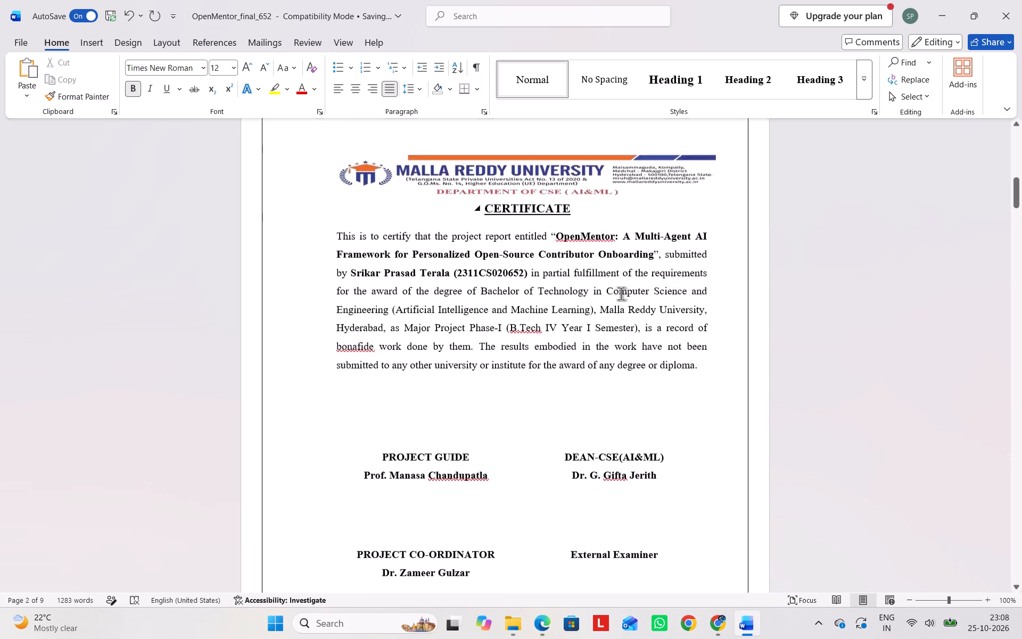
{"action": "scroll", "coordinate": [621, 293], "scroll_direction": "up", "scroll_amount": 1}
{"action": "scroll", "coordinate": [621, 293], "scroll_direction": "right", "scroll_amount": 2}
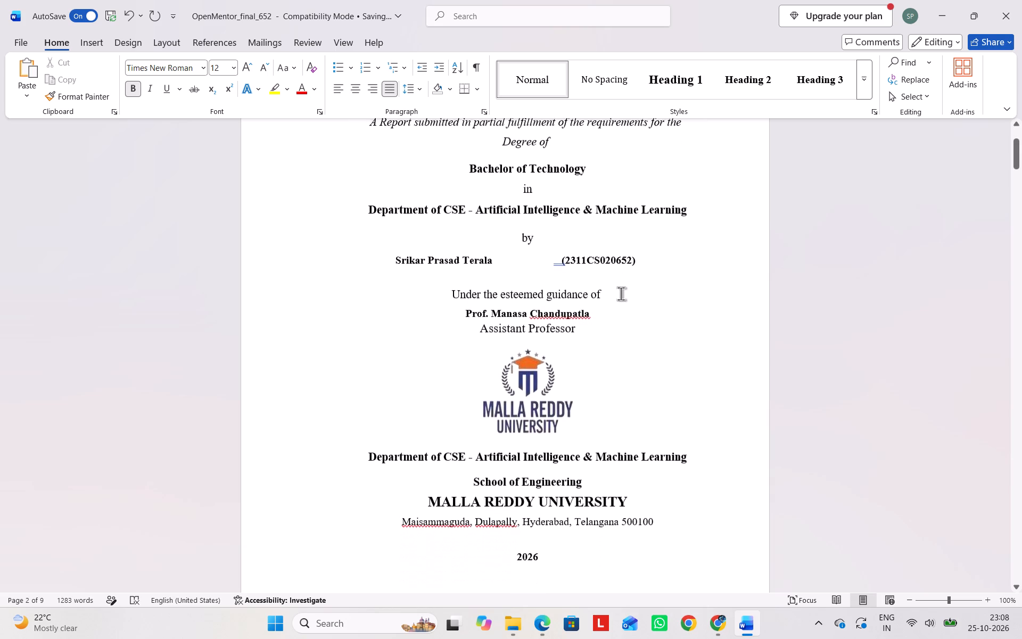
{"action": "scroll", "coordinate": [621, 293], "scroll_direction": "right", "scroll_amount": 1}
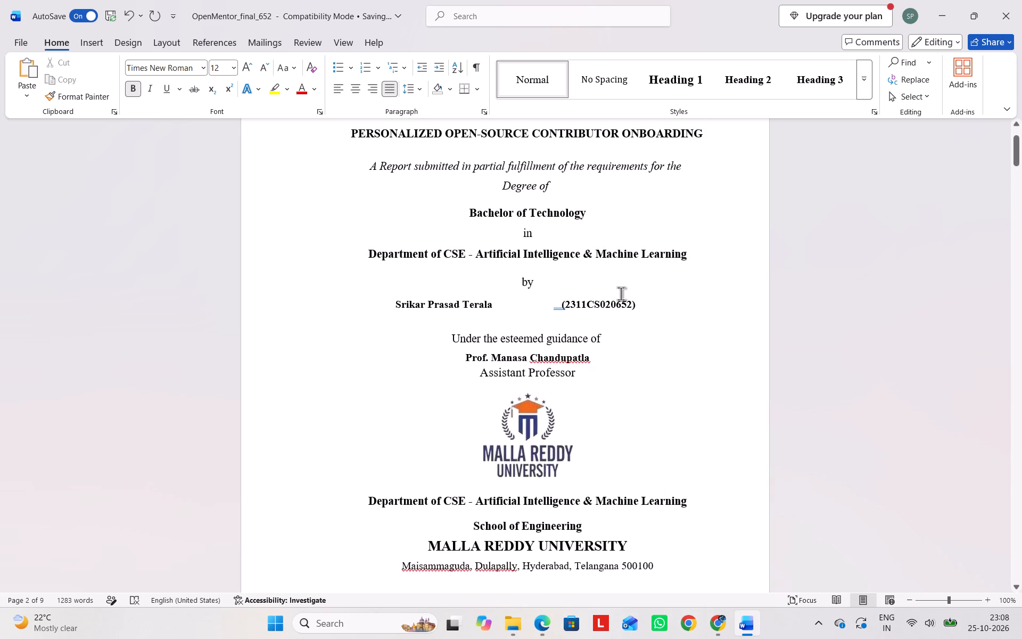
Change the last two digits of the roll number in the declaration's signature line to 52.
{"action": "scroll", "coordinate": [621, 293], "scroll_direction": "down", "scroll_amount": 3}
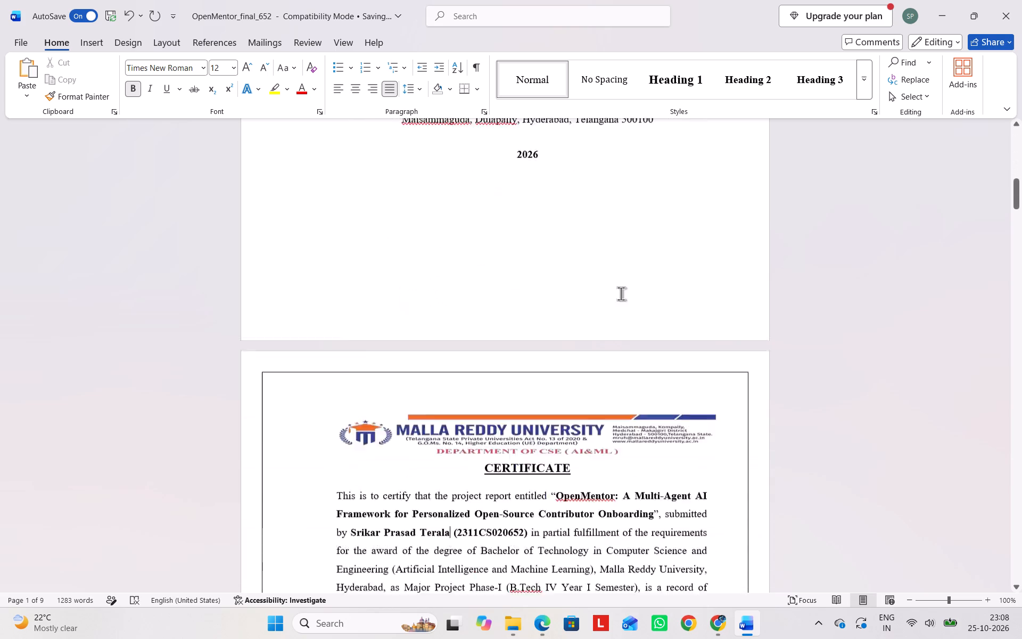
{"action": "scroll", "coordinate": [621, 293], "scroll_direction": "down", "scroll_amount": 3}
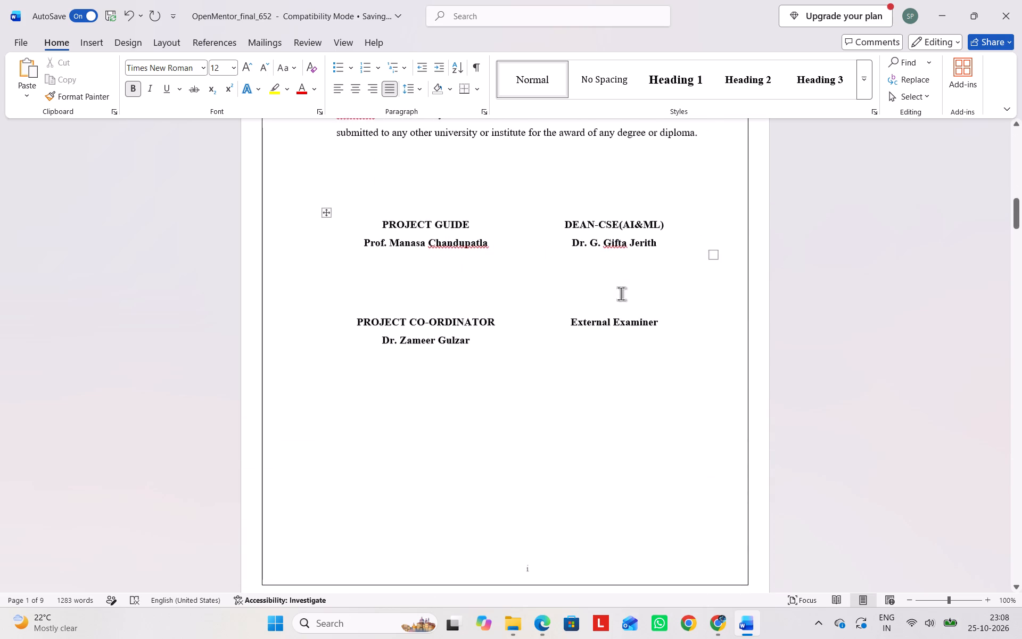
{"action": "scroll", "coordinate": [621, 293], "scroll_direction": "down", "scroll_amount": 2}
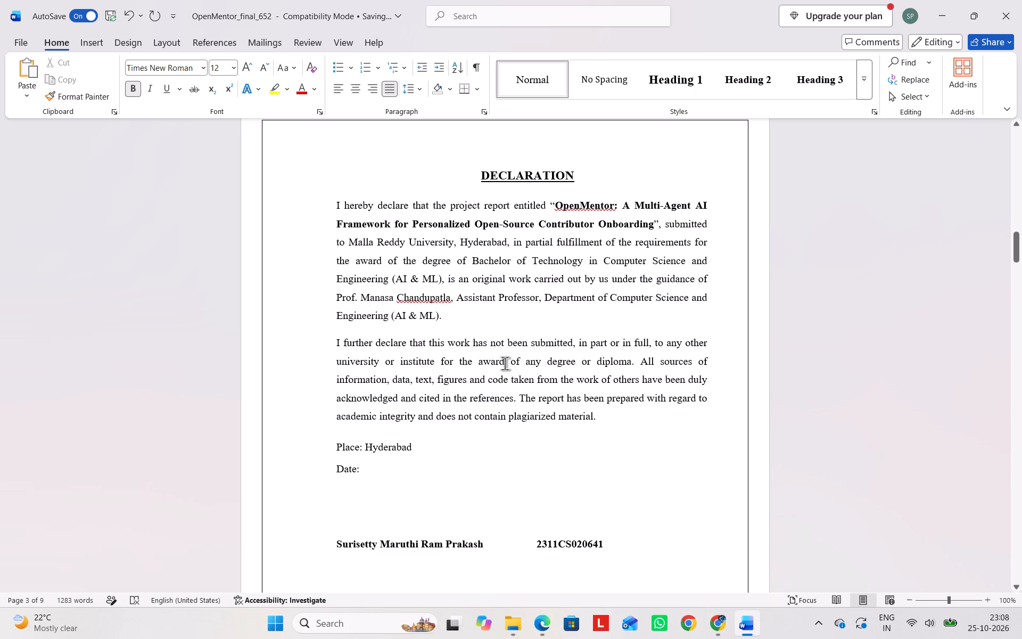
{"action": "scroll", "coordinate": [501, 456], "scroll_direction": "down", "scroll_amount": 1}
{"action": "left_click", "coordinate": [611, 464]}
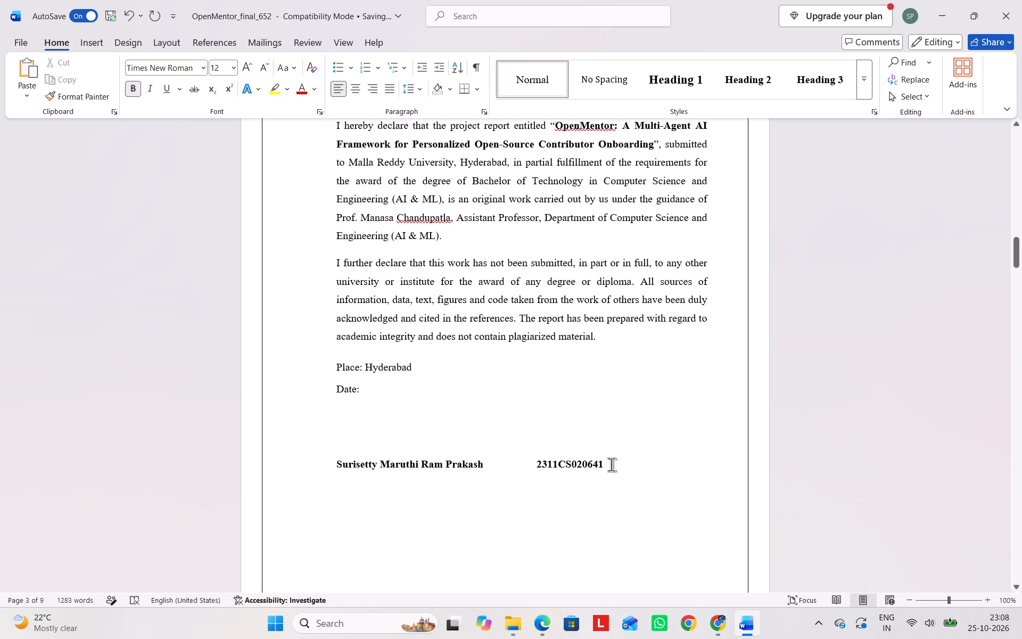
{"action": "key", "text": "BackSpace"}
{"action": "key", "text": "BackSpace"}
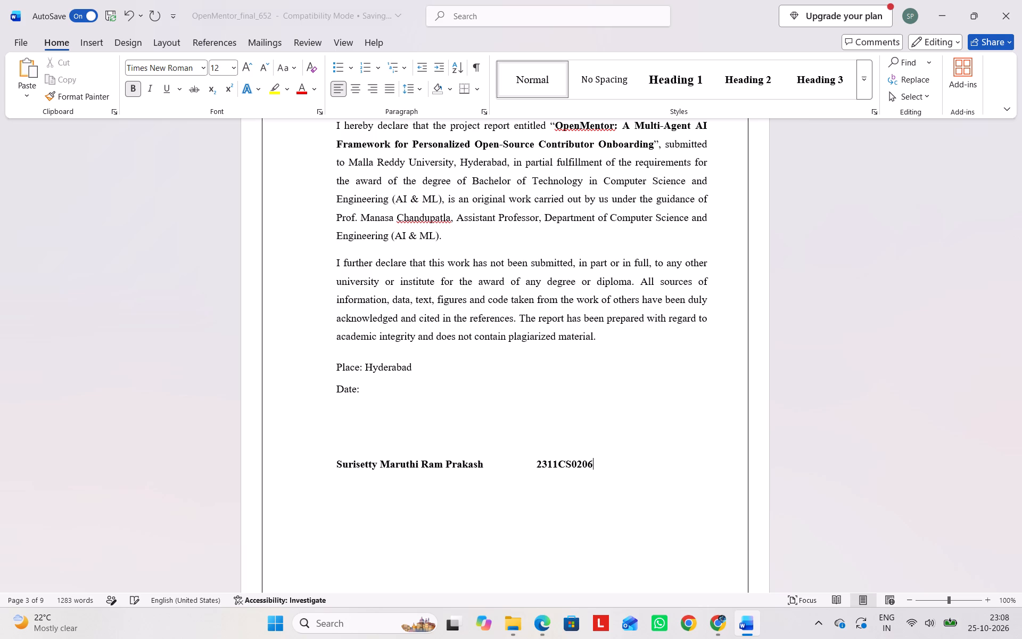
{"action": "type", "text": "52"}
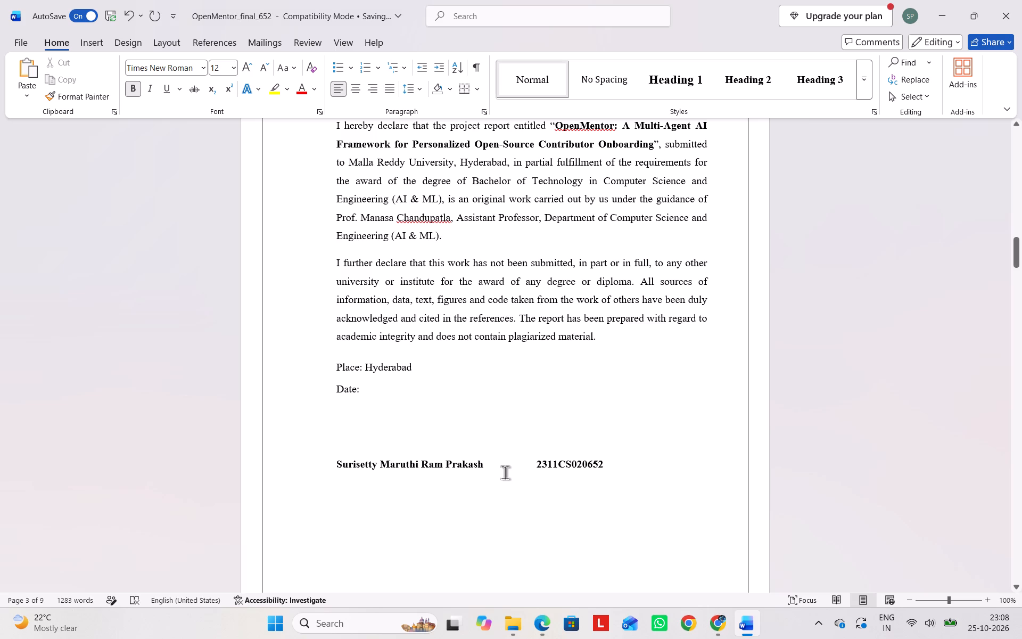
Replace the student name in the declaration's signature line with the 652 student's full name, capitalising each part.
{"action": "left_click", "coordinate": [489, 466]}
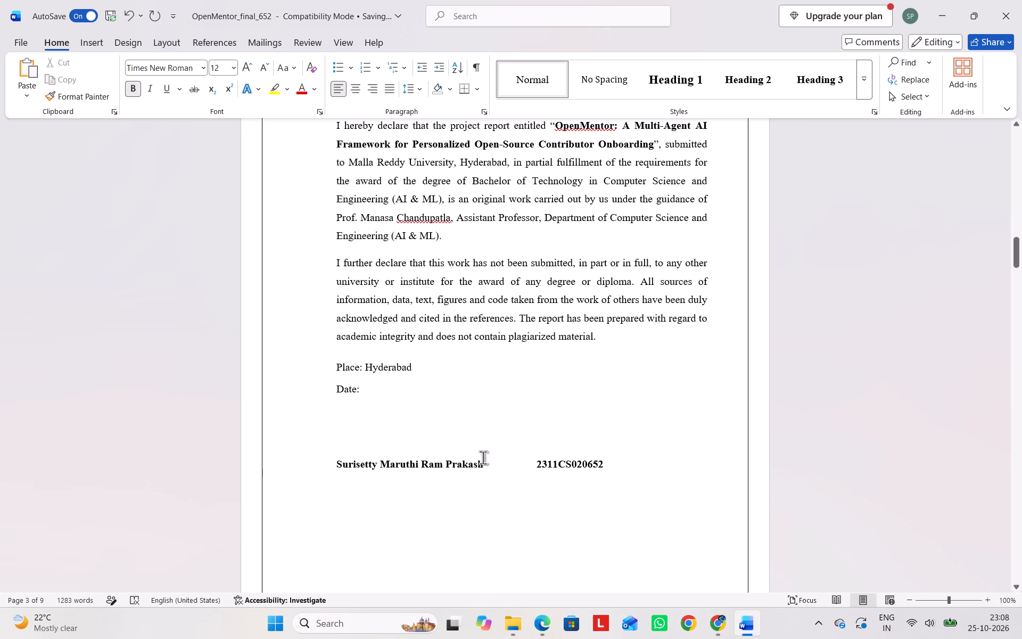
{"action": "left_click", "coordinate": [483, 464]}
{"action": "key", "text": "BackSpace"}
{"action": "key", "text": "BackSpace"}
{"action": "key", "text": "BackSpace"}
{"action": "key", "text": "BackSpace"}
{"action": "key", "text": "BackSpace"}
{"action": "key", "text": "BackSpace"}
{"action": "key", "text": "BackSpace"}
{"action": "key", "text": "BackSpace"}
{"action": "key", "text": "BackSpace"}
{"action": "key", "text": "BackSpace"}
{"action": "key", "text": "BackSpace"}
{"action": "key", "text": "BackSpace"}
{"action": "key", "text": "BackSpace"}
{"action": "key", "text": "BackSpace"}
{"action": "key", "text": "BackSpace"}
{"action": "key", "text": "BackSpace"}
{"action": "key", "text": "BackSpace"}
{"action": "key", "text": "BackSpace"}
{"action": "key", "text": "BackSpace"}
{"action": "key", "text": "BackSpace"}
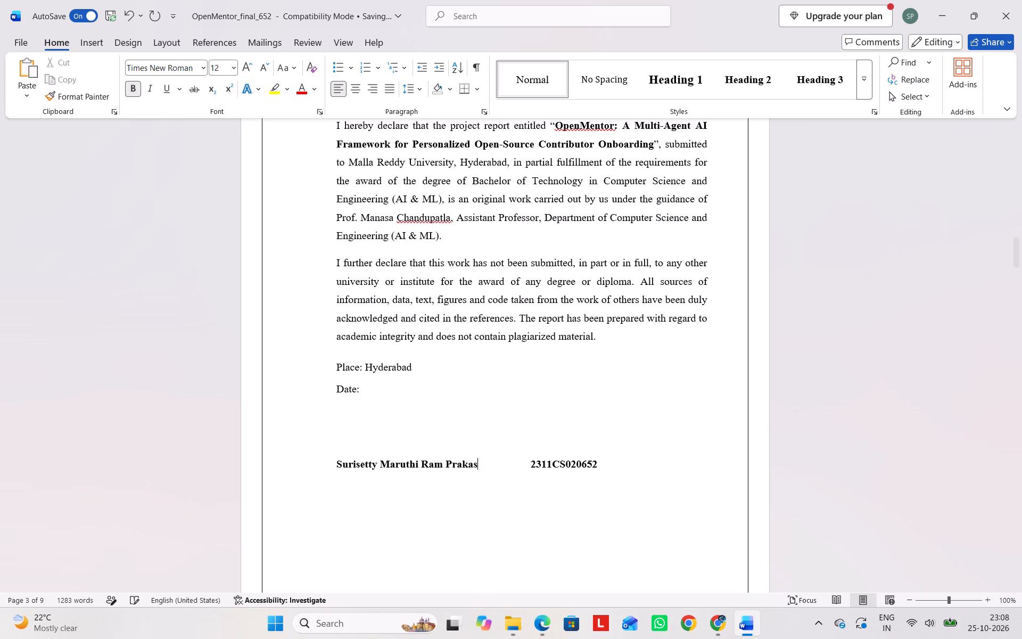
{"action": "key", "text": "BackSpace"}
{"action": "key", "text": "BackSpace"}
{"action": "key", "text": "BackSpace"}
{"action": "key", "text": "BackSpace"}
{"action": "key", "text": "BackSpace"}
{"action": "key", "text": "BackSpace"}
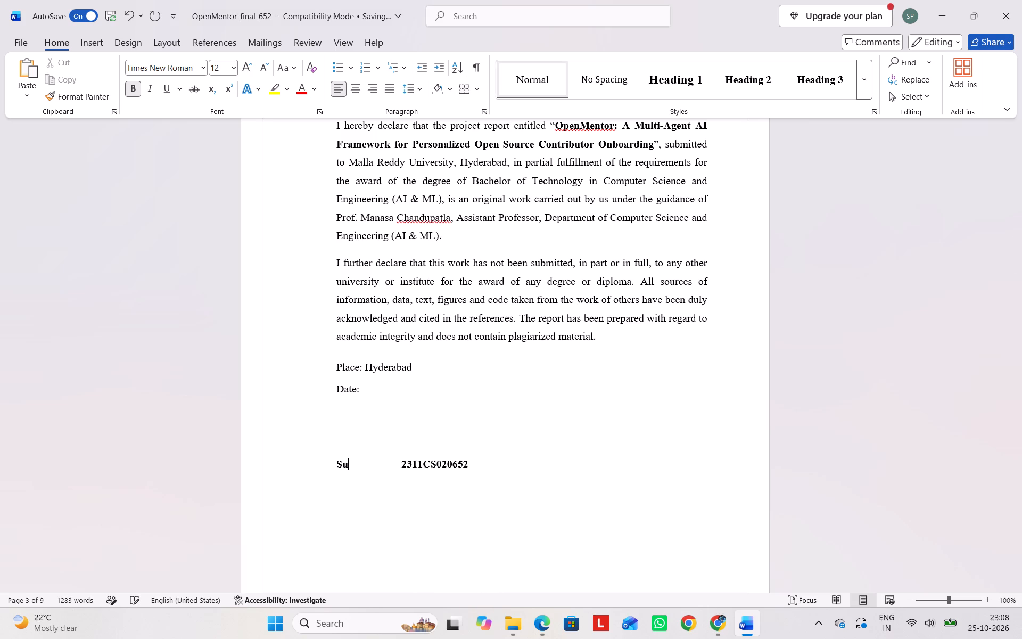
{"action": "key", "text": "BackSpace"}
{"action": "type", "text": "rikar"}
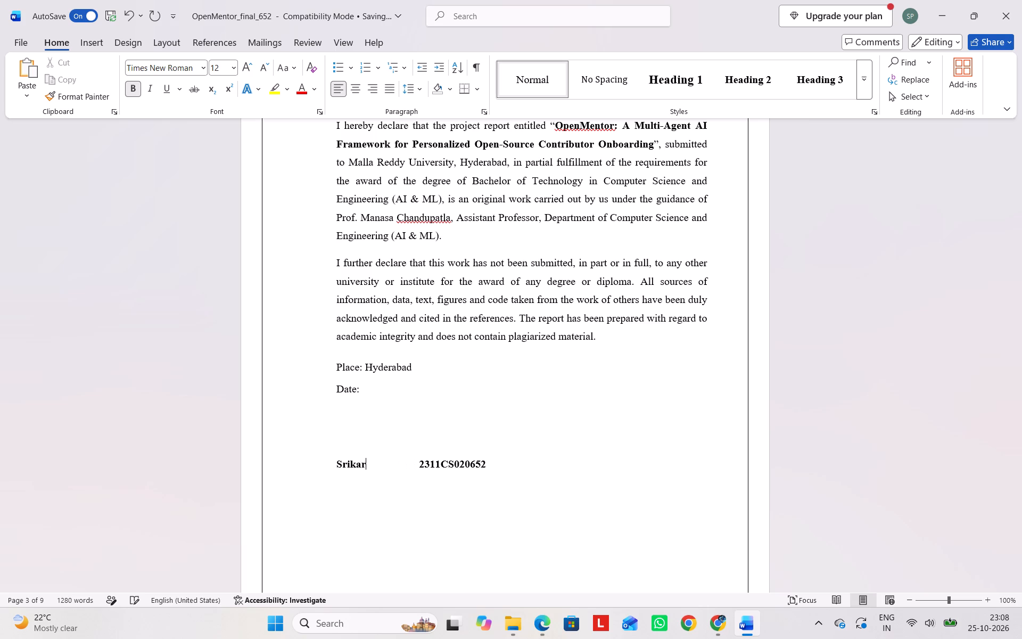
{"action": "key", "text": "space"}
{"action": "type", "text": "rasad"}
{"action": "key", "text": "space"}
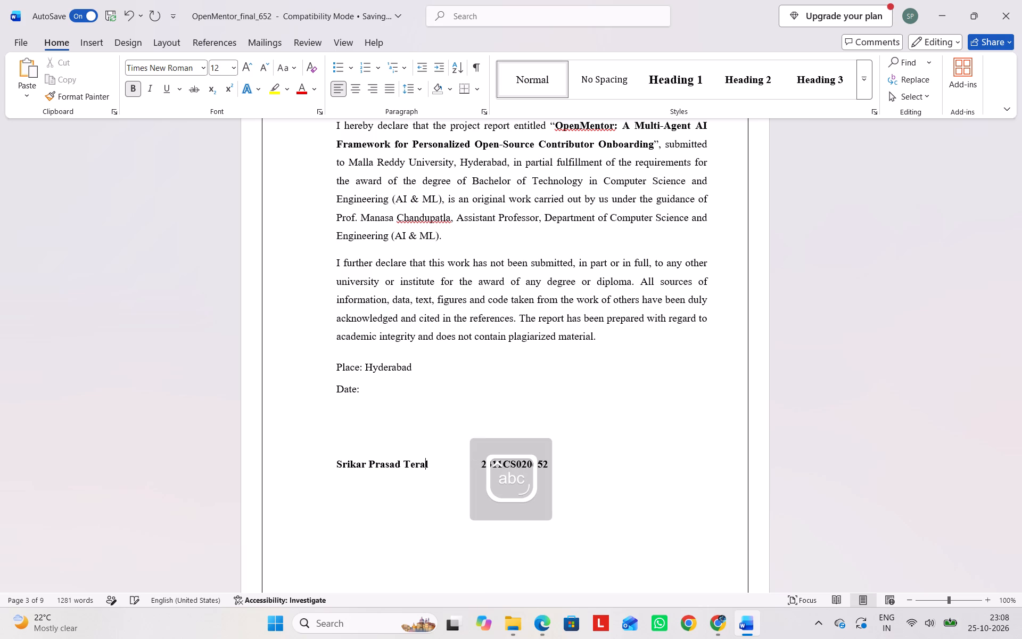
{"action": "left_click", "coordinate": [650, 461]}
Change the last two digits of the roll number in the acknowledgement's signature line to 52.
{"action": "scroll", "coordinate": [650, 461], "scroll_direction": "down", "scroll_amount": 1}
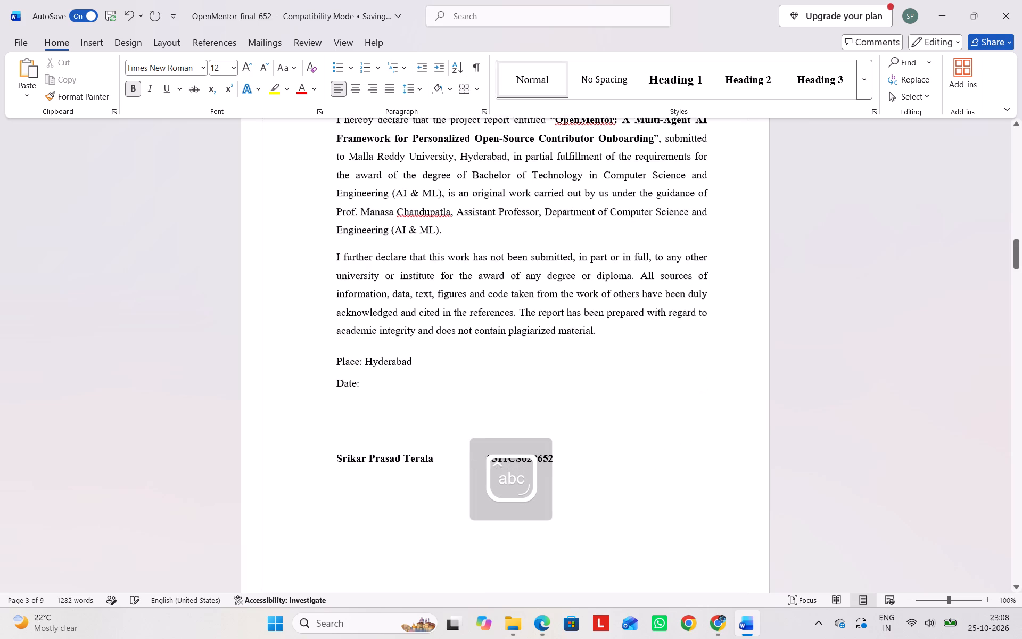
{"action": "scroll", "coordinate": [650, 461], "scroll_direction": "down", "scroll_amount": 5}
{"action": "scroll", "coordinate": [650, 461], "scroll_direction": "up", "scroll_amount": 1}
{"action": "scroll", "coordinate": [650, 461], "scroll_direction": "right", "scroll_amount": 1}
{"action": "scroll", "coordinate": [650, 461], "scroll_direction": "down", "scroll_amount": 3}
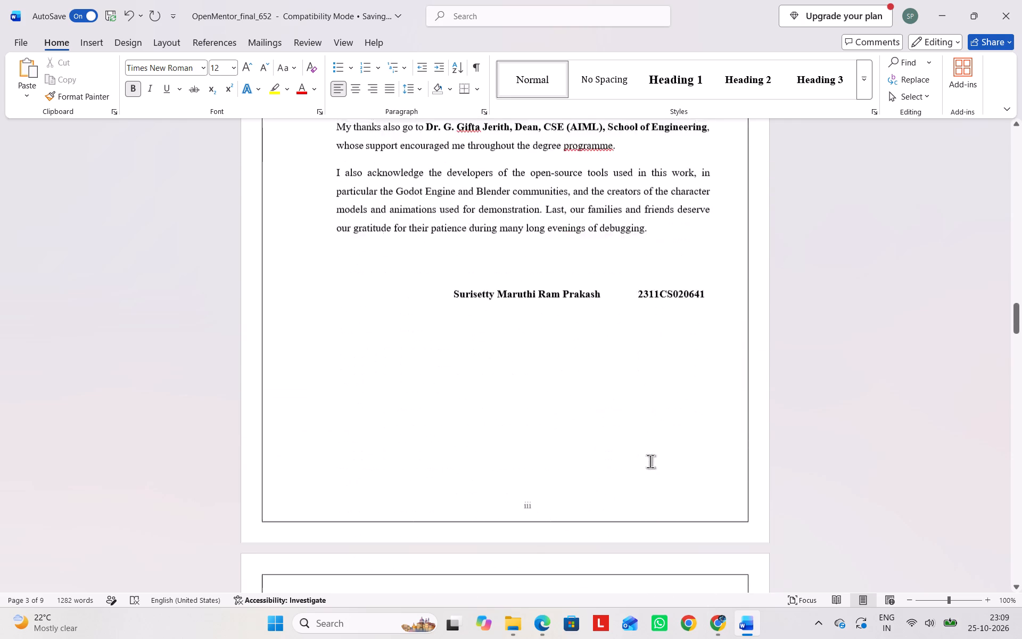
{"action": "scroll", "coordinate": [650, 461], "scroll_direction": "down", "scroll_amount": 1}
{"action": "left_click", "coordinate": [710, 232]}
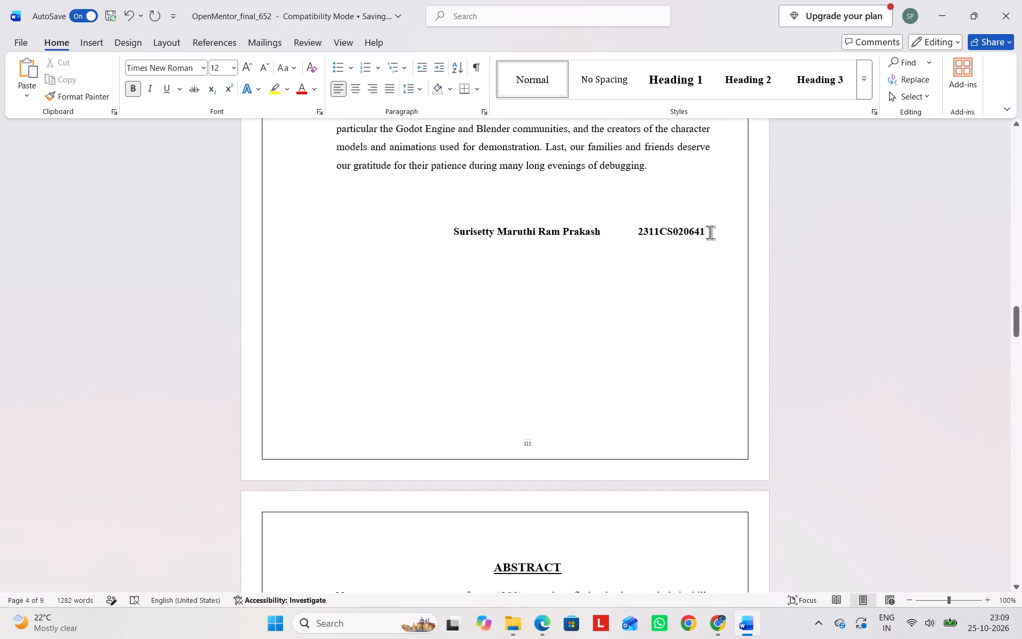
{"action": "key", "text": "BackSpace"}
{"action": "key", "text": "BackSpace"}
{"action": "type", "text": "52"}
Replace the student name in the acknowledgement's signature line with the 652 student's full name, capitalising each part.
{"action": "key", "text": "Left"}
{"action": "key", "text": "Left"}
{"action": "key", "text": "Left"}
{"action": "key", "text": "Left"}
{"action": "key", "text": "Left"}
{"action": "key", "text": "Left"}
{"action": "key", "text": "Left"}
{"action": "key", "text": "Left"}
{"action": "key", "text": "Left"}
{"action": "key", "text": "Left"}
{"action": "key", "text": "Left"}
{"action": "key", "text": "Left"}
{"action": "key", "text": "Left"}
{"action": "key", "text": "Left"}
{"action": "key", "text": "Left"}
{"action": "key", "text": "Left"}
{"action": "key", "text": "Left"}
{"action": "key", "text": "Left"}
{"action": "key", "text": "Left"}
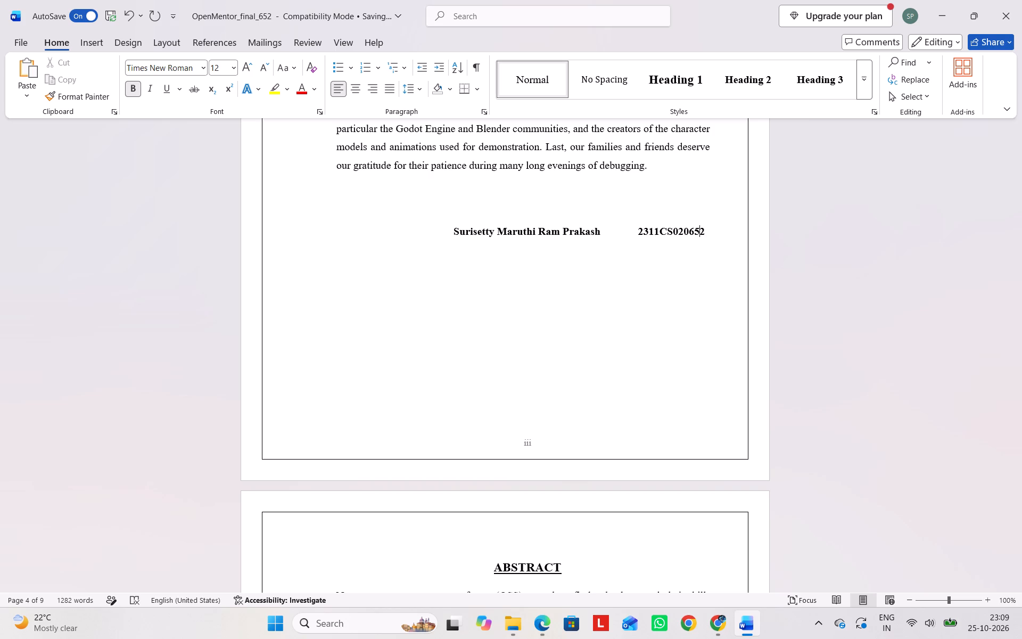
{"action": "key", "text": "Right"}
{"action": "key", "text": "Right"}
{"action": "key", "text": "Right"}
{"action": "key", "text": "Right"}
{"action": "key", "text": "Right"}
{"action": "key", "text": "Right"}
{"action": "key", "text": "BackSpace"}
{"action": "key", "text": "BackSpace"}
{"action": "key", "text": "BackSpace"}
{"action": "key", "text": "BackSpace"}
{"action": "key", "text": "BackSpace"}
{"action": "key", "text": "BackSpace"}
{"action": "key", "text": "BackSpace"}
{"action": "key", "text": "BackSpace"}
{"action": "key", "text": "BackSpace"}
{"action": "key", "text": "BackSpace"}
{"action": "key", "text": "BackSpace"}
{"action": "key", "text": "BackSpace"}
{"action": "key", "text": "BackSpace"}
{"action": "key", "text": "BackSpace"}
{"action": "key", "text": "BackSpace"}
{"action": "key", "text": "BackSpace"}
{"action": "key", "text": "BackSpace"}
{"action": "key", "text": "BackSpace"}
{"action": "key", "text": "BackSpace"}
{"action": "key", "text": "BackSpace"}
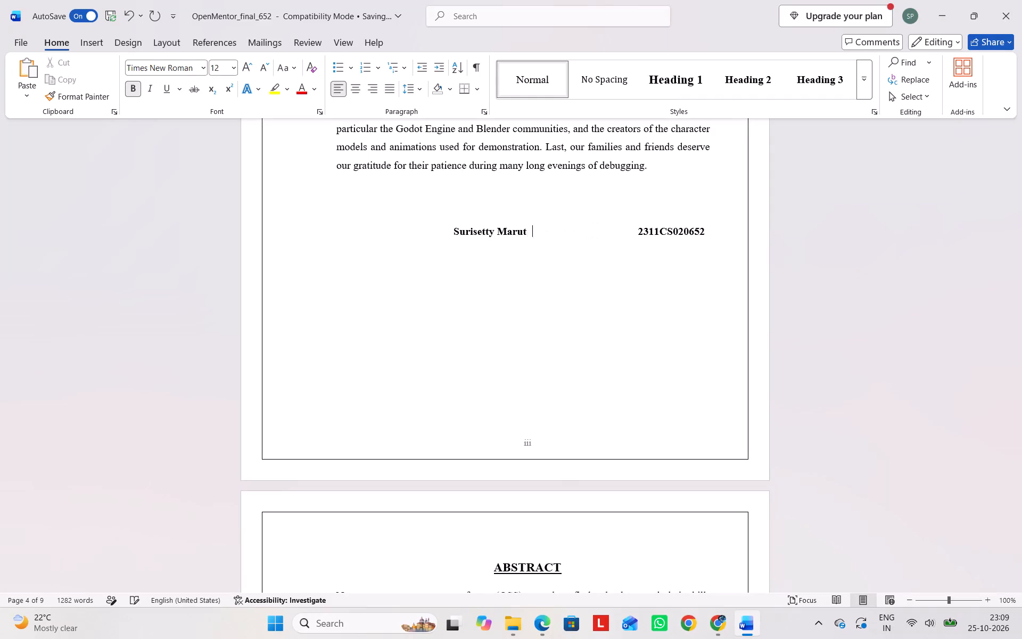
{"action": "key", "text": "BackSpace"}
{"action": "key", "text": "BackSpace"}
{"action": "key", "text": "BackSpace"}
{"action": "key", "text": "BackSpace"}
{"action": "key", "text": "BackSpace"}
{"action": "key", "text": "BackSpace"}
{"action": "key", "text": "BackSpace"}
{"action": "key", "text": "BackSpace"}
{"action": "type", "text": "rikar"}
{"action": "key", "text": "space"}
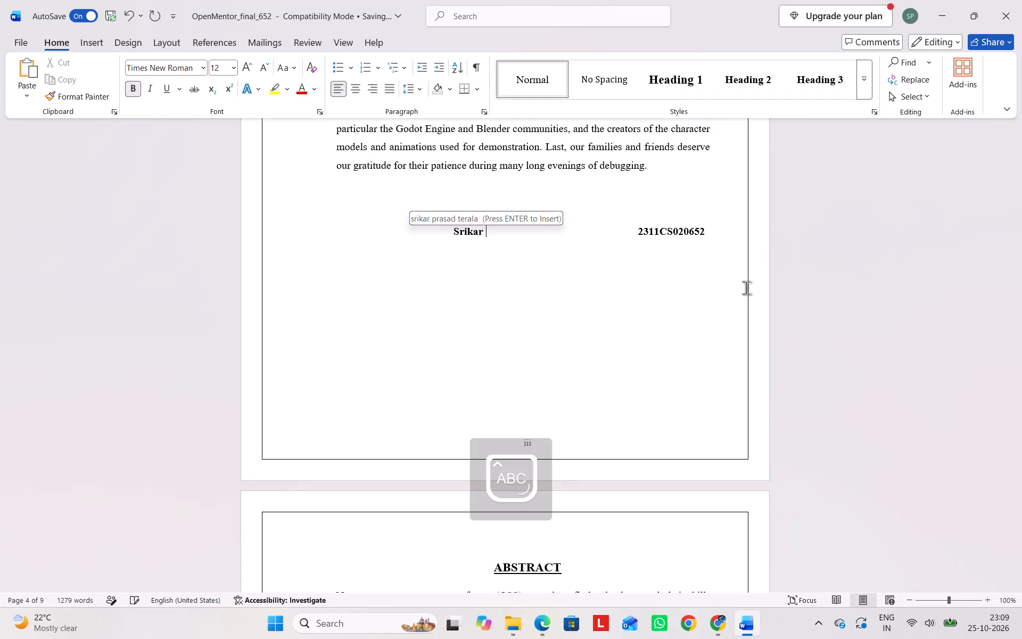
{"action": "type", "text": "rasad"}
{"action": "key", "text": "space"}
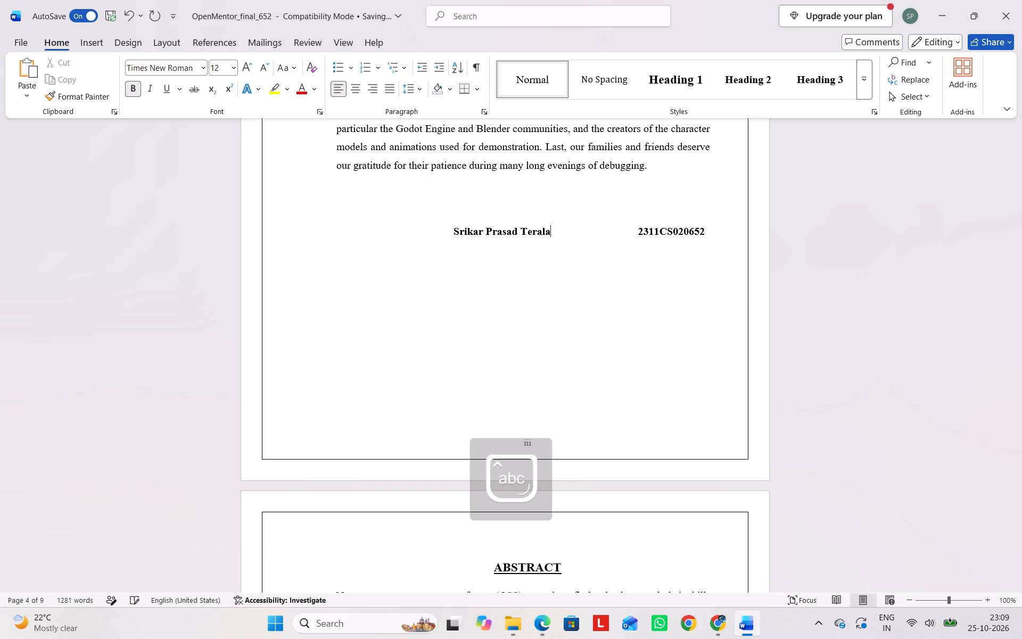
Insert spaces before the student name in the acknowledgement's signature line to shift it closer to the roll number.
{"action": "left_click", "coordinate": [454, 231]}
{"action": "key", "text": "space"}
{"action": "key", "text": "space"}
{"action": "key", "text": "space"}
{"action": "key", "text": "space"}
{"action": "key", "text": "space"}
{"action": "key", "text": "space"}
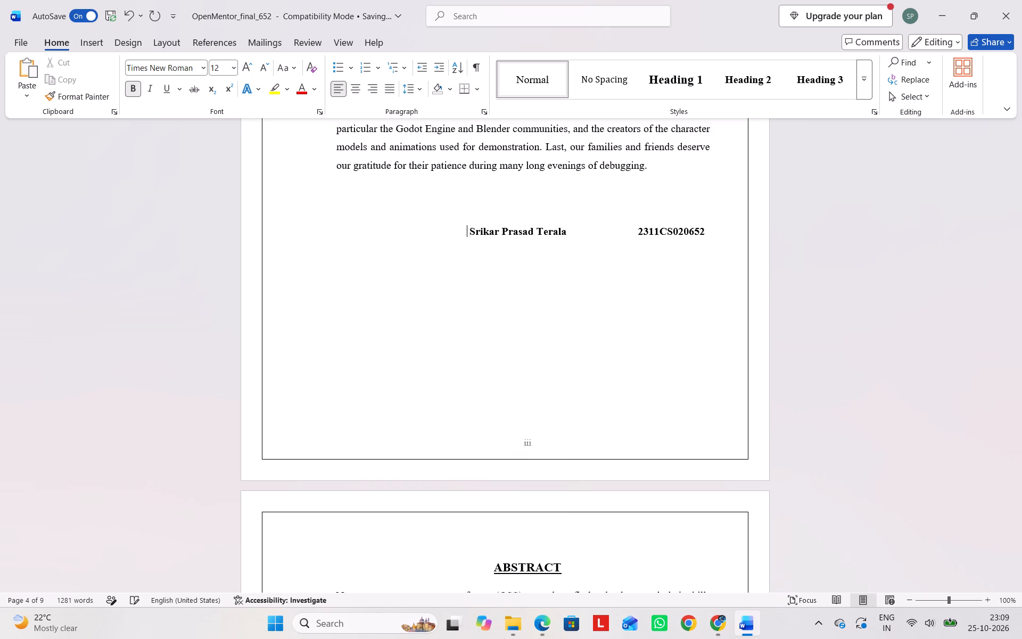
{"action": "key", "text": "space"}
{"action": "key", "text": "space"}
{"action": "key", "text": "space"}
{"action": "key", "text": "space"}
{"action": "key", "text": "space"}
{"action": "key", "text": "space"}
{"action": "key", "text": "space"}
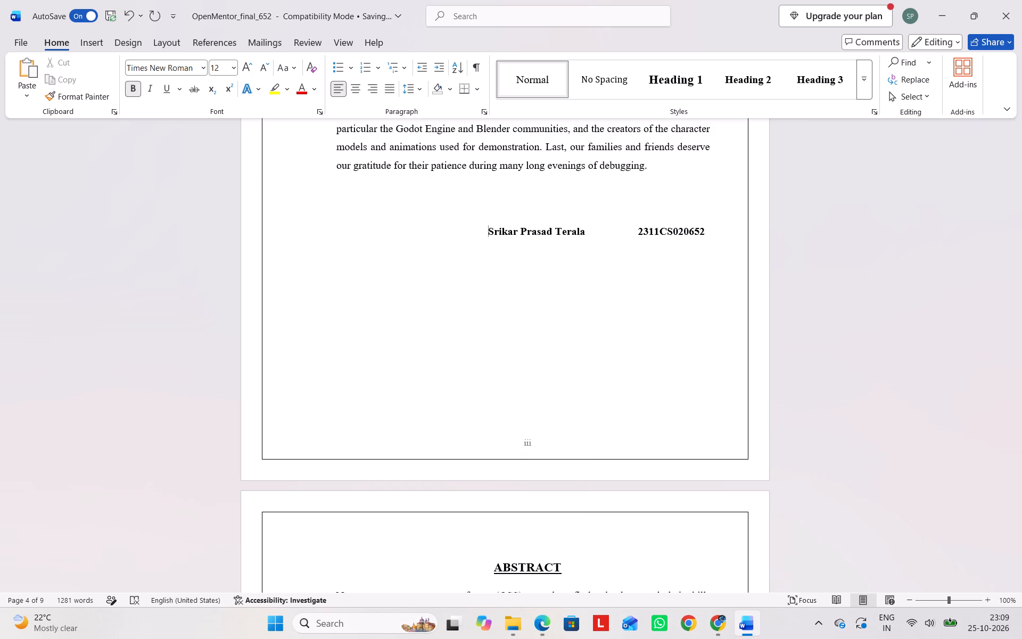
Review the abstract, acknowledgement, declaration and certificate pages, examining the student name, roll number and wording.
{"action": "scroll", "coordinate": [587, 350], "scroll_direction": "down", "scroll_amount": 3}
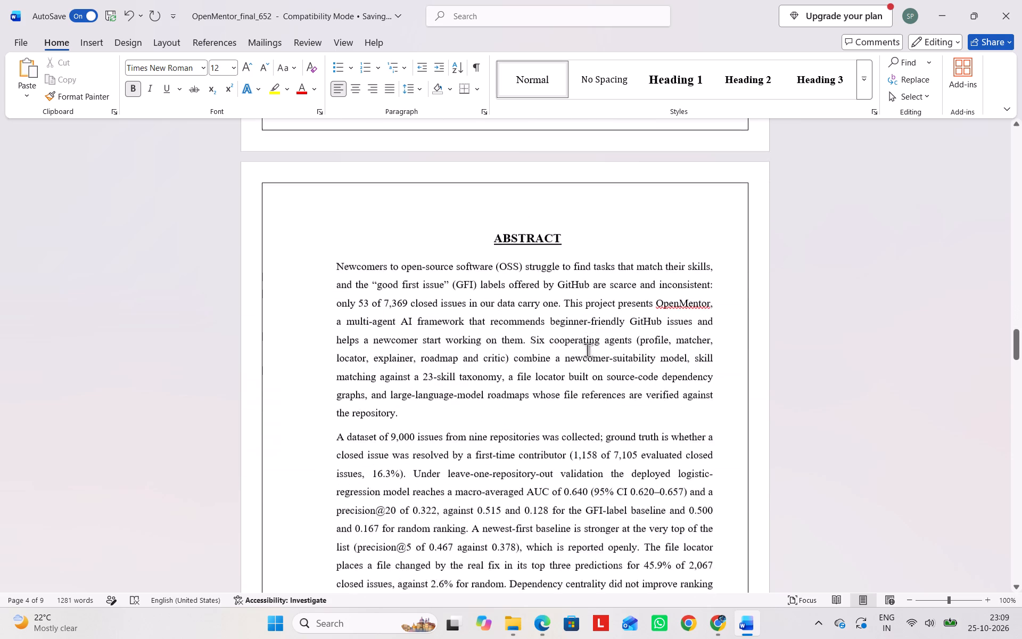
{"action": "scroll", "coordinate": [587, 350], "scroll_direction": "down", "scroll_amount": 4}
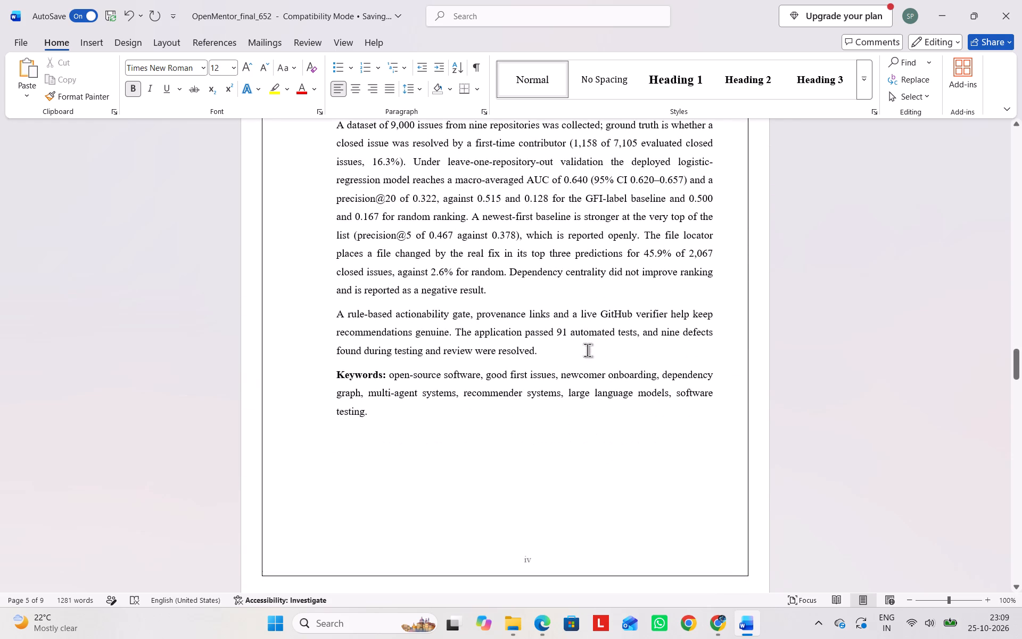
{"action": "scroll", "coordinate": [587, 350], "scroll_direction": "up", "scroll_amount": 1}
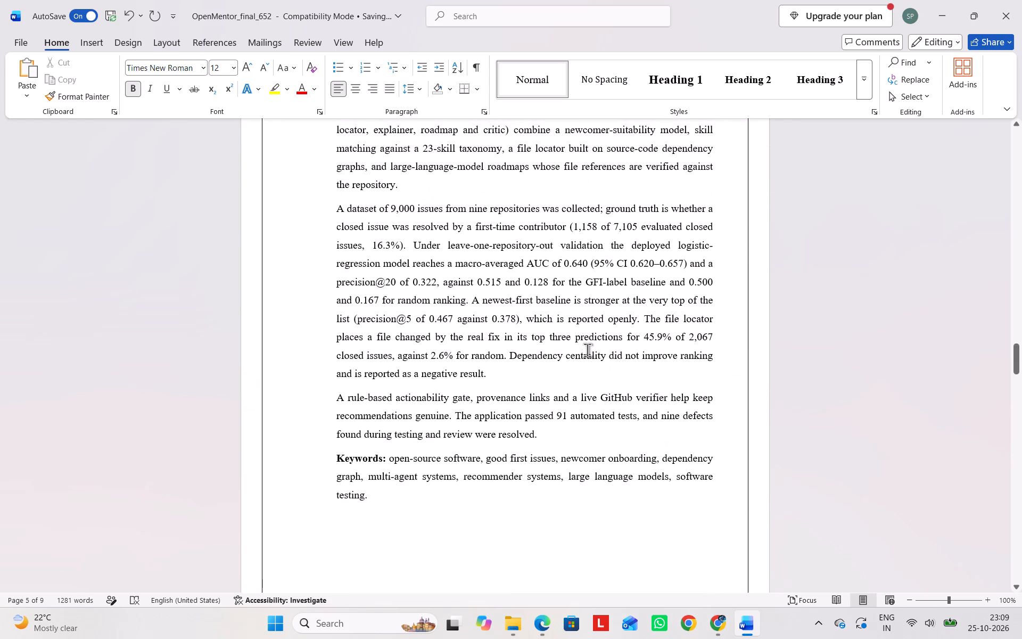
{"action": "scroll", "coordinate": [587, 350], "scroll_direction": "up", "scroll_amount": 6}
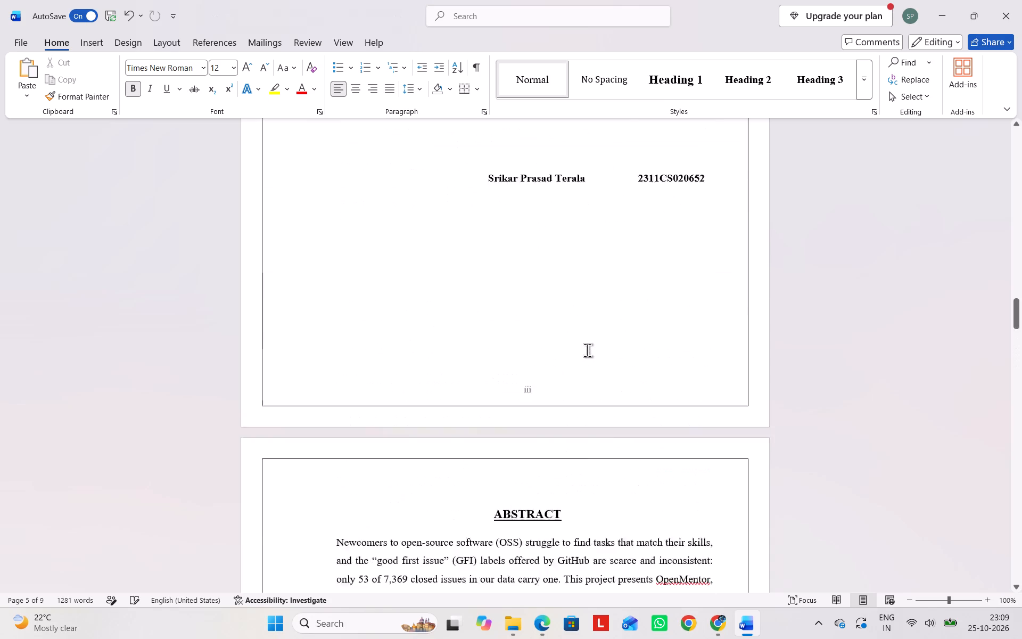
{"action": "scroll", "coordinate": [587, 350], "scroll_direction": "up", "scroll_amount": 2}
{"action": "scroll", "coordinate": [587, 350], "scroll_direction": "down", "scroll_amount": 3}
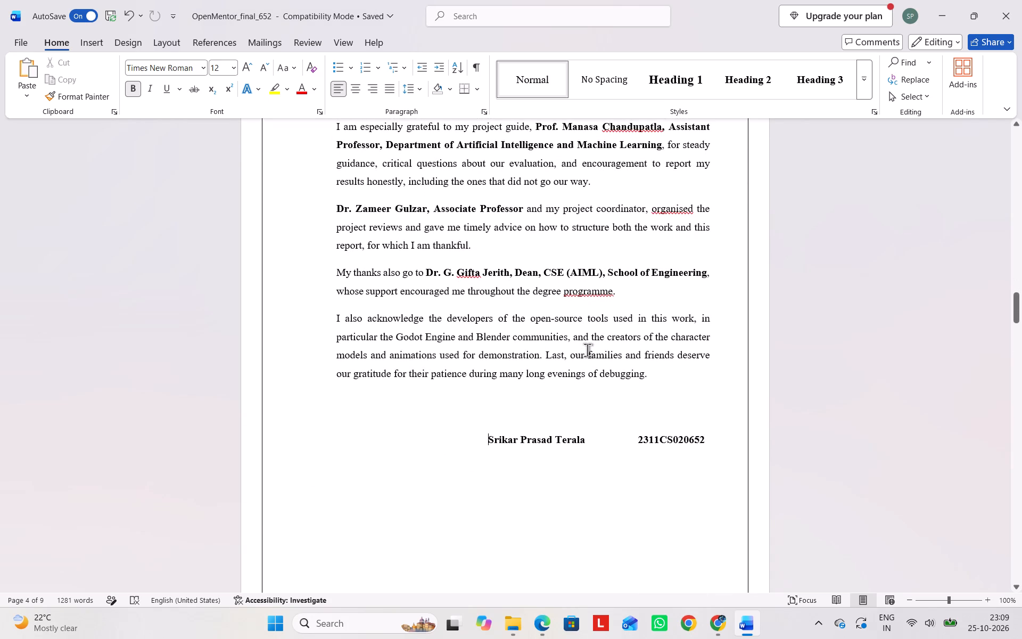
{"action": "scroll", "coordinate": [587, 350], "scroll_direction": "up", "scroll_amount": 3}
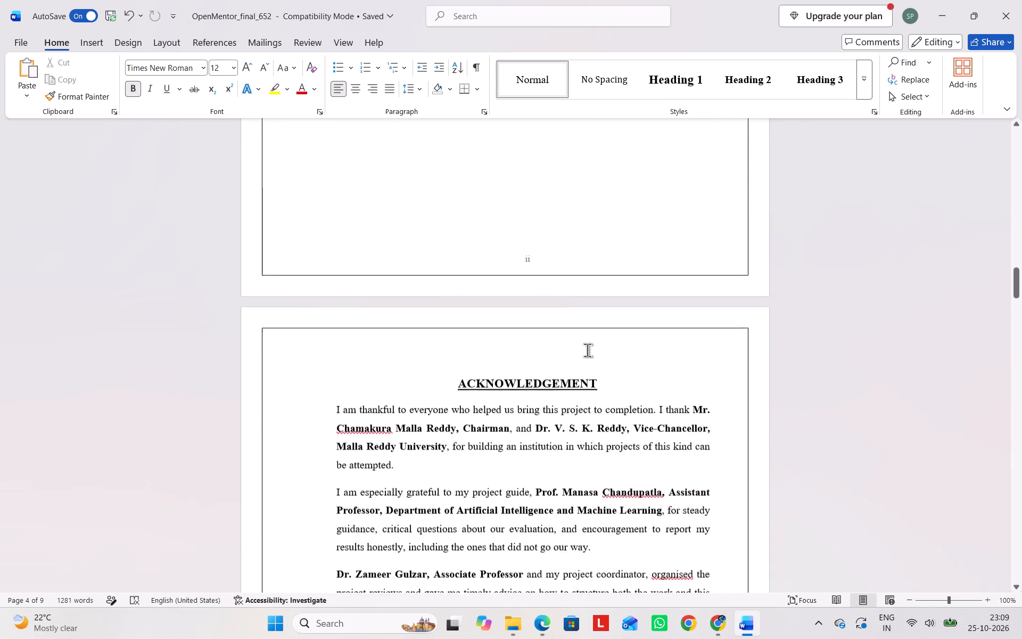
{"action": "scroll", "coordinate": [587, 350], "scroll_direction": "up", "scroll_amount": 3}
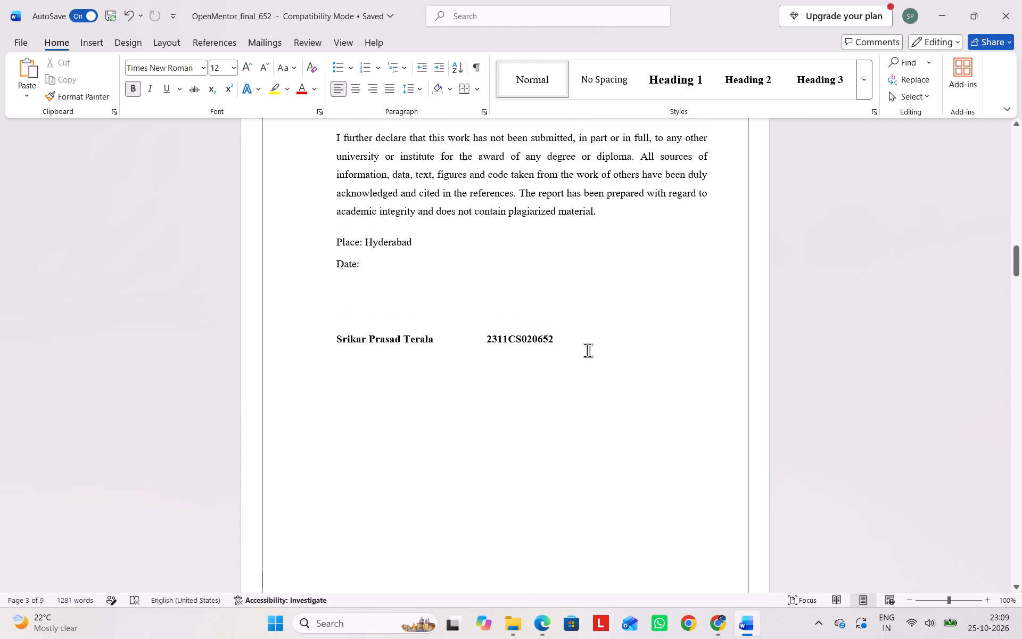
{"action": "scroll", "coordinate": [587, 350], "scroll_direction": "right", "scroll_amount": 1}
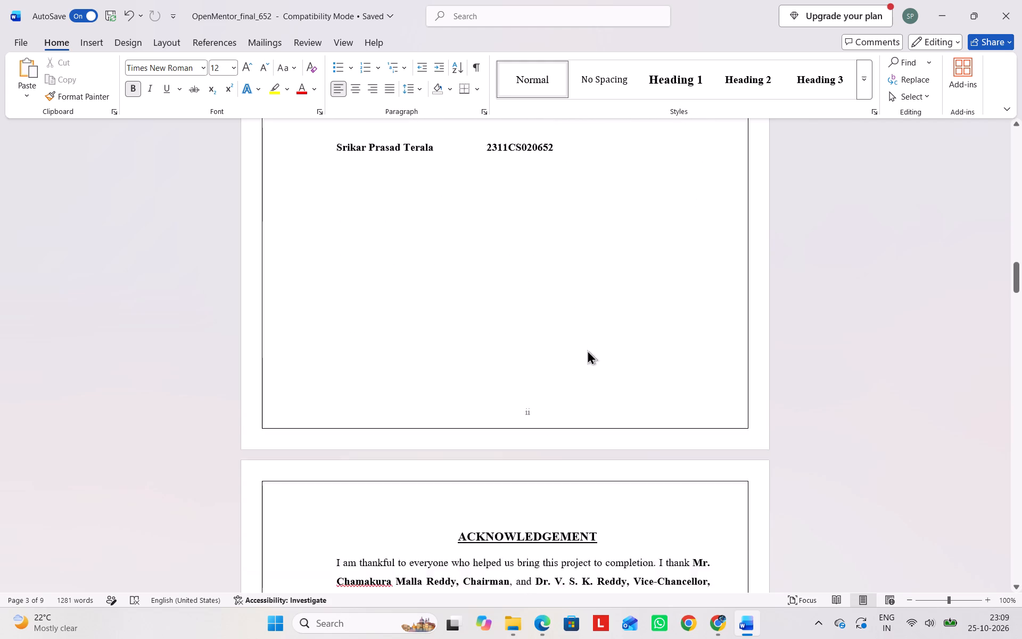
{"action": "scroll", "coordinate": [587, 350], "scroll_direction": "down", "scroll_amount": 3}
{"action": "scroll", "coordinate": [587, 350], "scroll_direction": "up", "scroll_amount": 2}
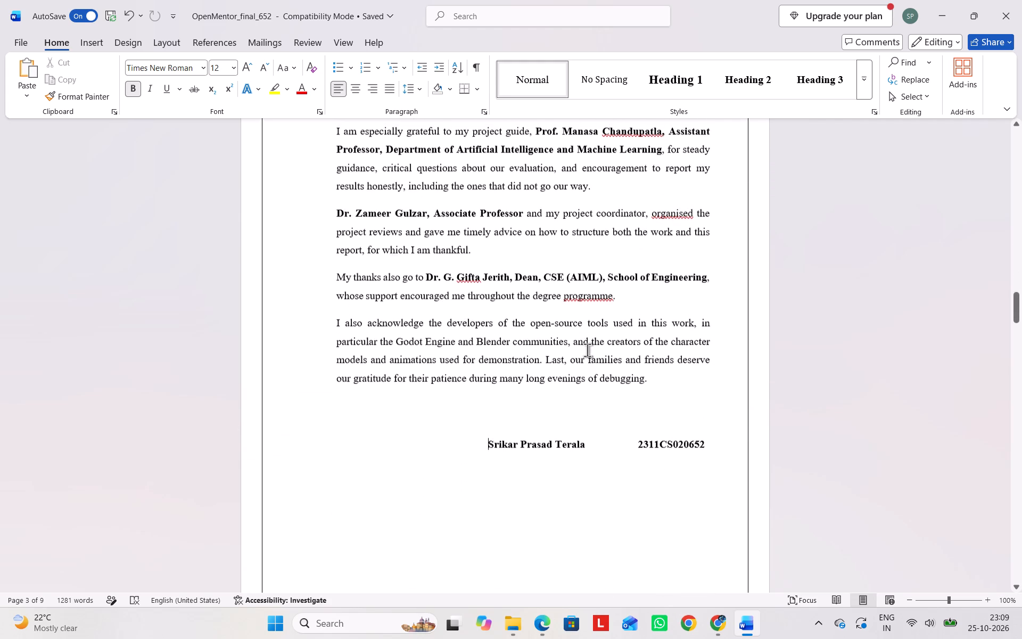
{"action": "scroll", "coordinate": [587, 350], "scroll_direction": "up", "scroll_amount": 6}
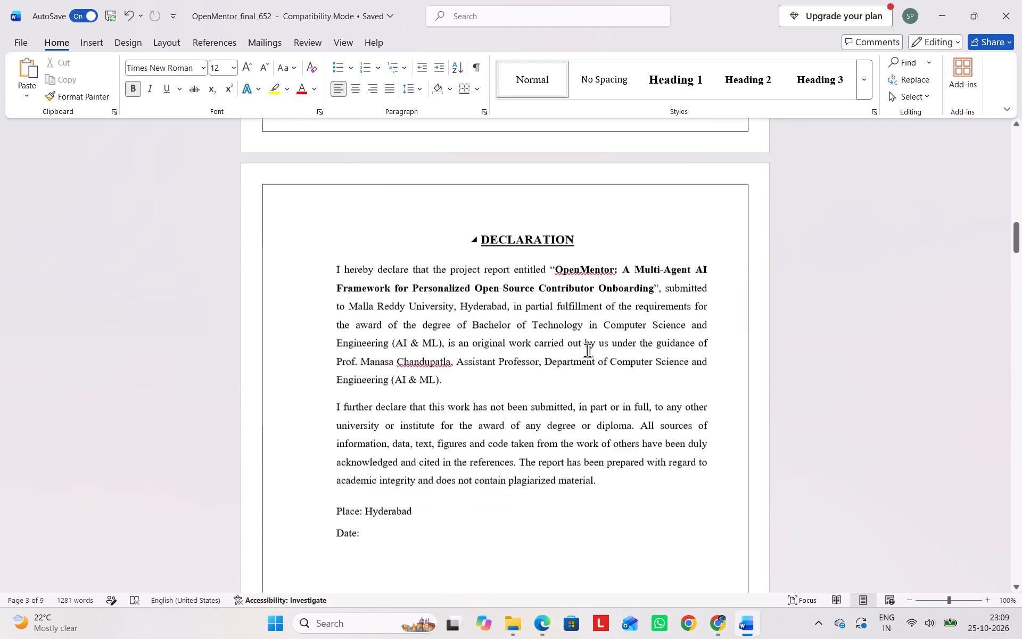
{"action": "scroll", "coordinate": [587, 350], "scroll_direction": "up", "scroll_amount": 2}
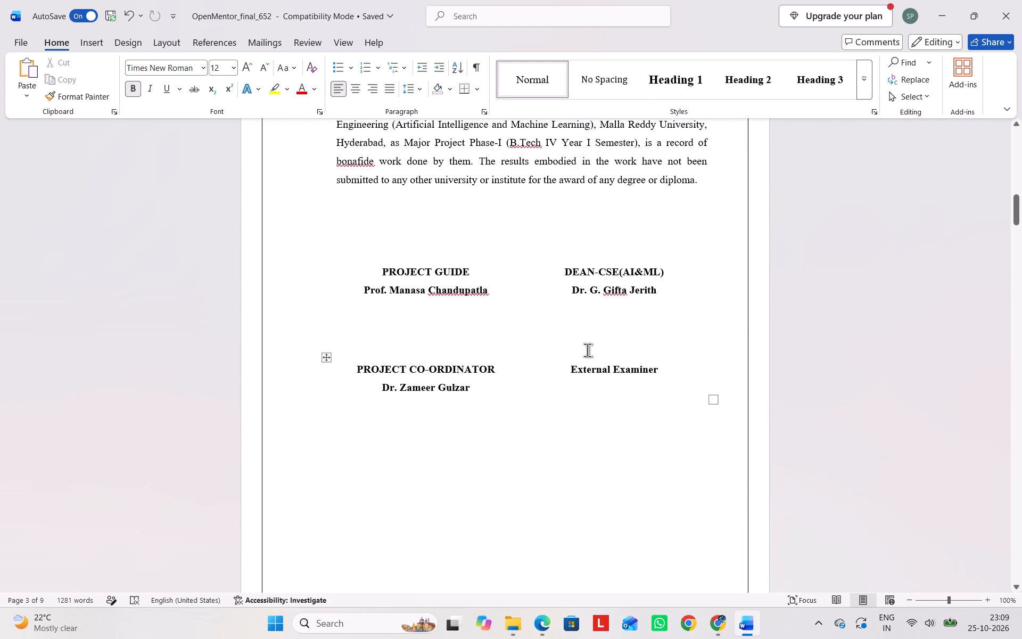
{"action": "scroll", "coordinate": [587, 350], "scroll_direction": "up", "scroll_amount": 2}
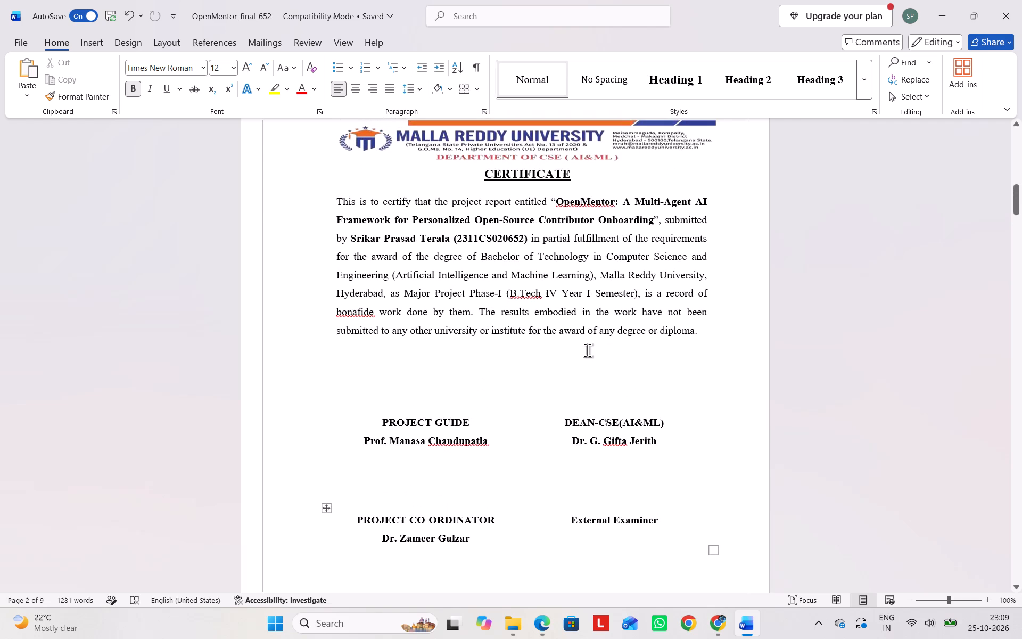
Review the 652 copy from the certificate back to the cover page, examining the title, student name, roll number and guide details.
{"action": "scroll", "coordinate": [587, 350], "scroll_direction": "up", "scroll_amount": 4}
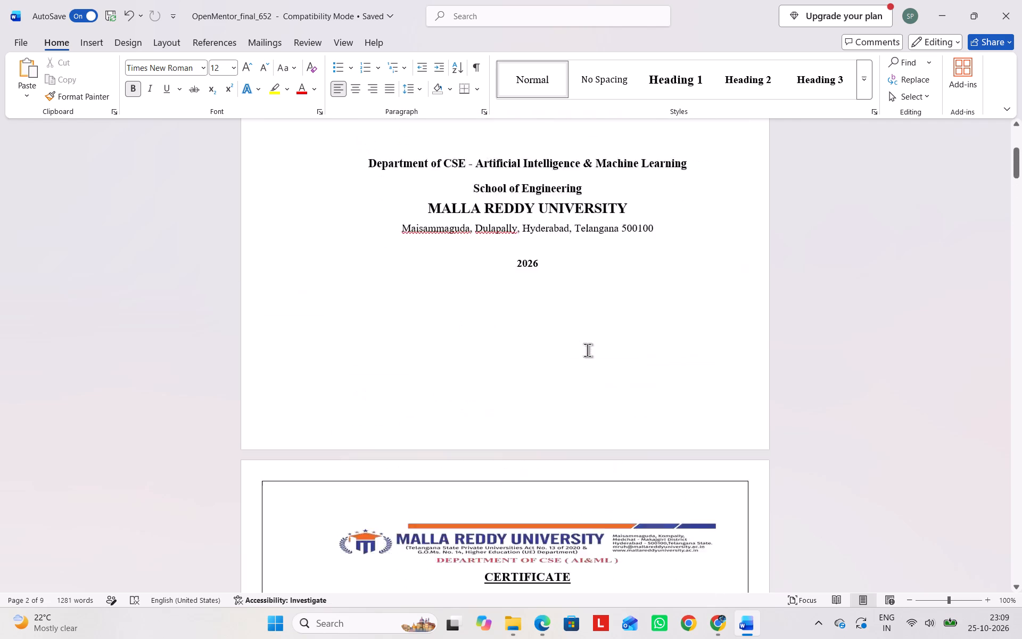
{"action": "scroll", "coordinate": [587, 350], "scroll_direction": "up", "scroll_amount": 2}
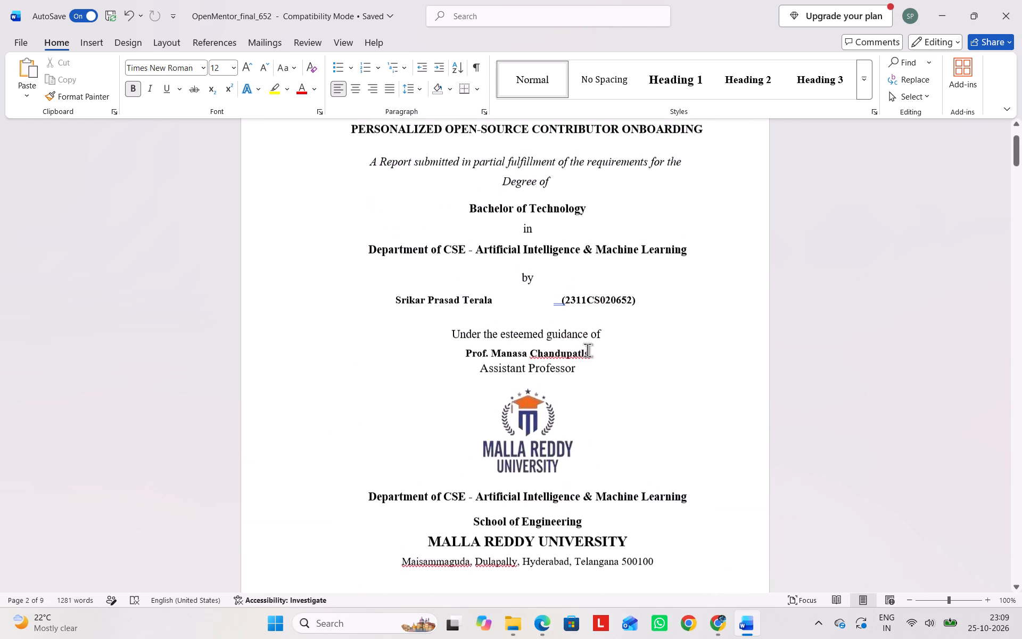
{"action": "scroll", "coordinate": [587, 350], "scroll_direction": "up", "scroll_amount": 4}
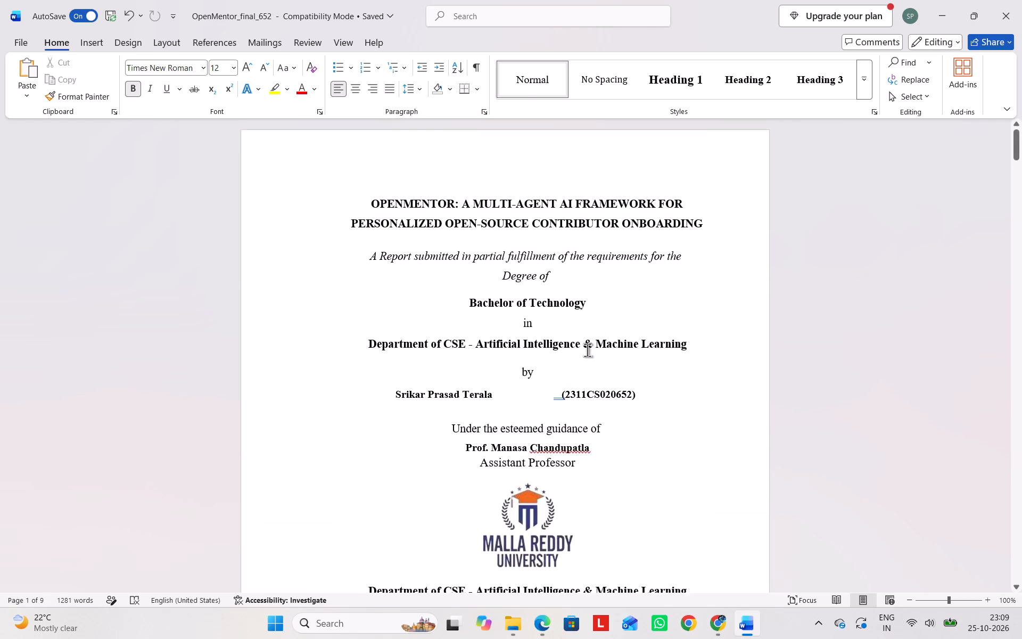
{"action": "scroll", "coordinate": [587, 350], "scroll_direction": "down", "scroll_amount": 2}
{"action": "scroll", "coordinate": [587, 350], "scroll_direction": "up", "scroll_amount": 1}
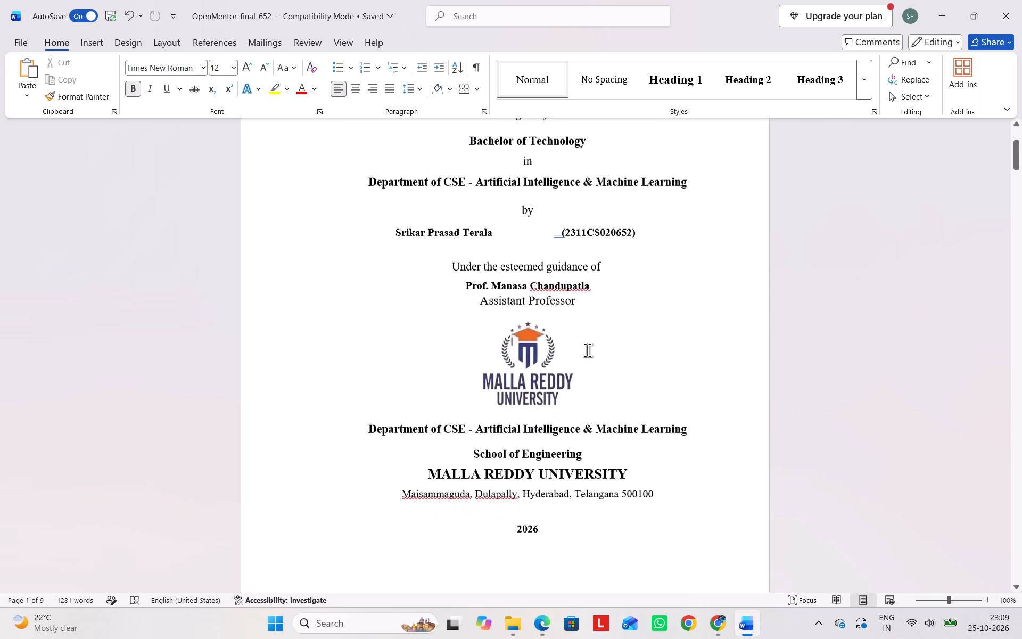
{"action": "scroll", "coordinate": [587, 350], "scroll_direction": "up", "scroll_amount": 2}
Save the 652 front pages document and close it.
{"action": "key", "text": "ctrl+s"}
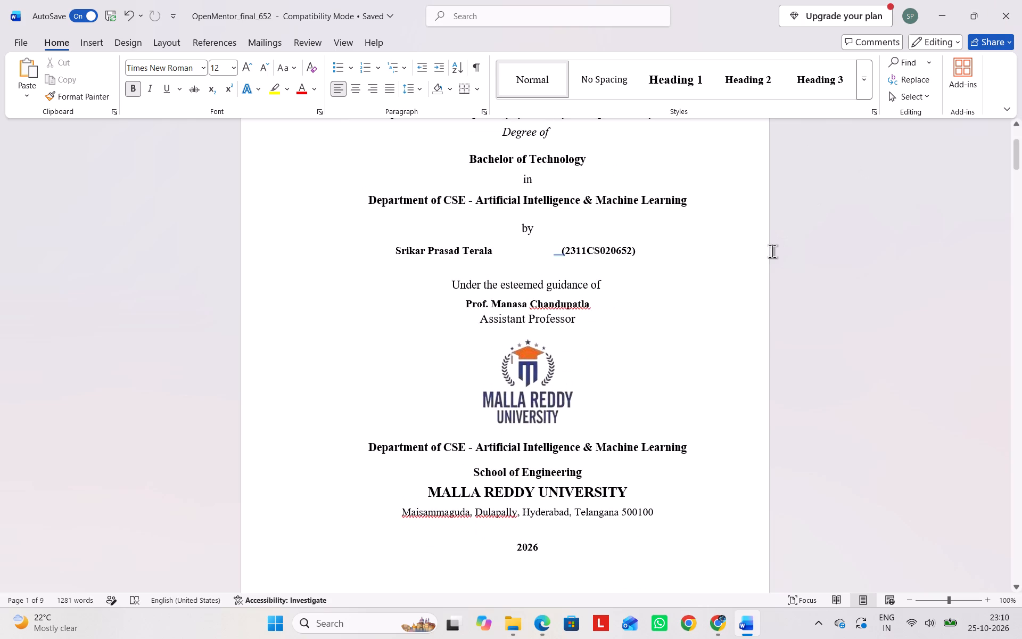
{"action": "left_click", "coordinate": [798, 242]}
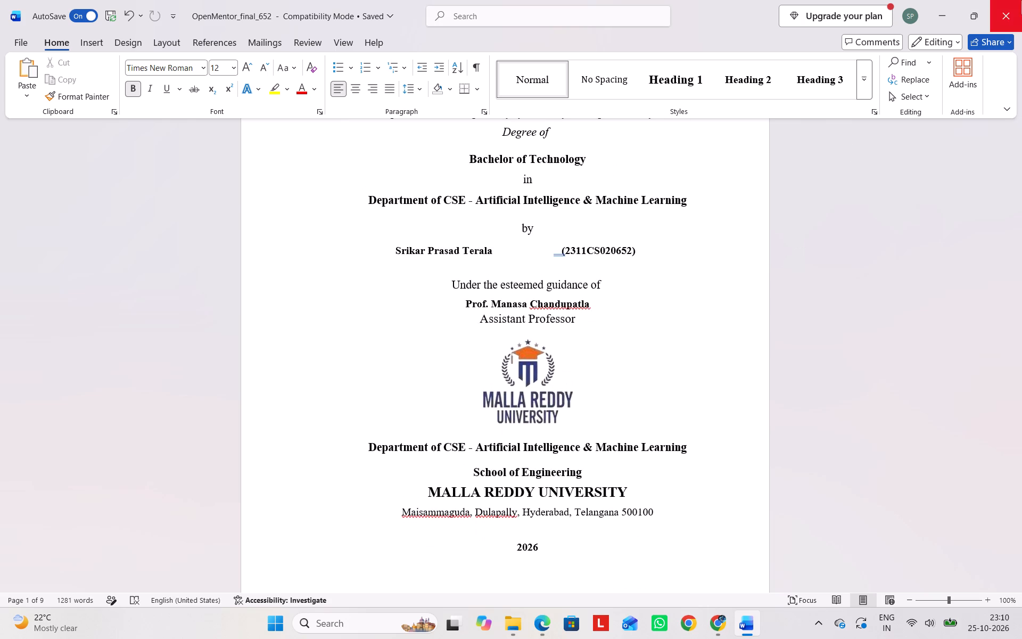
{"action": "left_click", "coordinate": [1021, 0]}
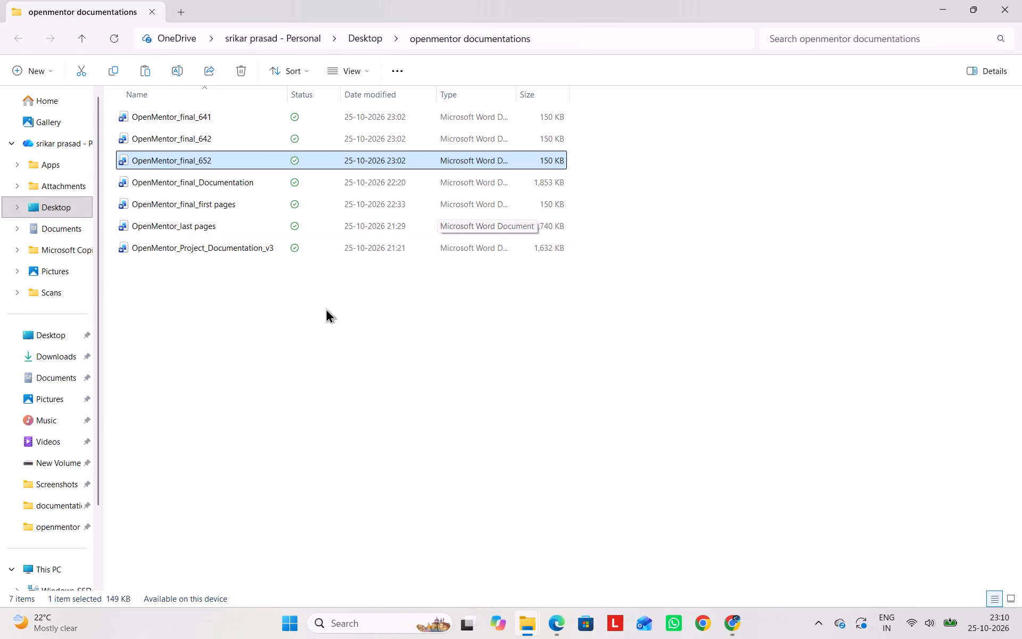
Open OpenMentor_final_642, examine the student details and wording from the cover page through the abstract, and close it.
{"action": "left_click", "coordinate": [326, 314]}
{"action": "double_click", "coordinate": [232, 132]}
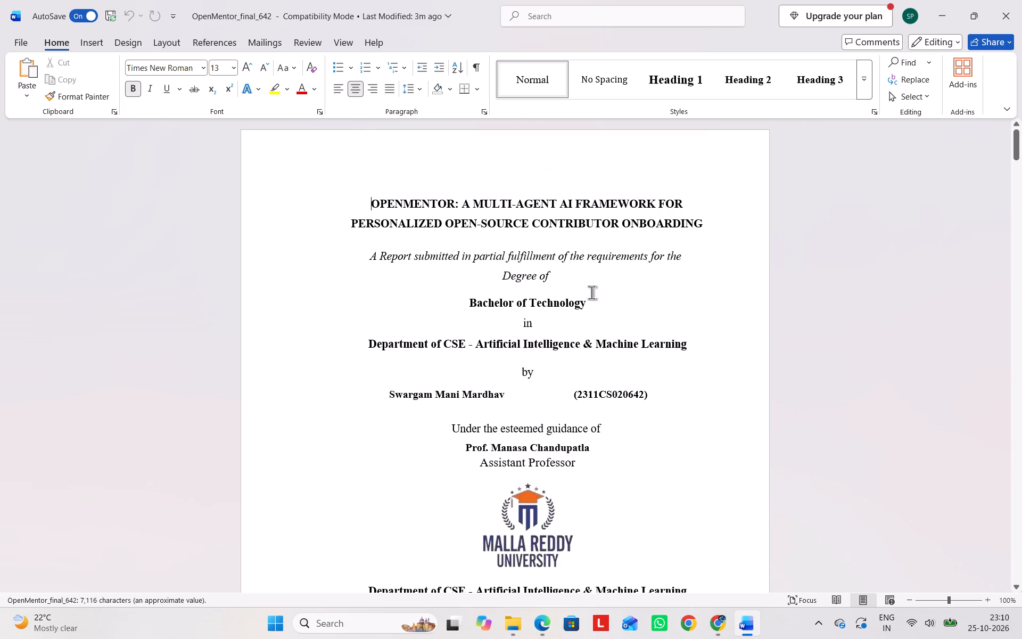
{"action": "scroll", "coordinate": [682, 300], "scroll_direction": "down", "scroll_amount": 1}
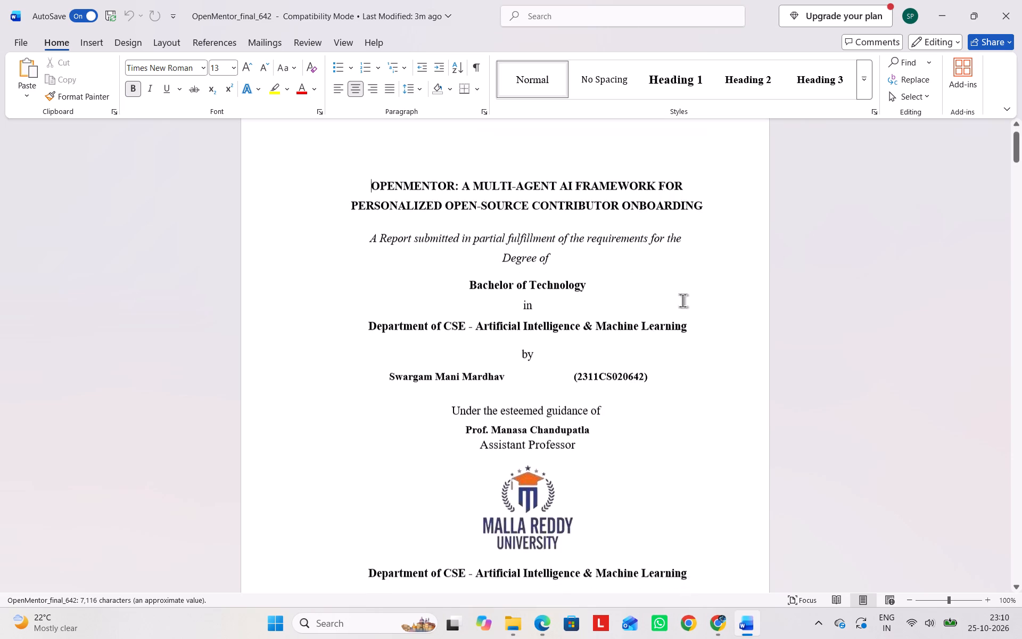
{"action": "scroll", "coordinate": [682, 300], "scroll_direction": "down", "scroll_amount": 6}
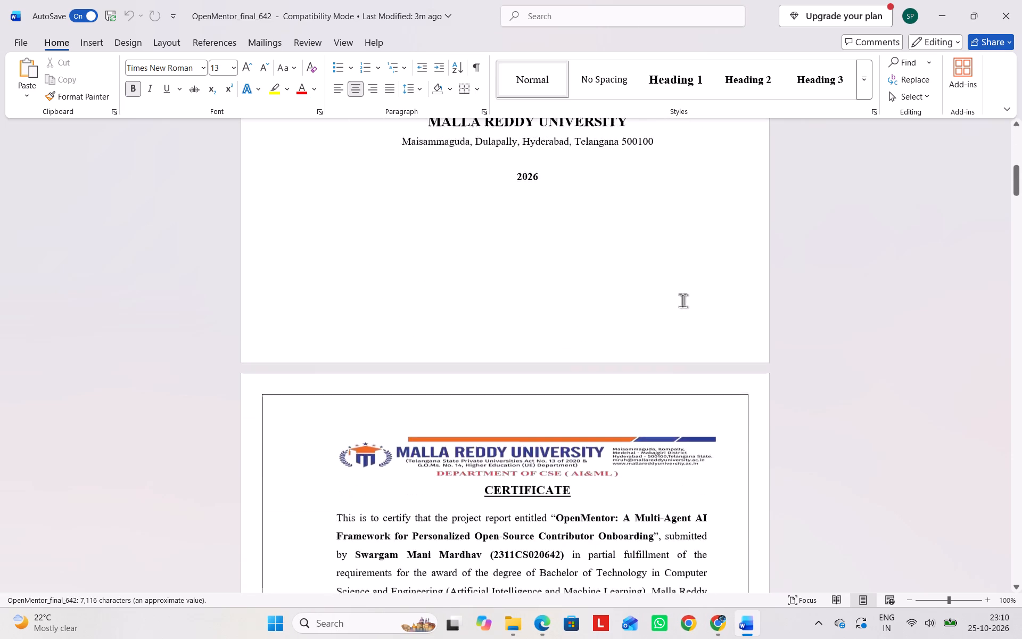
{"action": "scroll", "coordinate": [682, 300], "scroll_direction": "down", "scroll_amount": 1}
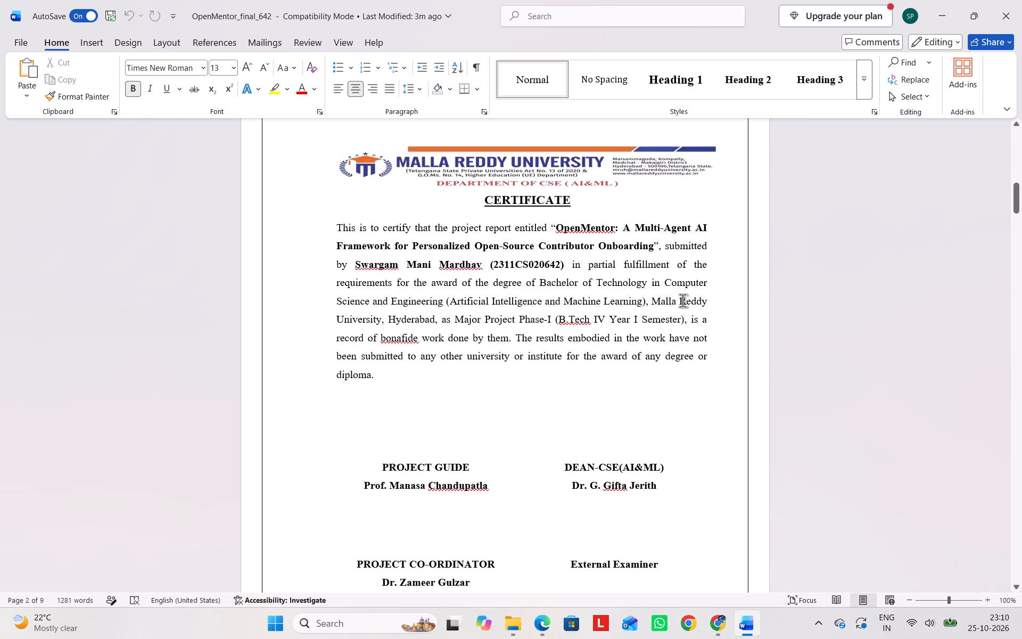
{"action": "scroll", "coordinate": [682, 300], "scroll_direction": "down", "scroll_amount": 1}
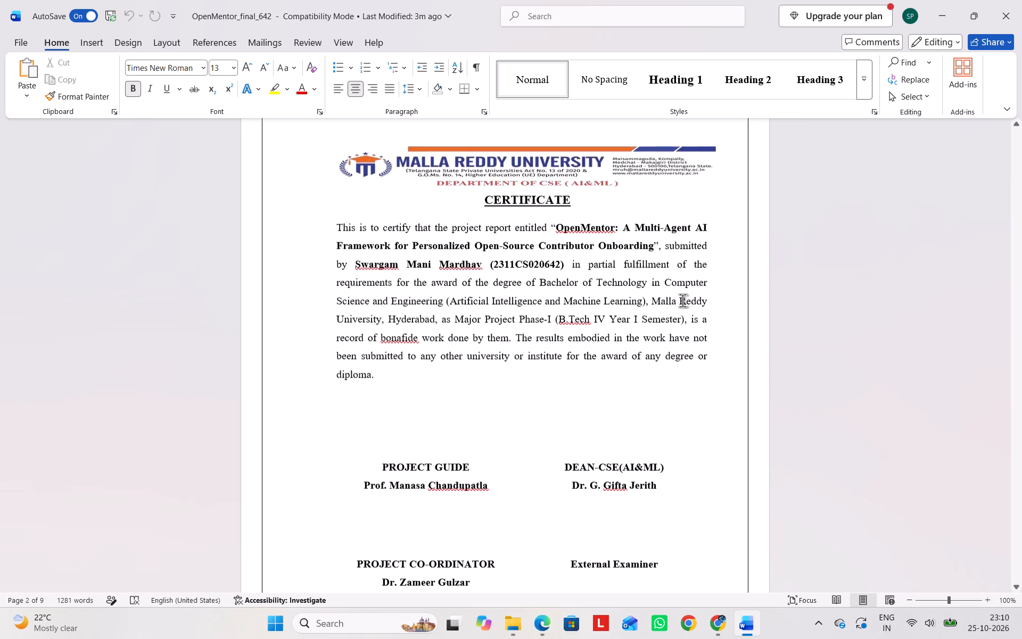
{"action": "scroll", "coordinate": [682, 300], "scroll_direction": "down", "scroll_amount": 5}
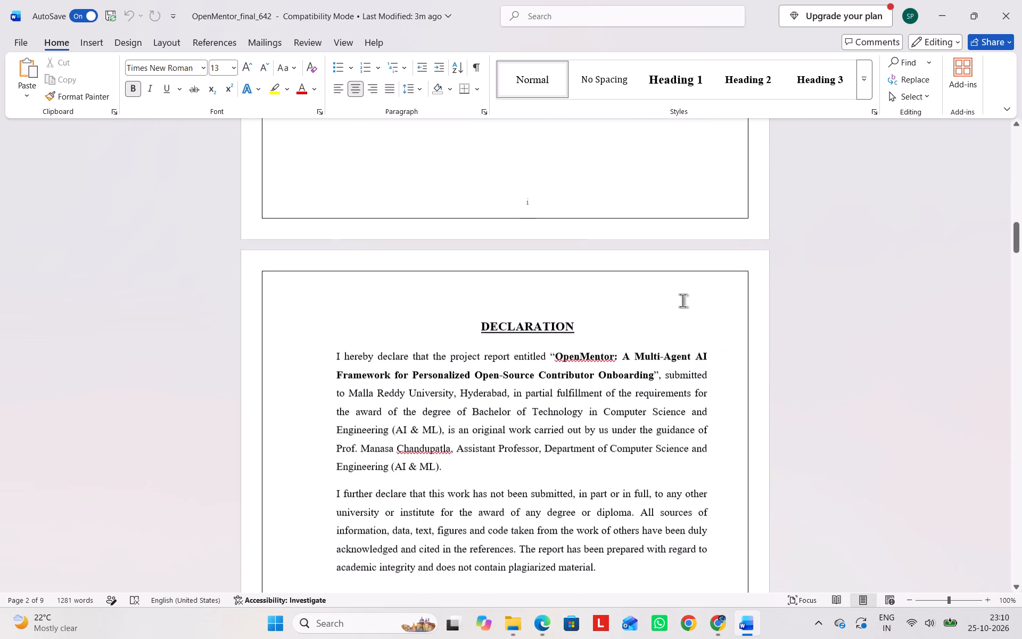
{"action": "scroll", "coordinate": [682, 300], "scroll_direction": "up", "scroll_amount": 4}
{"action": "scroll", "coordinate": [682, 300], "scroll_direction": "down", "scroll_amount": 2}
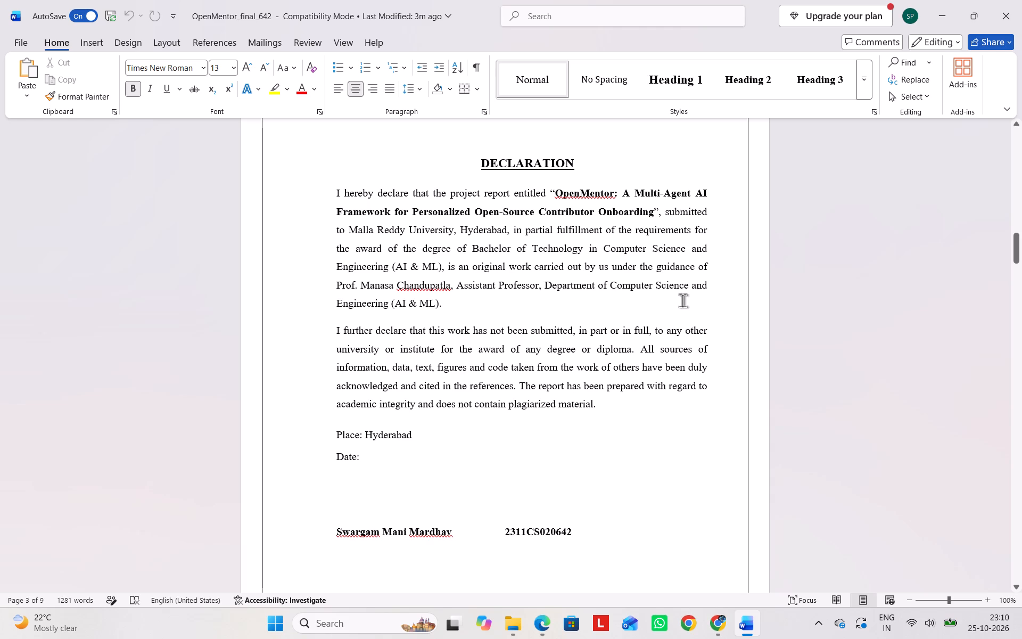
{"action": "scroll", "coordinate": [682, 300], "scroll_direction": "down", "scroll_amount": 1}
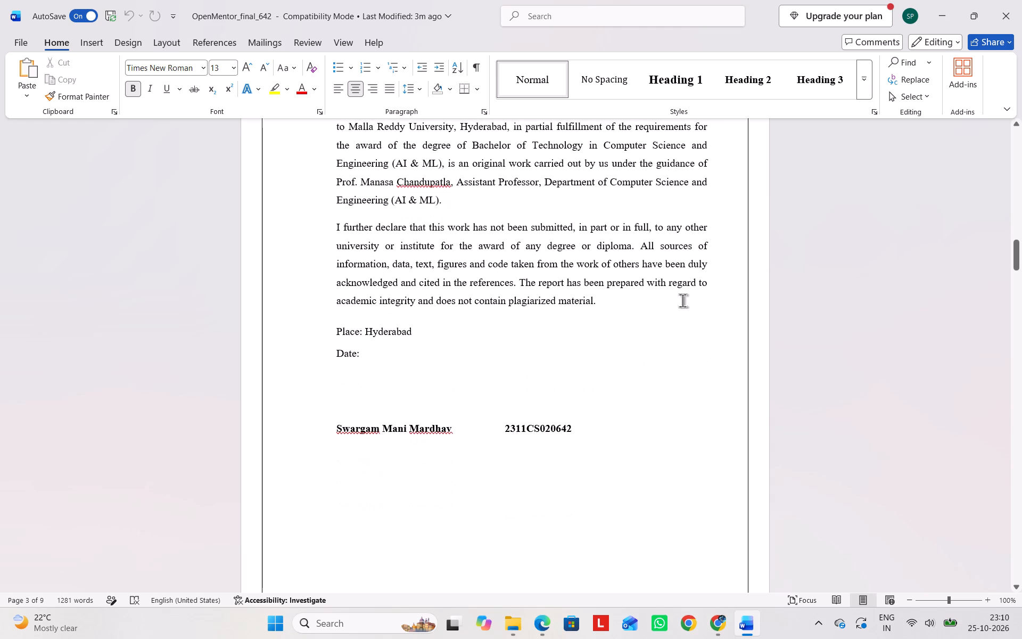
{"action": "scroll", "coordinate": [682, 300], "scroll_direction": "down", "scroll_amount": 5}
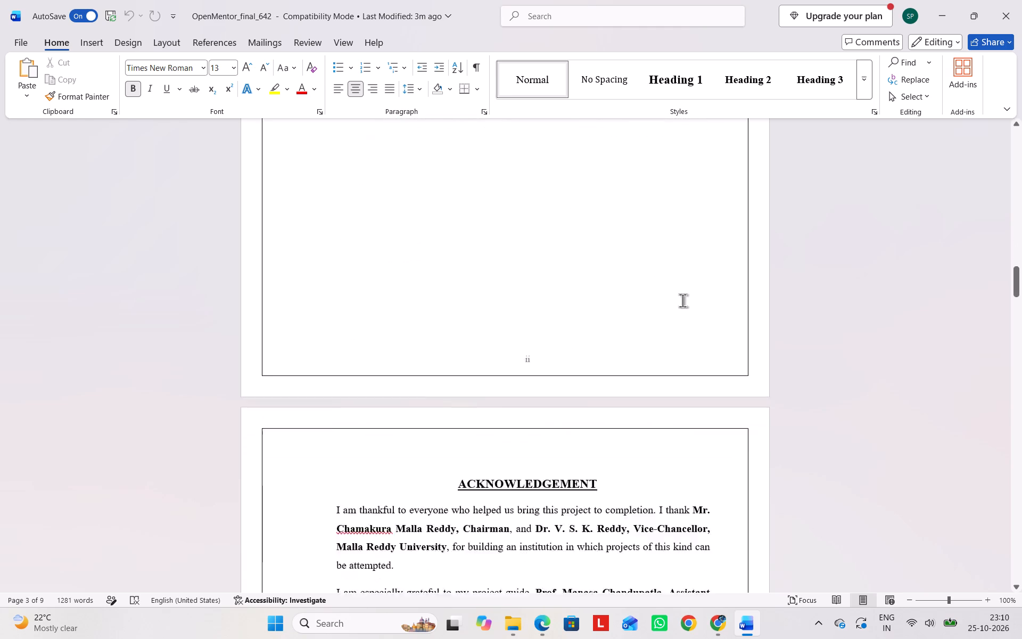
{"action": "scroll", "coordinate": [682, 300], "scroll_direction": "down", "scroll_amount": 2}
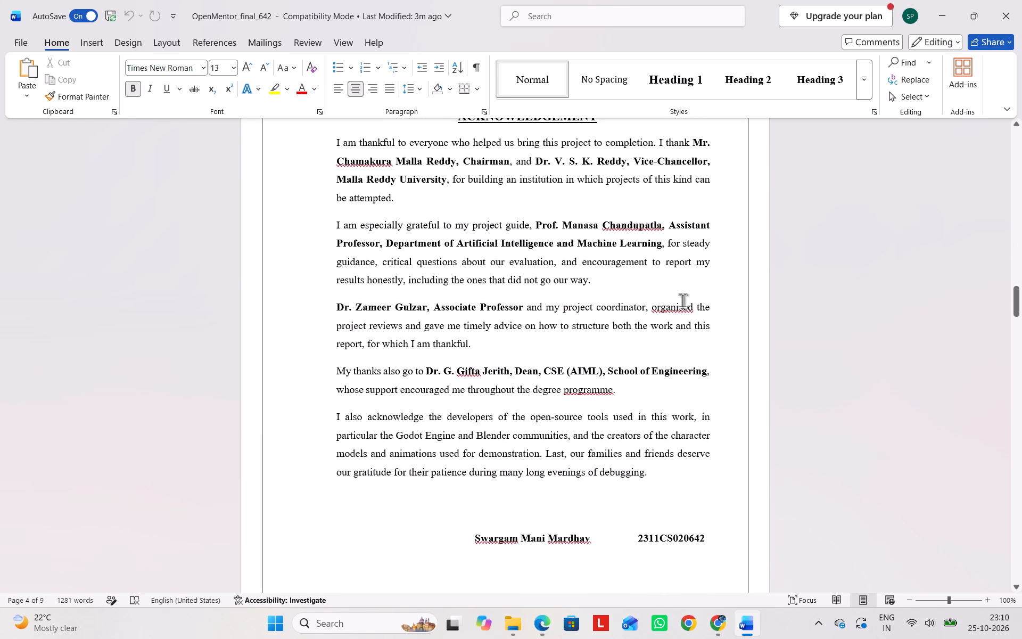
{"action": "scroll", "coordinate": [682, 300], "scroll_direction": "down", "scroll_amount": 8}
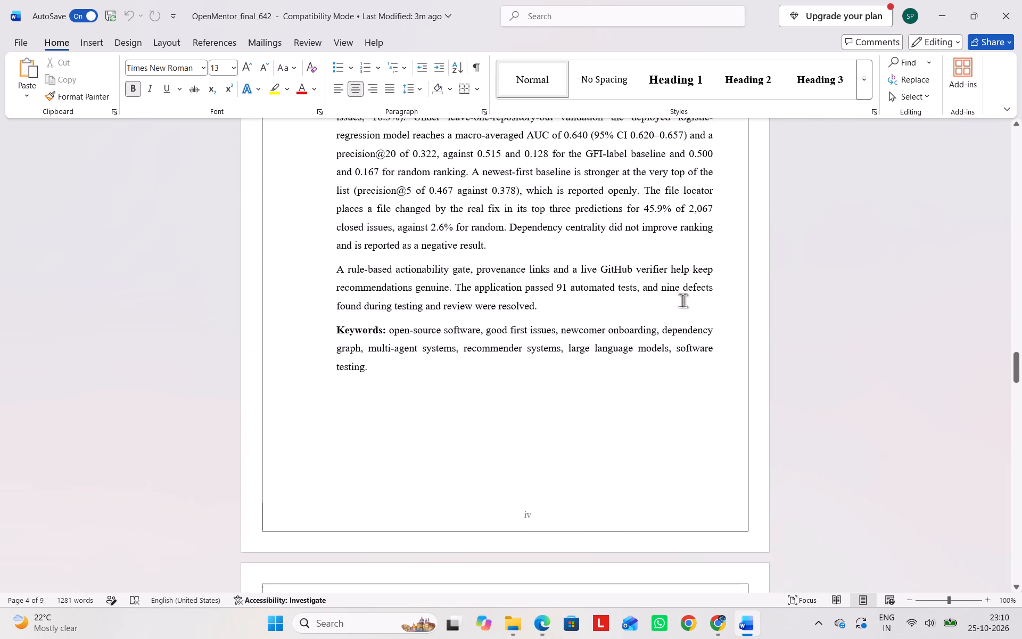
{"action": "left_click", "coordinate": [1021, 18]}
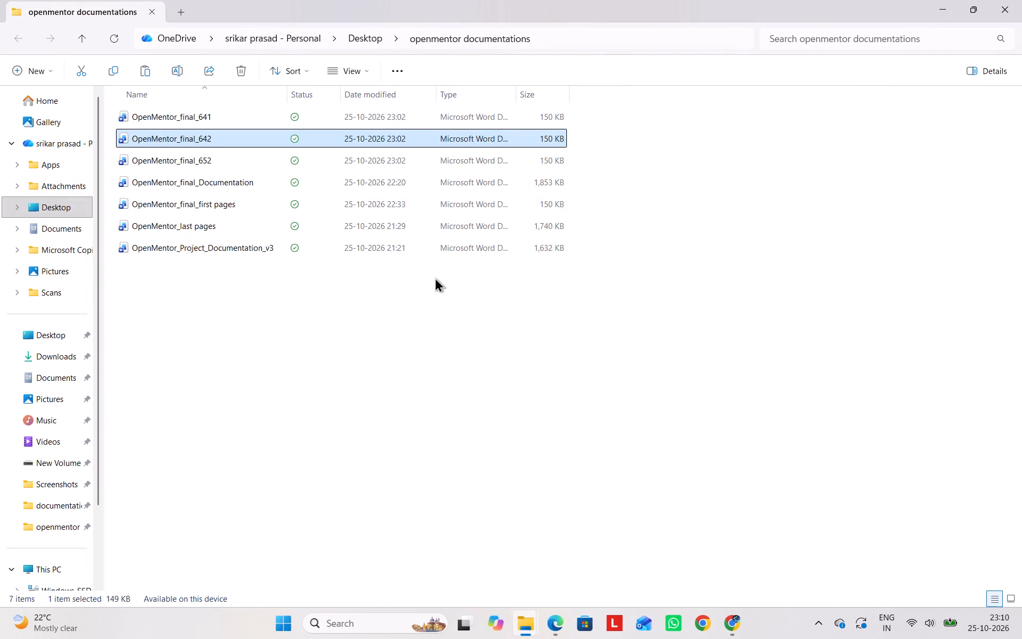
Open OpenMentor_final_first pages and delete one space before the 642 student's roll number on the cover page to align it with the others.
{"action": "left_click", "coordinate": [409, 404]}
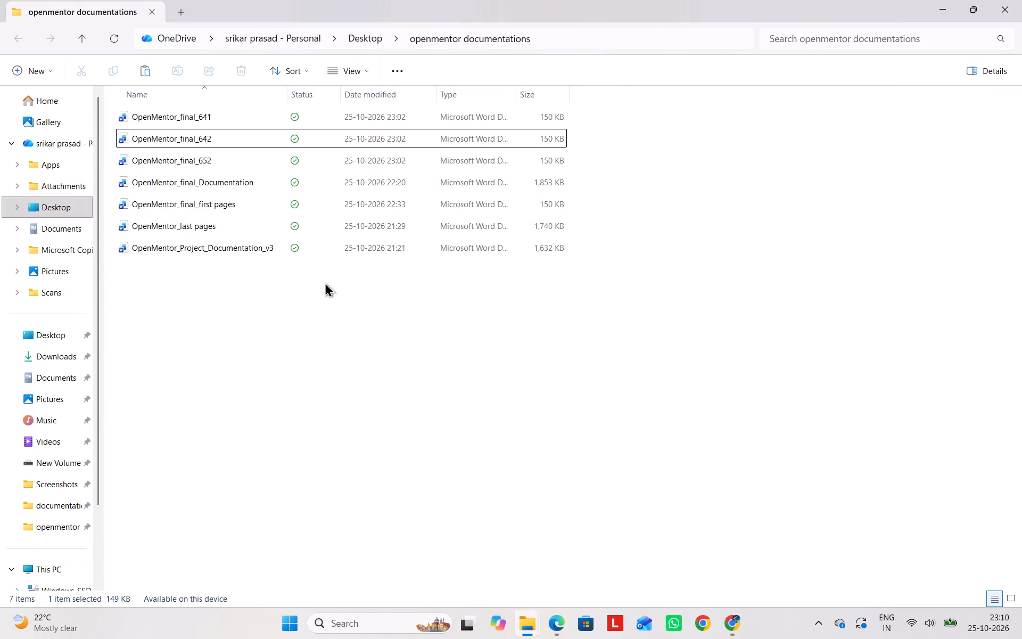
{"action": "double_click", "coordinate": [215, 208]}
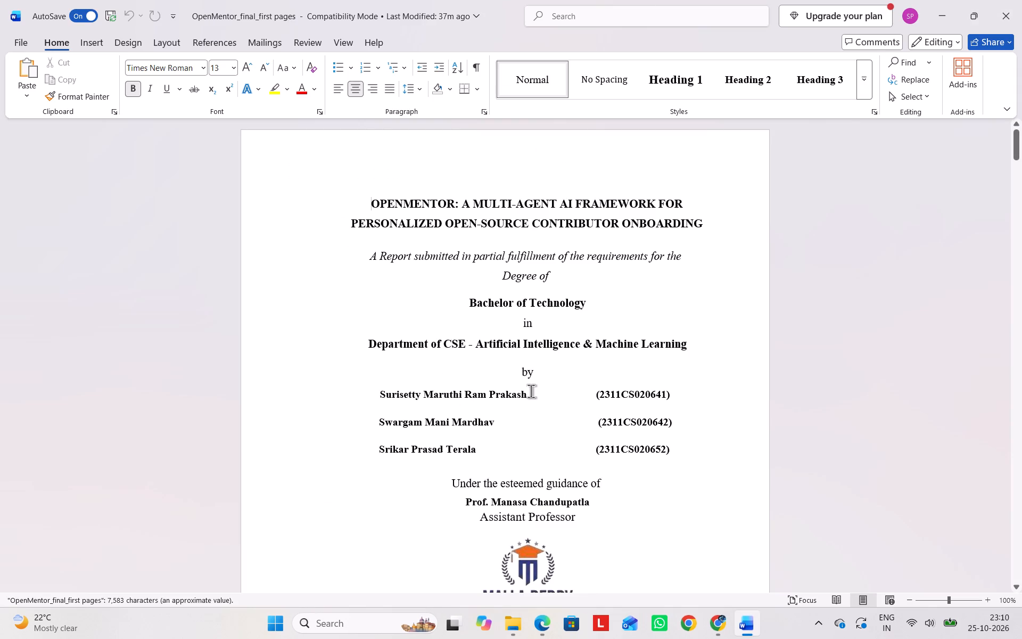
{"action": "scroll", "coordinate": [531, 391], "scroll_direction": "down", "scroll_amount": 3}
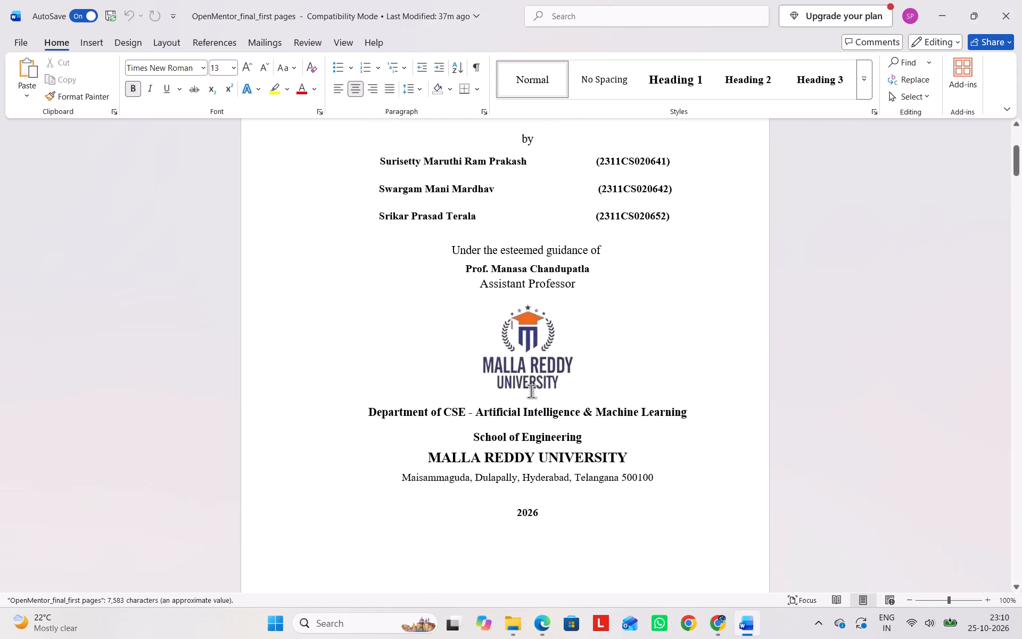
{"action": "scroll", "coordinate": [531, 391], "scroll_direction": "down", "scroll_amount": 1}
{"action": "left_click", "coordinate": [601, 173]}
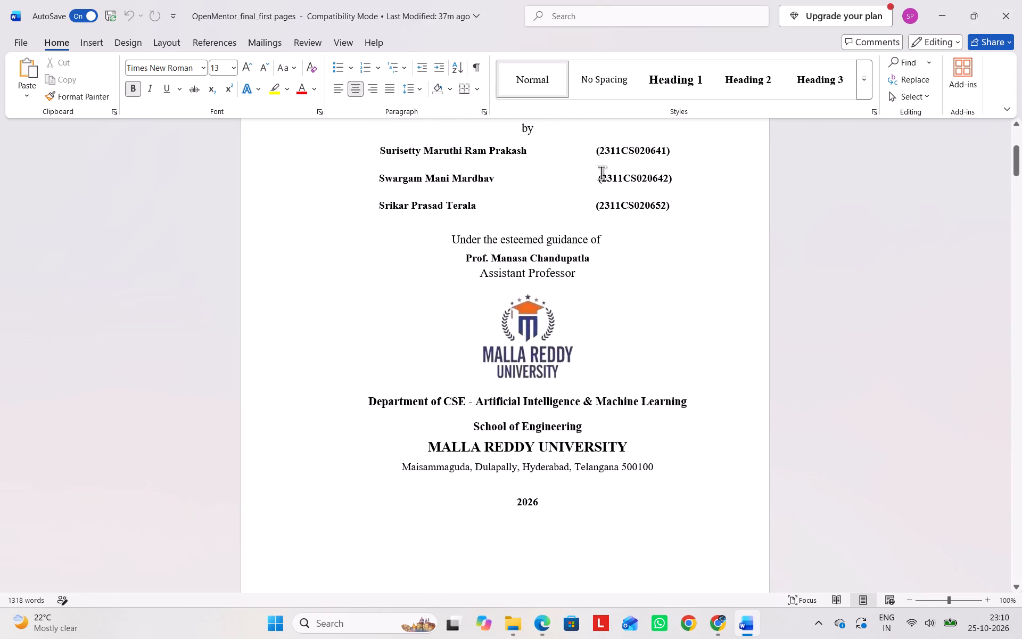
{"action": "key", "text": "Left"}
{"action": "key", "text": "BackSpace"}
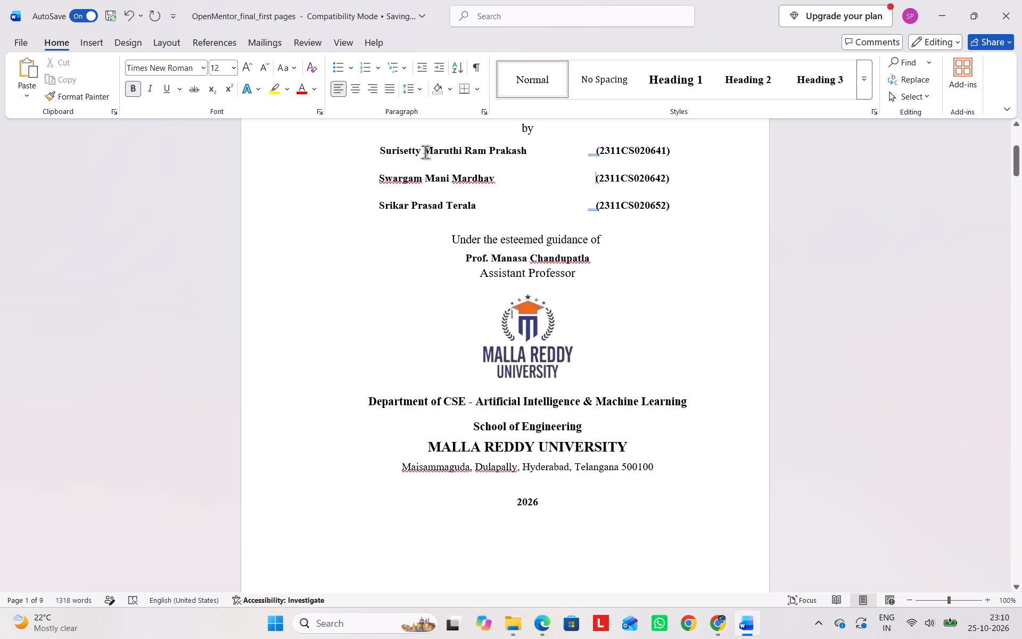
Review the group version's cover, certificate, declaration, acknowledgement and abstract pages, examining the three students' names, roll numbers and their alignment.
{"action": "scroll", "coordinate": [706, 289], "scroll_direction": "up", "scroll_amount": 1}
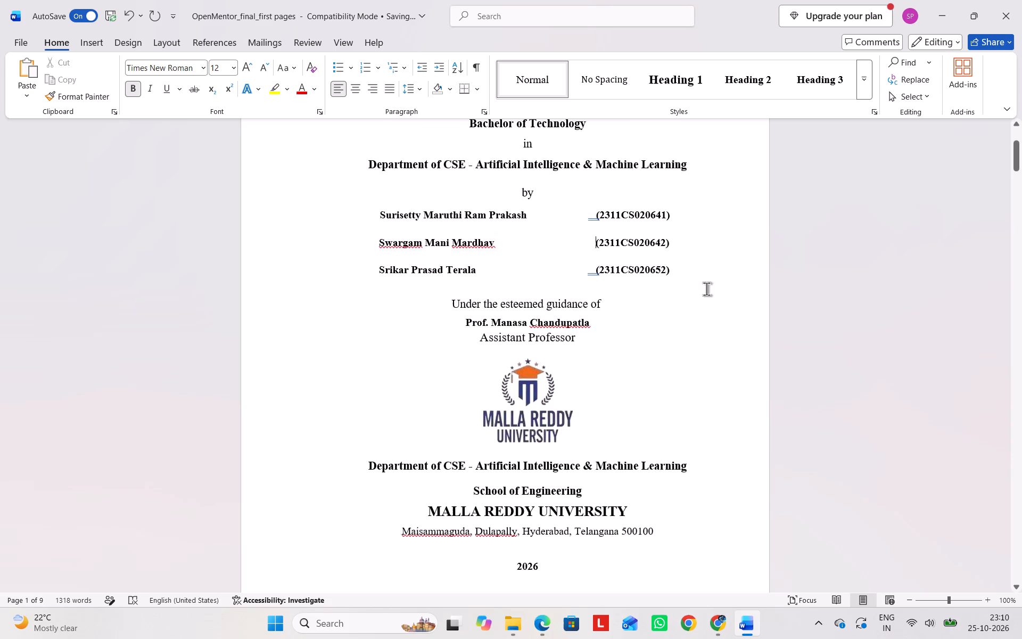
{"action": "scroll", "coordinate": [706, 289], "scroll_direction": "up", "scroll_amount": 1}
{"action": "scroll", "coordinate": [706, 289], "scroll_direction": "down", "scroll_amount": 3}
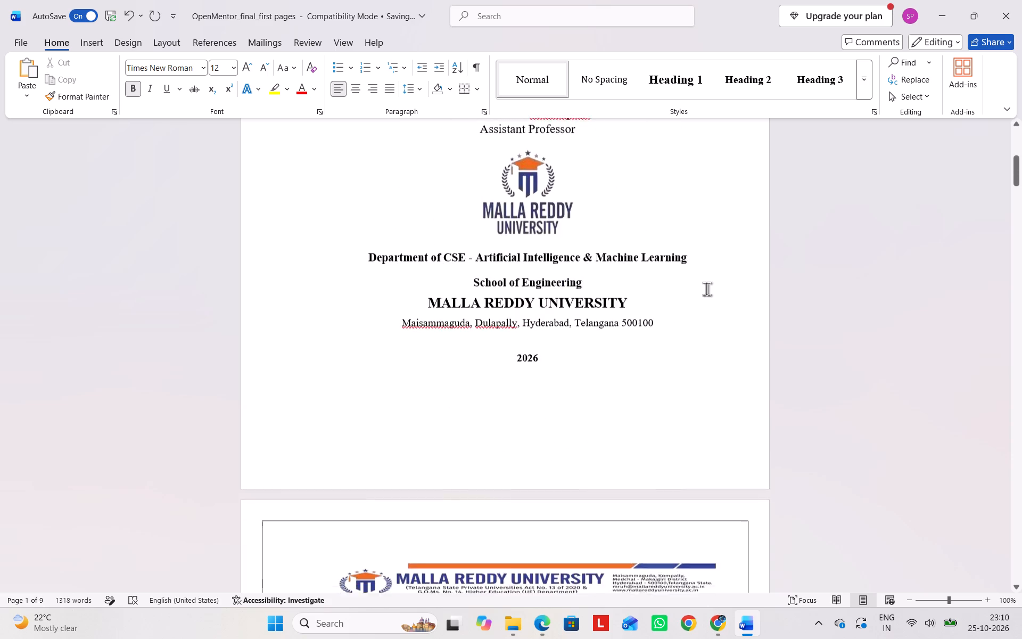
{"action": "scroll", "coordinate": [706, 289], "scroll_direction": "down", "scroll_amount": 3}
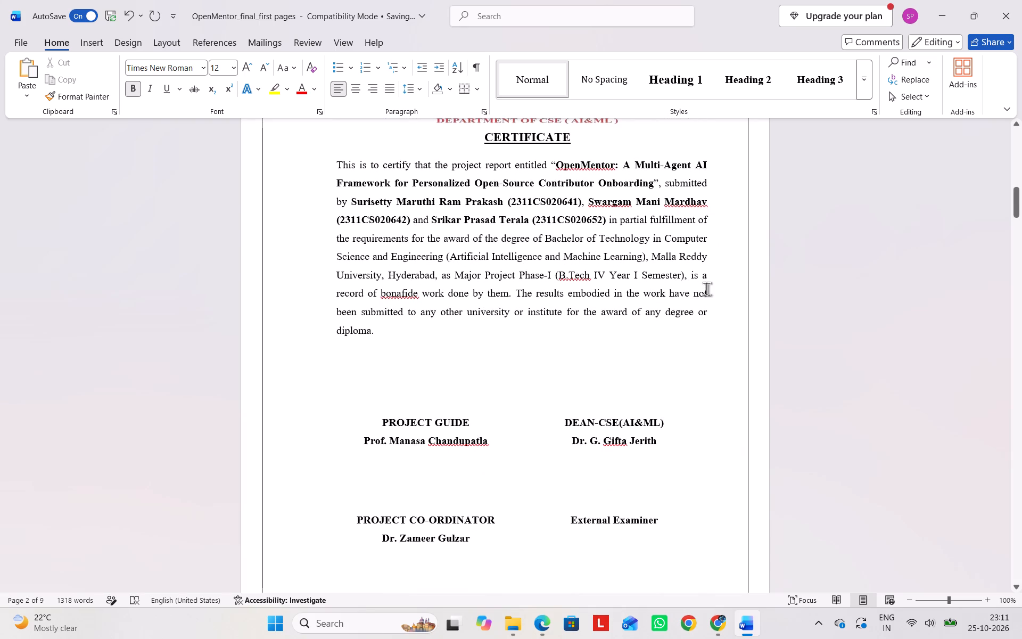
{"action": "scroll", "coordinate": [706, 289], "scroll_direction": "down", "scroll_amount": 3}
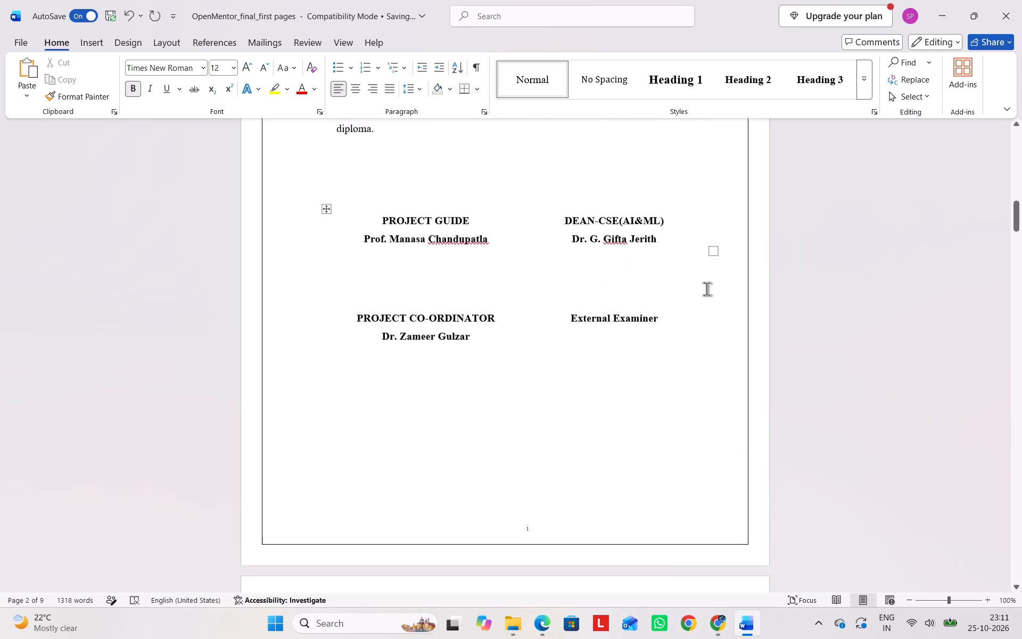
{"action": "scroll", "coordinate": [706, 289], "scroll_direction": "down", "scroll_amount": 2}
{"action": "scroll", "coordinate": [706, 289], "scroll_direction": "up", "scroll_amount": 2}
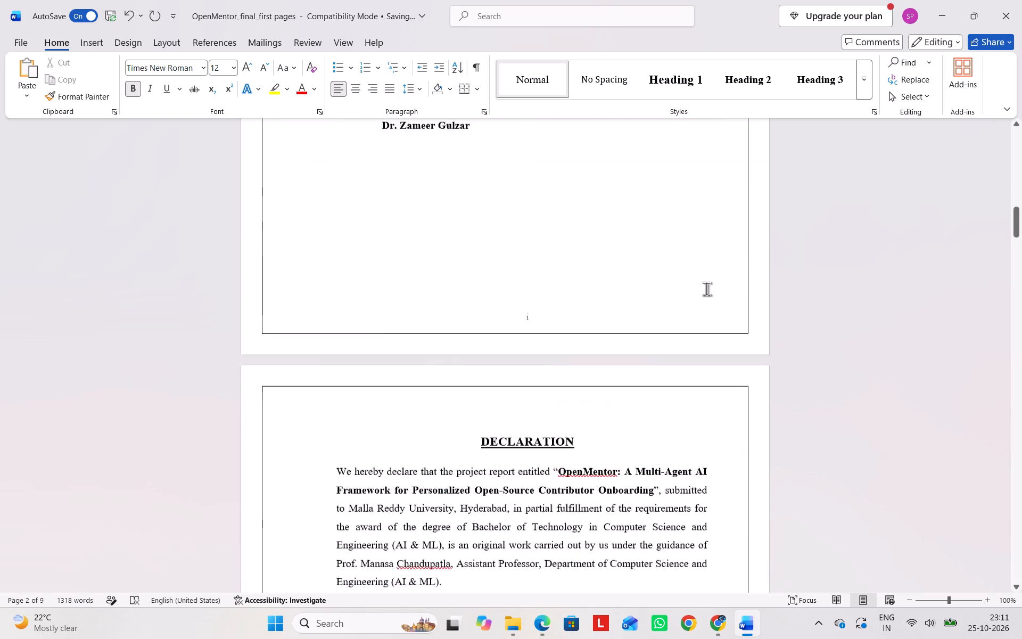
{"action": "scroll", "coordinate": [706, 289], "scroll_direction": "up", "scroll_amount": 4}
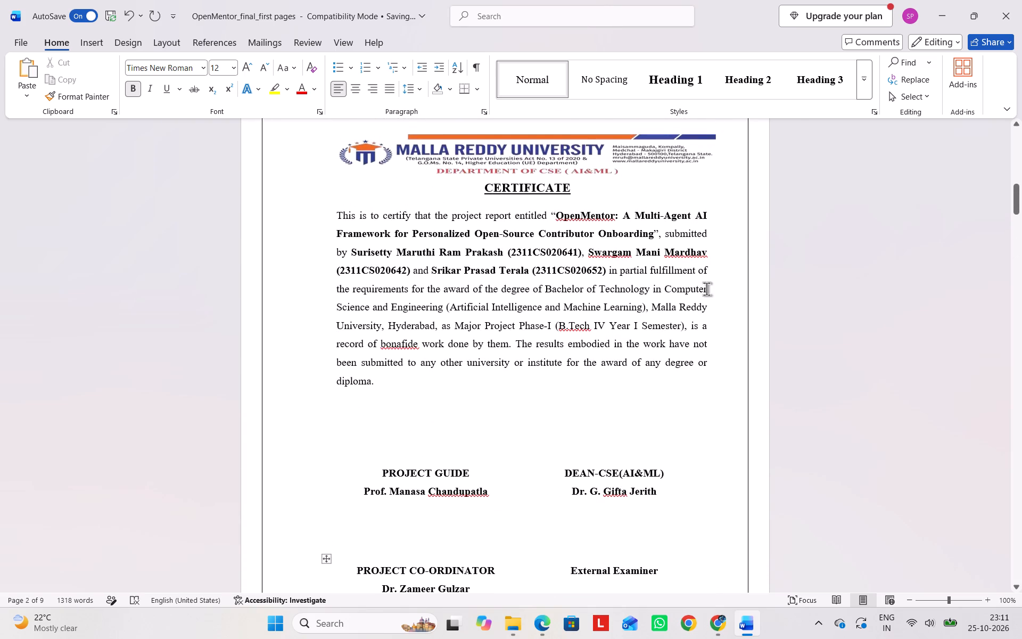
{"action": "scroll", "coordinate": [706, 289], "scroll_direction": "down", "scroll_amount": 1}
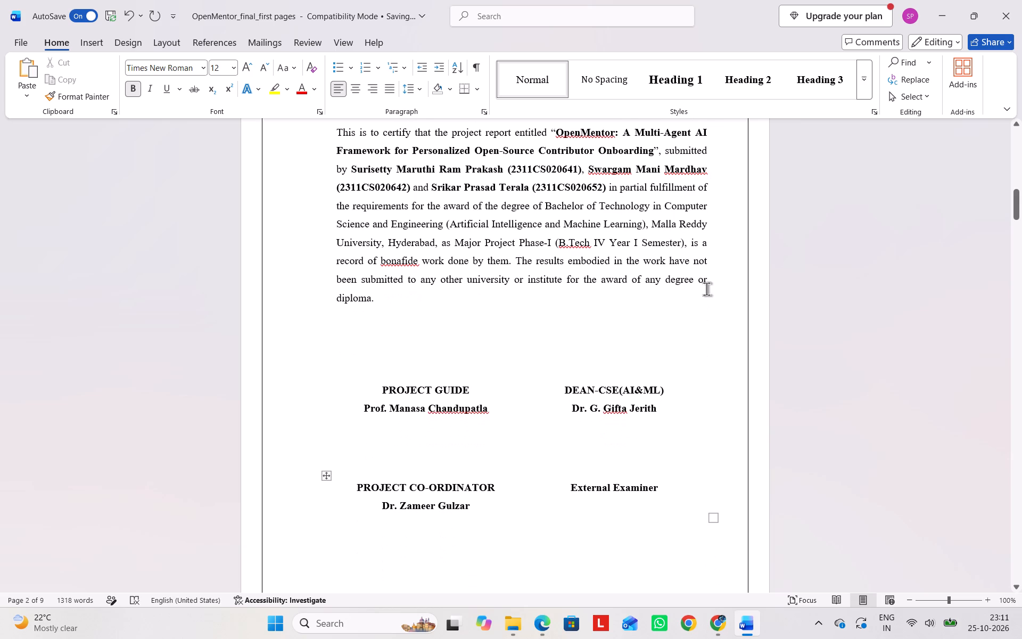
{"action": "scroll", "coordinate": [706, 289], "scroll_direction": "down", "scroll_amount": 6}
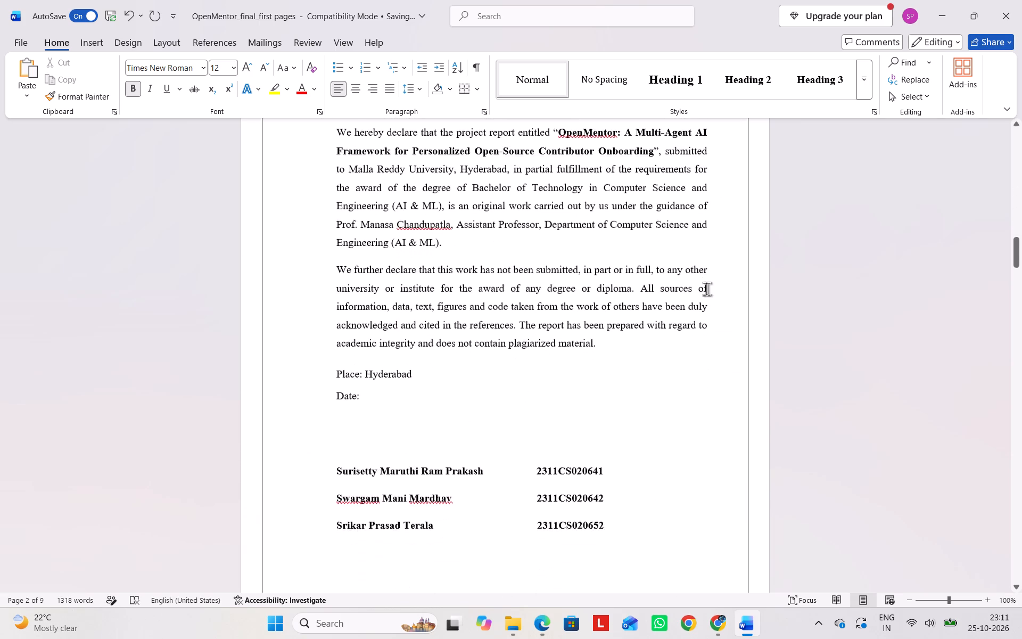
{"action": "scroll", "coordinate": [706, 289], "scroll_direction": "down", "scroll_amount": 7}
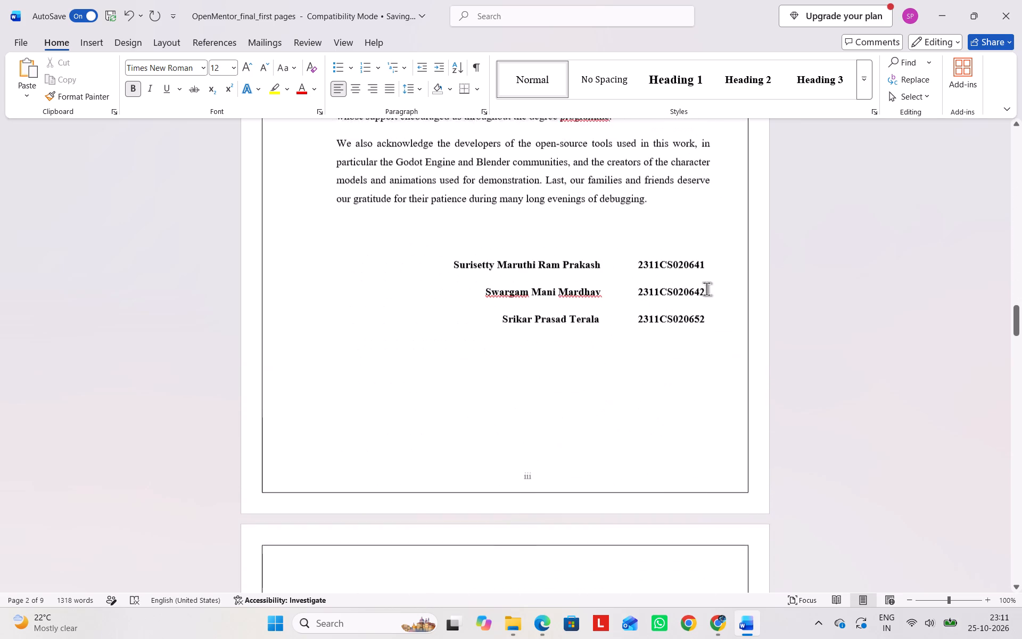
{"action": "scroll", "coordinate": [706, 289], "scroll_direction": "down", "scroll_amount": 1}
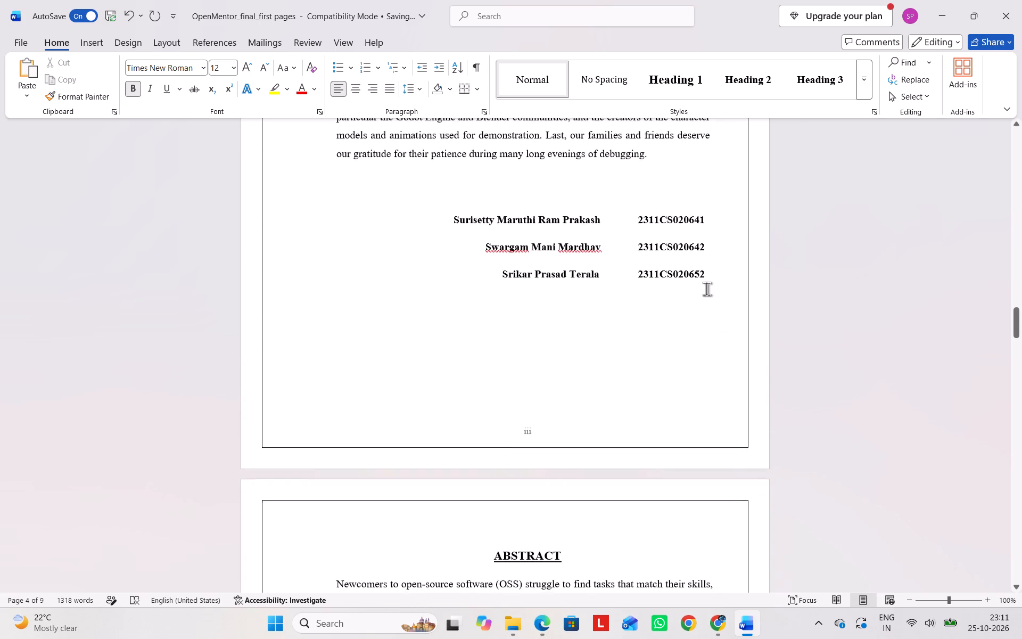
{"action": "scroll", "coordinate": [706, 289], "scroll_direction": "down", "scroll_amount": 2}
{"action": "scroll", "coordinate": [780, 227], "scroll_direction": "down", "scroll_amount": 1}
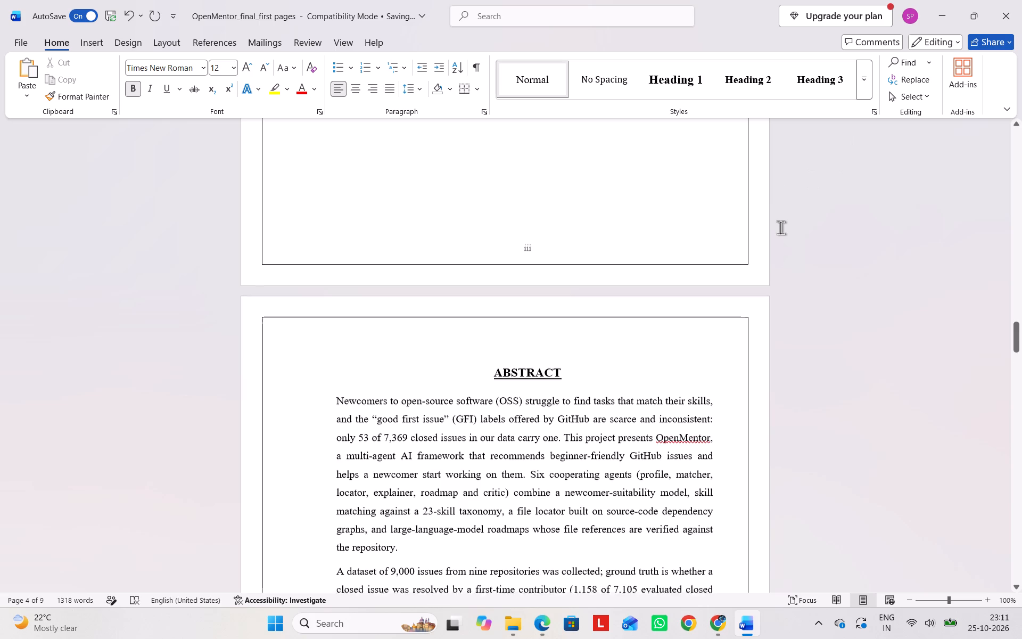
Look through the rest of the group front pages document to its last page, save it and close it.
{"action": "scroll", "coordinate": [780, 227], "scroll_direction": "down", "scroll_amount": 7}
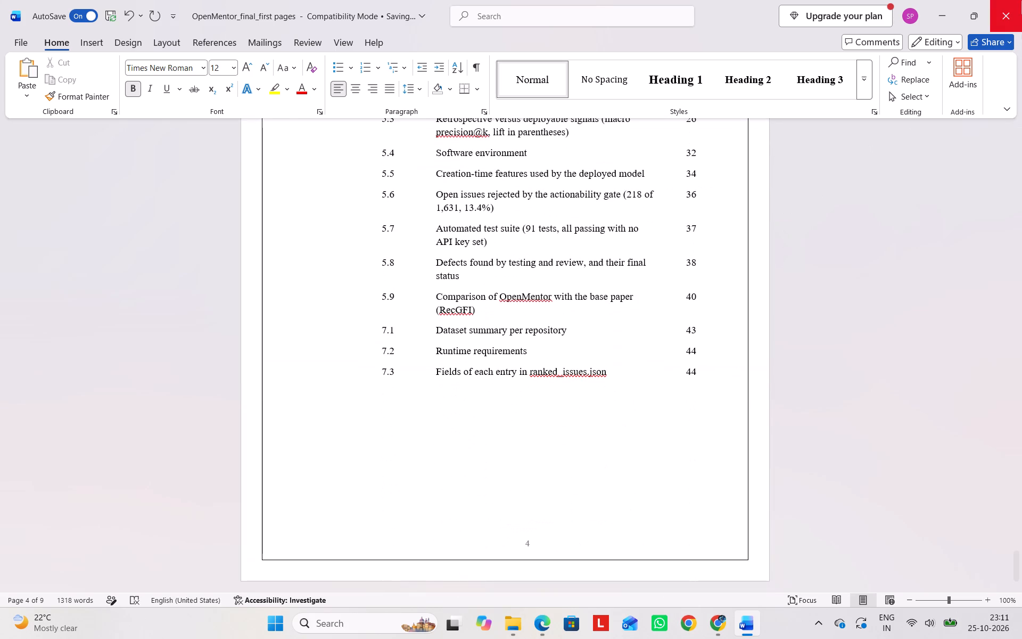
{"action": "left_click", "coordinate": [805, 291]}
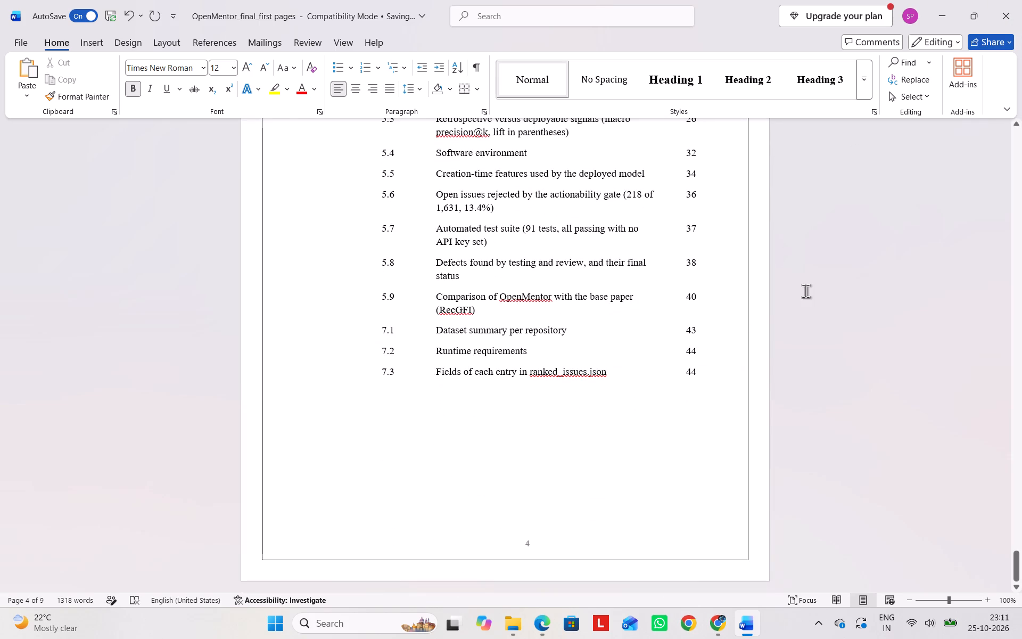
{"action": "key", "text": "ctrl+s"}
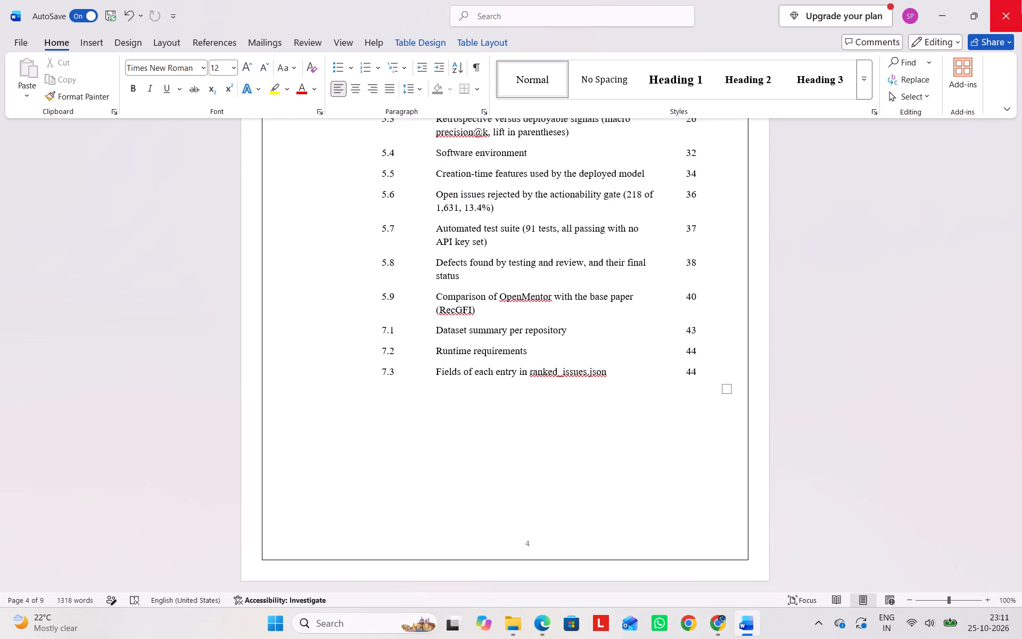
{"action": "left_click", "coordinate": [1021, 0]}
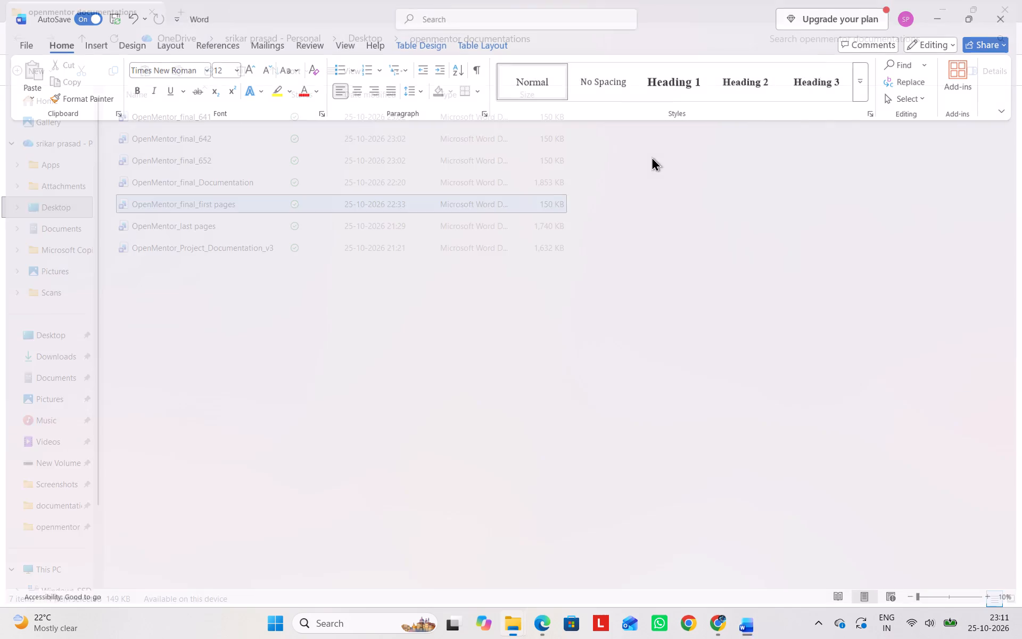
{"action": "left_click", "coordinate": [538, 407]}
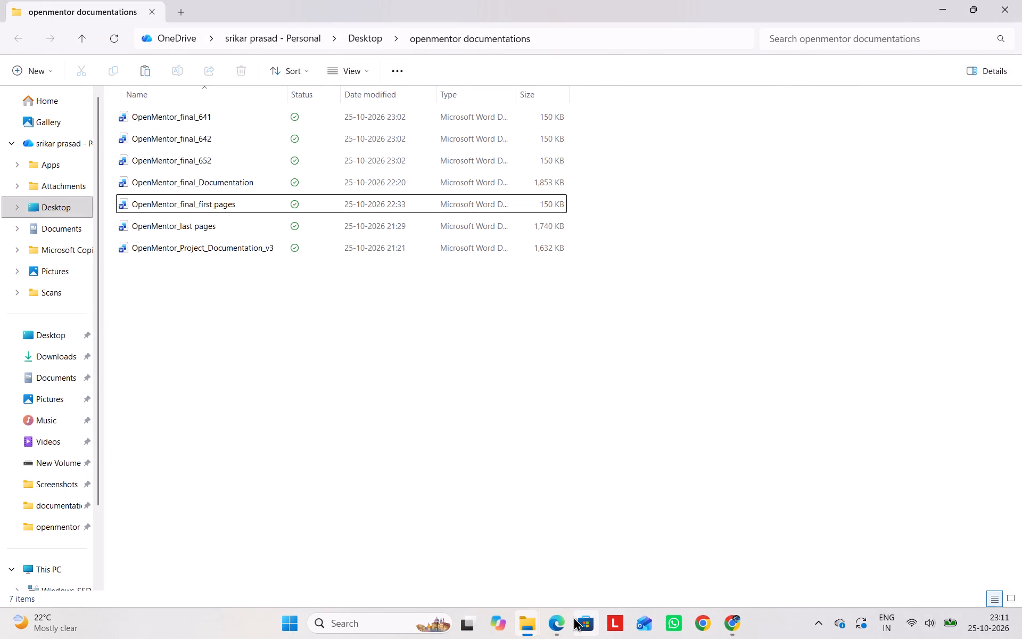
Switch to Chrome and close the two open AMM-RAG project report PDFs.
{"action": "left_click", "coordinate": [729, 624]}
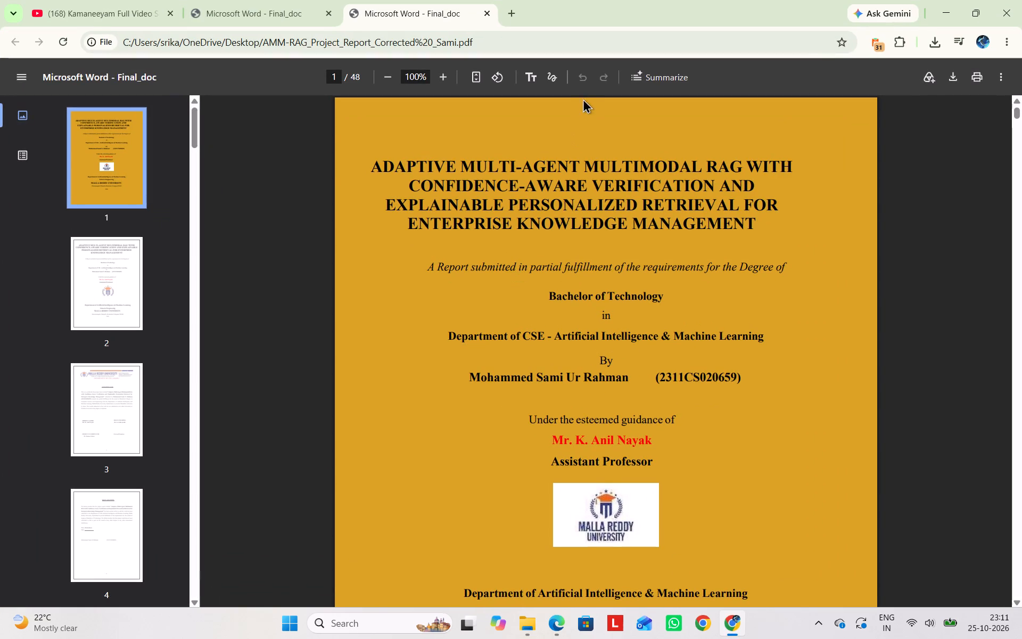
{"action": "left_click", "coordinate": [492, 15]}
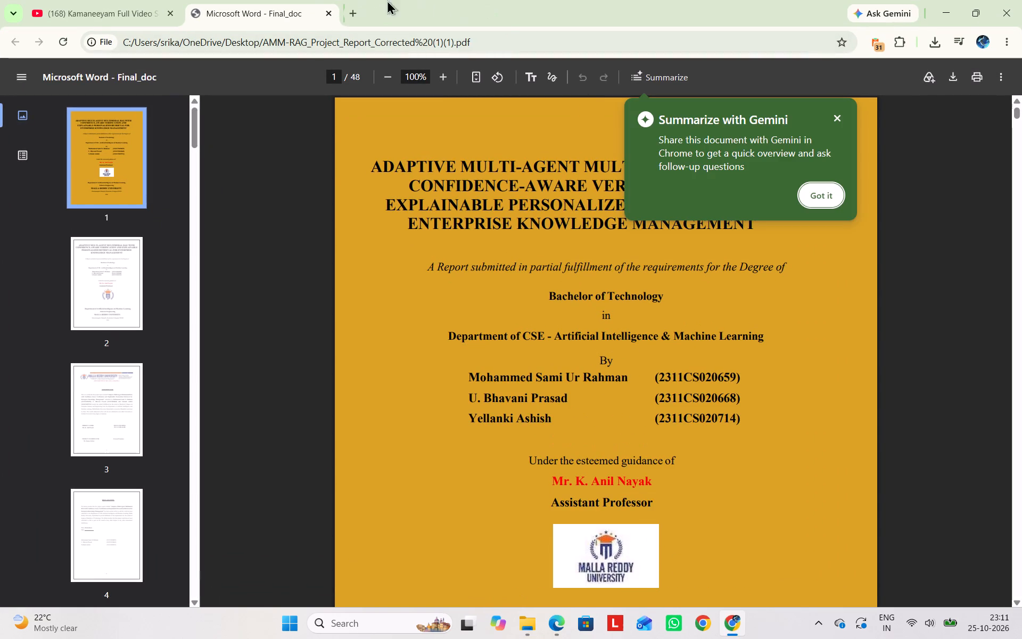
{"action": "left_click", "coordinate": [328, 14]}
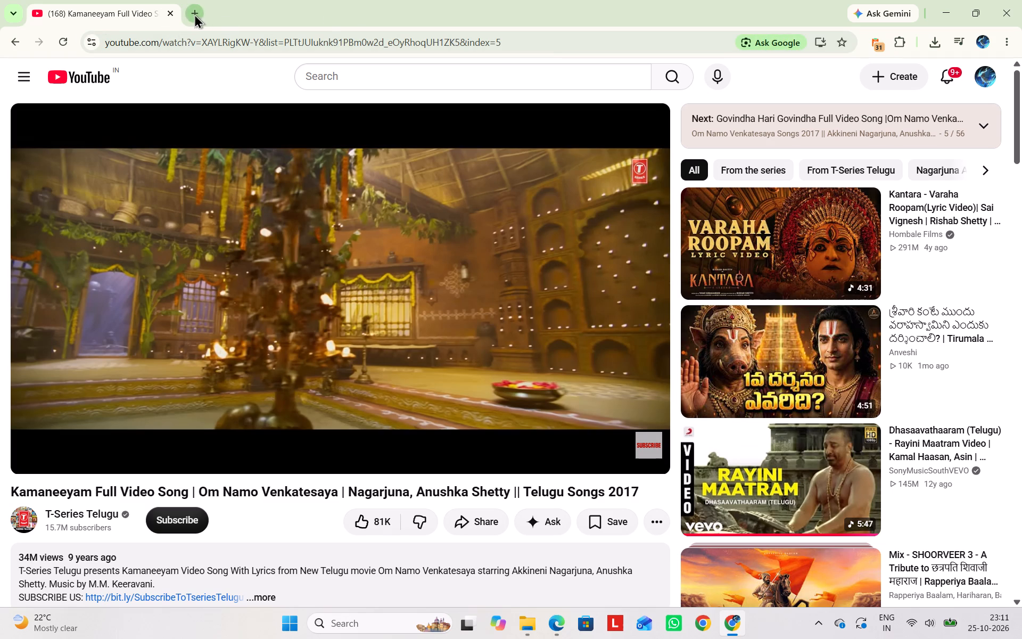
Play the Pareeksha Video Song from the Om Namo Venkatesaya Songs 2017 playlist and skip the advertisement.
{"action": "left_click", "coordinate": [719, 121]}
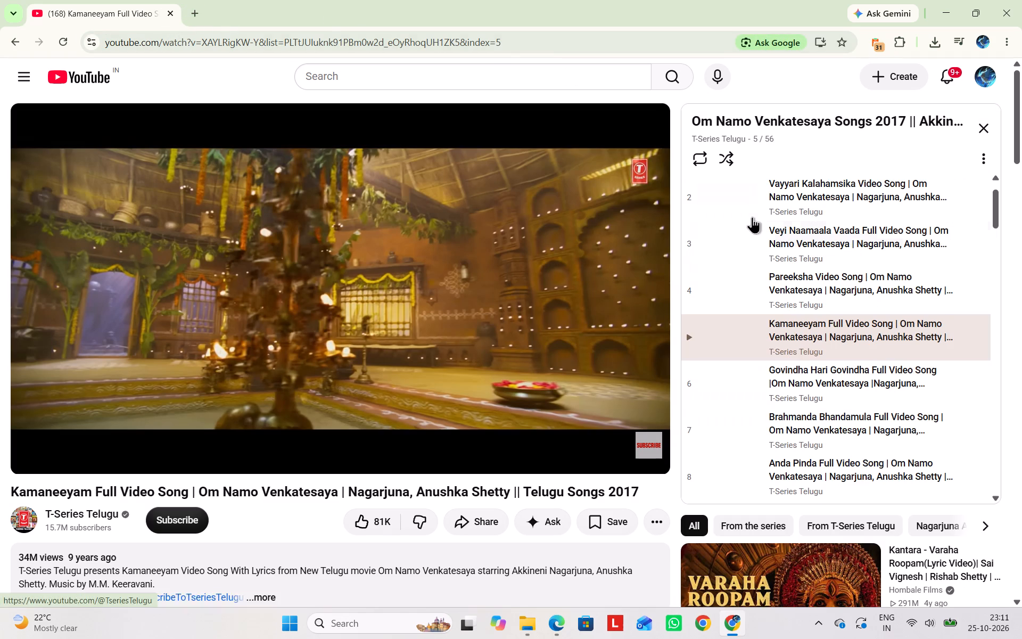
{"action": "scroll", "coordinate": [769, 310], "scroll_direction": "down", "scroll_amount": 2}
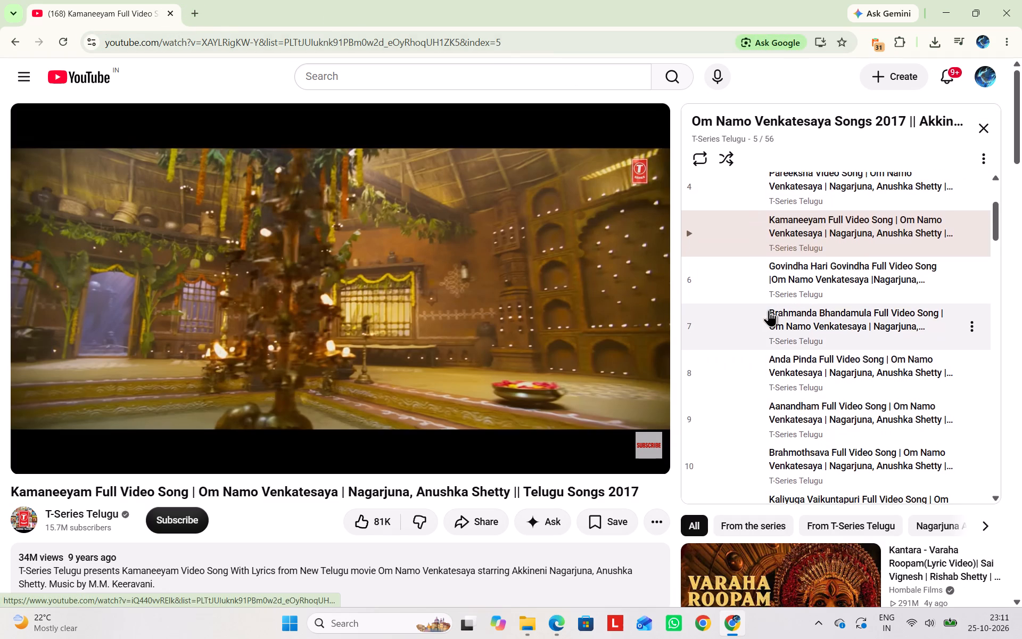
{"action": "scroll", "coordinate": [769, 310], "scroll_direction": "down", "scroll_amount": 1}
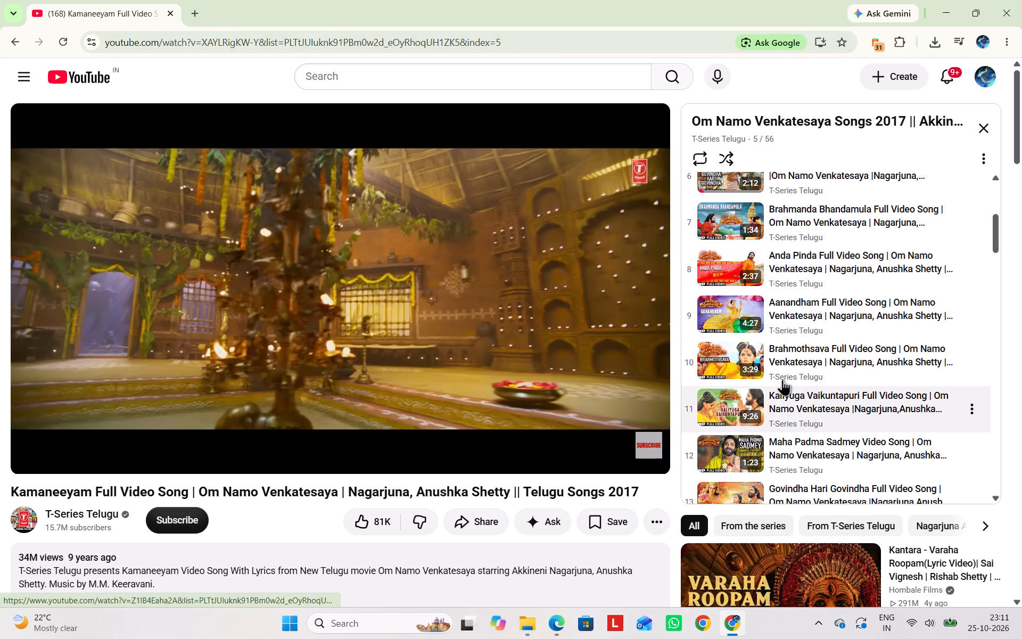
{"action": "scroll", "coordinate": [746, 380], "scroll_direction": "down", "scroll_amount": 4}
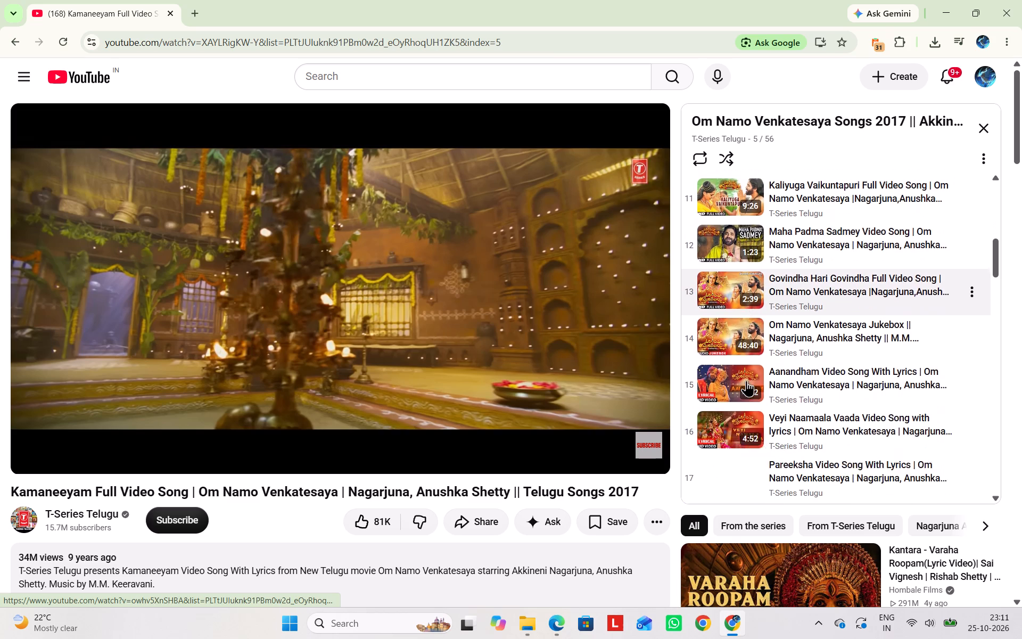
{"action": "scroll", "coordinate": [746, 380], "scroll_direction": "down", "scroll_amount": 3}
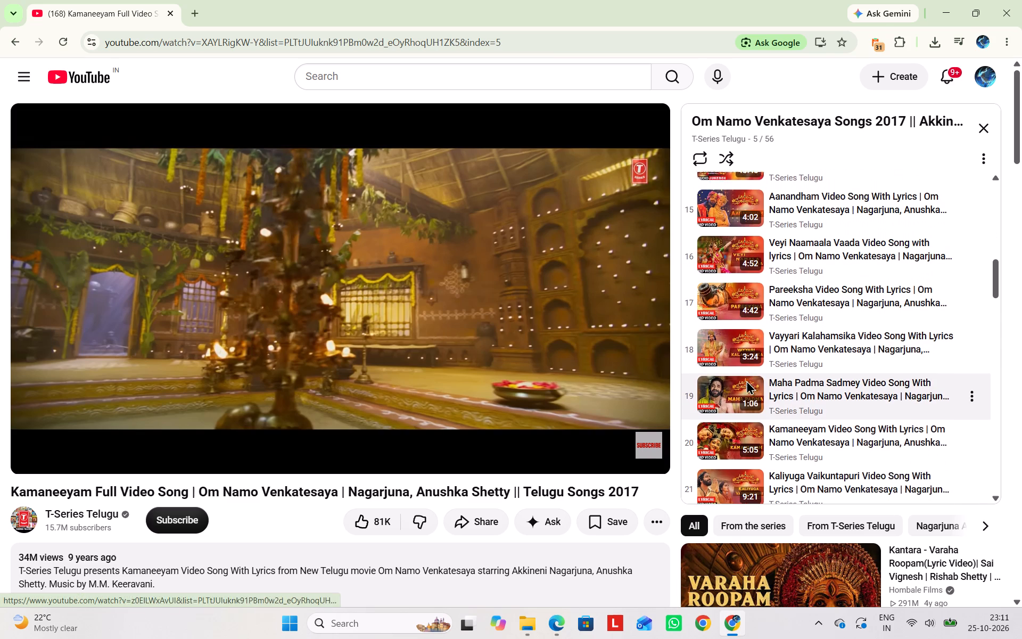
{"action": "scroll", "coordinate": [746, 380], "scroll_direction": "down", "scroll_amount": 1}
{"action": "scroll", "coordinate": [803, 266], "scroll_direction": "up", "scroll_amount": 13}
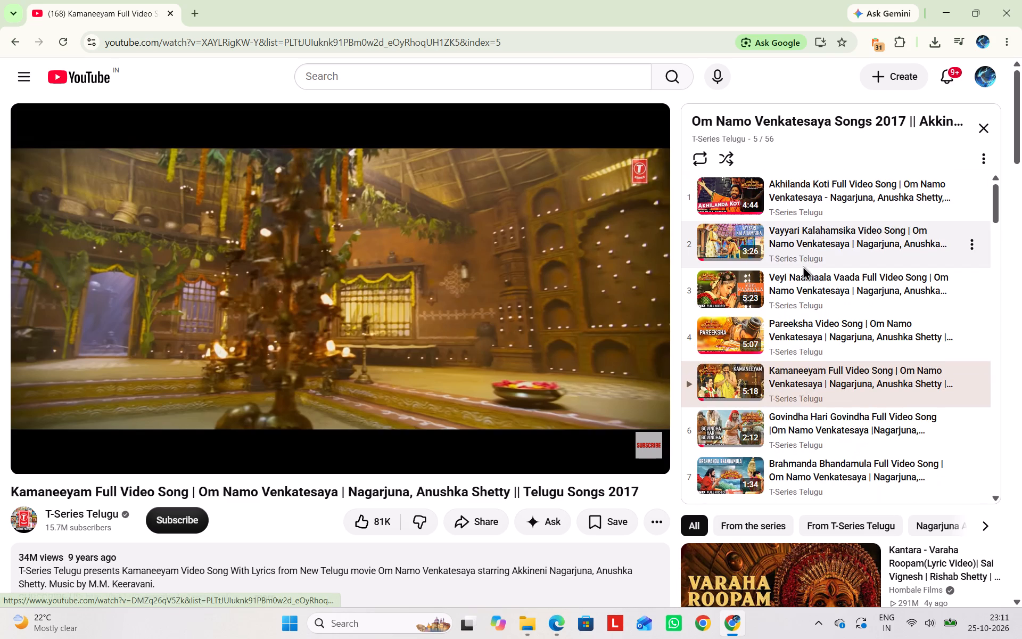
{"action": "scroll", "coordinate": [820, 326], "scroll_direction": "down", "scroll_amount": 1}
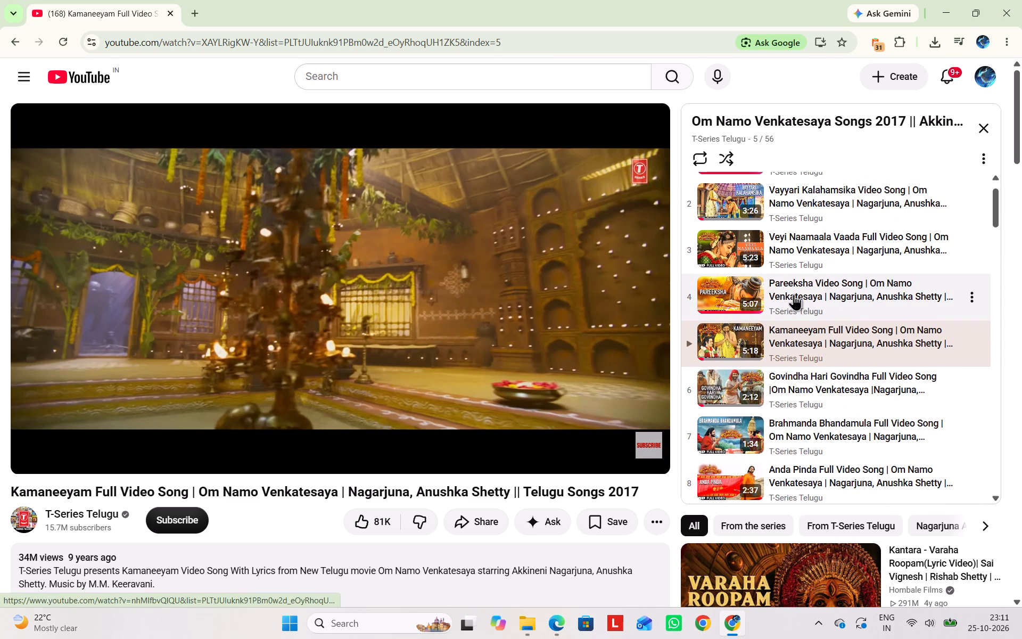
{"action": "left_click", "coordinate": [794, 294]}
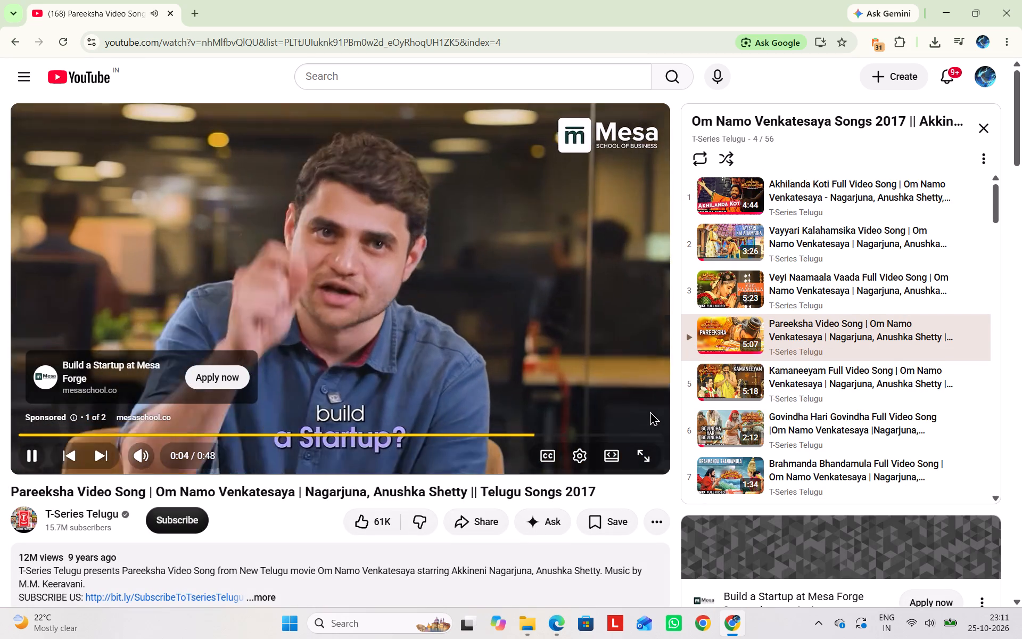
{"action": "left_click", "coordinate": [650, 409]}
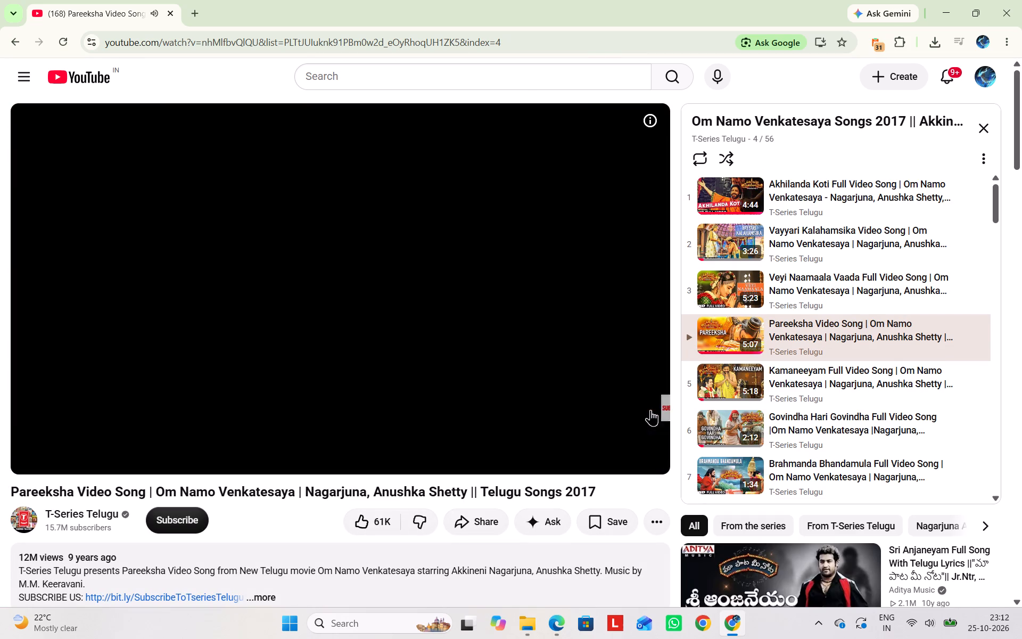
Search Google for "i love docx to pdf" in a new tab and open iLovePDF's Word to PDF converter.
{"action": "left_click", "coordinate": [200, 13]}
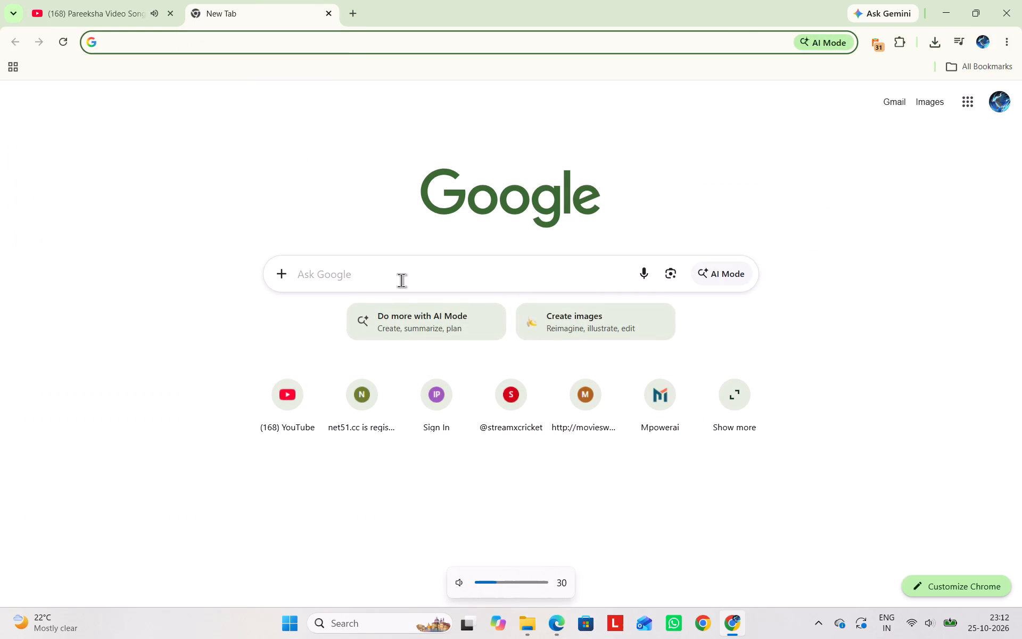
{"action": "left_click", "coordinate": [401, 280]}
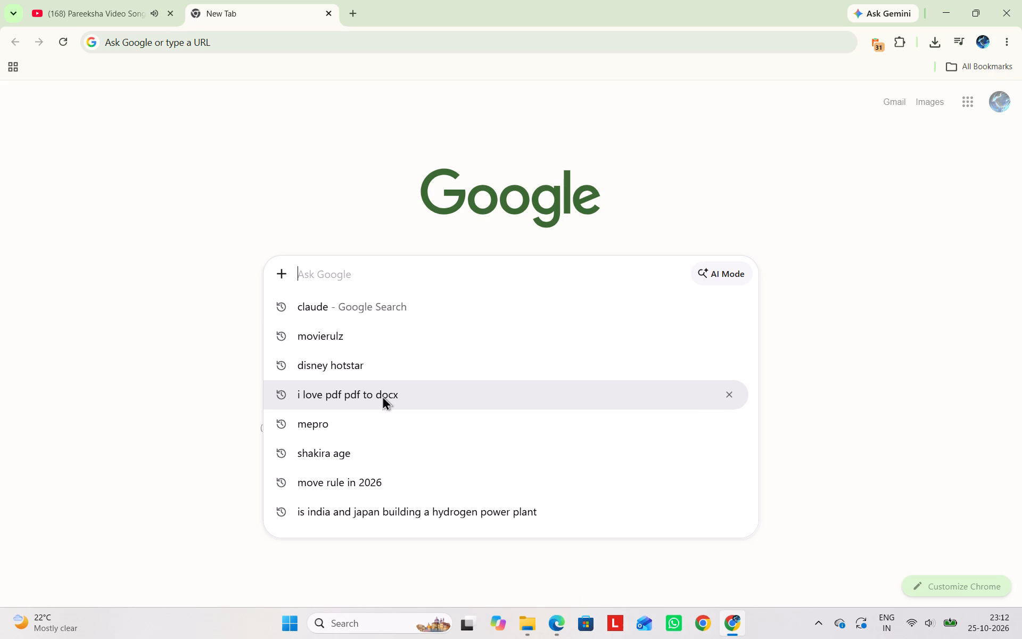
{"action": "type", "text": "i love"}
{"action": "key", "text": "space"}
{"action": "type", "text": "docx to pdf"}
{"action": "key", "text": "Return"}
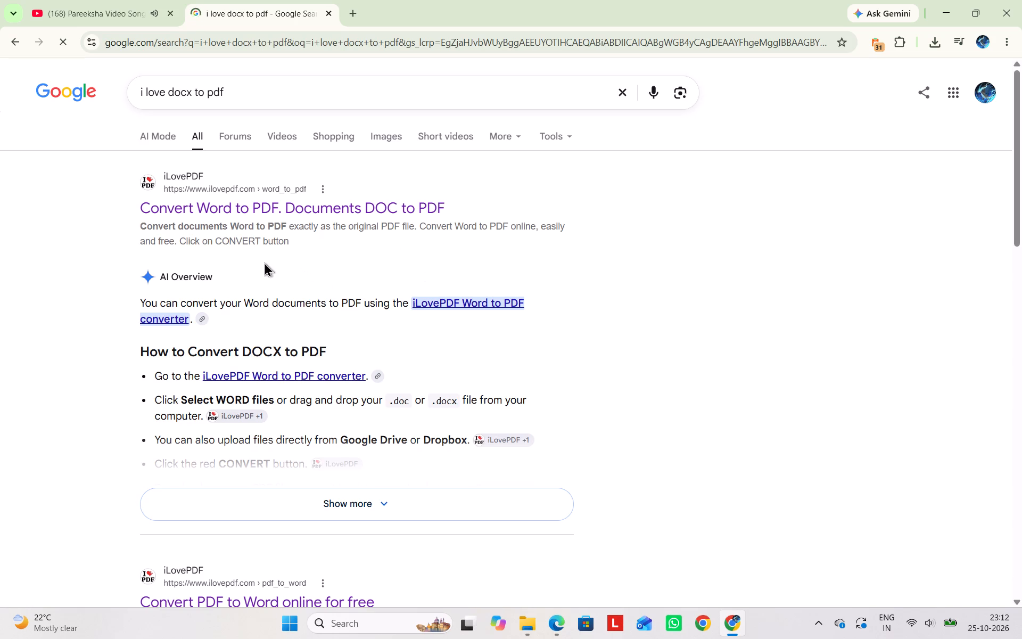
{"action": "left_click", "coordinate": [215, 201]}
Convert OpenMentor_final_641 from the openmentor documentations folder on the Desktop to PDF and download the result.
{"action": "left_click", "coordinate": [442, 207]}
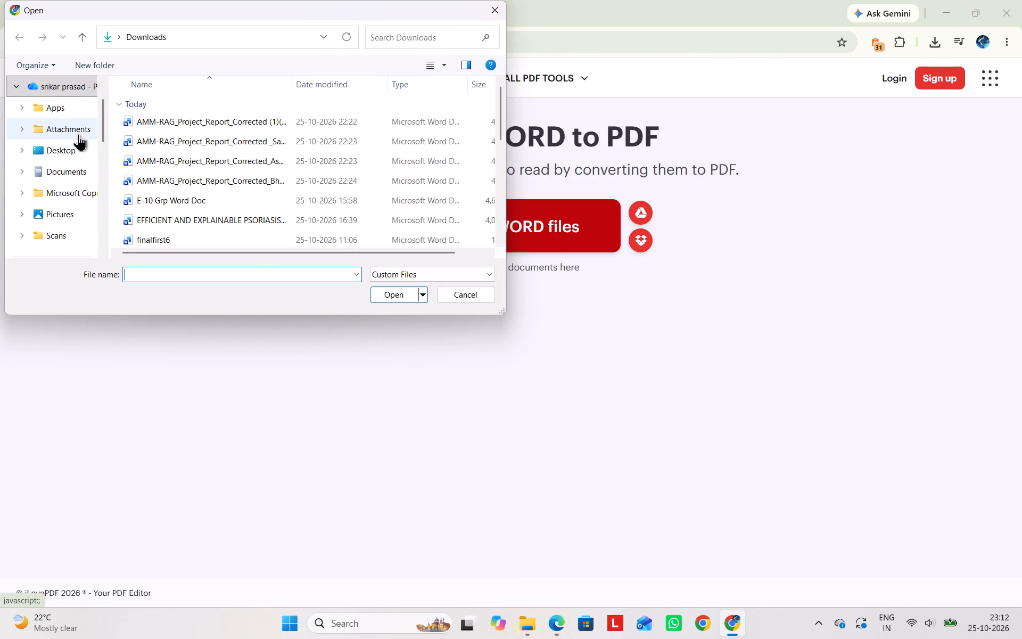
{"action": "left_click", "coordinate": [71, 150]}
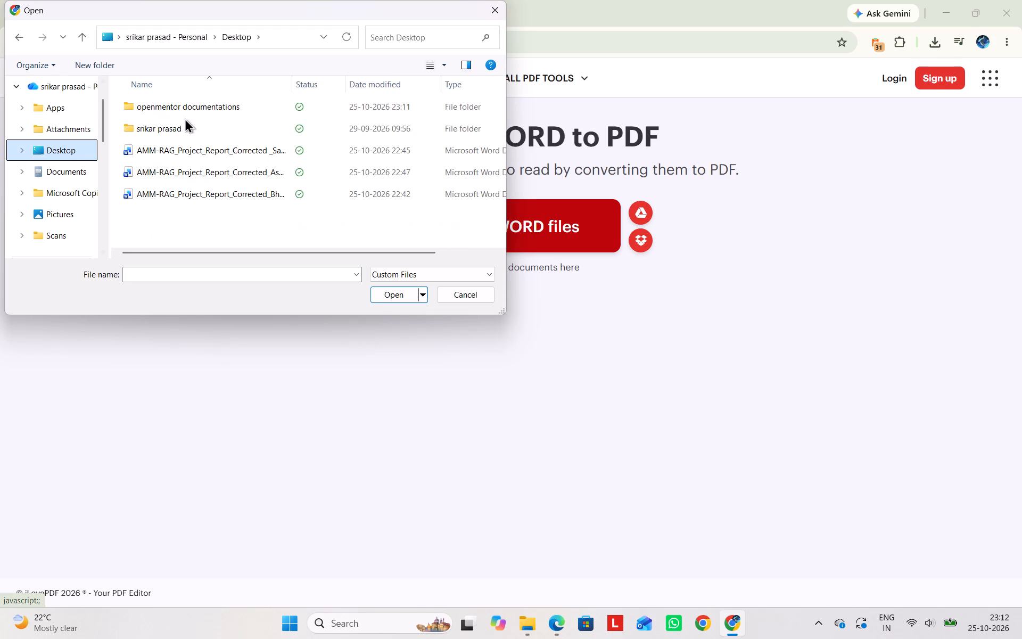
{"action": "double_click", "coordinate": [191, 109]}
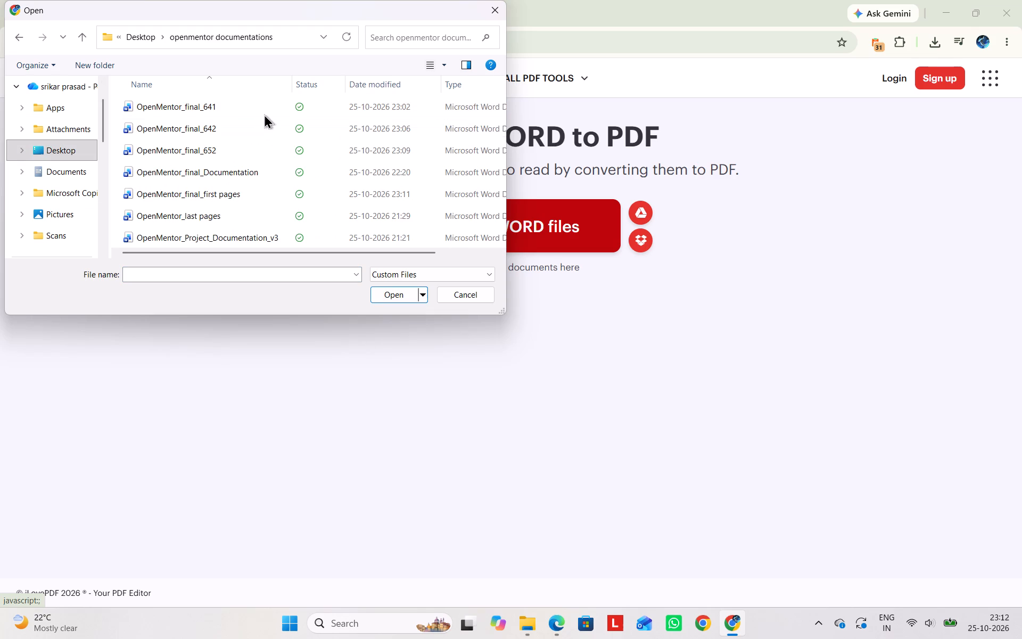
{"action": "left_click", "coordinate": [238, 107]}
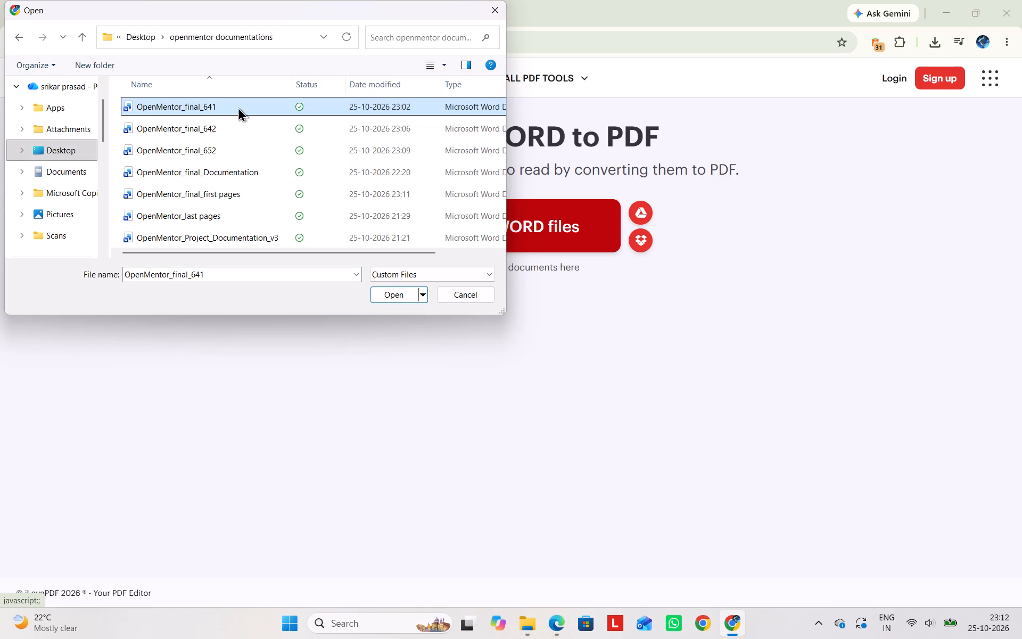
{"action": "left_click", "coordinate": [383, 290]}
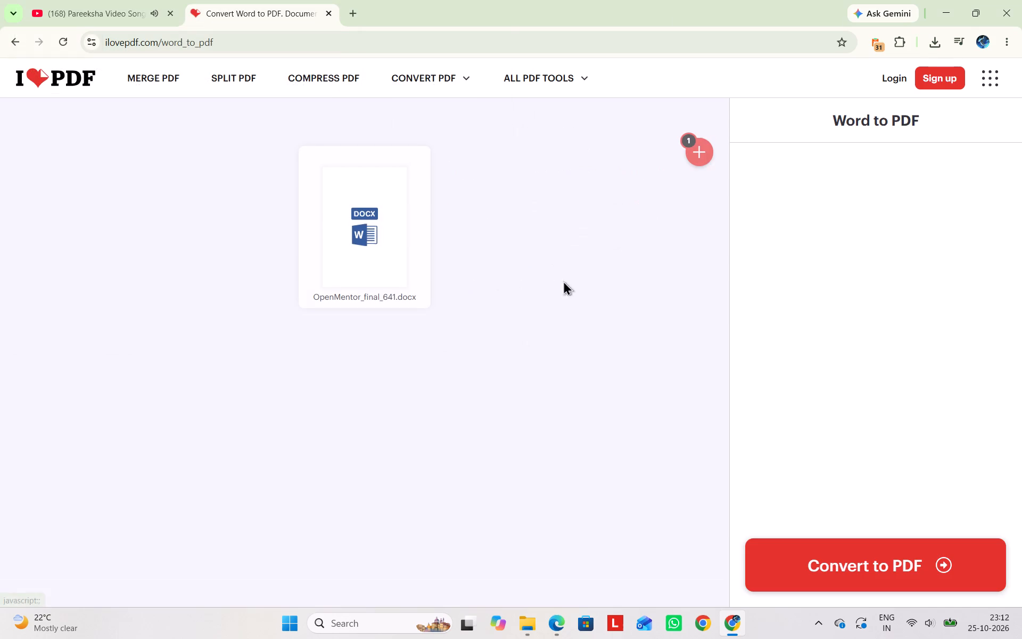
{"action": "left_click", "coordinate": [823, 564]}
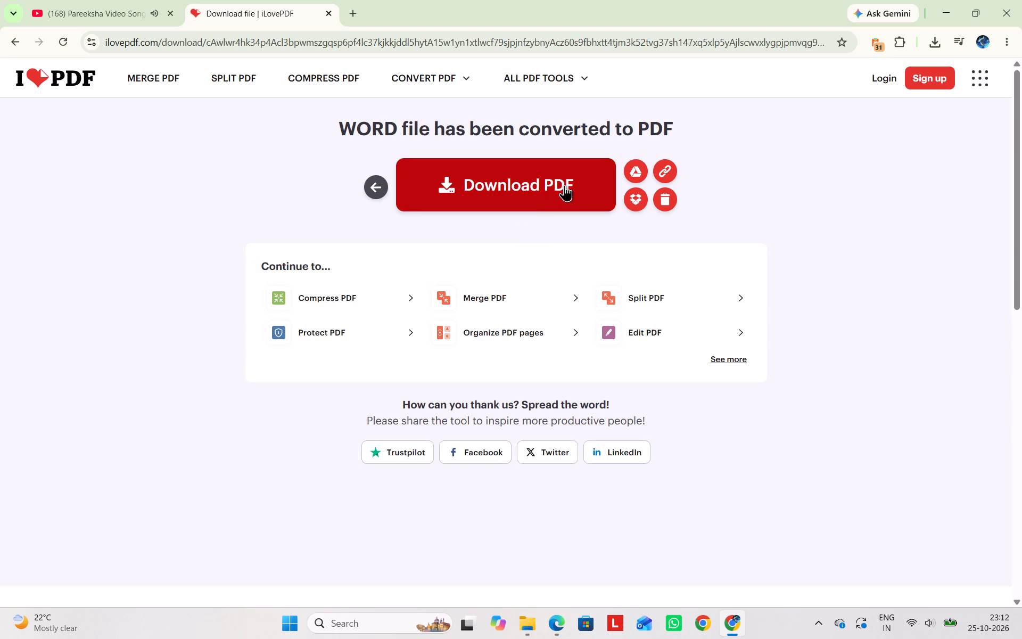
{"action": "left_click", "coordinate": [565, 185]}
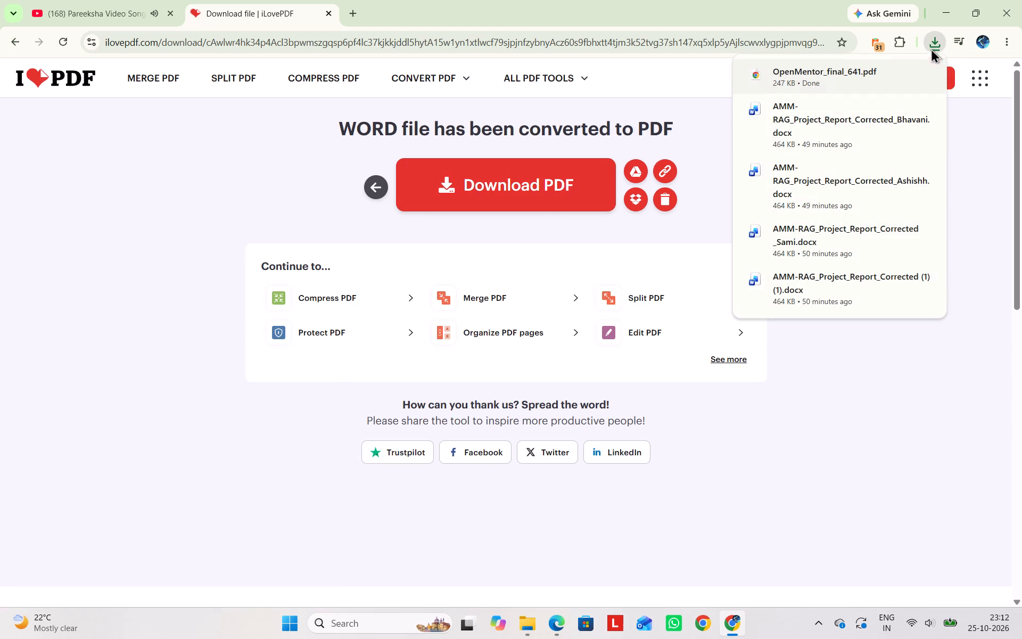
Open the downloaded OpenMentor_final_641.pdf, dismiss the Gemini tip and review its pages from the title page to the List of Tables.
{"action": "left_click", "coordinate": [811, 76]}
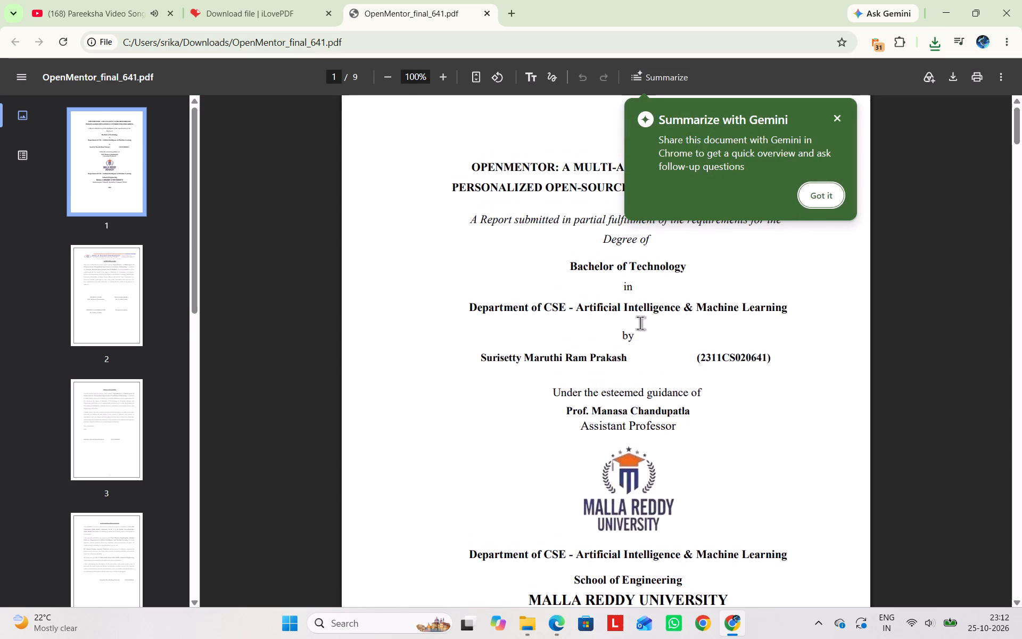
{"action": "left_click", "coordinate": [830, 191]}
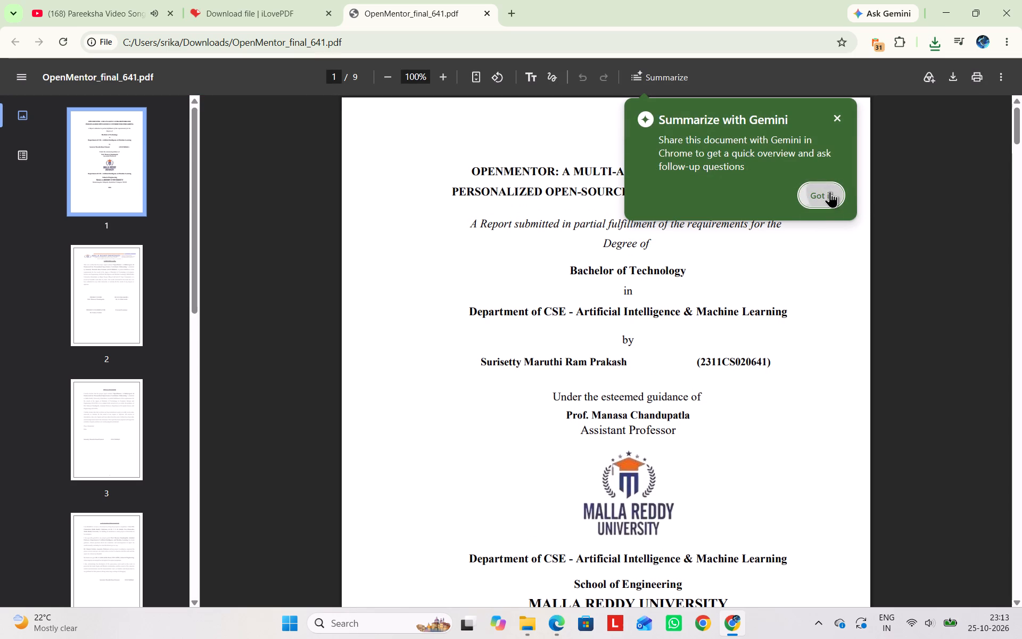
{"action": "scroll", "coordinate": [724, 259], "scroll_direction": "down", "scroll_amount": 5}
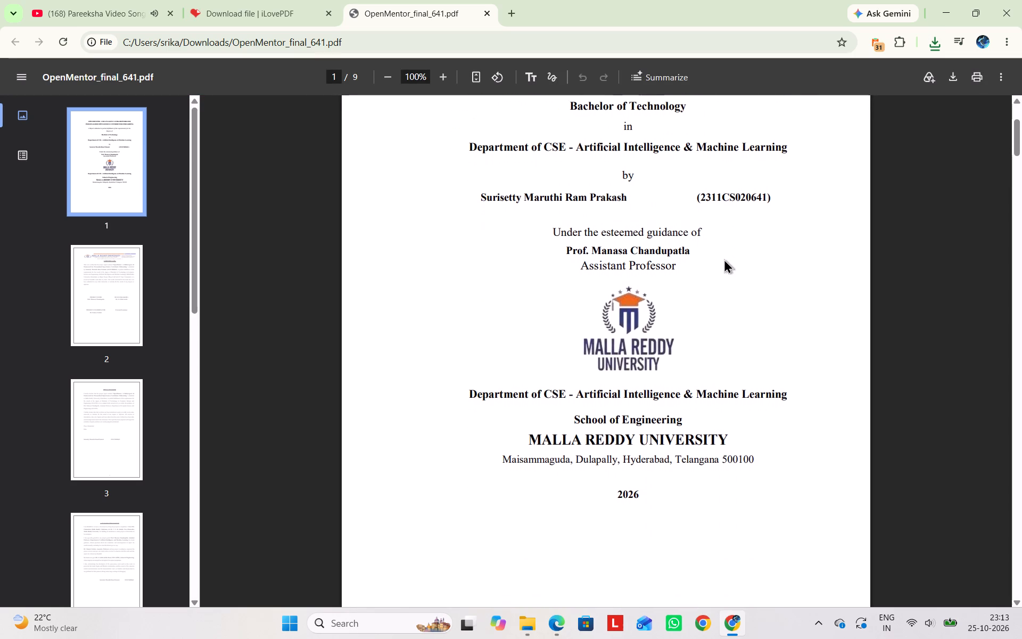
{"action": "scroll", "coordinate": [724, 259], "scroll_direction": "down", "scroll_amount": 6}
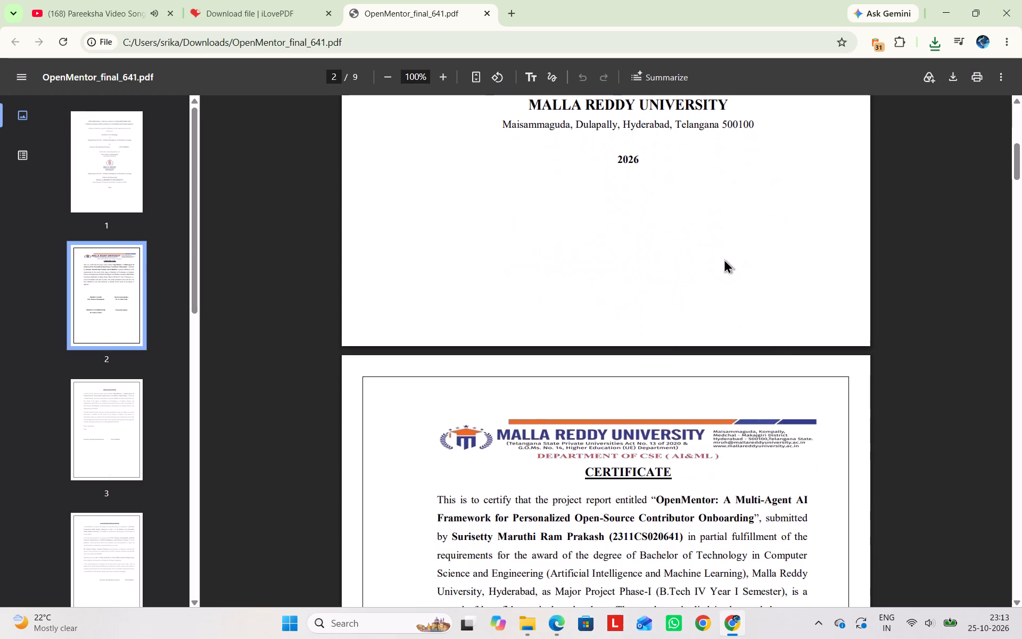
{"action": "scroll", "coordinate": [724, 259], "scroll_direction": "down", "scroll_amount": 5}
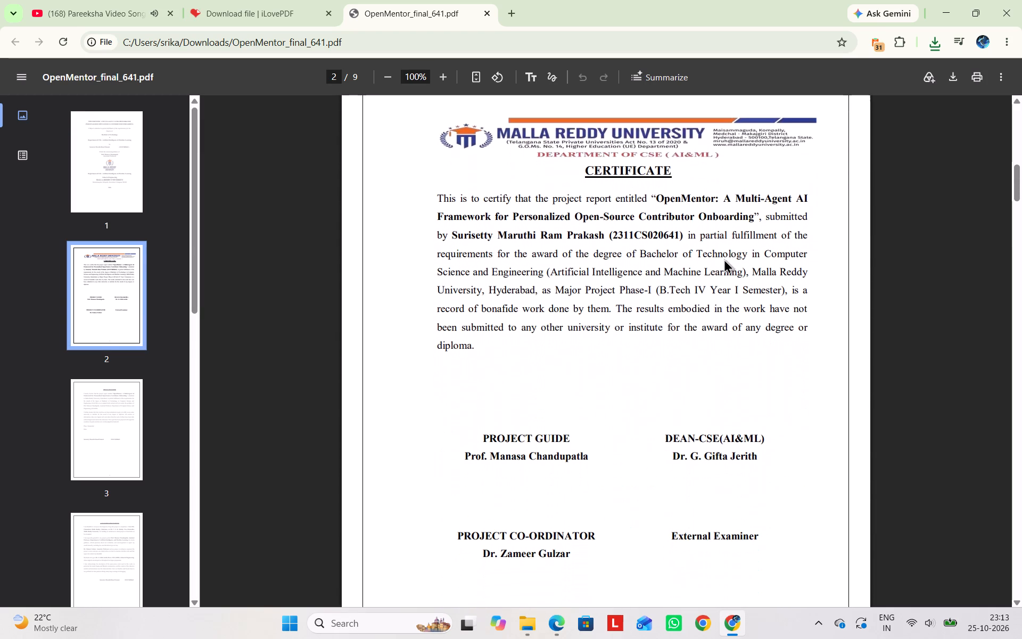
{"action": "scroll", "coordinate": [724, 259], "scroll_direction": "down", "scroll_amount": 5}
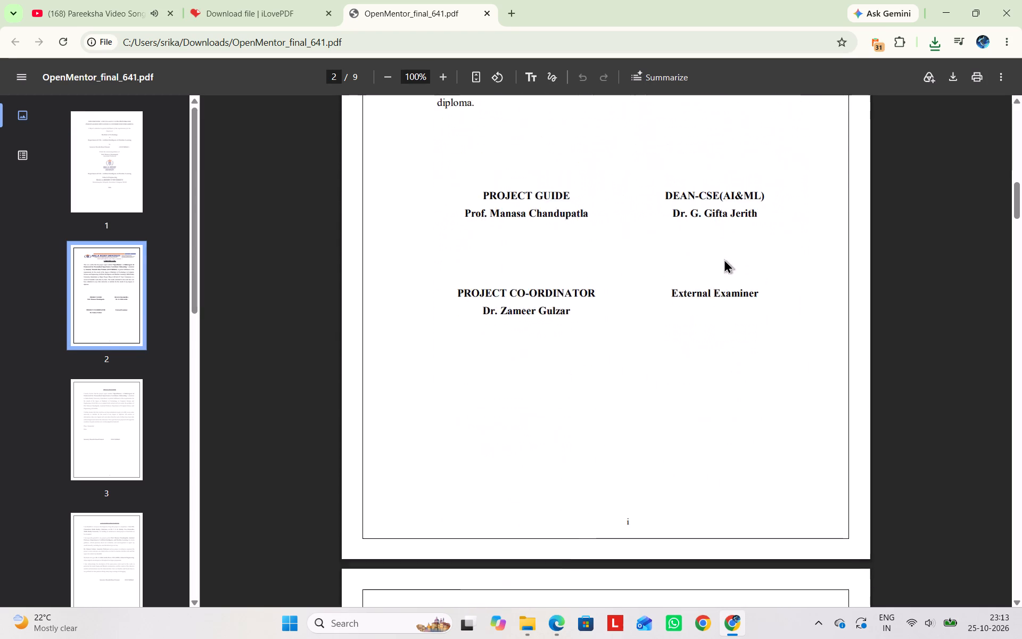
{"action": "scroll", "coordinate": [724, 259], "scroll_direction": "down", "scroll_amount": 8}
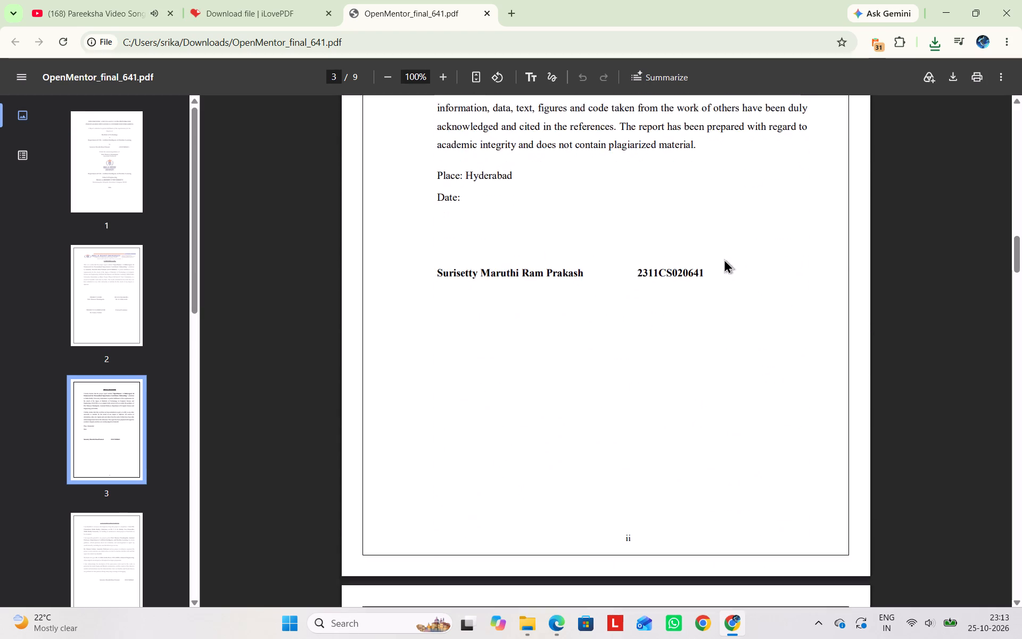
{"action": "scroll", "coordinate": [724, 259], "scroll_direction": "down", "scroll_amount": 6}
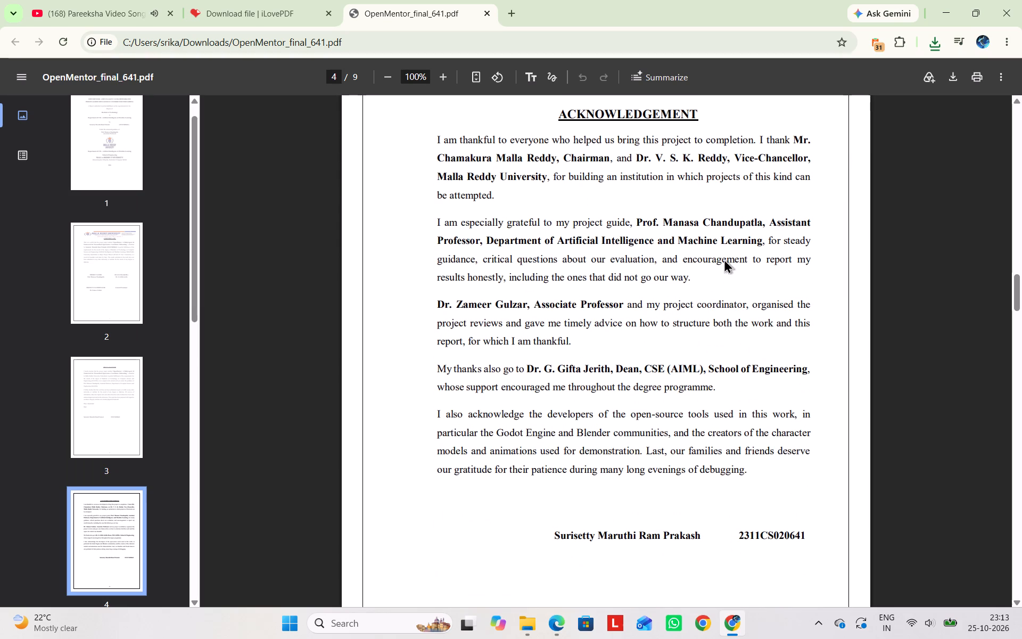
{"action": "scroll", "coordinate": [724, 259], "scroll_direction": "down", "scroll_amount": 5}
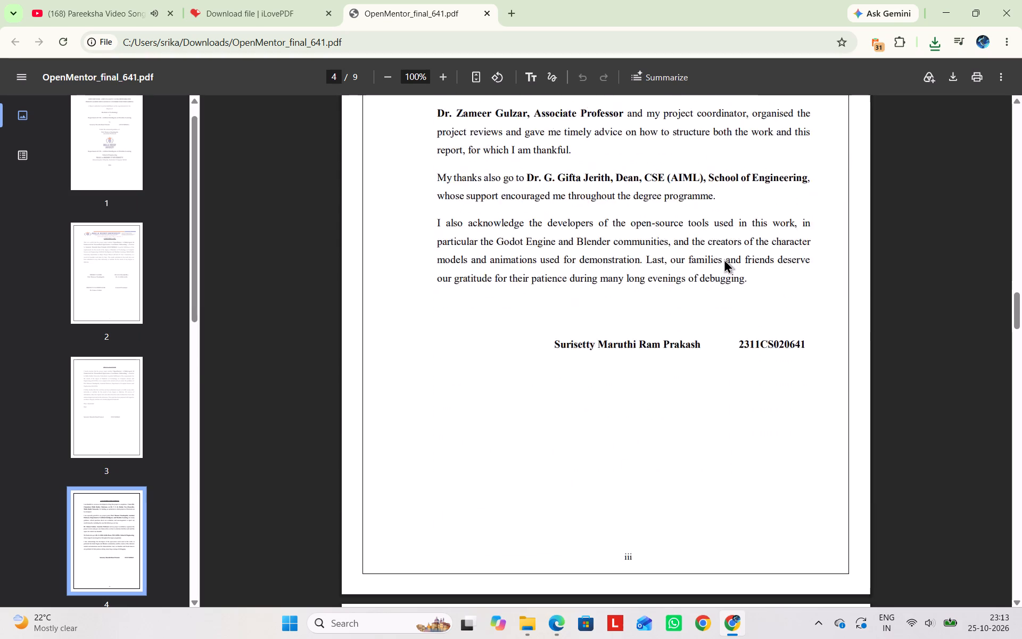
{"action": "scroll", "coordinate": [724, 259], "scroll_direction": "down", "scroll_amount": 6}
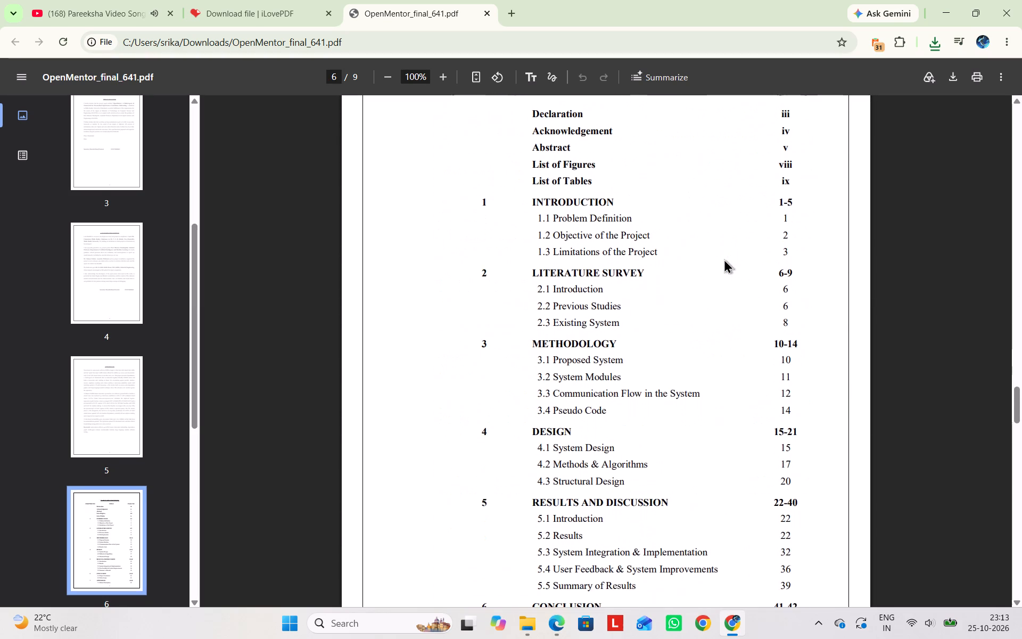
{"action": "scroll", "coordinate": [724, 259], "scroll_direction": "down", "scroll_amount": 18}
{"action": "scroll", "coordinate": [724, 259], "scroll_direction": "up", "scroll_amount": 7}
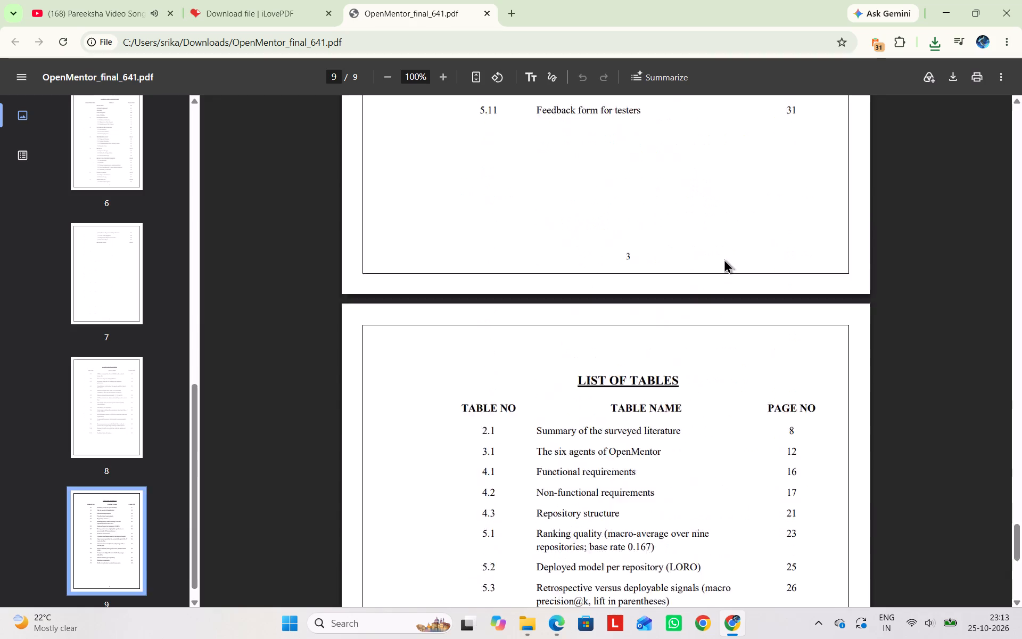
{"action": "scroll", "coordinate": [724, 259], "scroll_direction": "up", "scroll_amount": 19}
{"action": "scroll", "coordinate": [724, 259], "scroll_direction": "up", "scroll_amount": 6}
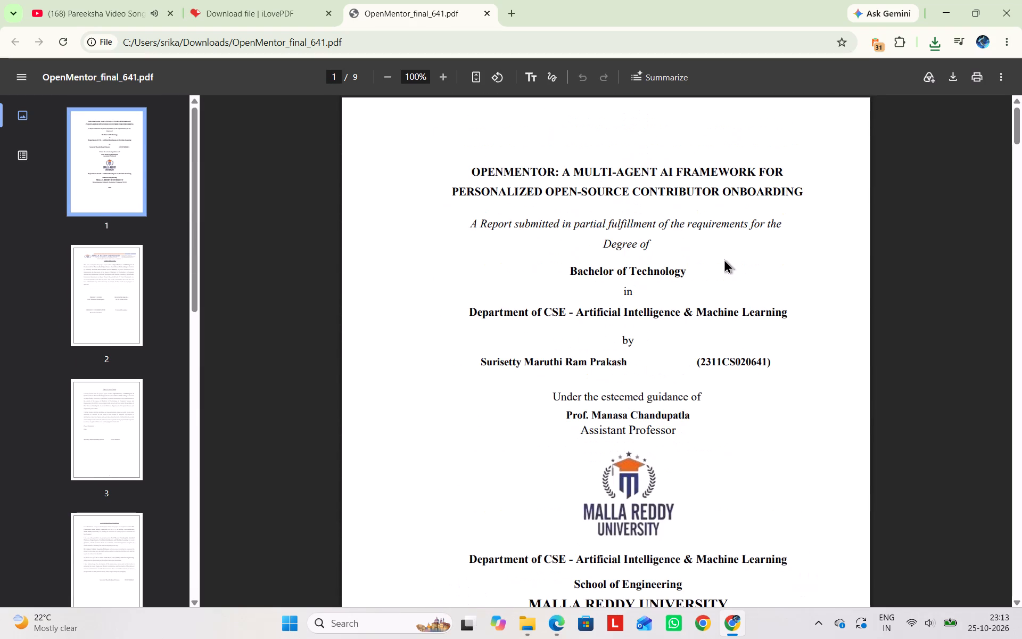
Recheck the certificate and declaration pages of OpenMentor_final_641.pdf, and close the PDF.
{"action": "scroll", "coordinate": [724, 259], "scroll_direction": "down", "scroll_amount": 10}
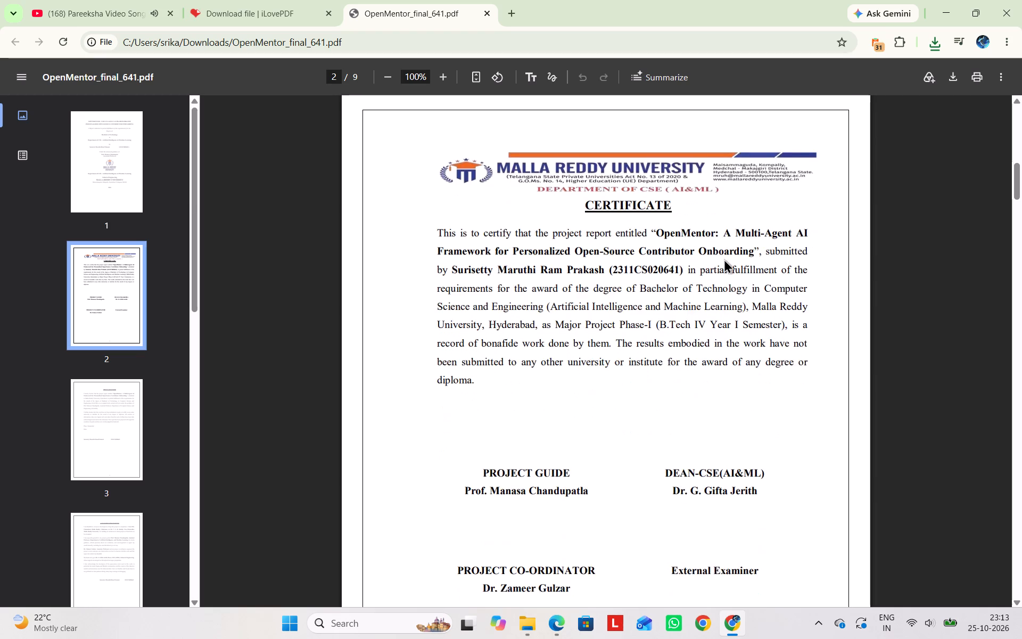
{"action": "scroll", "coordinate": [724, 259], "scroll_direction": "down", "scroll_amount": 5}
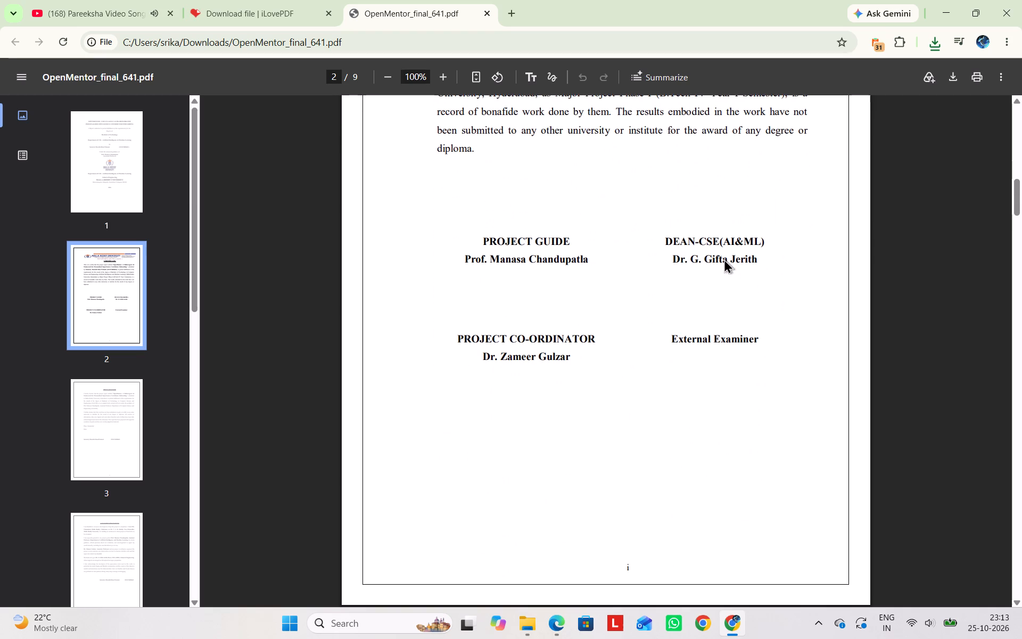
{"action": "scroll", "coordinate": [724, 259], "scroll_direction": "down", "scroll_amount": 3}
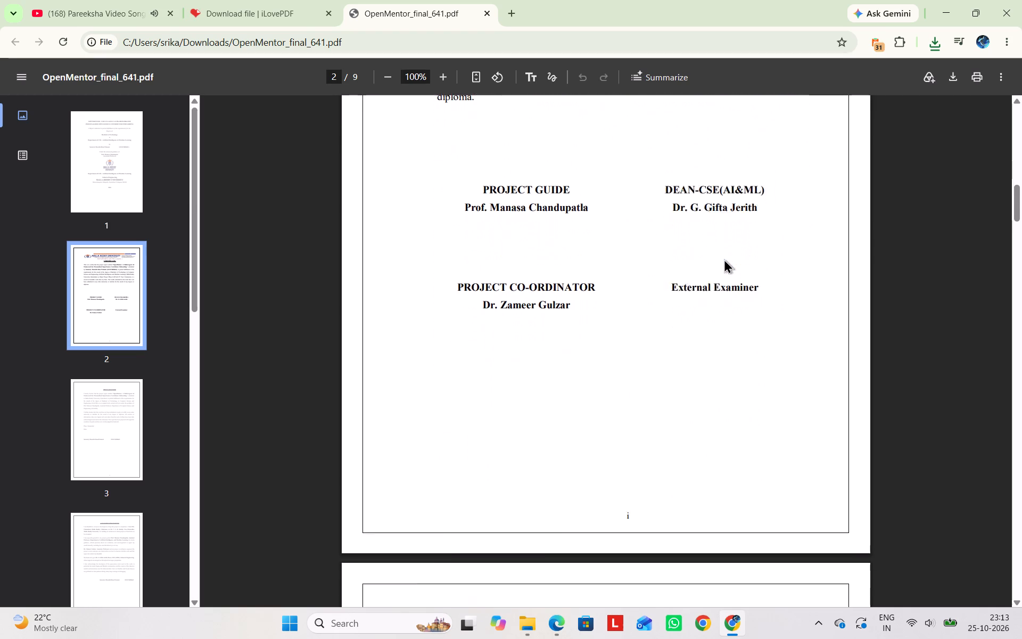
{"action": "scroll", "coordinate": [724, 259], "scroll_direction": "down", "scroll_amount": 6}
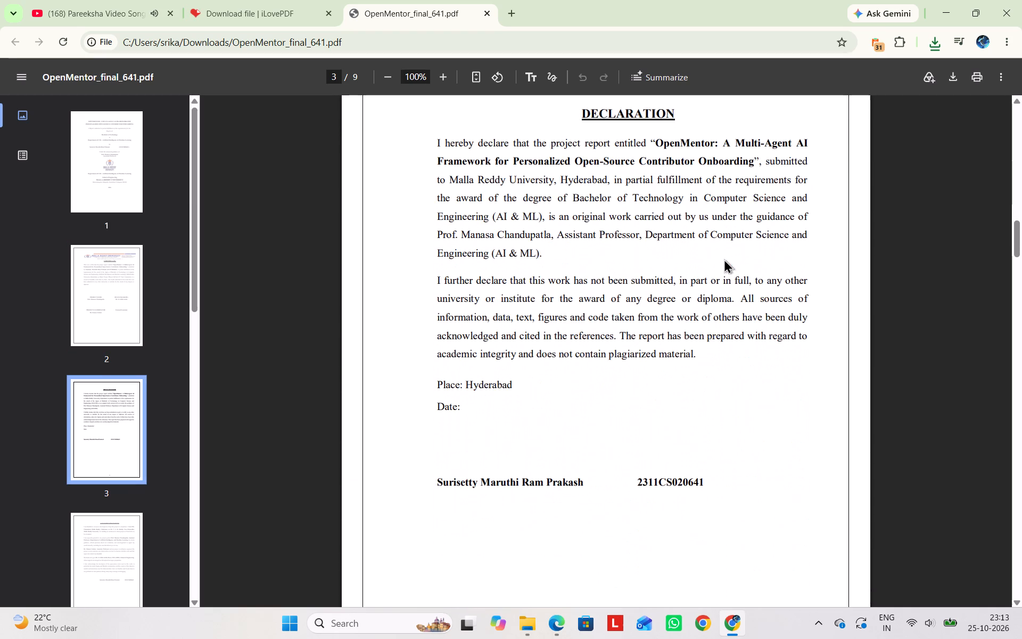
{"action": "scroll", "coordinate": [724, 259], "scroll_direction": "down", "scroll_amount": 2}
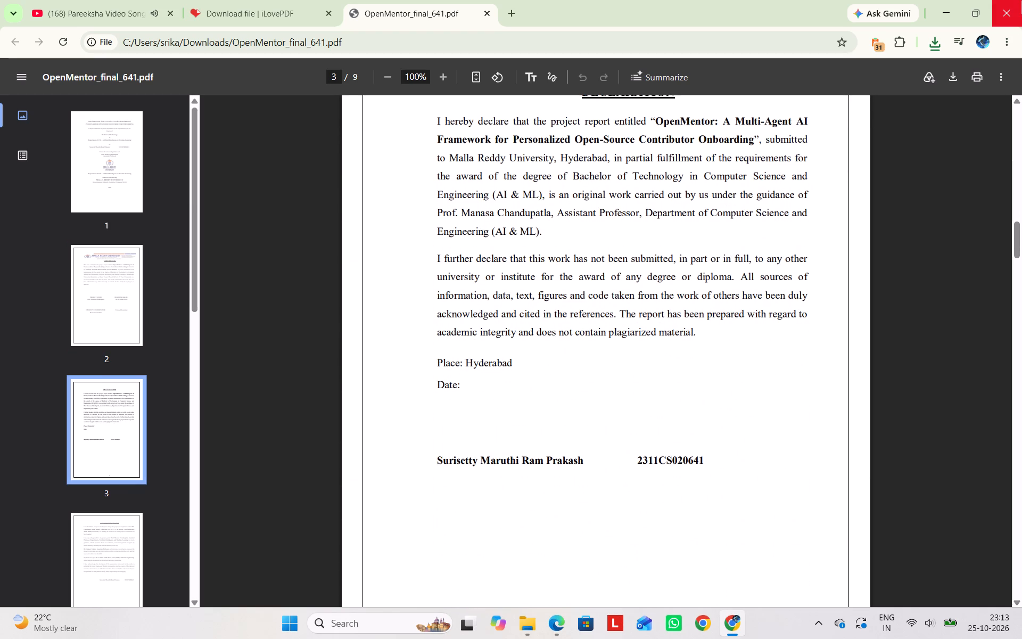
{"action": "left_click", "coordinate": [488, 12]}
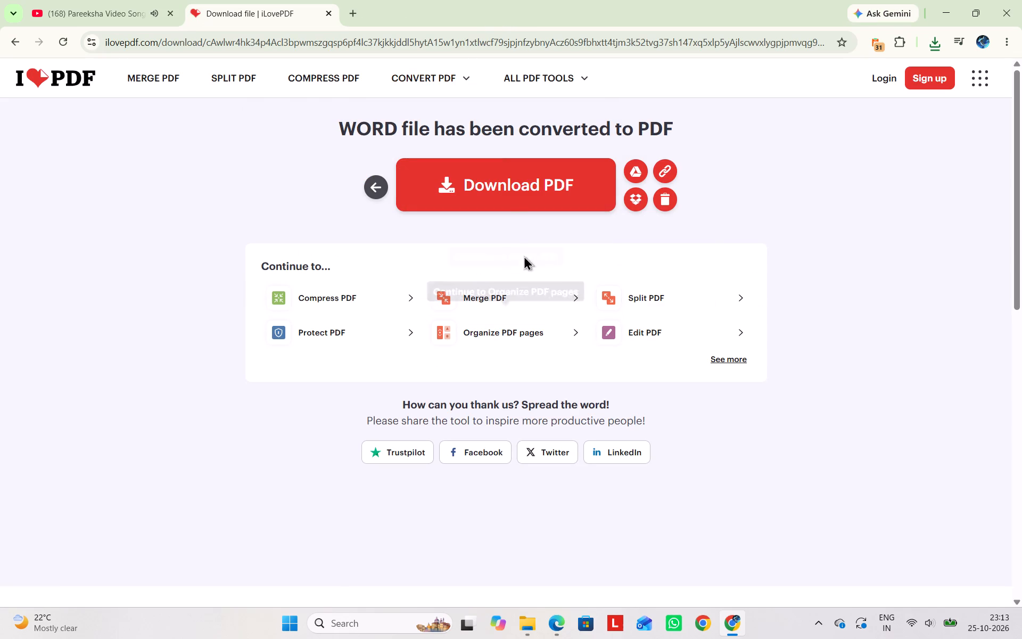
Return to the Word to PDF converter, convert OpenMentor_final_642 from the openmentor documentations folder and download the PDF.
{"action": "left_click", "coordinate": [379, 184]}
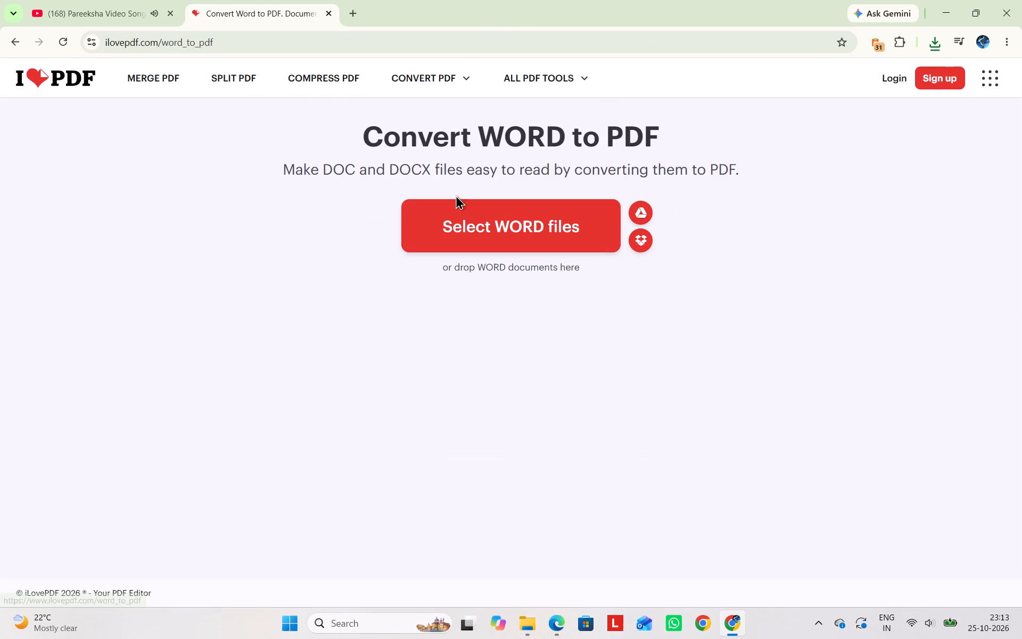
{"action": "left_click", "coordinate": [476, 222]}
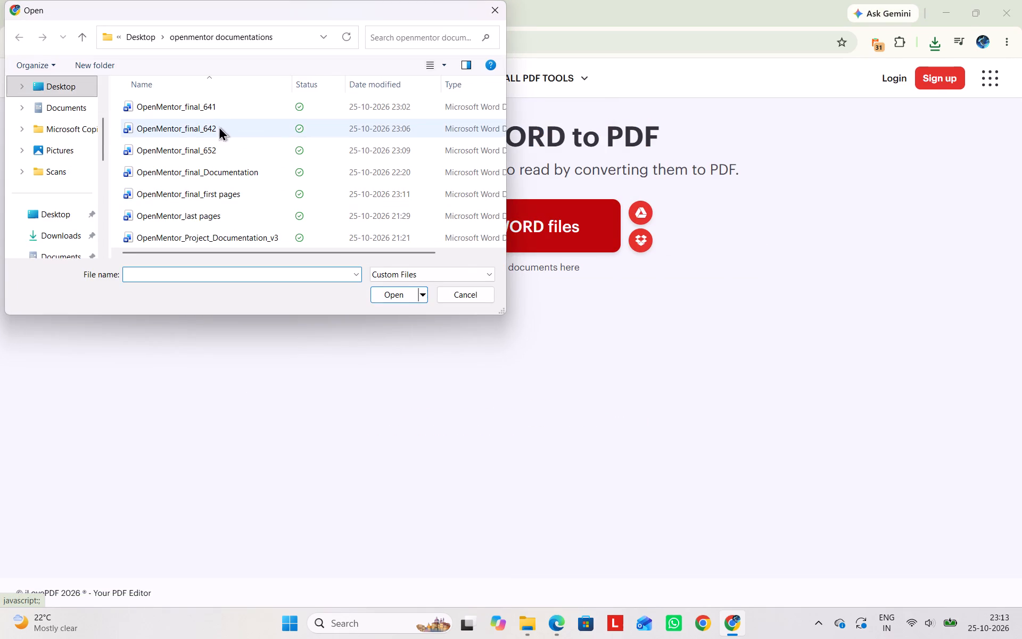
{"action": "left_click", "coordinate": [207, 132]}
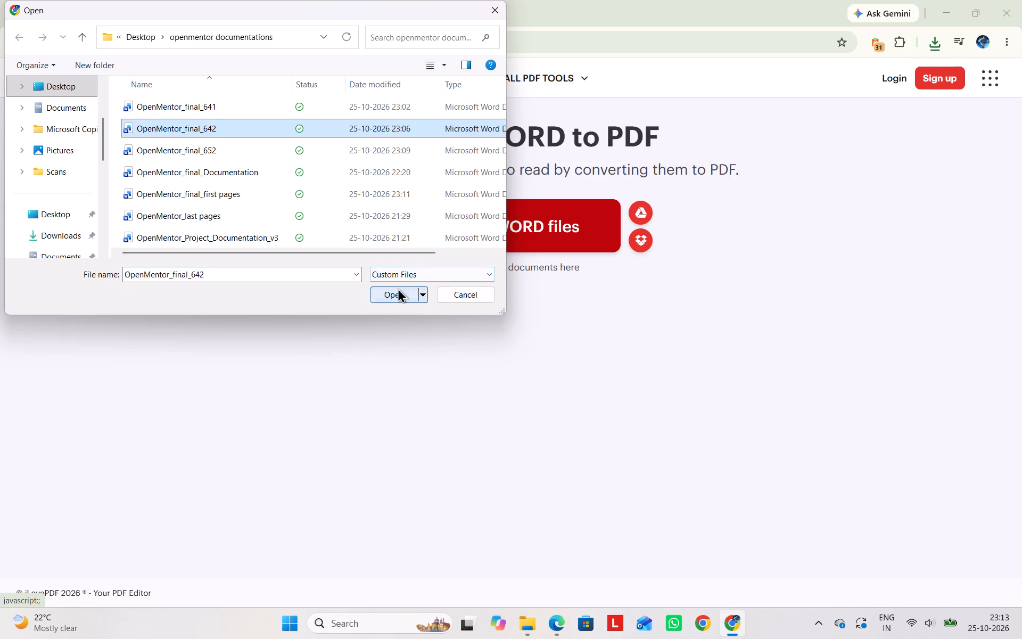
{"action": "left_click", "coordinate": [398, 288]}
{"action": "left_click", "coordinate": [847, 560]}
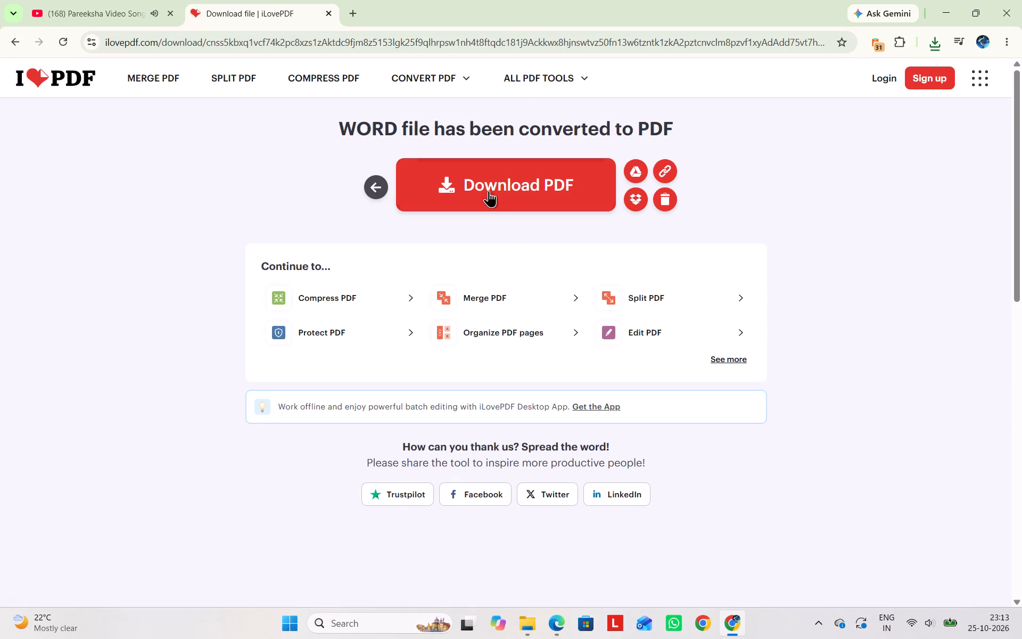
{"action": "left_click", "coordinate": [488, 186]}
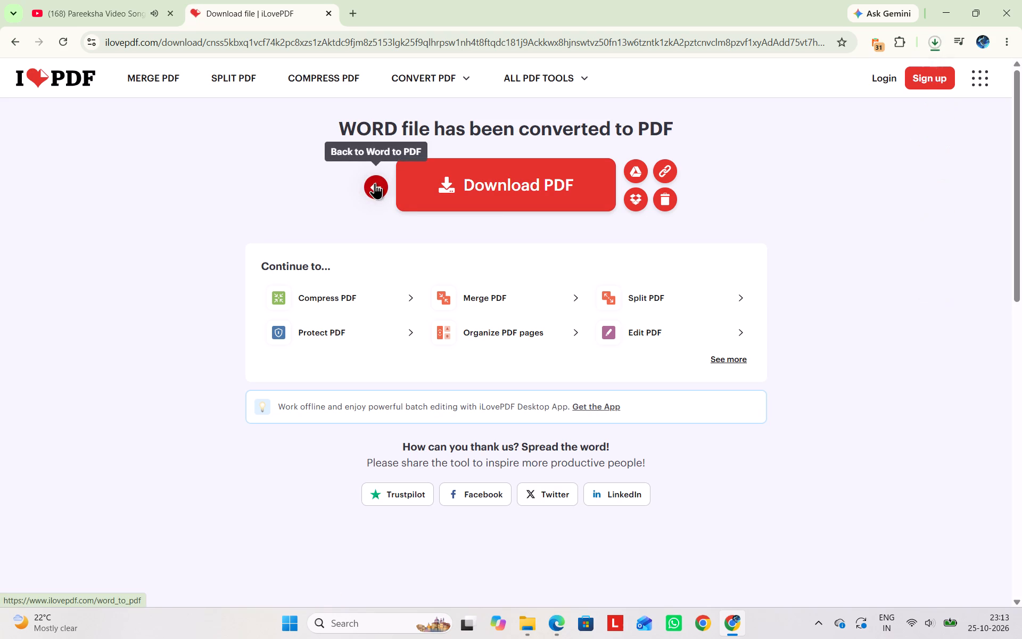
Return to the Word to PDF converter, convert OpenMentor_final_652 from the openmentor documentations folder and download the PDF.
{"action": "left_click", "coordinate": [375, 183]}
{"action": "left_click", "coordinate": [463, 222]}
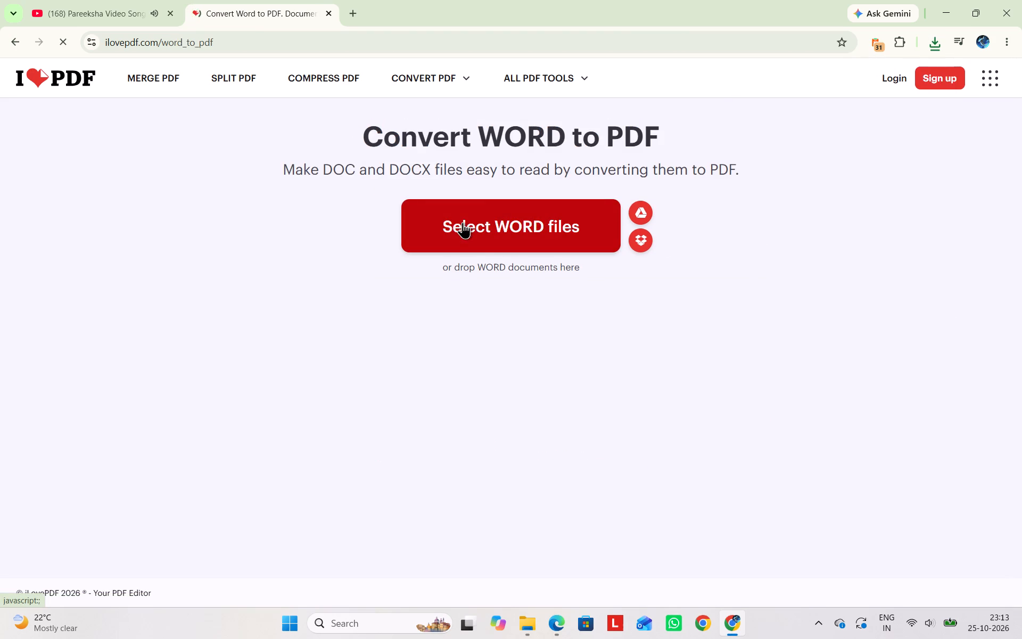
{"action": "left_click", "coordinate": [249, 156]}
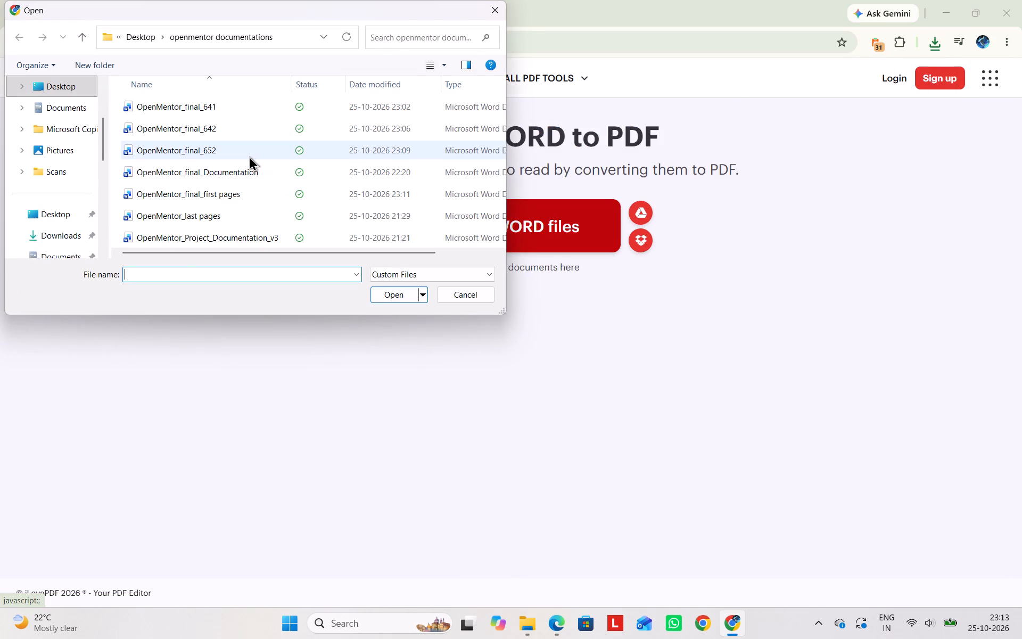
{"action": "left_click", "coordinate": [378, 292]}
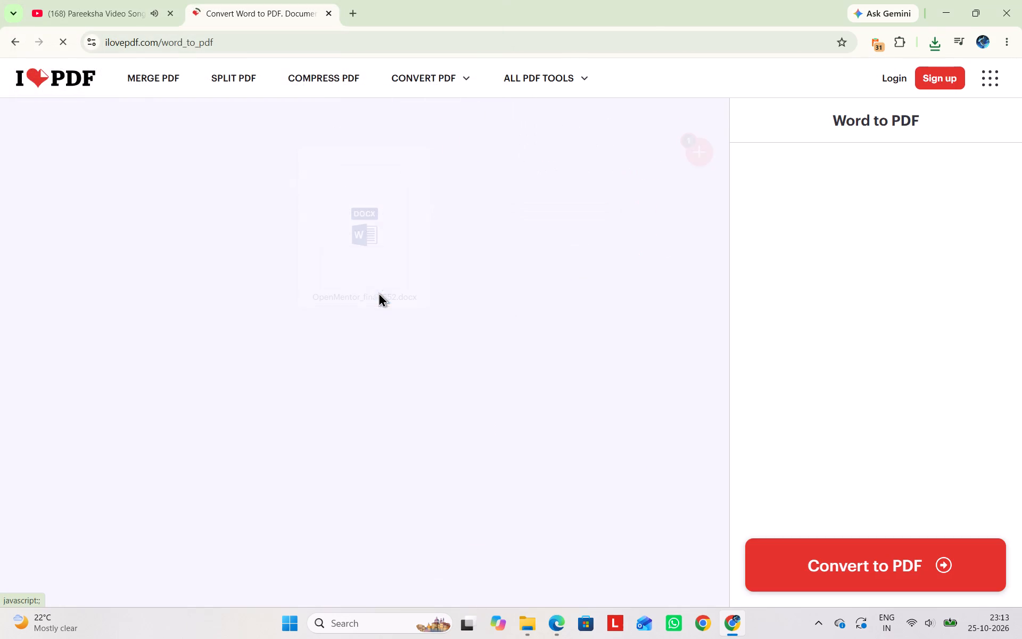
{"action": "left_click", "coordinate": [831, 557]}
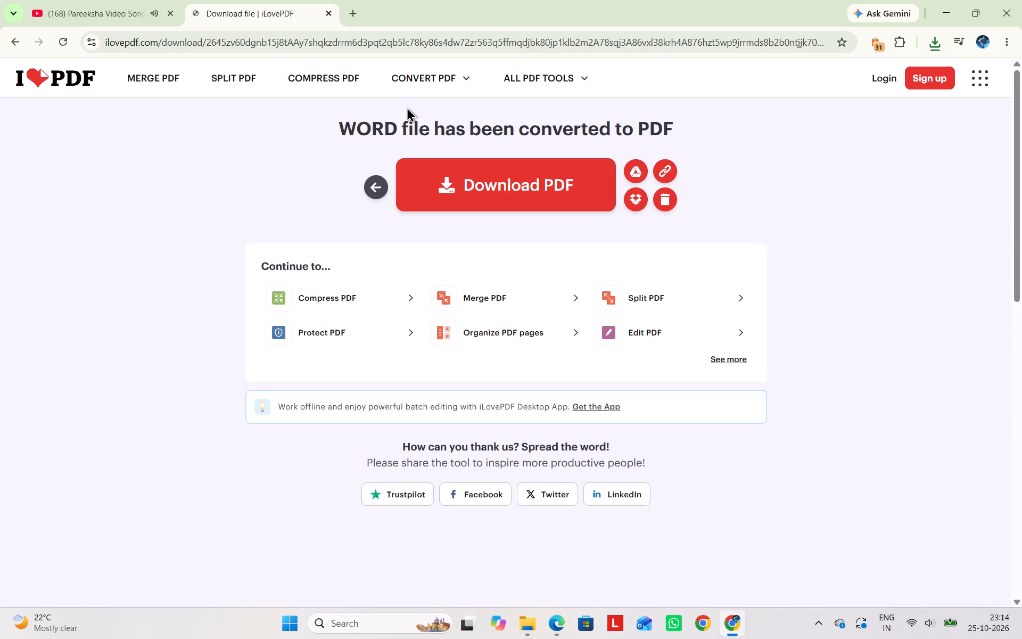
{"action": "left_click", "coordinate": [503, 191]}
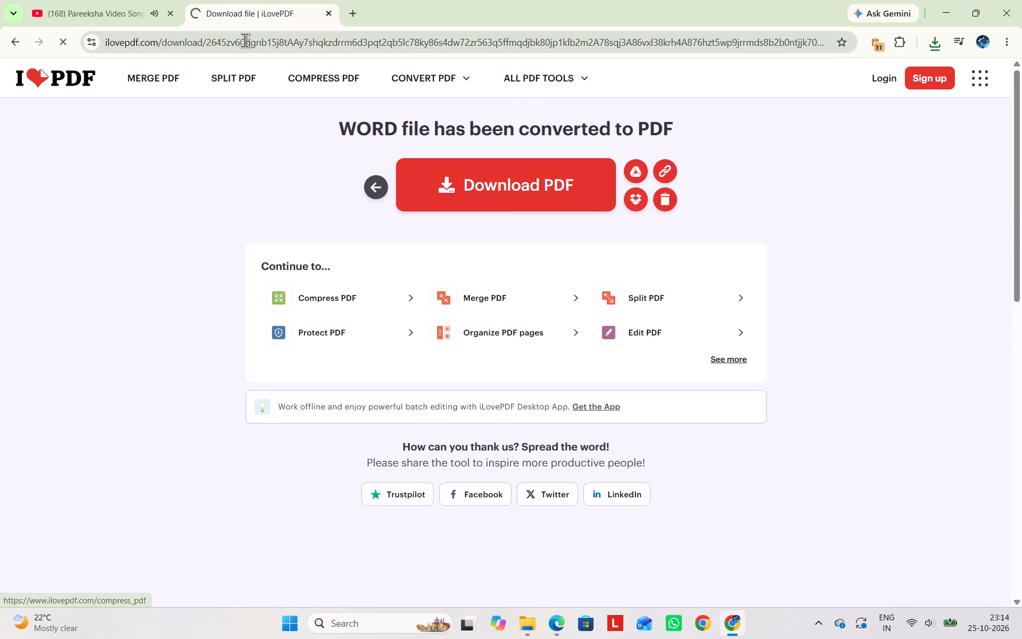
Go back to the Word to PDF converter and check the recent download history for the converted OpenMentor PDFs.
{"action": "left_click", "coordinate": [375, 186]}
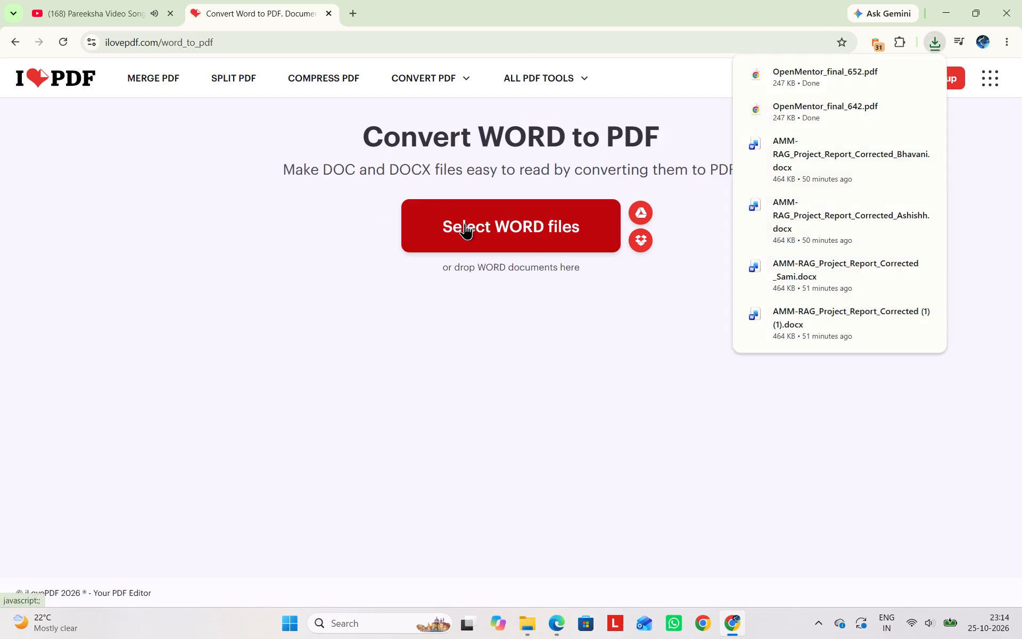
{"action": "left_click", "coordinate": [465, 223]}
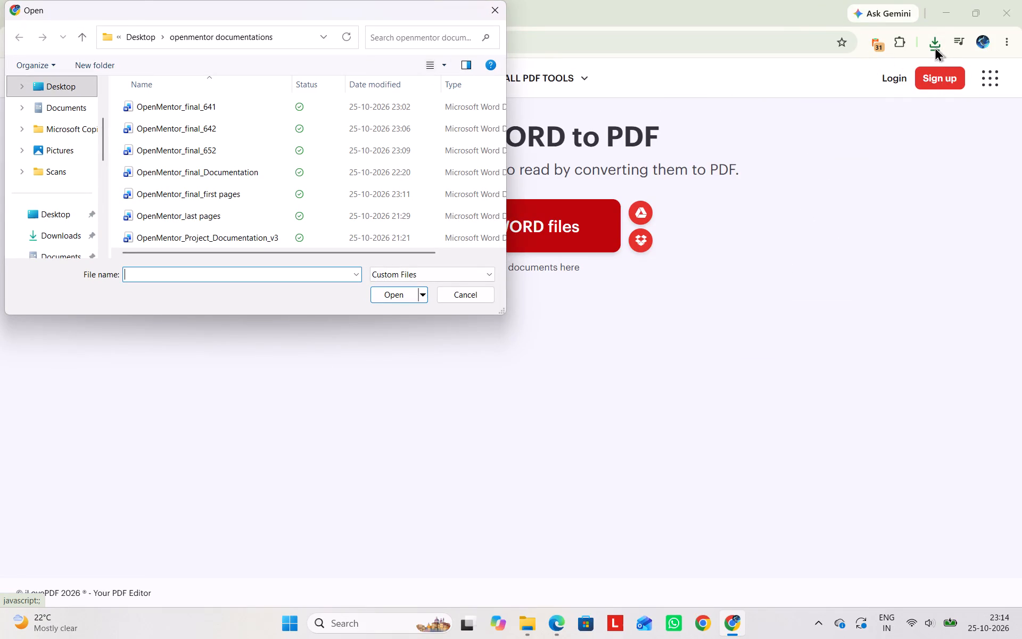
{"action": "left_click", "coordinate": [935, 47]}
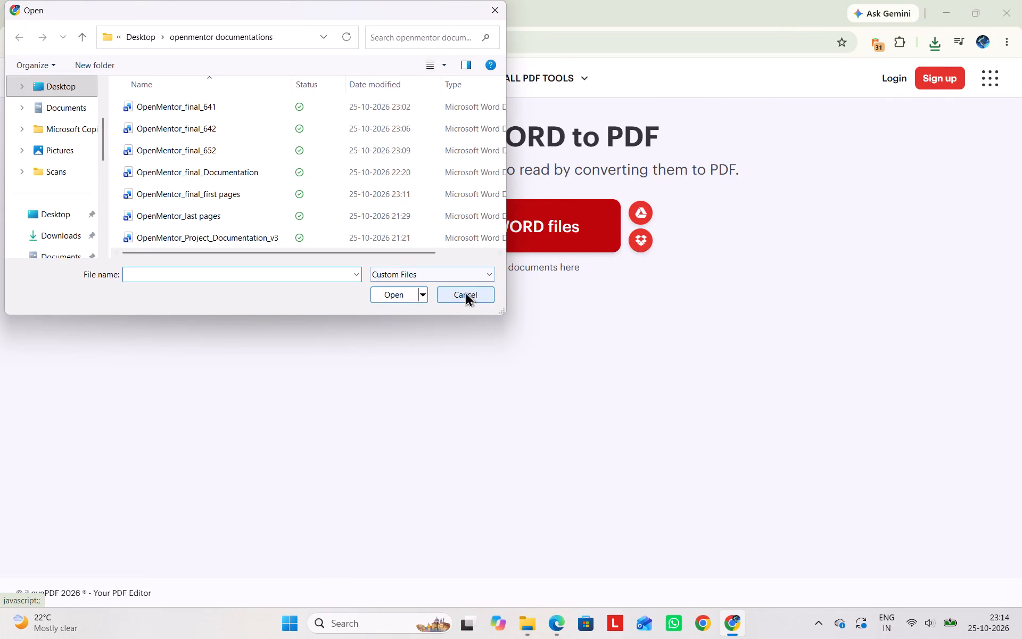
{"action": "left_click", "coordinate": [465, 292]}
{"action": "left_click", "coordinate": [929, 36]}
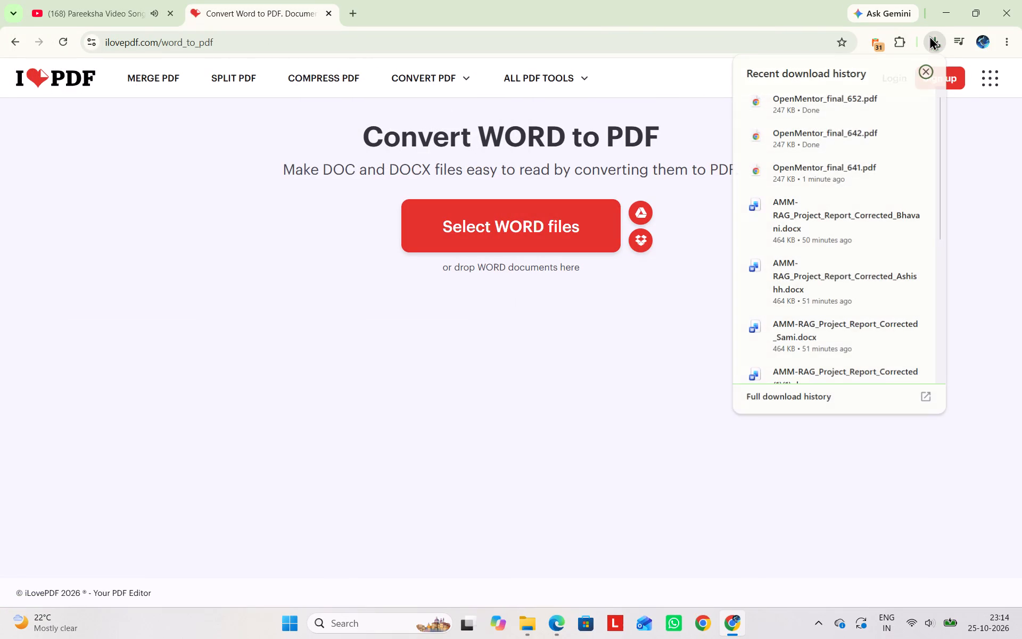
{"action": "left_click", "coordinate": [666, 283]}
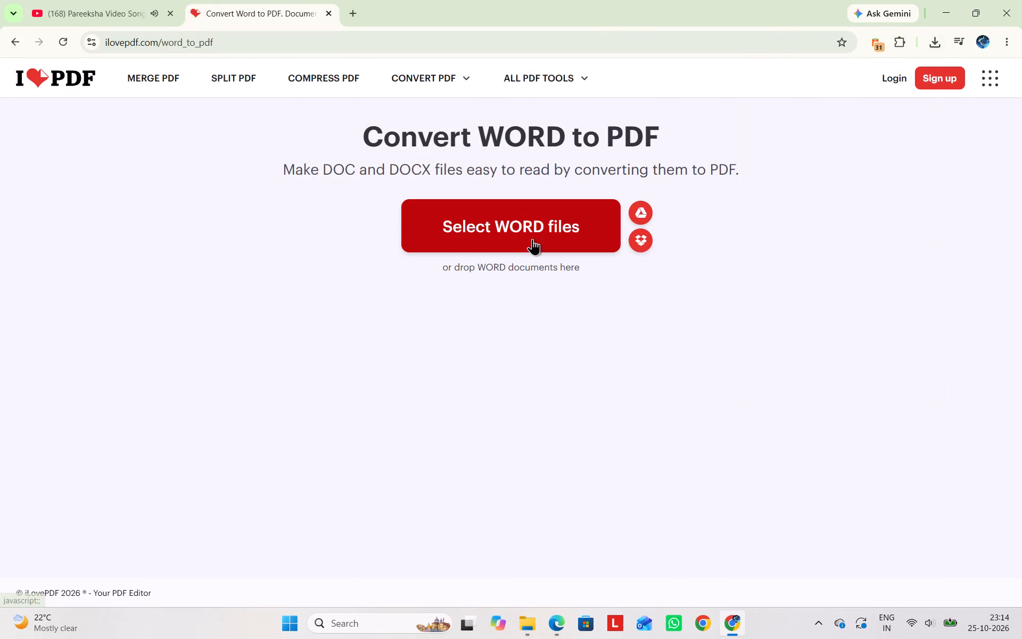
Convert OpenMentor_final_first pages from the openmentor documentations folder to PDF and download the result.
{"action": "left_click", "coordinate": [532, 239]}
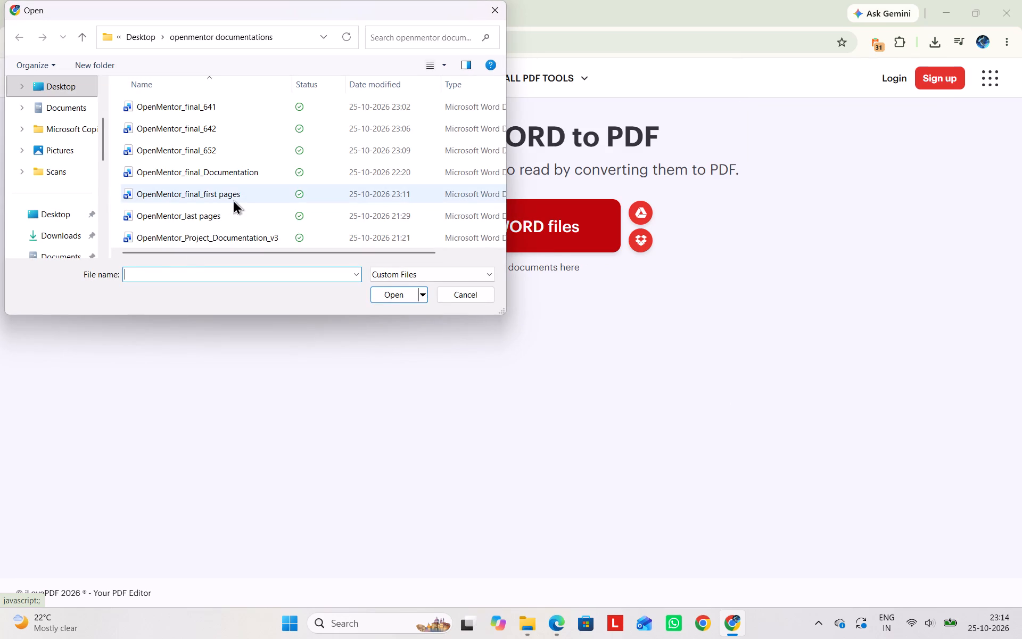
{"action": "left_click", "coordinate": [233, 200]}
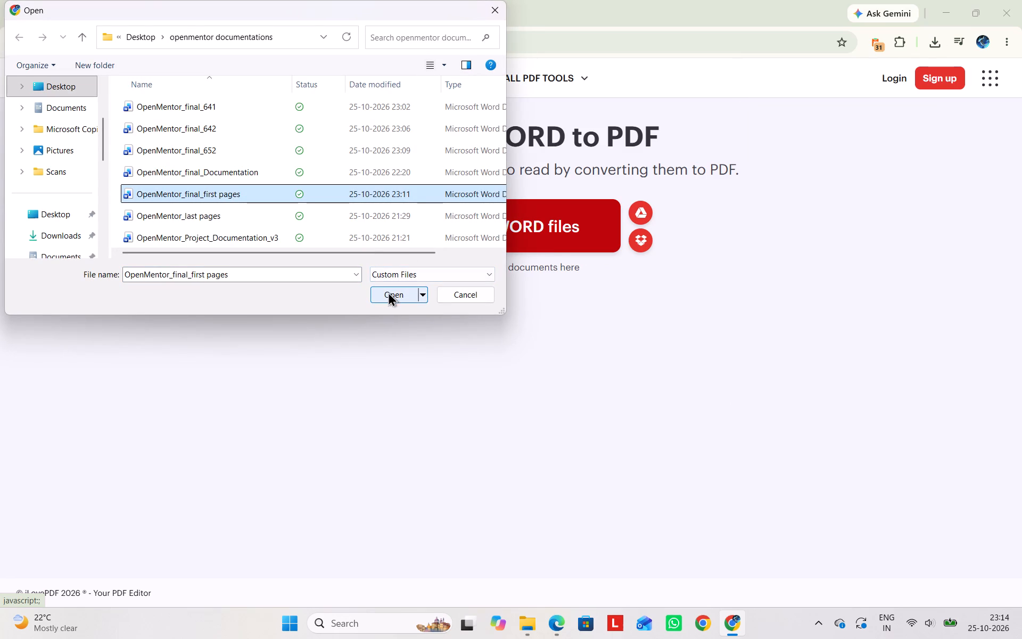
{"action": "scroll", "coordinate": [264, 202], "scroll_direction": "down", "scroll_amount": 2}
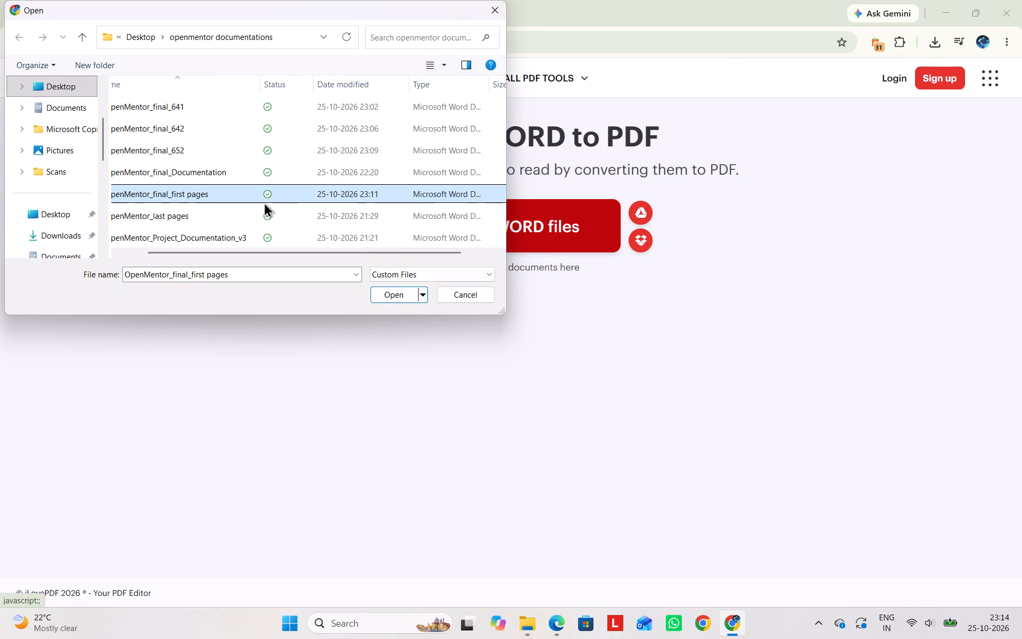
{"action": "scroll", "coordinate": [264, 202], "scroll_direction": "right", "scroll_amount": 6}
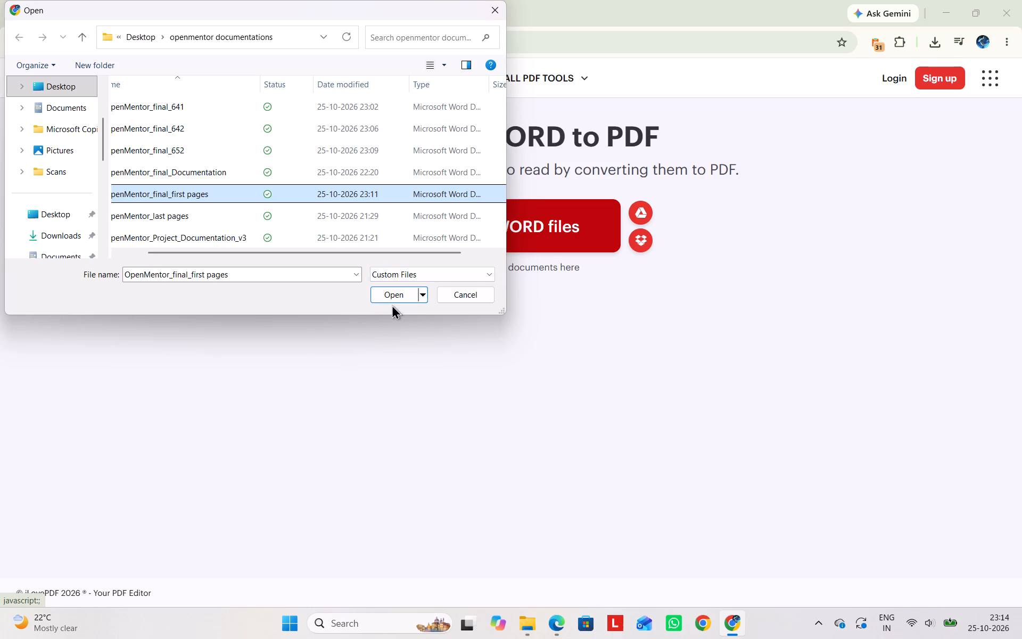
{"action": "left_click", "coordinate": [392, 291]}
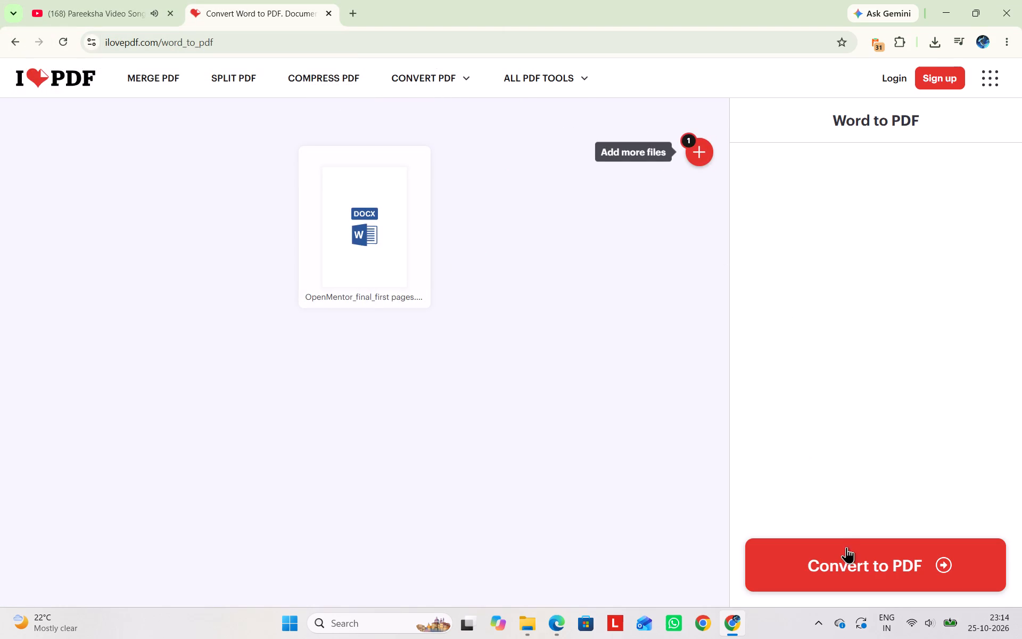
{"action": "left_click", "coordinate": [840, 569]}
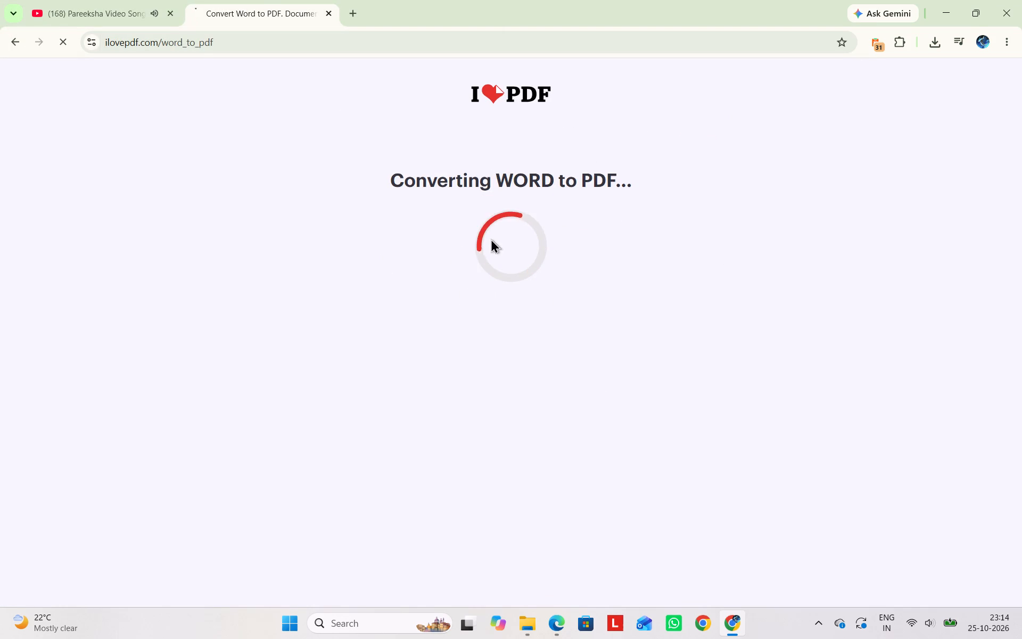
{"action": "left_click", "coordinate": [491, 197]}
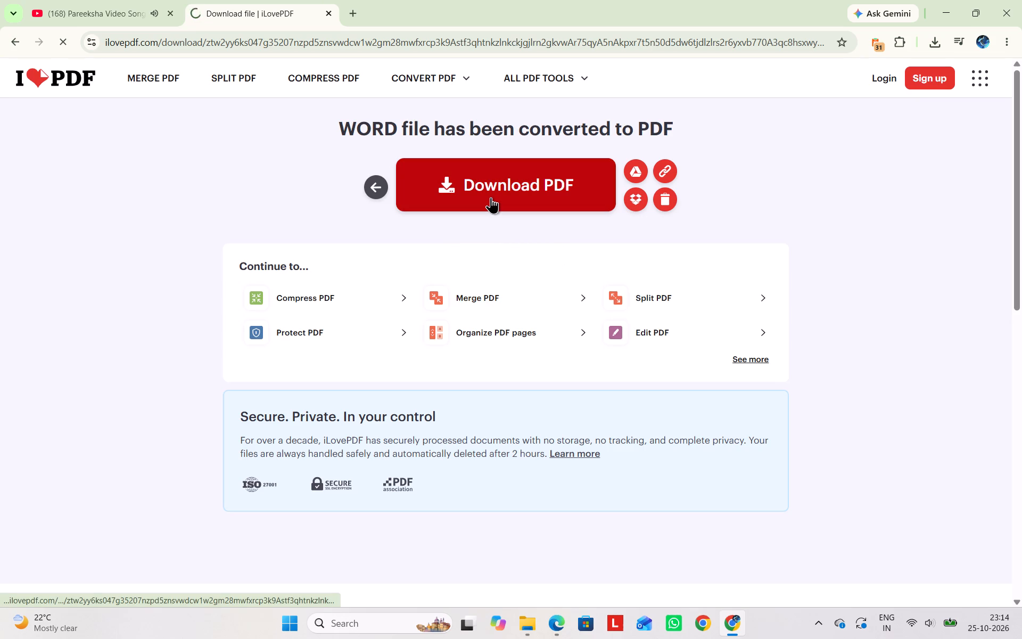
Return to the Word to PDF converter, convert OpenMentor_last pages, download the PDF and close the converter page.
{"action": "left_click", "coordinate": [368, 182]}
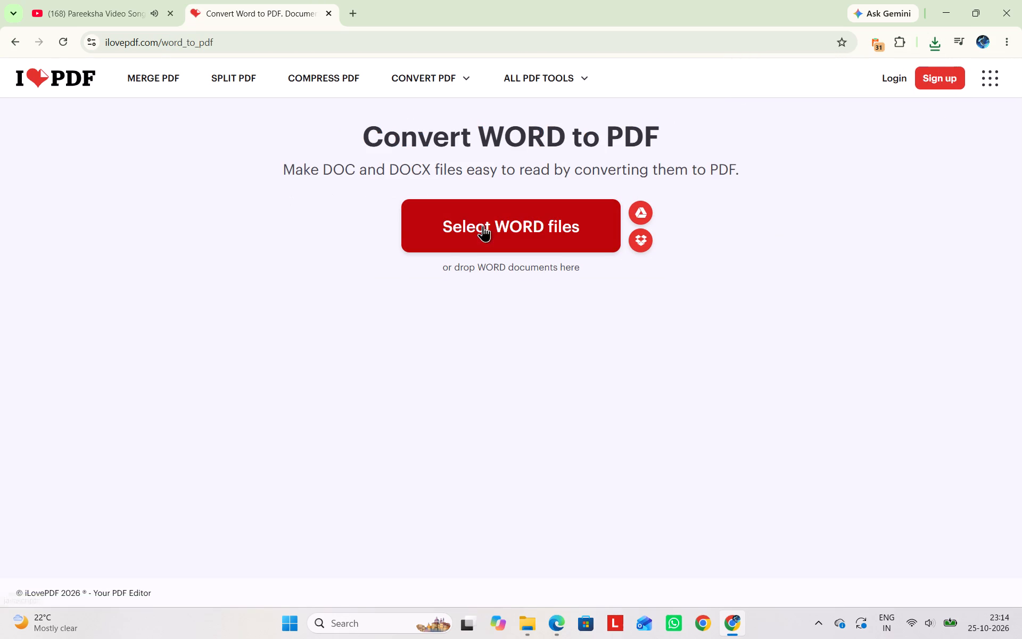
{"action": "left_click", "coordinate": [483, 225]}
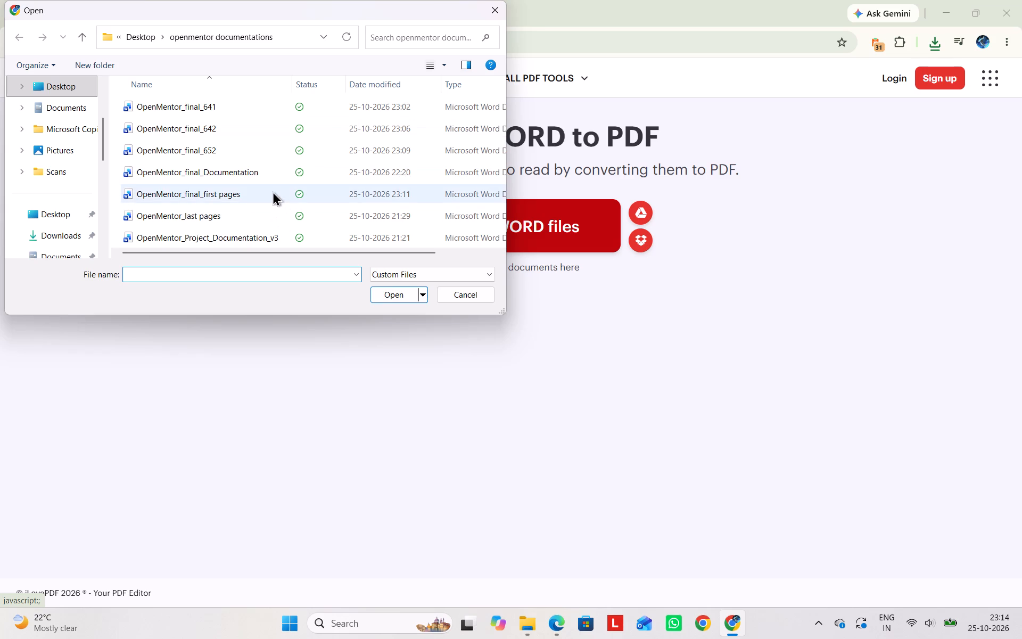
{"action": "scroll", "coordinate": [273, 191], "scroll_direction": "down", "scroll_amount": 1}
{"action": "scroll", "coordinate": [273, 191], "scroll_direction": "up", "scroll_amount": 2}
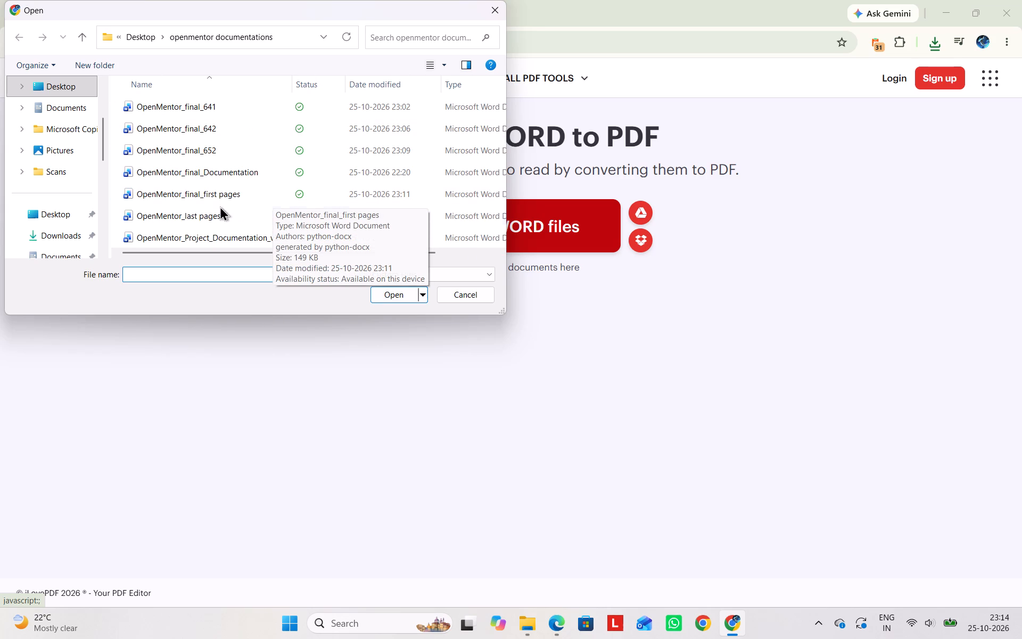
{"action": "left_click", "coordinate": [217, 220]}
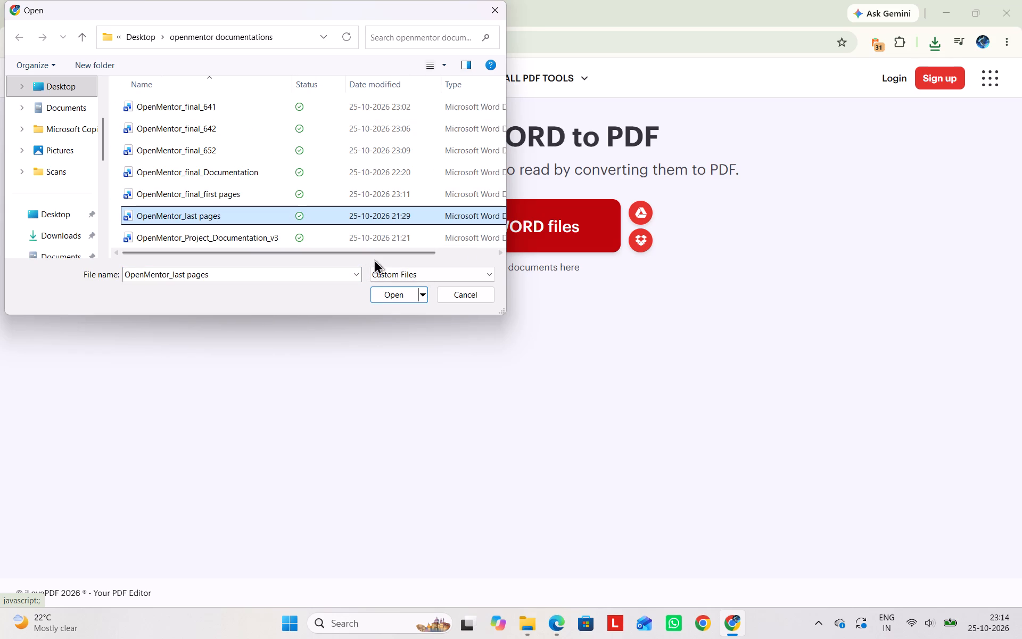
{"action": "left_click", "coordinate": [382, 293]}
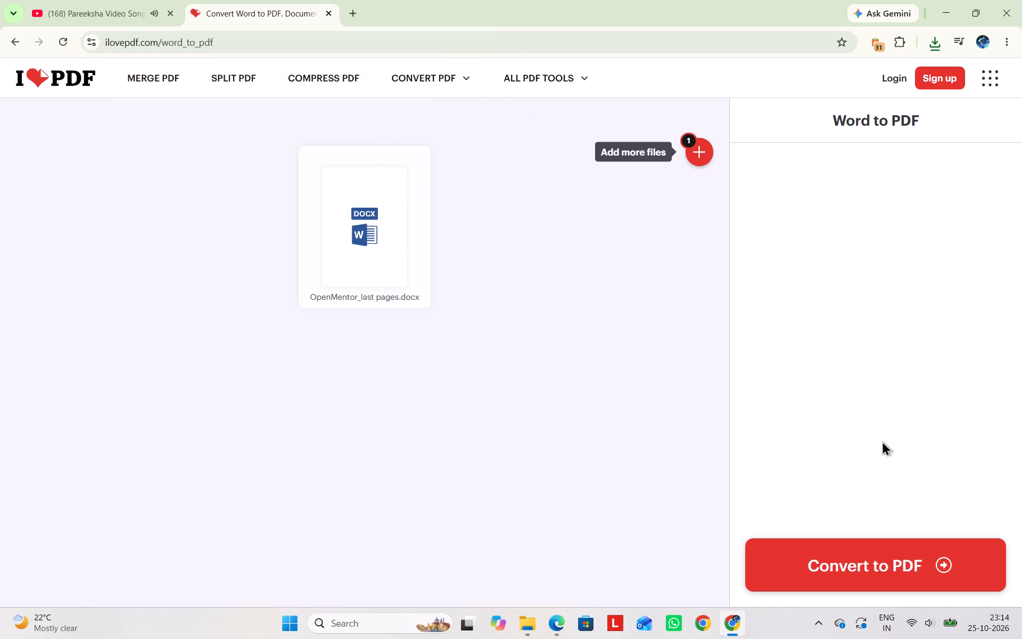
{"action": "left_click", "coordinate": [858, 563]}
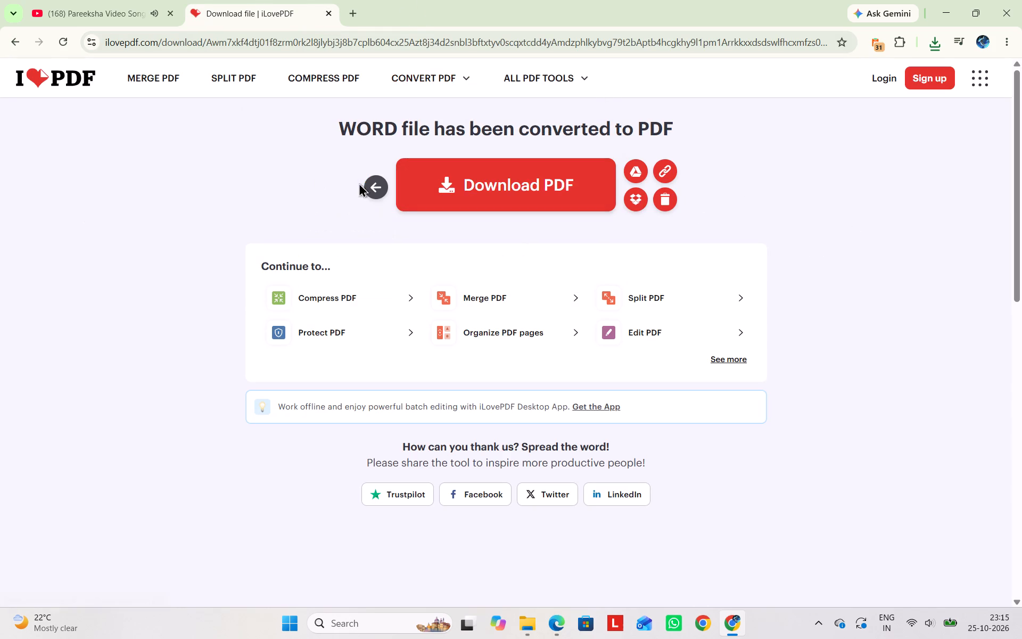
{"action": "left_click", "coordinate": [439, 193]}
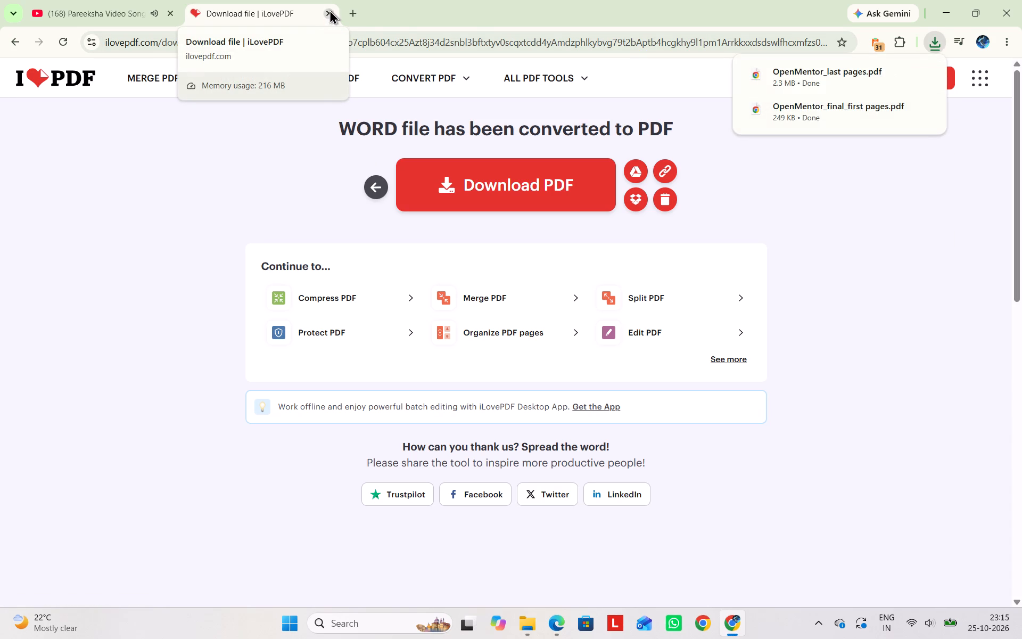
{"action": "left_click", "coordinate": [329, 10]}
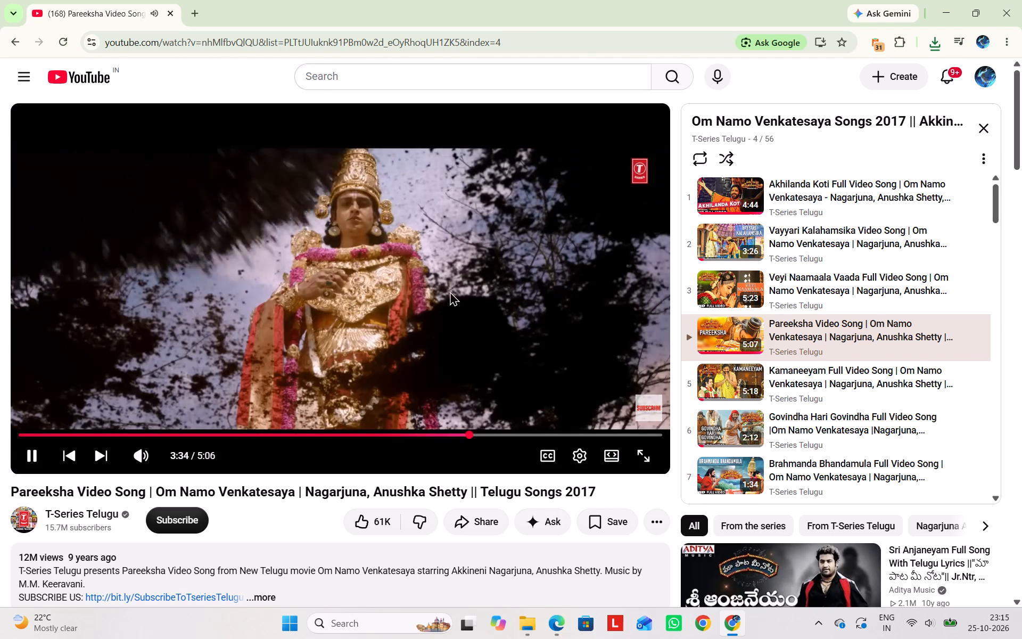
Switch to File Explorer and open the Downloads folder.
{"action": "left_click", "coordinate": [943, 15]}
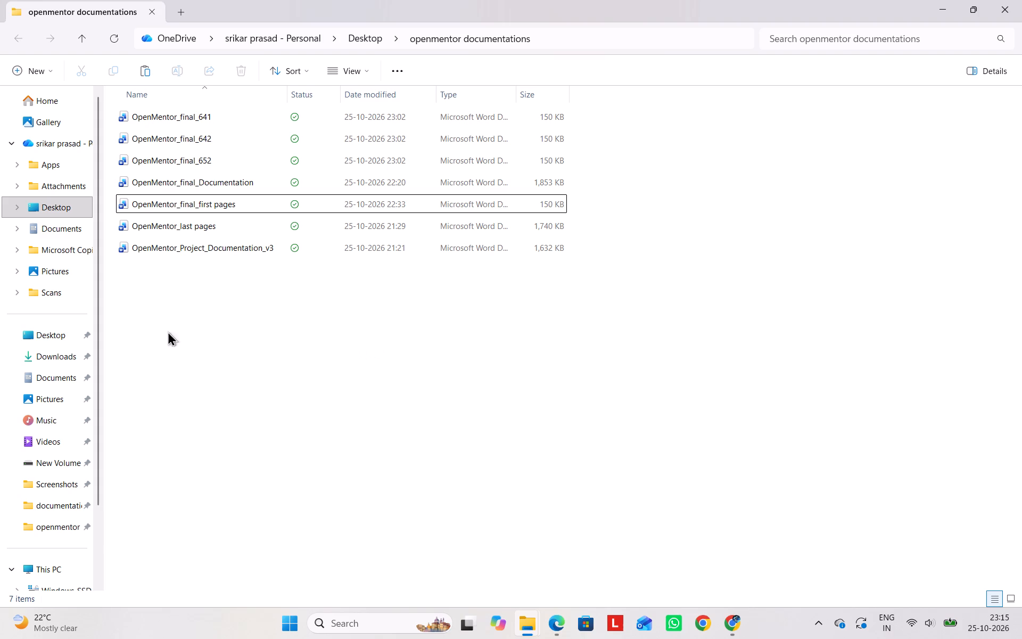
{"action": "left_click", "coordinate": [53, 356]}
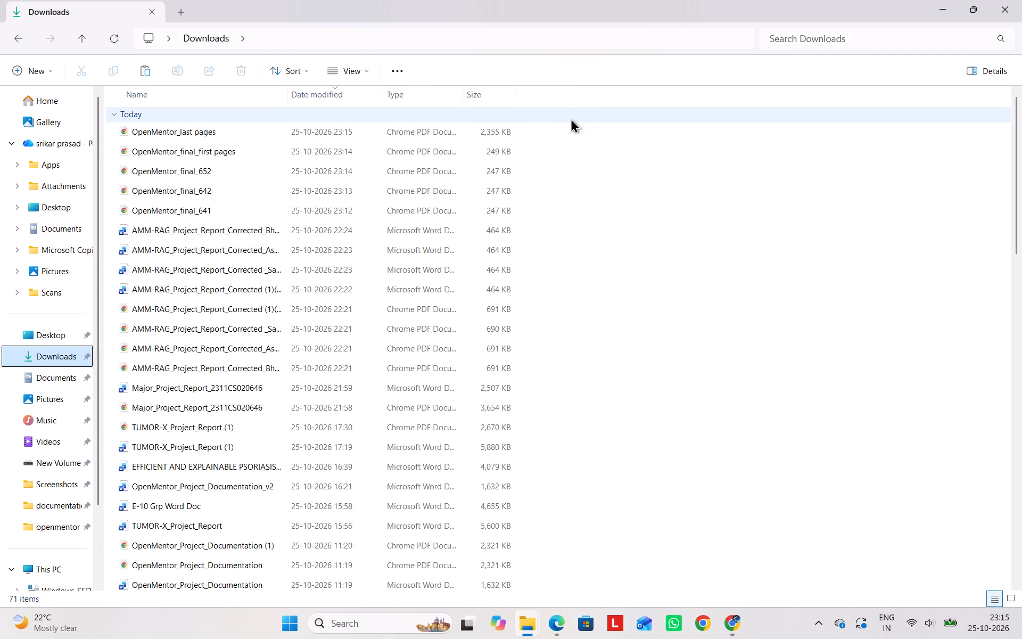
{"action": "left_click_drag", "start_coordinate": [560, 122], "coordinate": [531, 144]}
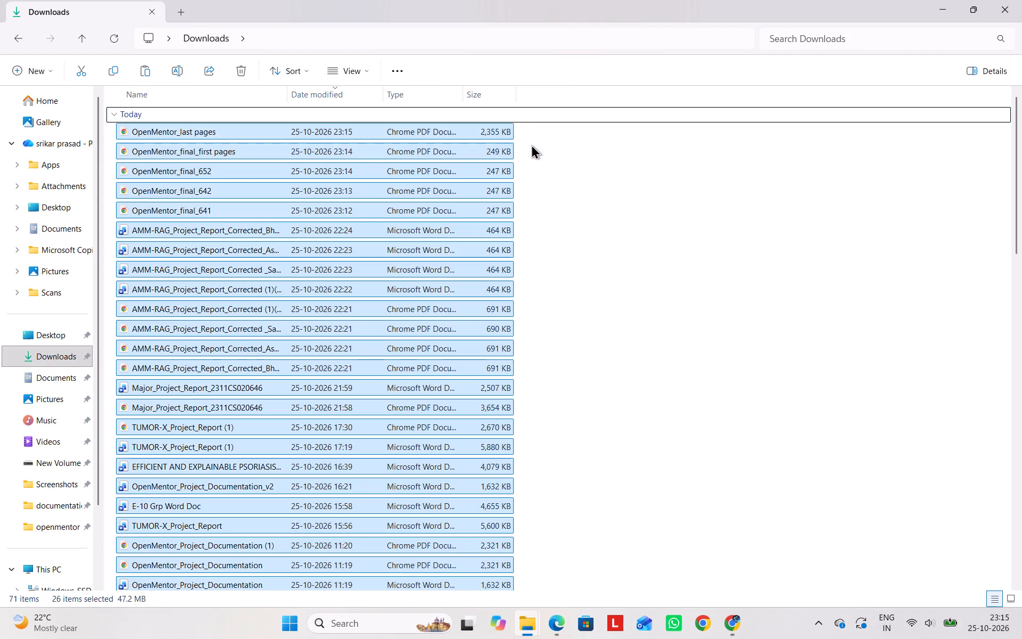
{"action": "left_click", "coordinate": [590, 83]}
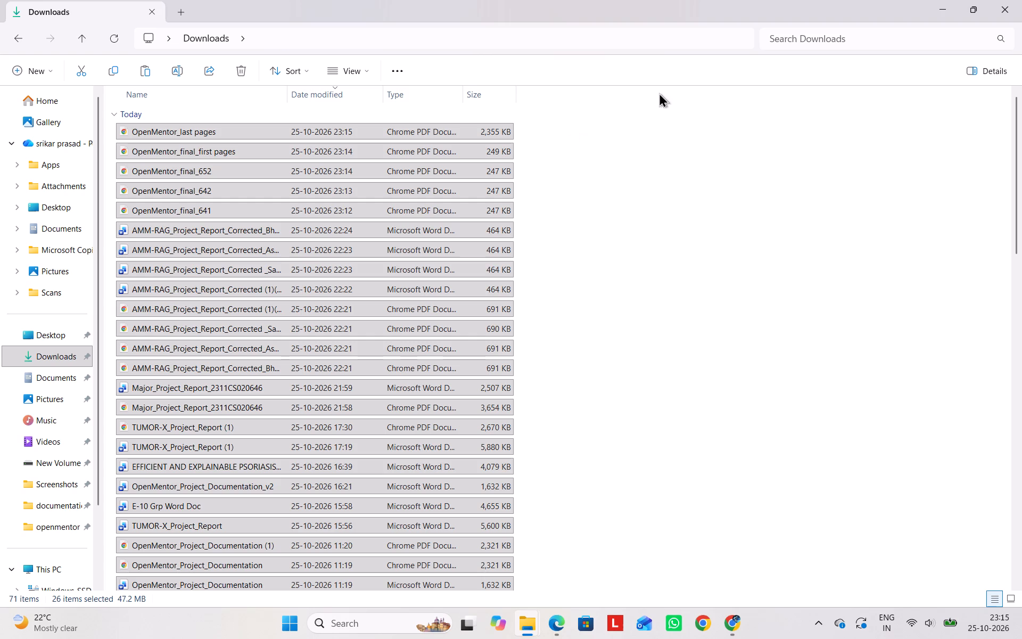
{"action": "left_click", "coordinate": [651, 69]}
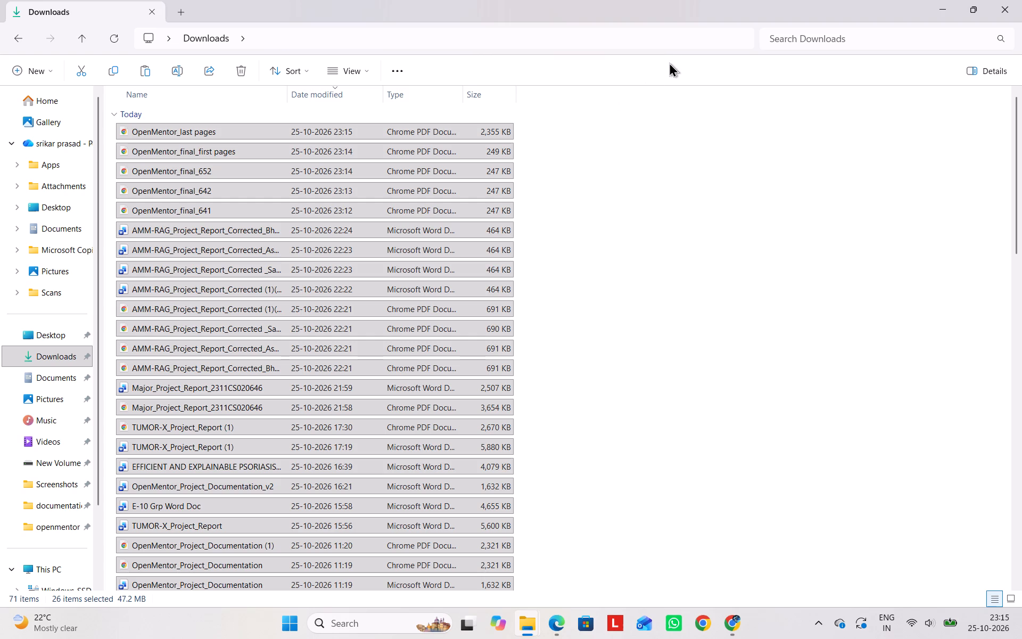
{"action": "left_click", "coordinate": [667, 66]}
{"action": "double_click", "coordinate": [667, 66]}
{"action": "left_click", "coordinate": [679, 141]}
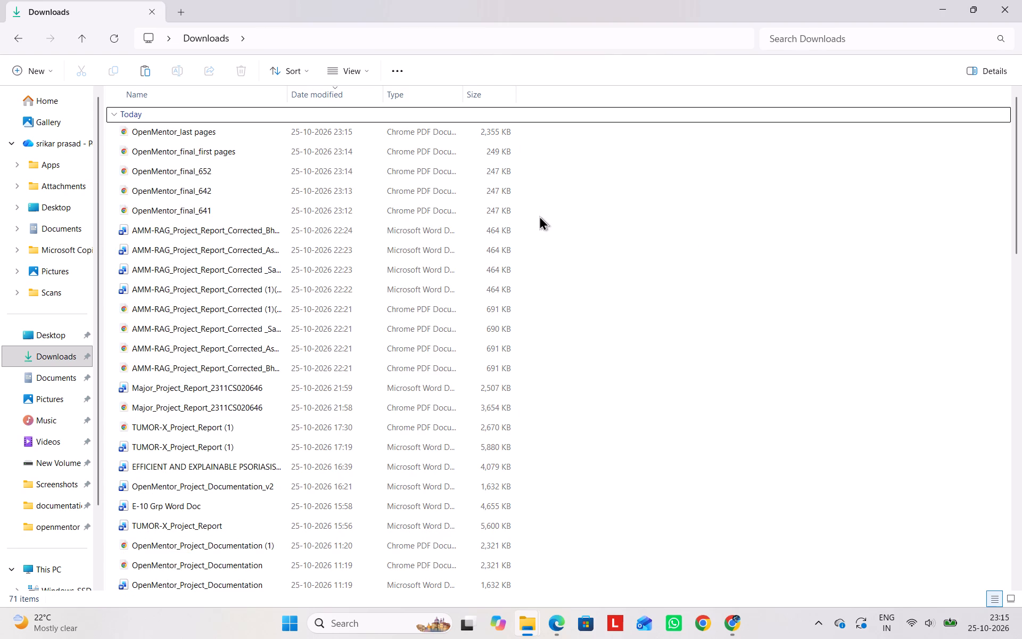
Copy the OpenMentor PDFs for last pages, final_first pages, 652, 642 and 641 from Downloads into the openmentor documentations folder.
{"action": "right_click_drag", "start_coordinate": [539, 216], "coordinate": [481, 133]}
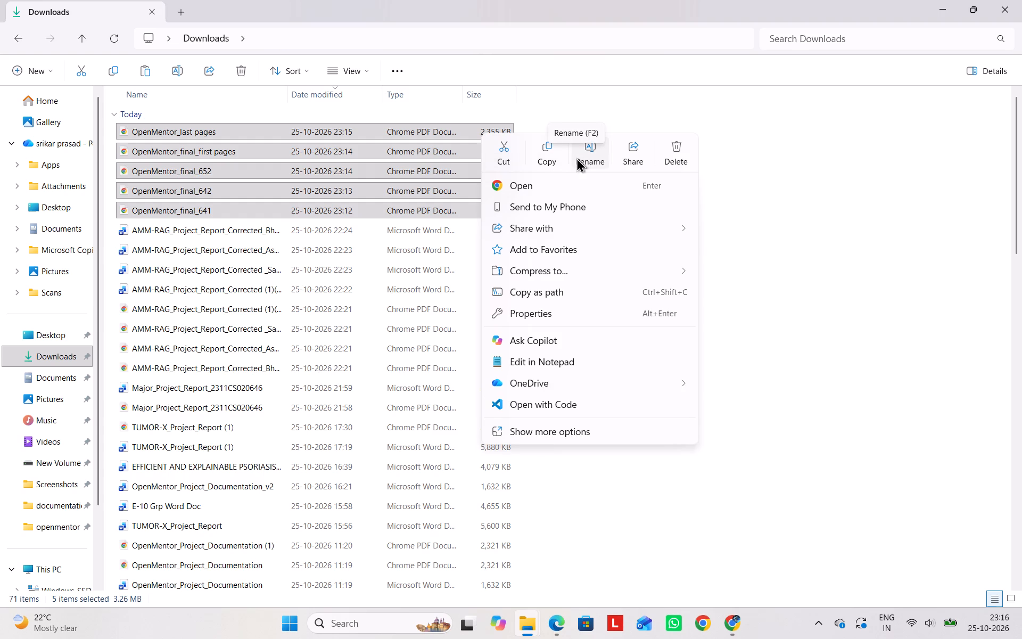
{"action": "left_click", "coordinate": [534, 149]}
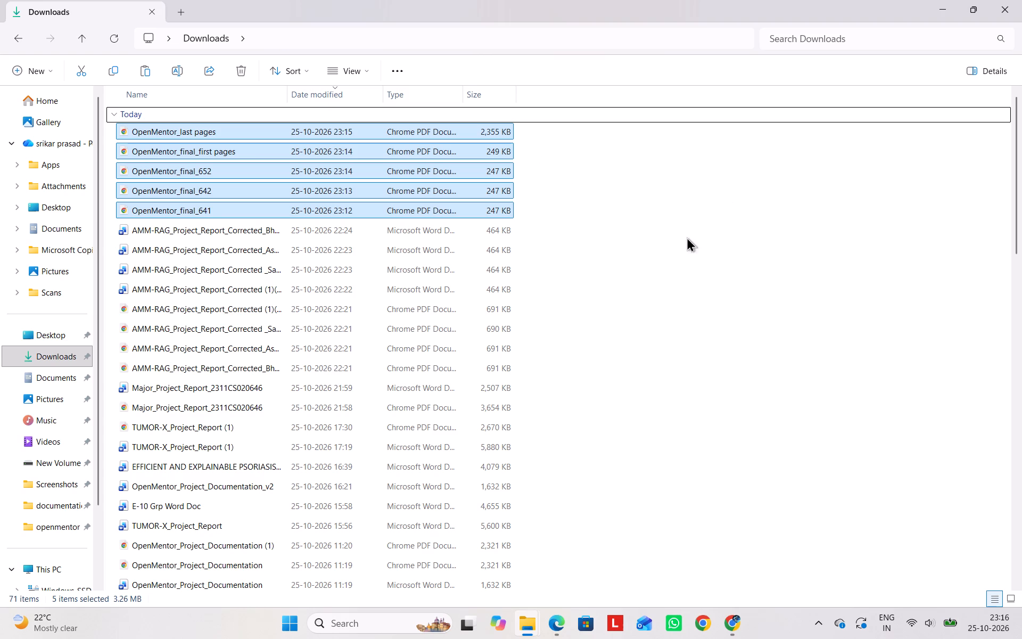
{"action": "key", "text": "ctrl+c"}
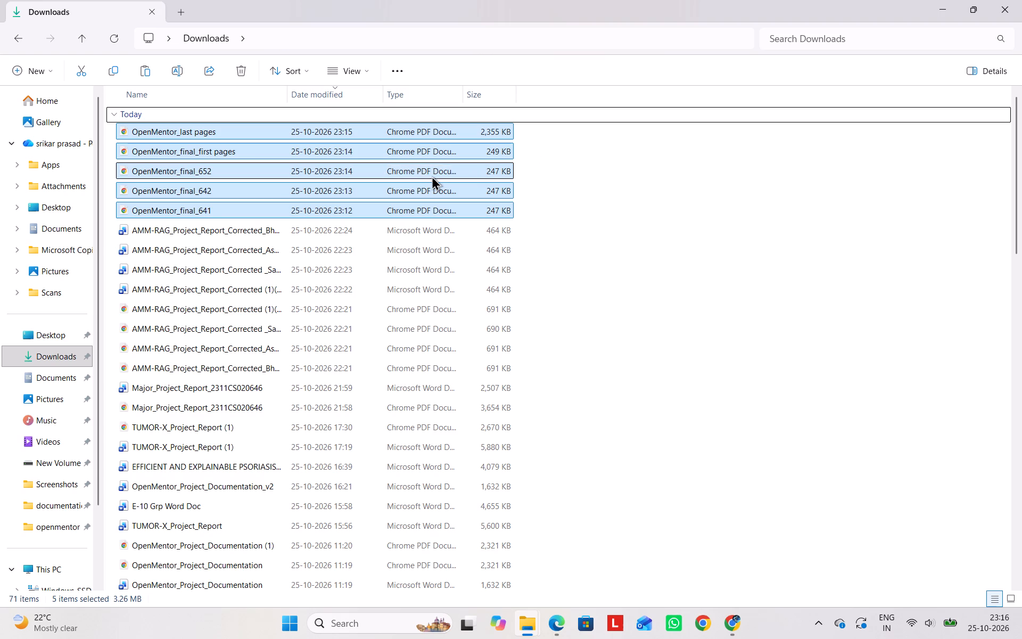
{"action": "left_click", "coordinate": [952, 8]}
{"action": "left_click", "coordinate": [723, 632]}
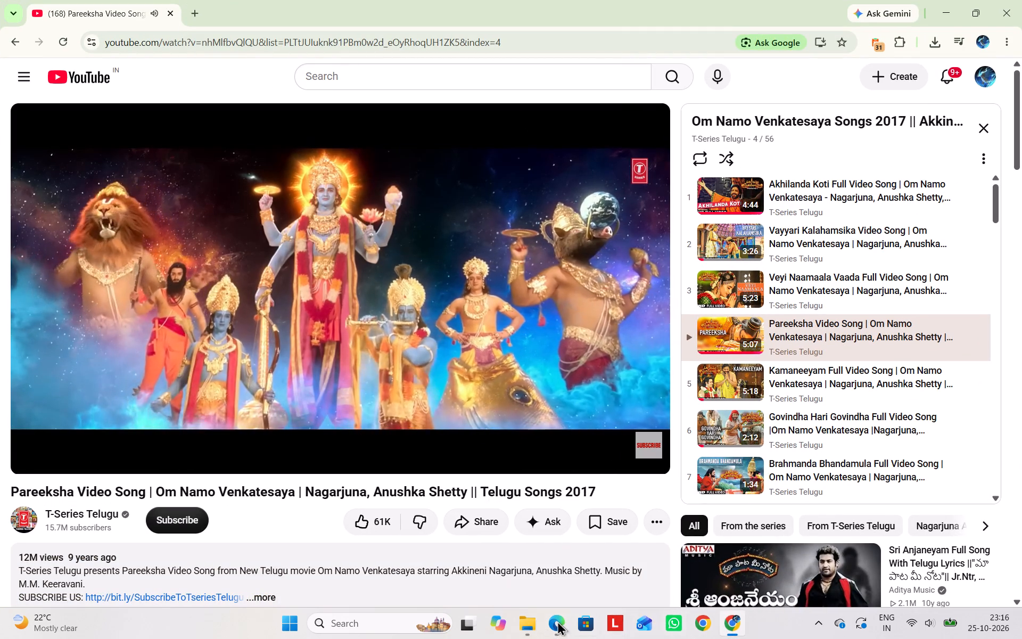
{"action": "left_click", "coordinate": [524, 625]}
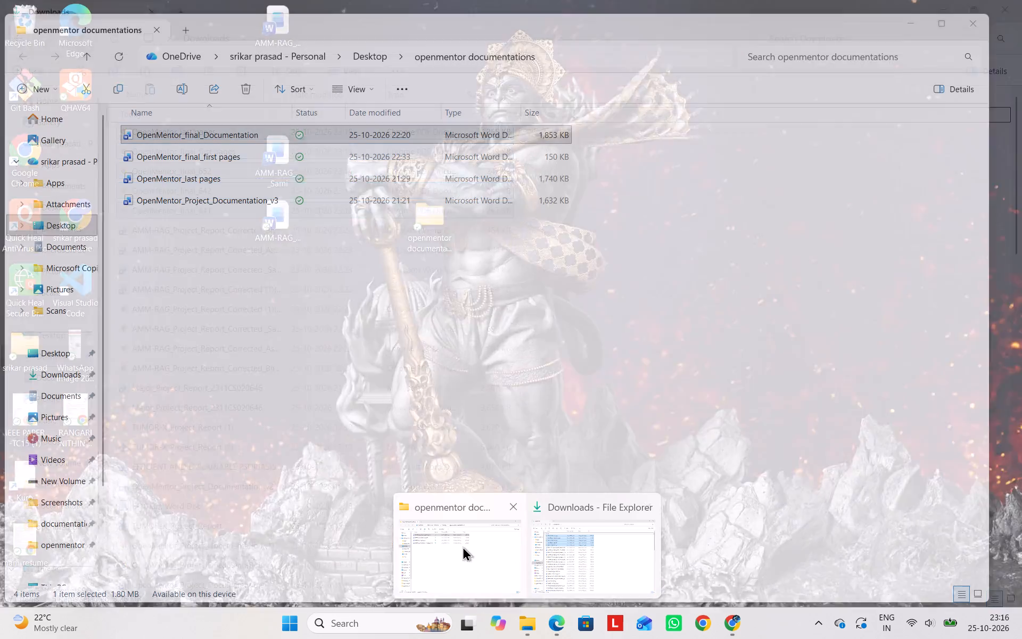
{"action": "left_click", "coordinate": [462, 546]}
{"action": "left_click", "coordinate": [365, 334]}
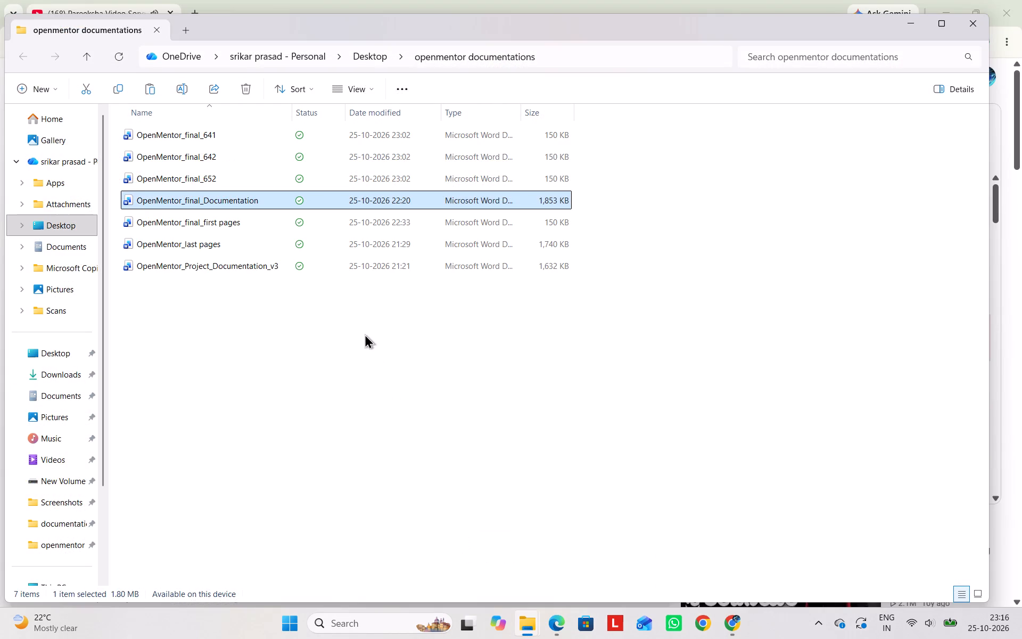
{"action": "key", "text": "ctrl+v"}
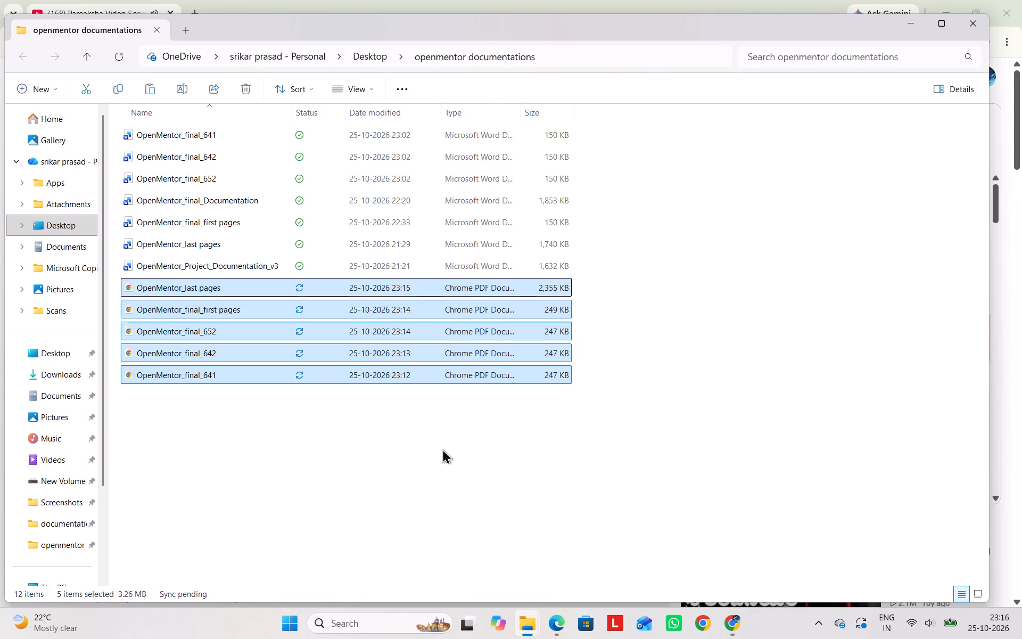
{"action": "left_click", "coordinate": [442, 449]}
Open the OpenMentor_final_first pages PDF, look through its title, certificate, acknowledgement and contents pages, and close it.
{"action": "double_click", "coordinate": [224, 310]}
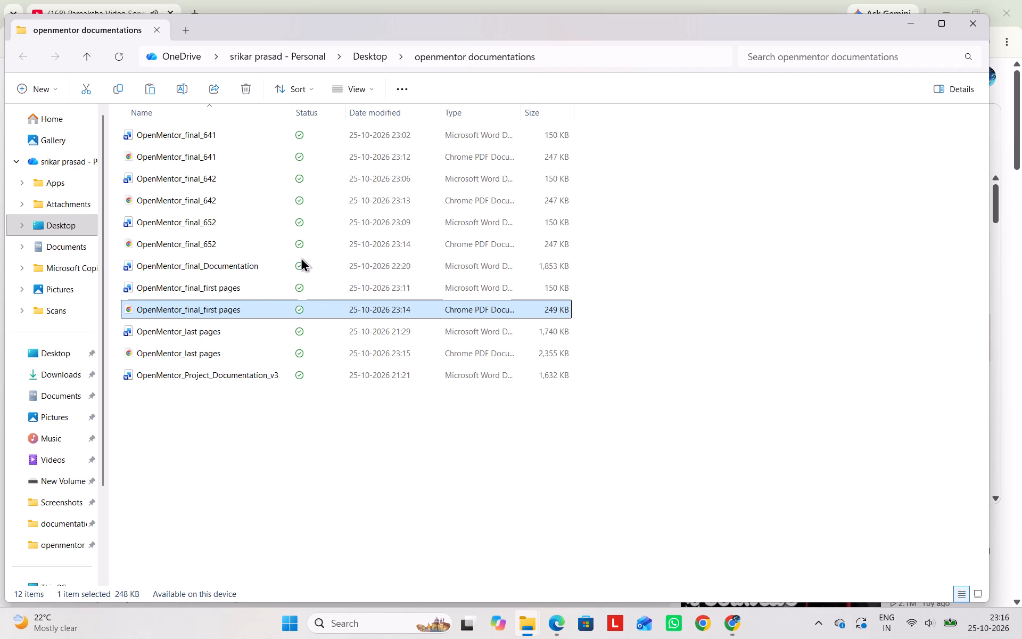
{"action": "double_click", "coordinate": [217, 308]}
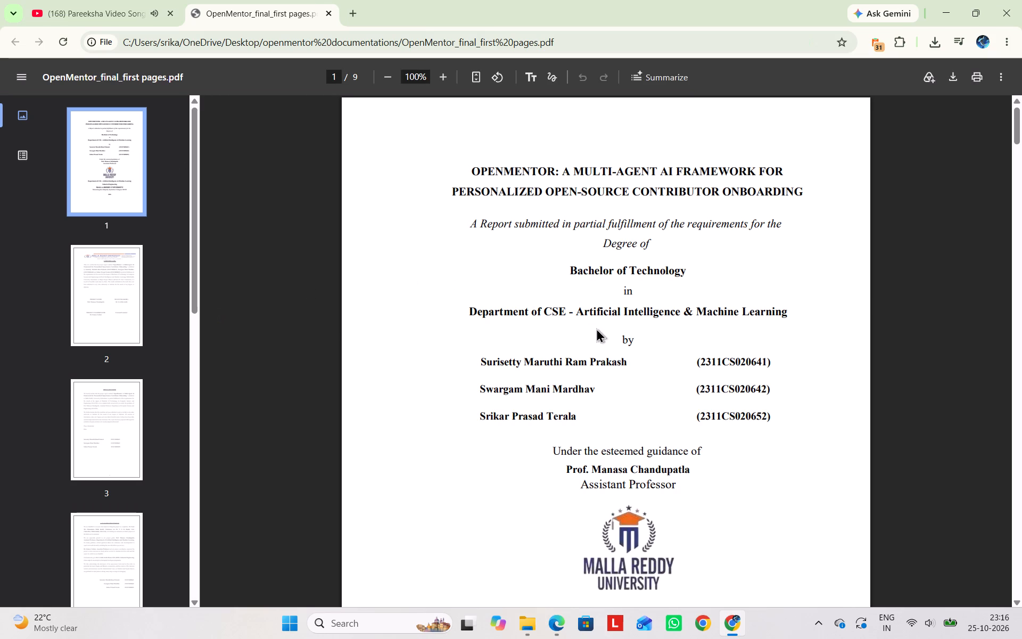
{"action": "scroll", "coordinate": [596, 328], "scroll_direction": "down", "scroll_amount": 6}
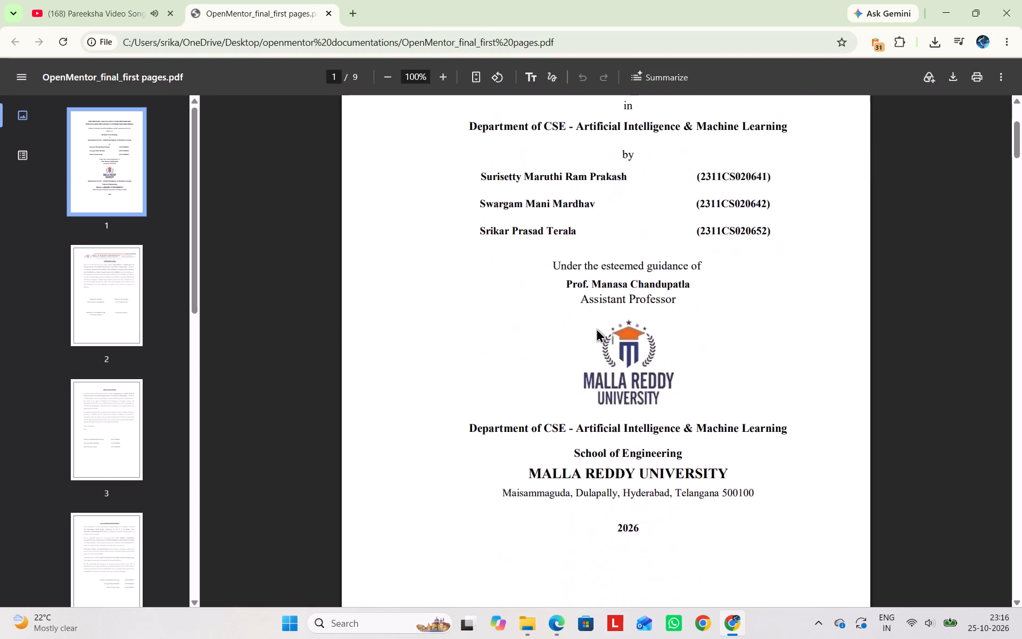
{"action": "scroll", "coordinate": [596, 328], "scroll_direction": "down", "scroll_amount": 4}
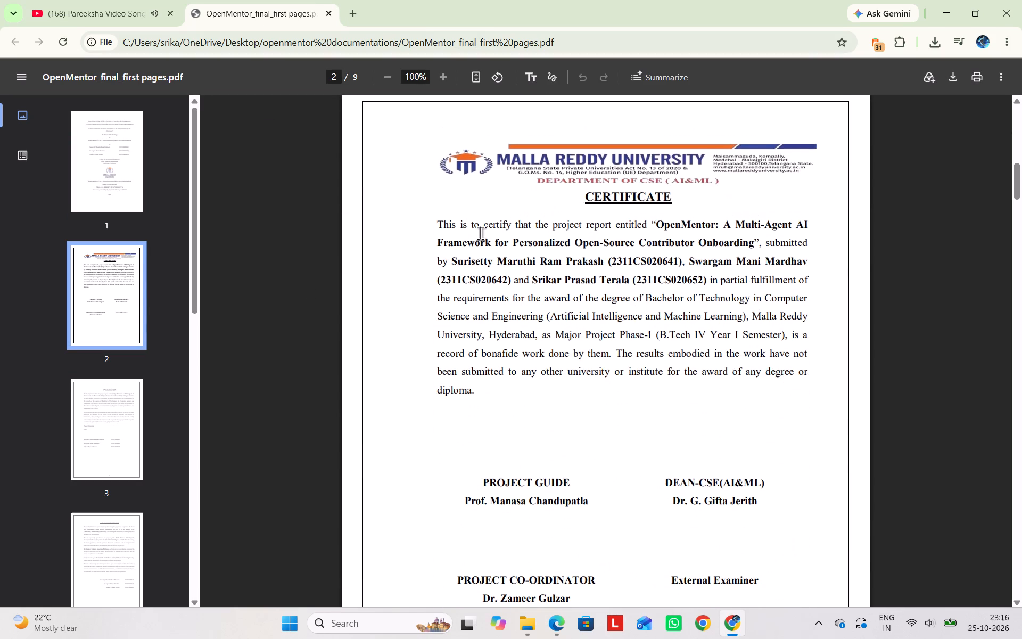
{"action": "scroll", "coordinate": [480, 233], "scroll_direction": "down", "scroll_amount": 15}
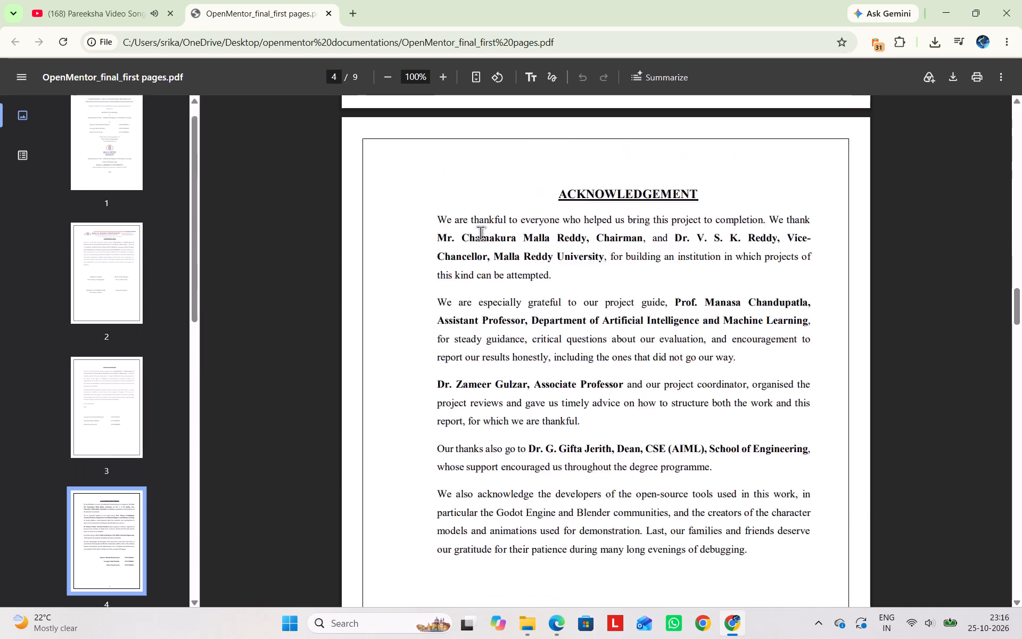
{"action": "scroll", "coordinate": [480, 233], "scroll_direction": "down", "scroll_amount": 4}
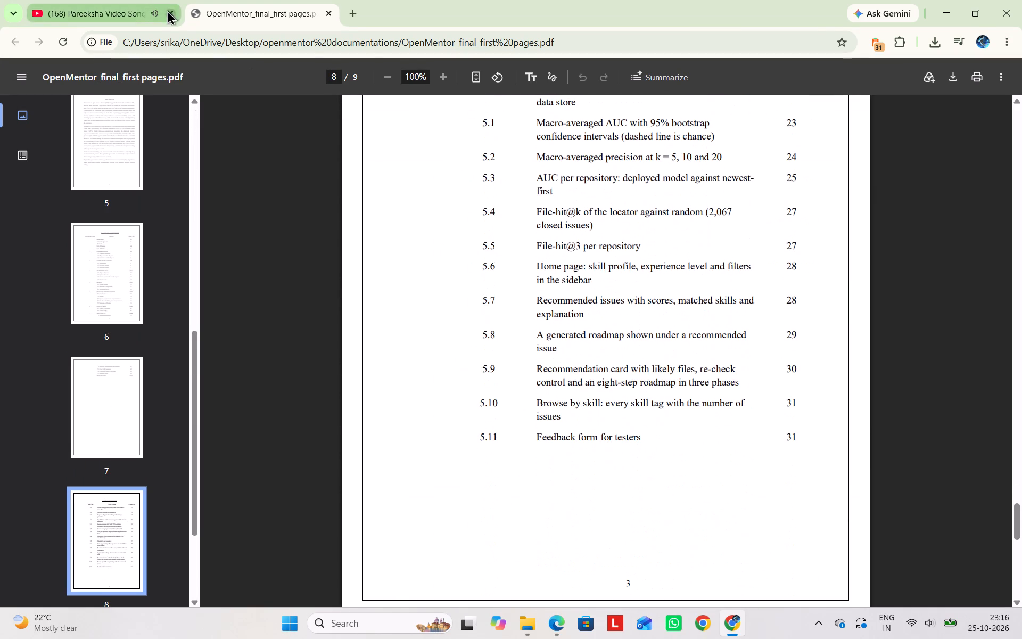
{"action": "left_click", "coordinate": [327, 12]}
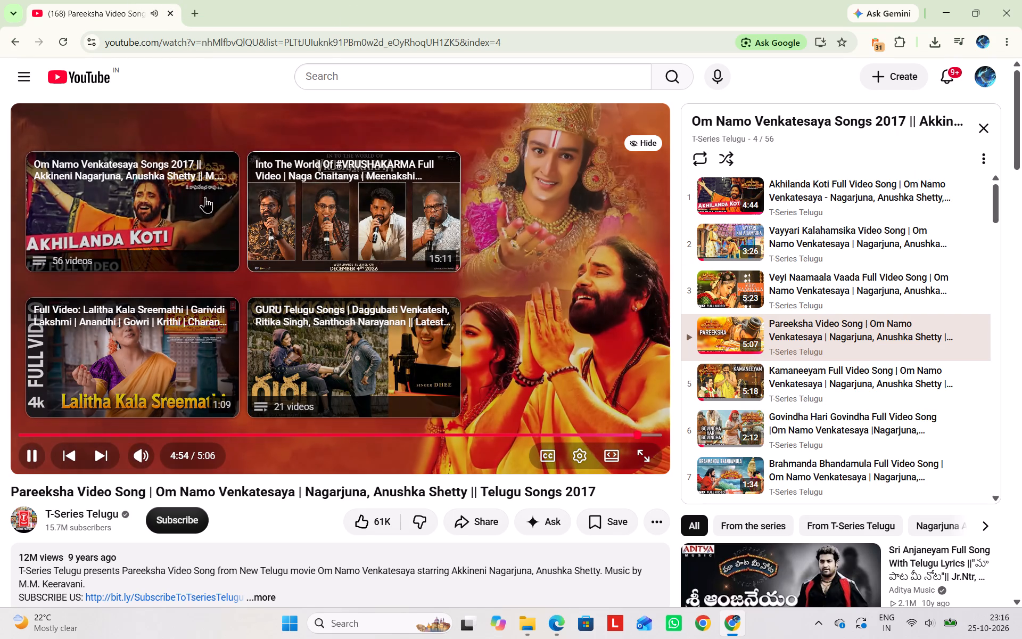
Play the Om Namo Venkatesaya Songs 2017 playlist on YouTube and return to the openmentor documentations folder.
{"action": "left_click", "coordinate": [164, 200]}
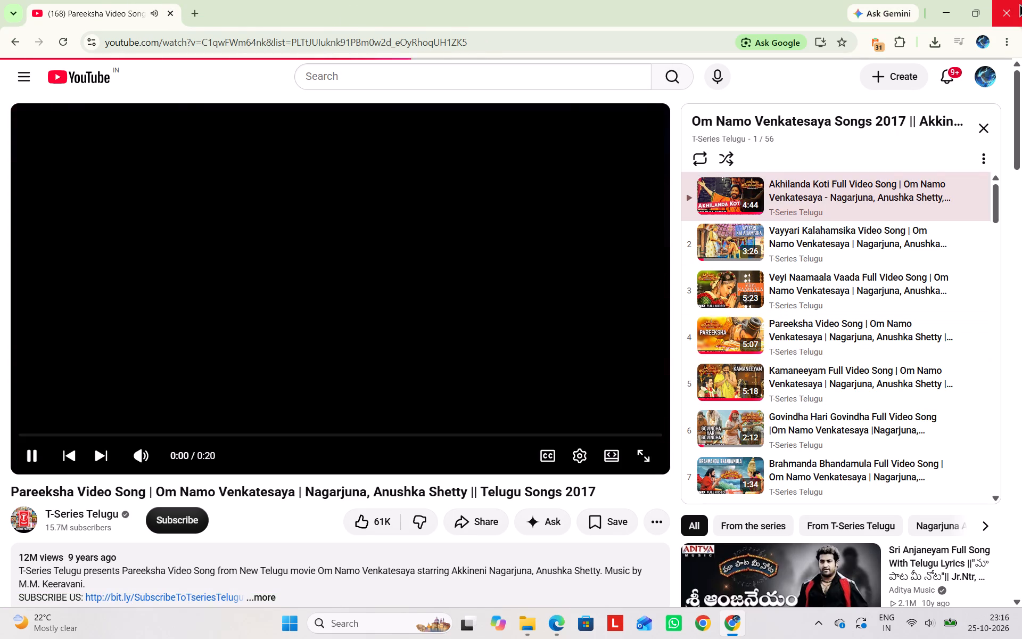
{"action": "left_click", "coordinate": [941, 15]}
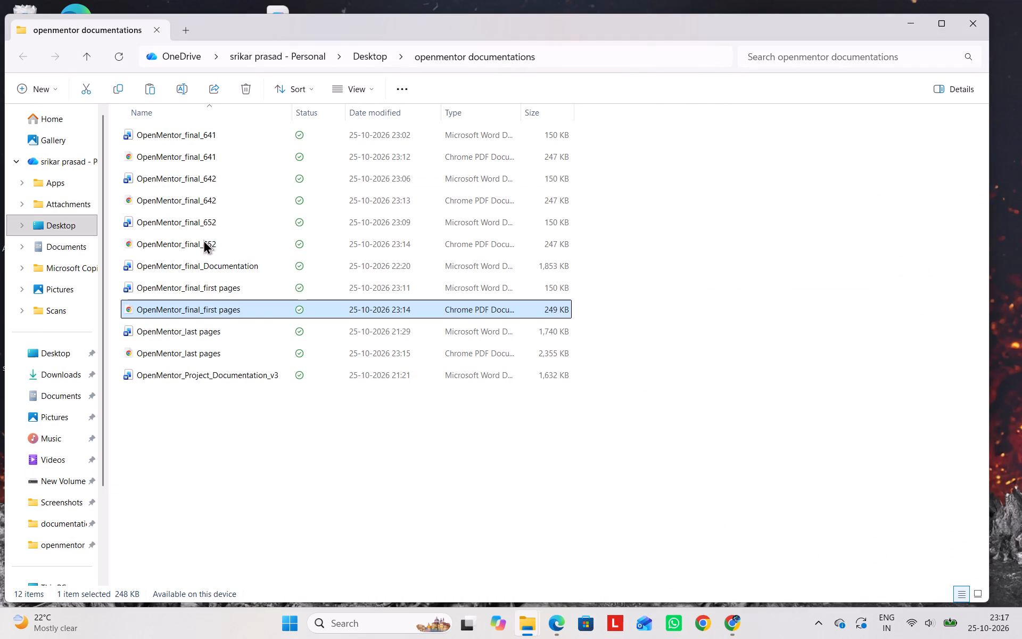
Open the OpenMentor_last pages PDF, look through its abstract, contents, figure and table lists and Chapter 1, and close it.
{"action": "double_click", "coordinate": [215, 353]}
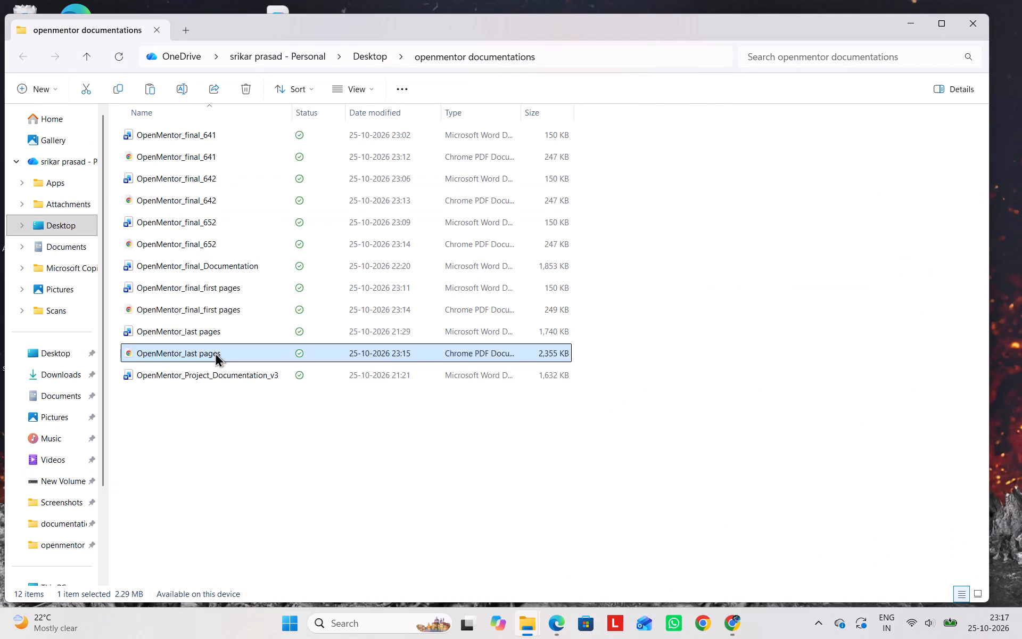
{"action": "scroll", "coordinate": [622, 353], "scroll_direction": "down", "scroll_amount": 5}
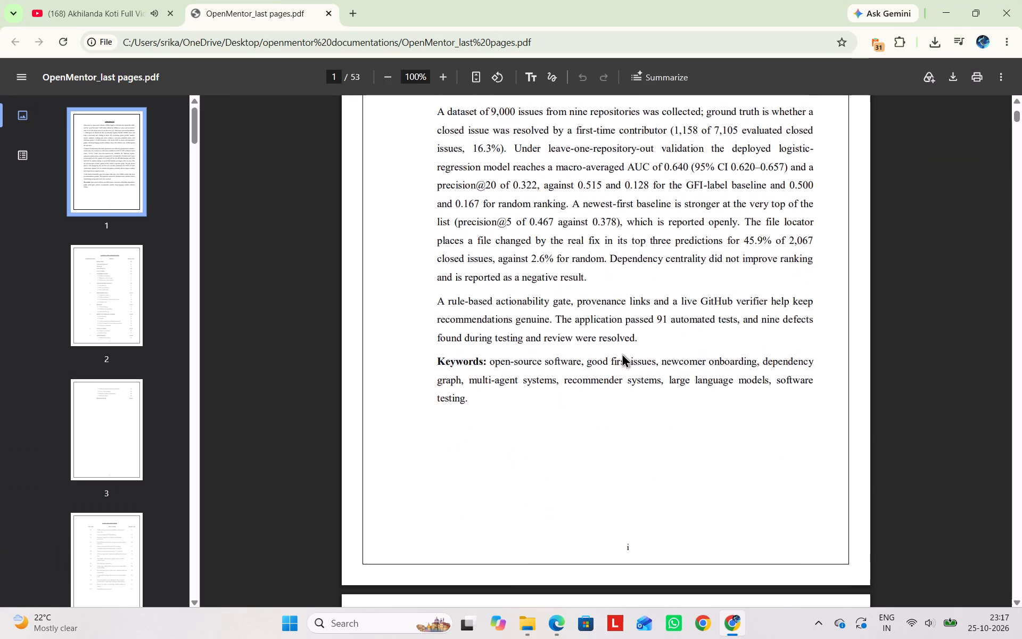
{"action": "scroll", "coordinate": [622, 353], "scroll_direction": "down", "scroll_amount": 7}
{"action": "scroll", "coordinate": [622, 353], "scroll_direction": "up", "scroll_amount": 2}
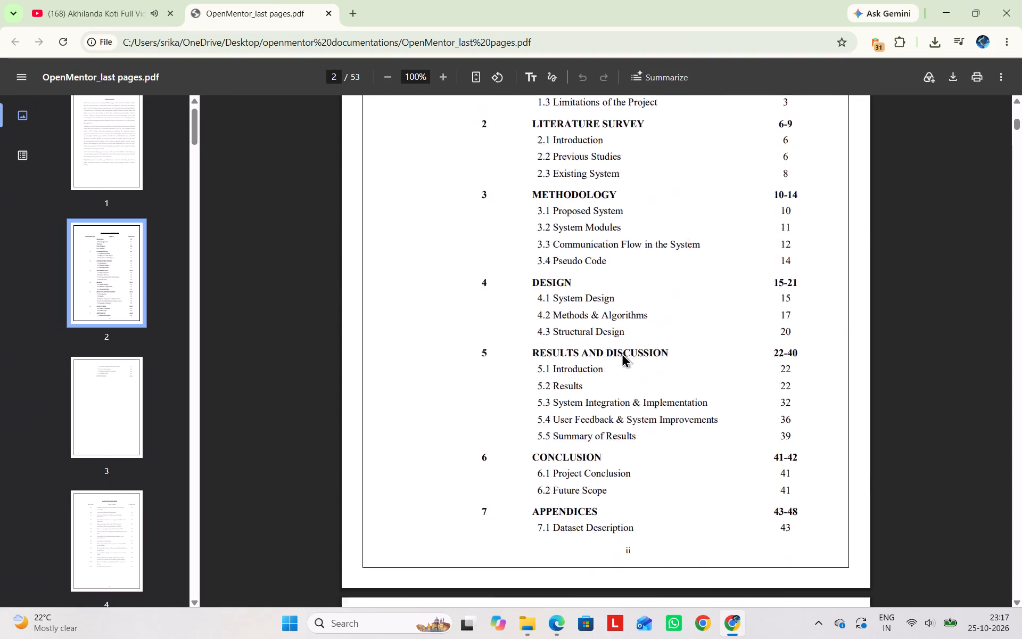
{"action": "scroll", "coordinate": [622, 353], "scroll_direction": "up", "scroll_amount": 1}
{"action": "scroll", "coordinate": [622, 353], "scroll_direction": "down", "scroll_amount": 4}
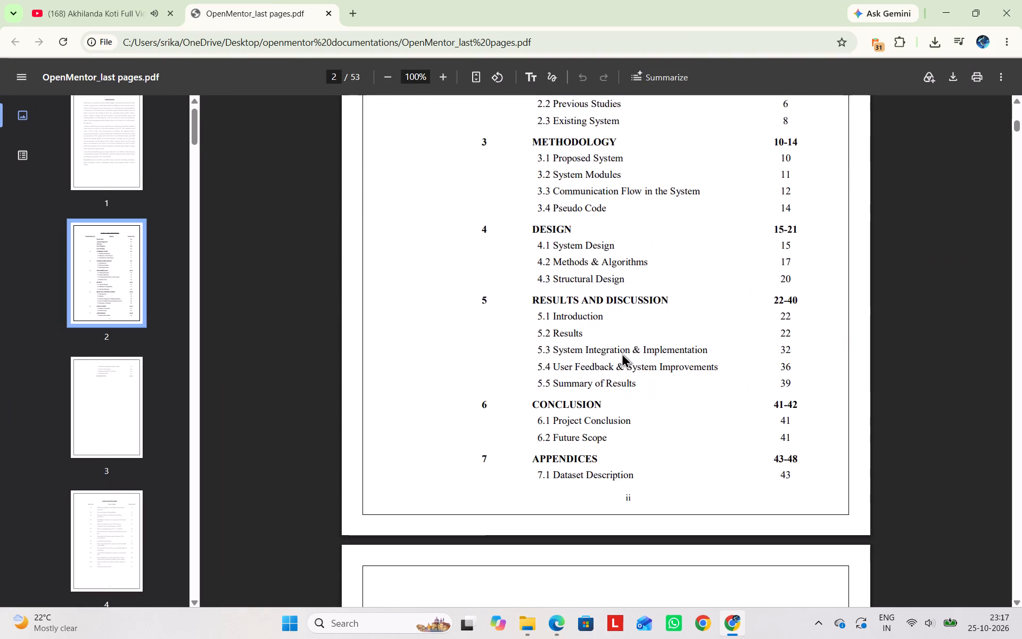
{"action": "scroll", "coordinate": [622, 353], "scroll_direction": "down", "scroll_amount": 5}
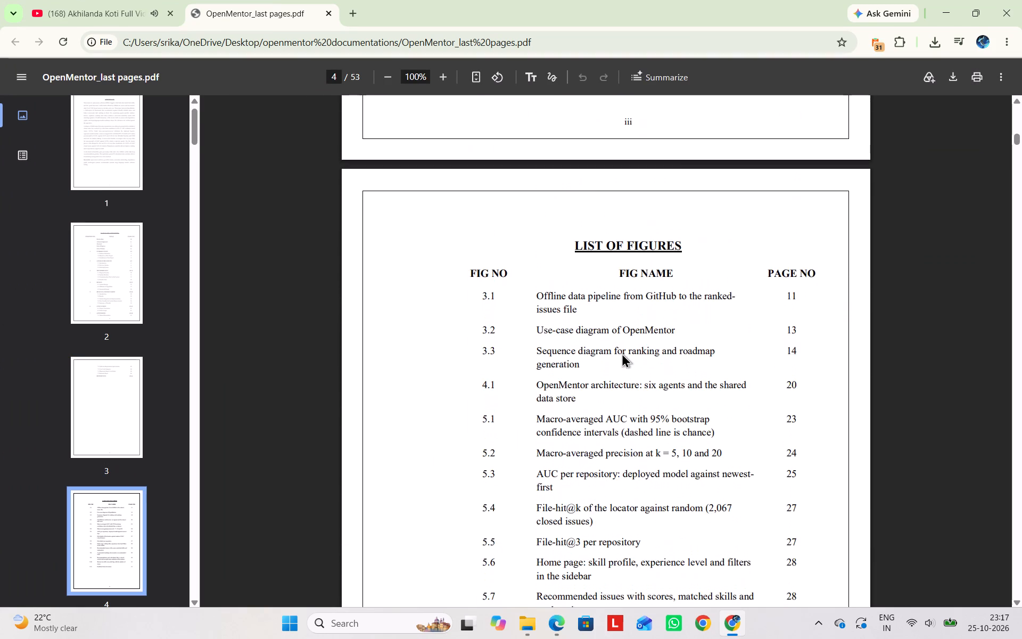
{"action": "scroll", "coordinate": [622, 353], "scroll_direction": "down", "scroll_amount": 5}
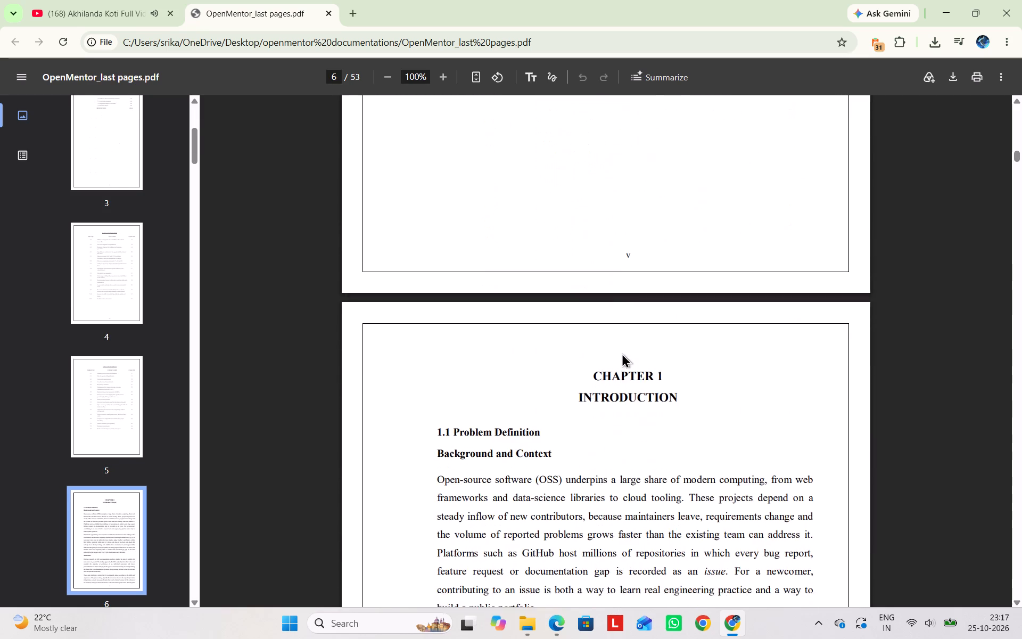
{"action": "scroll", "coordinate": [622, 353], "scroll_direction": "down", "scroll_amount": 3}
{"action": "scroll", "coordinate": [622, 353], "scroll_direction": "up", "scroll_amount": 1}
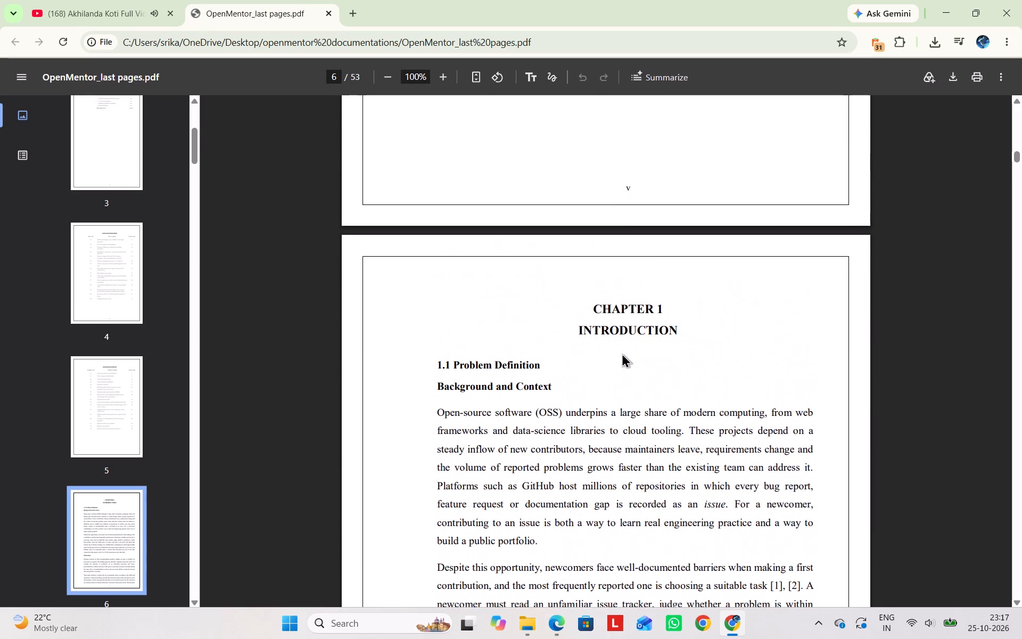
{"action": "scroll", "coordinate": [622, 353], "scroll_direction": "up", "scroll_amount": 1}
{"action": "scroll", "coordinate": [622, 353], "scroll_direction": "down", "scroll_amount": 6}
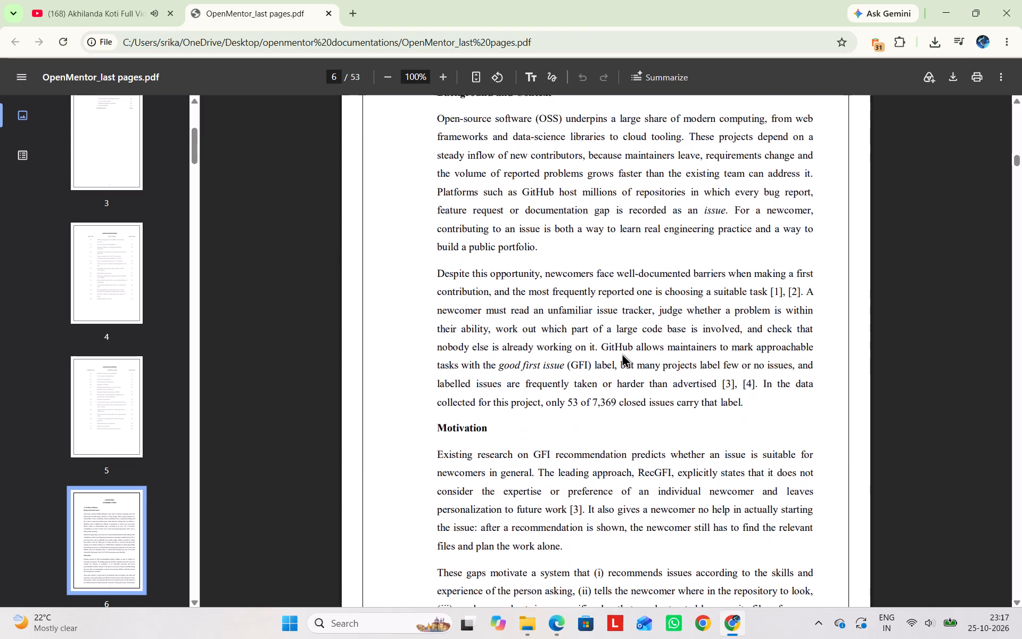
{"action": "scroll", "coordinate": [622, 353], "scroll_direction": "down", "scroll_amount": 7}
{"action": "scroll", "coordinate": [622, 353], "scroll_direction": "up", "scroll_amount": 17}
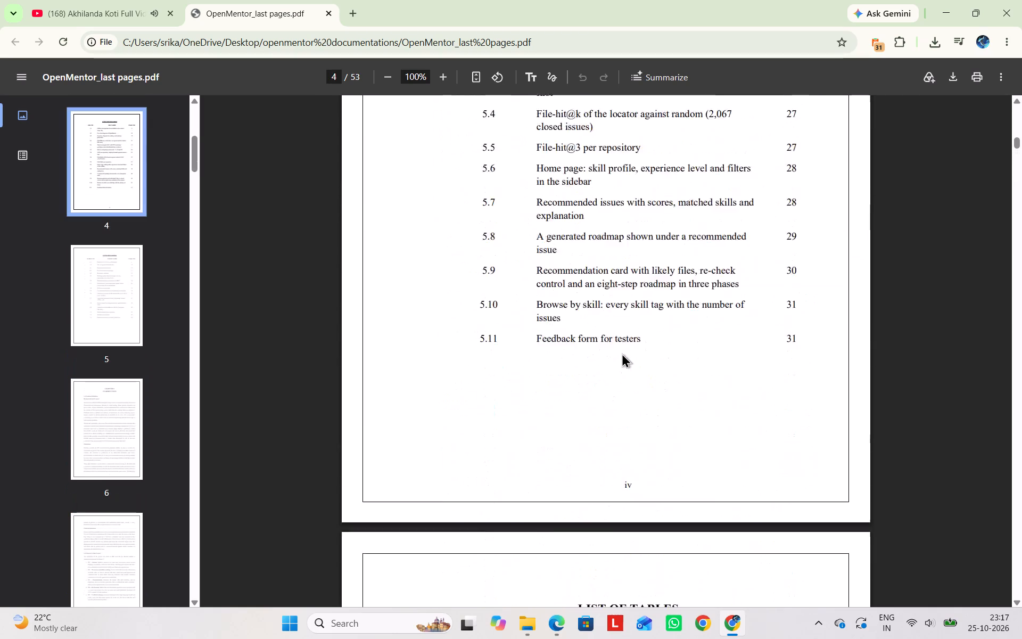
{"action": "scroll", "coordinate": [622, 353], "scroll_direction": "up", "scroll_amount": 12}
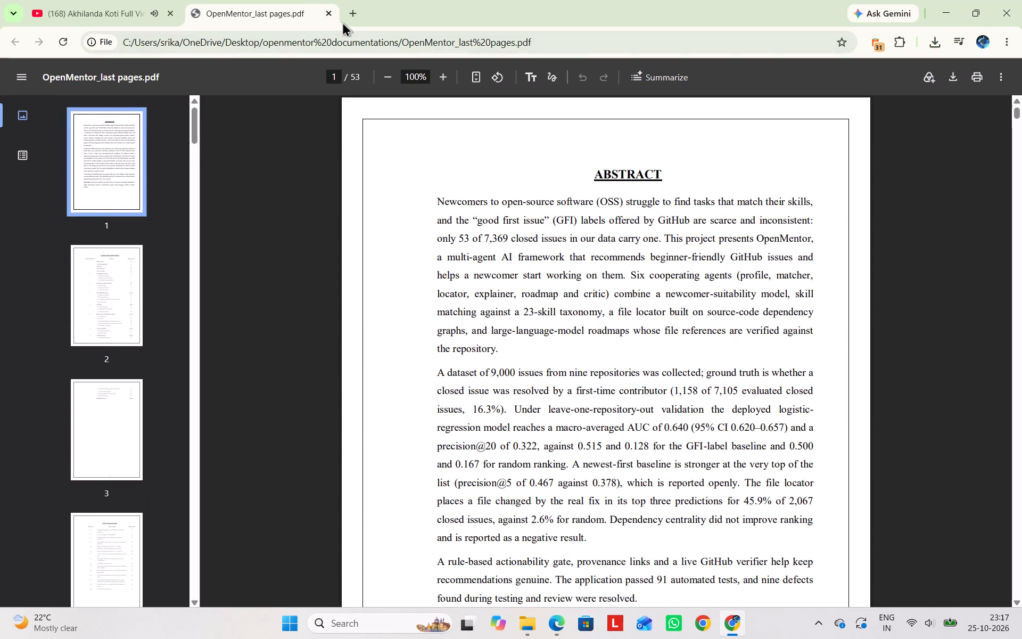
{"action": "left_click", "coordinate": [331, 14]}
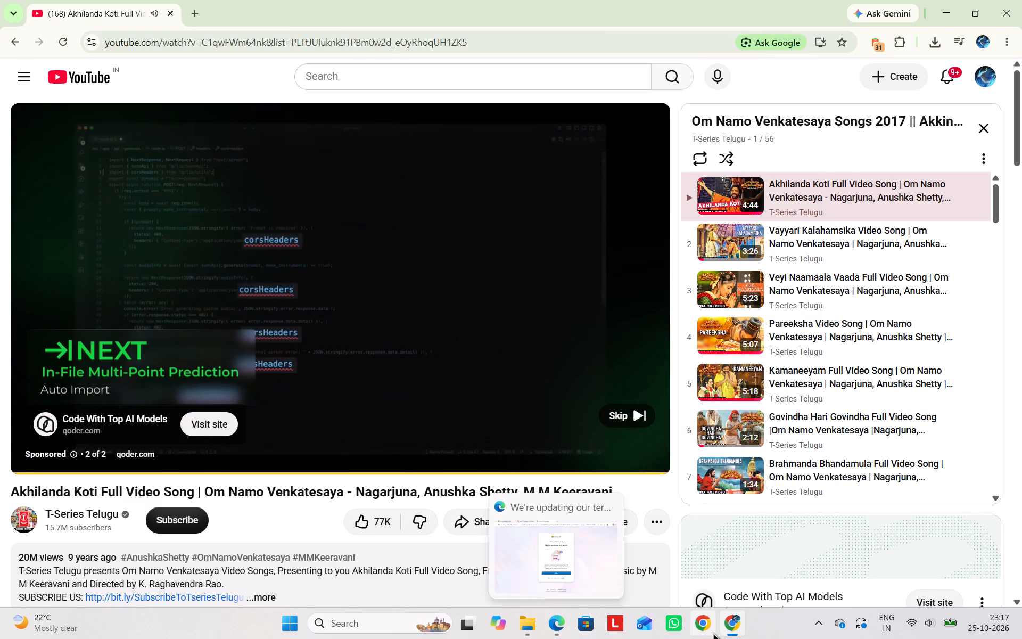
Return to the openmentor documentations folder, open the OpenMentor_last pages Word document, look through its front lists up to Chapter 1, and close it.
{"action": "left_click", "coordinate": [533, 627]}
{"action": "left_click", "coordinate": [490, 574]}
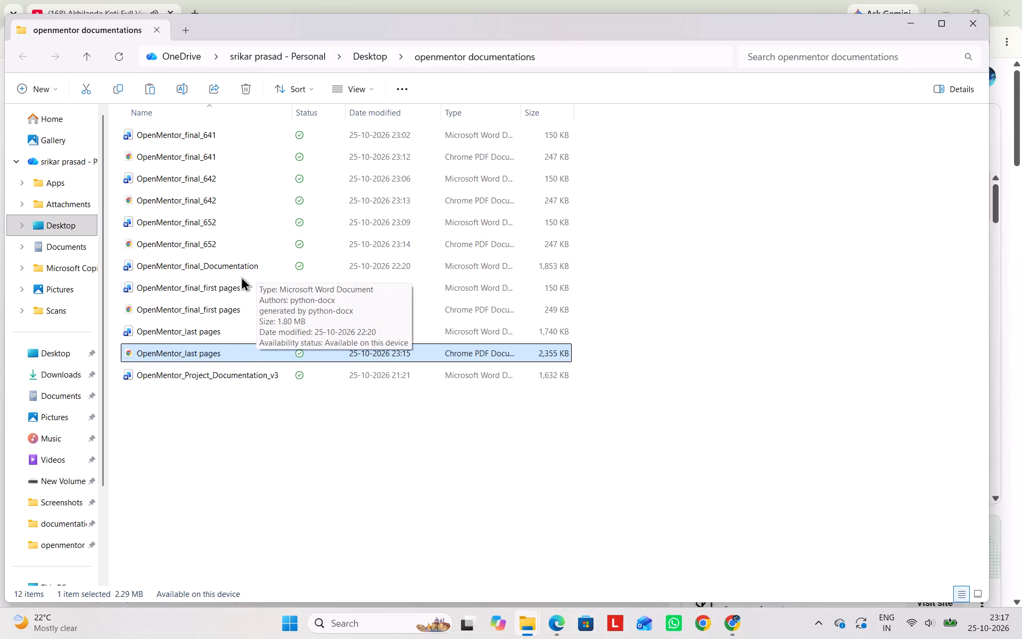
{"action": "double_click", "coordinate": [213, 331]}
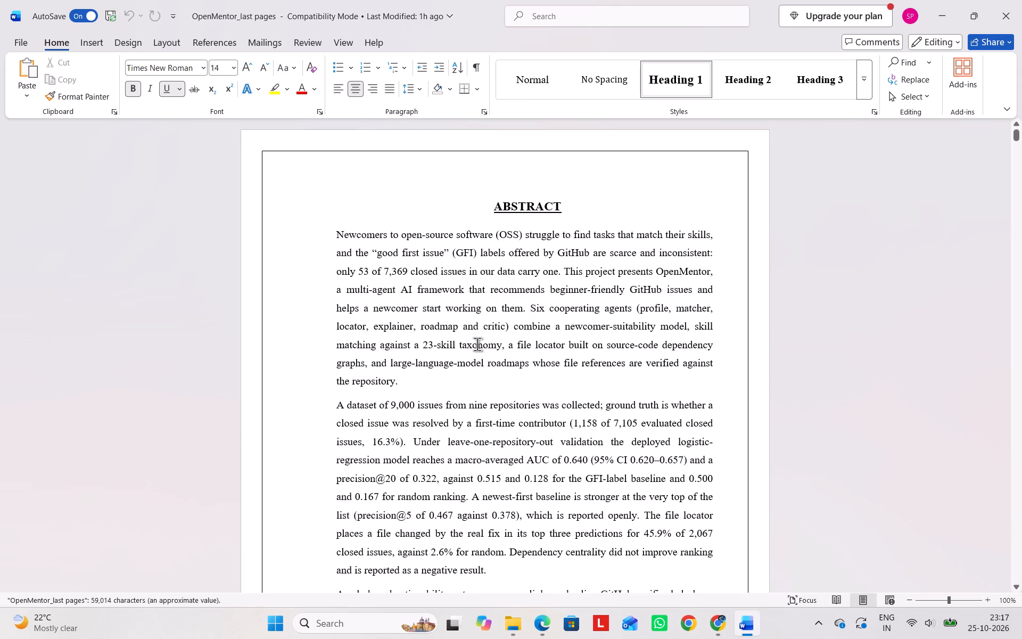
{"action": "scroll", "coordinate": [477, 344], "scroll_direction": "down", "scroll_amount": 10}
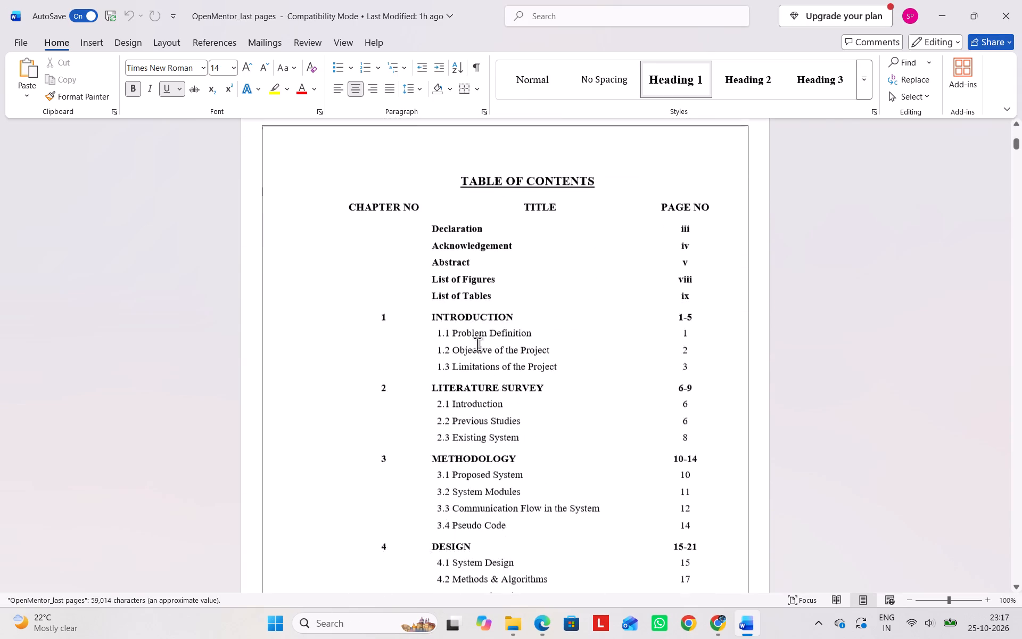
{"action": "scroll", "coordinate": [477, 344], "scroll_direction": "down", "scroll_amount": 7}
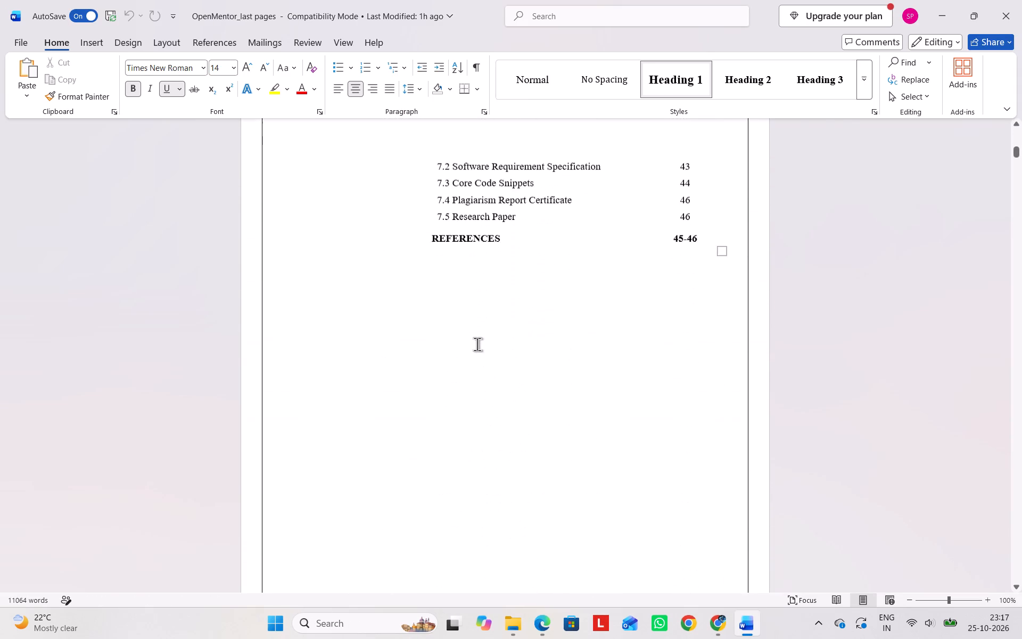
{"action": "scroll", "coordinate": [477, 344], "scroll_direction": "down", "scroll_amount": 7}
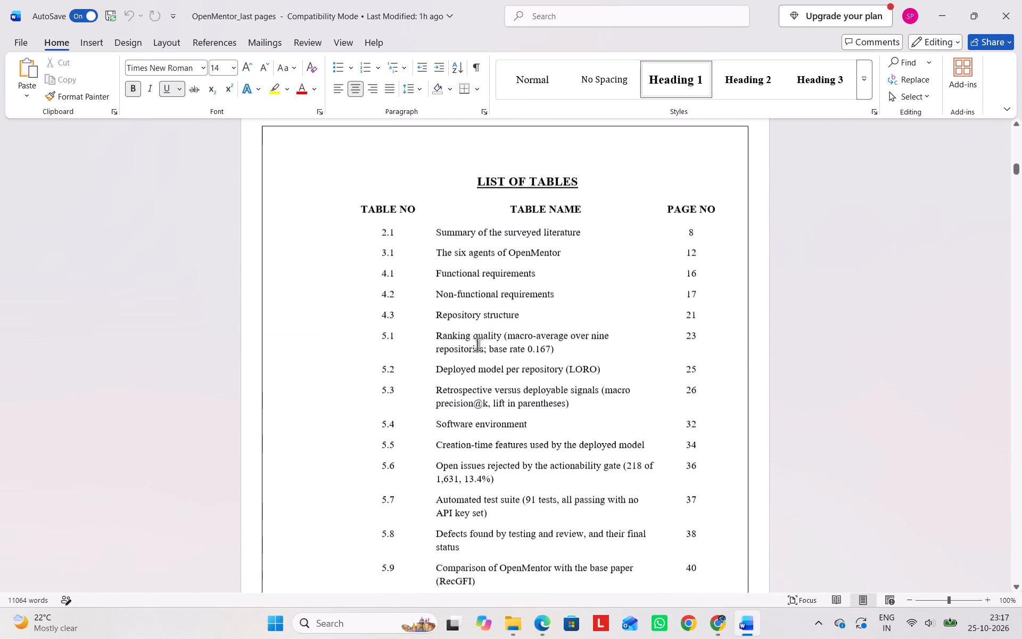
{"action": "scroll", "coordinate": [477, 344], "scroll_direction": "down", "scroll_amount": 3}
{"action": "scroll", "coordinate": [477, 344], "scroll_direction": "up", "scroll_amount": 1}
{"action": "scroll", "coordinate": [477, 344], "scroll_direction": "down", "scroll_amount": 1}
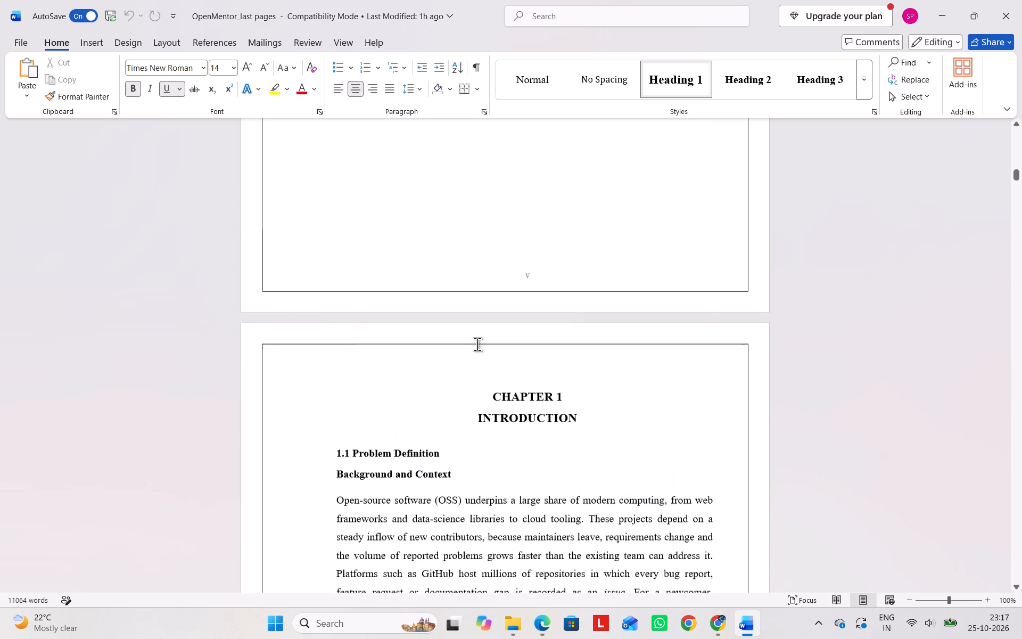
{"action": "scroll", "coordinate": [477, 344], "scroll_direction": "up", "scroll_amount": 20}
{"action": "scroll", "coordinate": [477, 344], "scroll_direction": "up", "scroll_amount": 1}
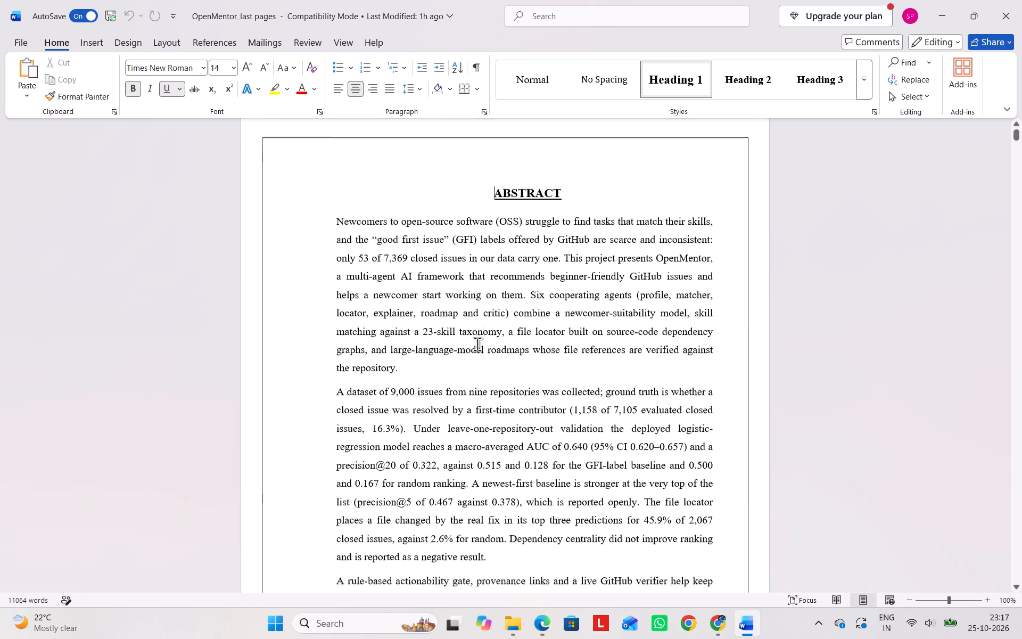
{"action": "left_click", "coordinate": [1021, 18]}
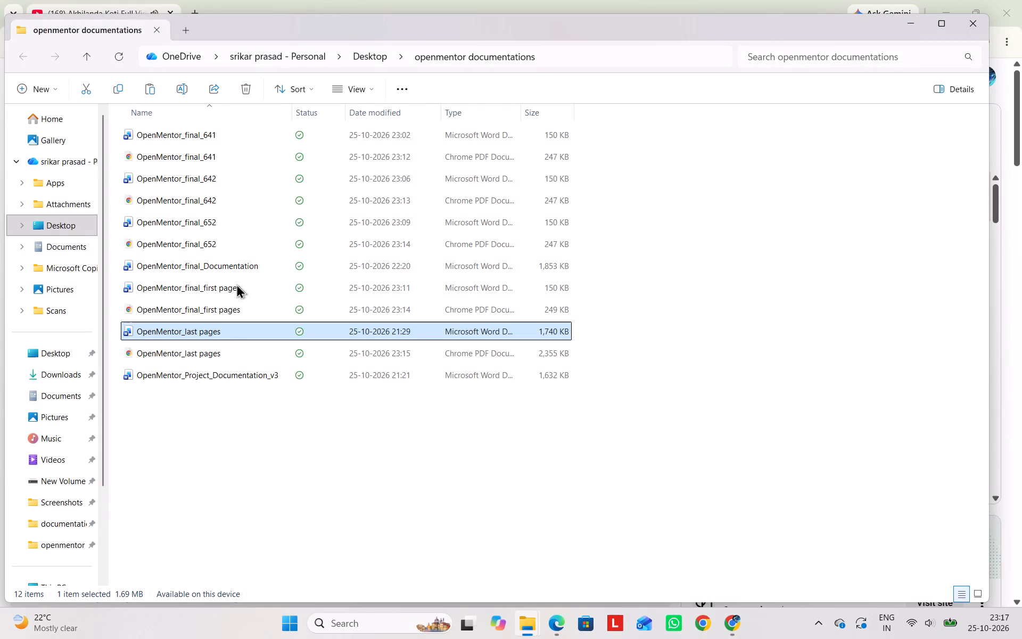
Open the OpenMentor_final_Documentation Word document, look at its opening pages down to the declaration, and close it.
{"action": "double_click", "coordinate": [215, 263]}
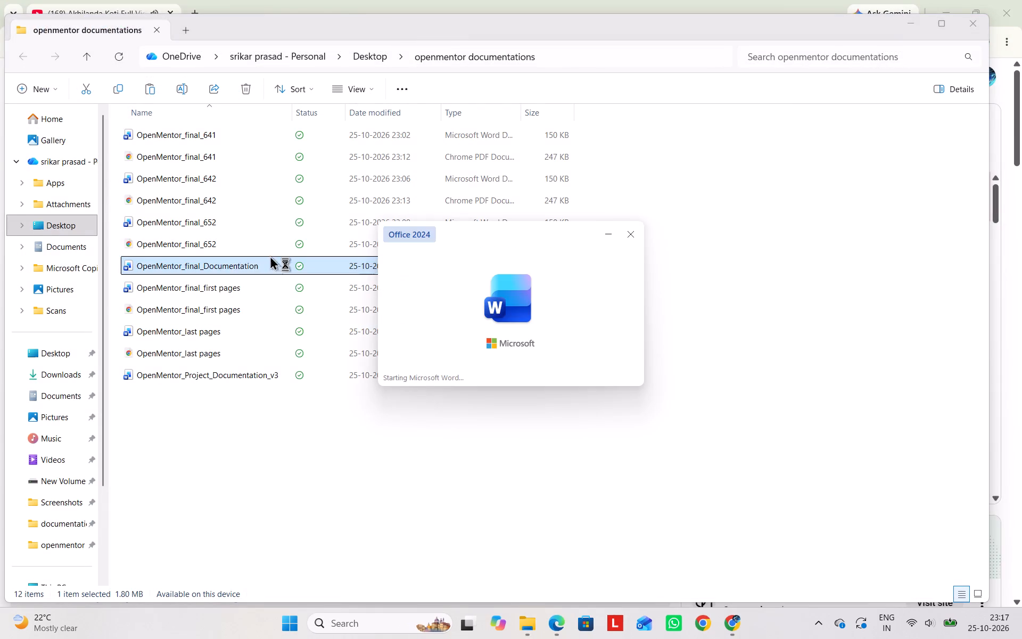
{"action": "scroll", "coordinate": [523, 334], "scroll_direction": "down", "scroll_amount": 10}
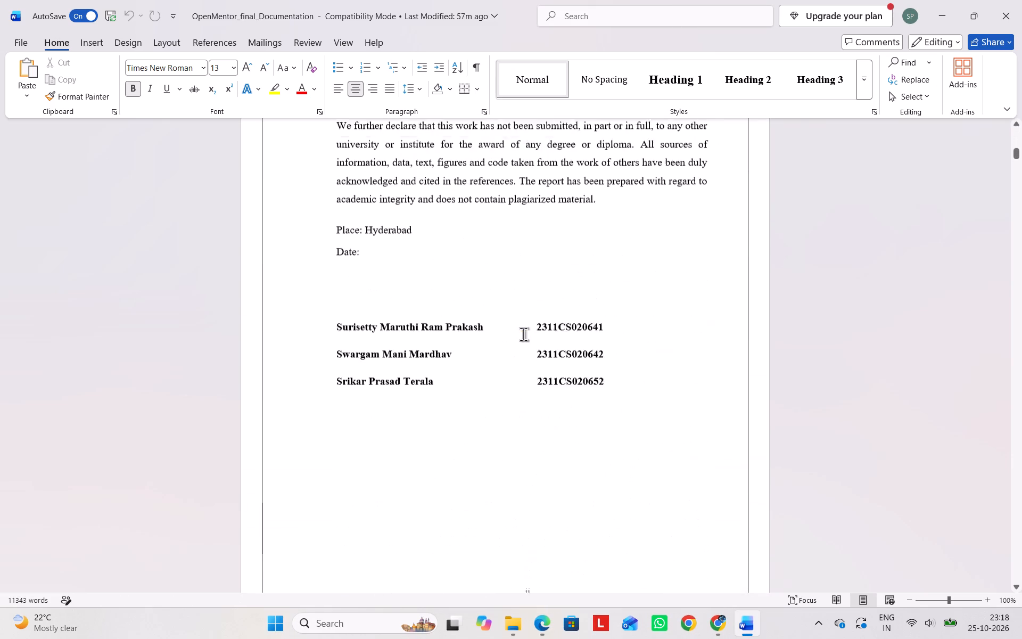
{"action": "left_click", "coordinate": [1021, 0]}
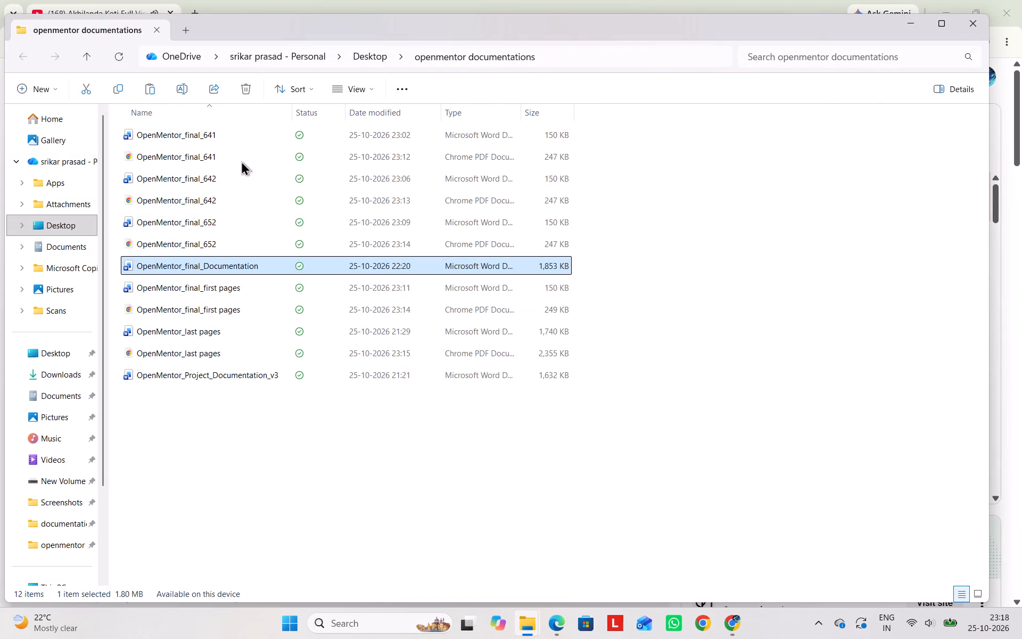
Open the OpenMentor_final_652 PDF, look through its title, abstract, contents and list of tables pages, and close the browser window.
{"action": "double_click", "coordinate": [234, 248]}
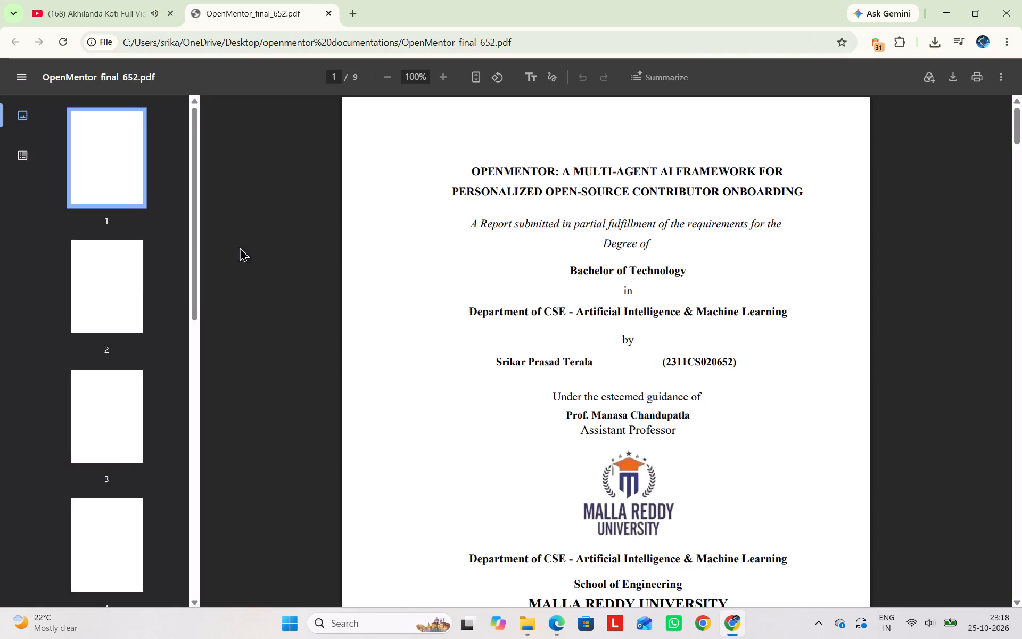
{"action": "scroll", "coordinate": [493, 319], "scroll_direction": "down", "scroll_amount": 20}
{"action": "scroll", "coordinate": [493, 319], "scroll_direction": "down", "scroll_amount": 20}
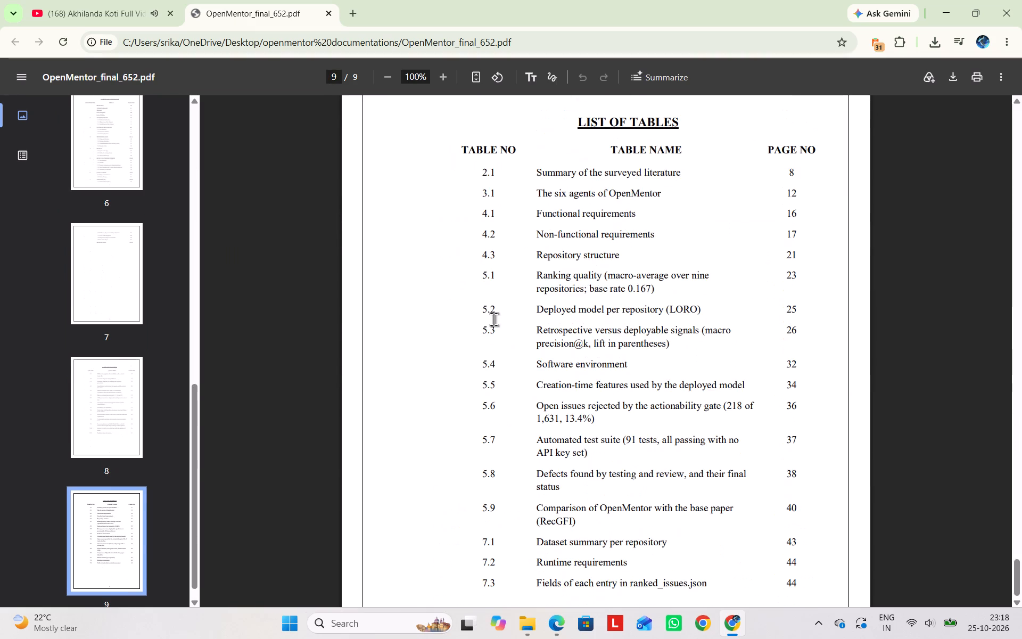
{"action": "scroll", "coordinate": [493, 319], "scroll_direction": "up", "scroll_amount": 11}
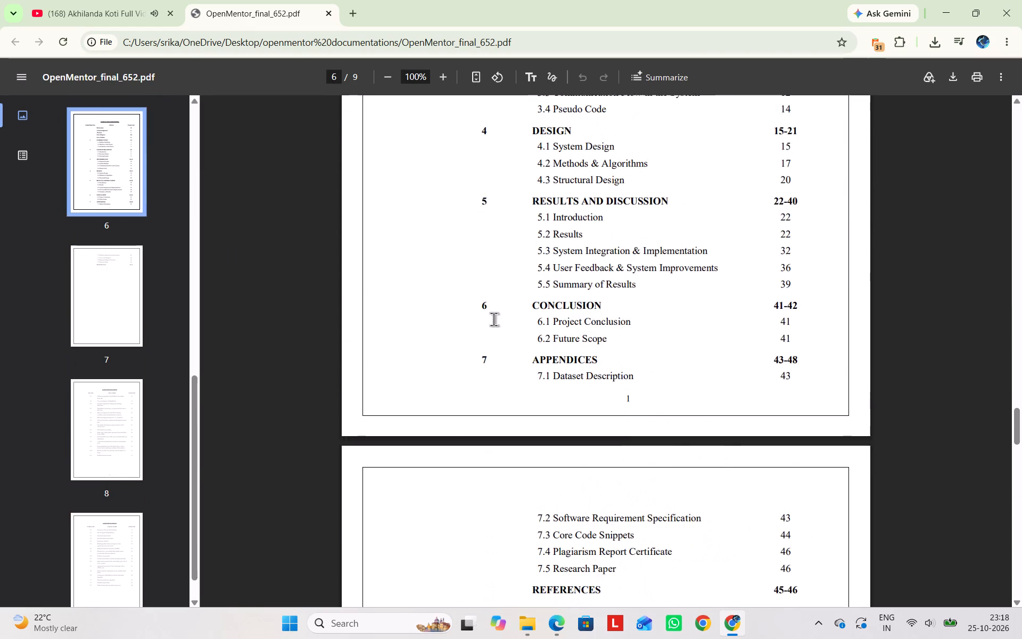
{"action": "scroll", "coordinate": [493, 319], "scroll_direction": "up", "scroll_amount": 12}
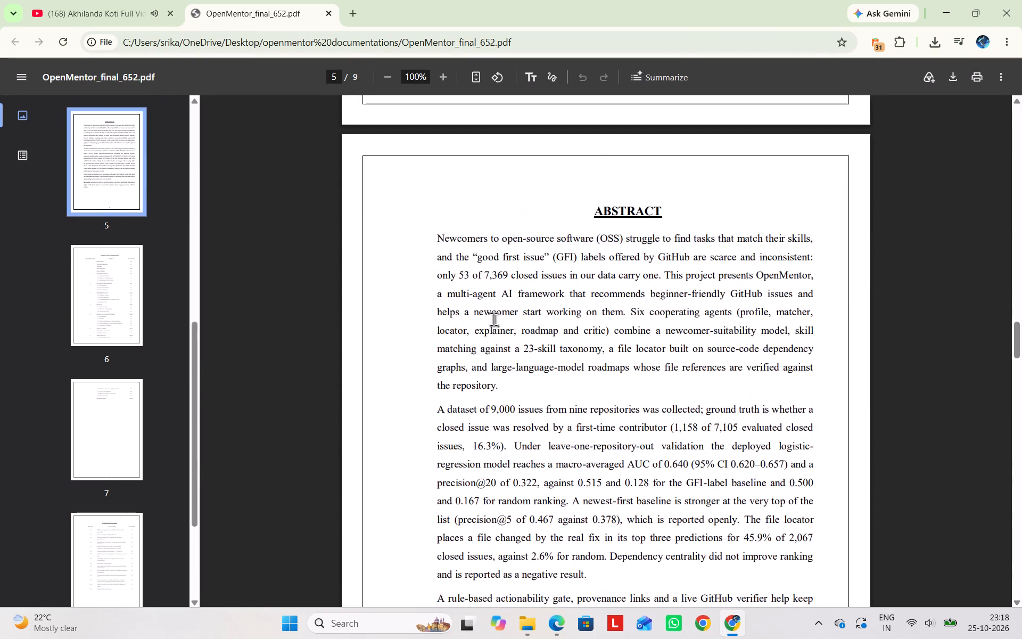
{"action": "scroll", "coordinate": [493, 319], "scroll_direction": "up", "scroll_amount": 2}
{"action": "scroll", "coordinate": [493, 319], "scroll_direction": "down", "scroll_amount": 7}
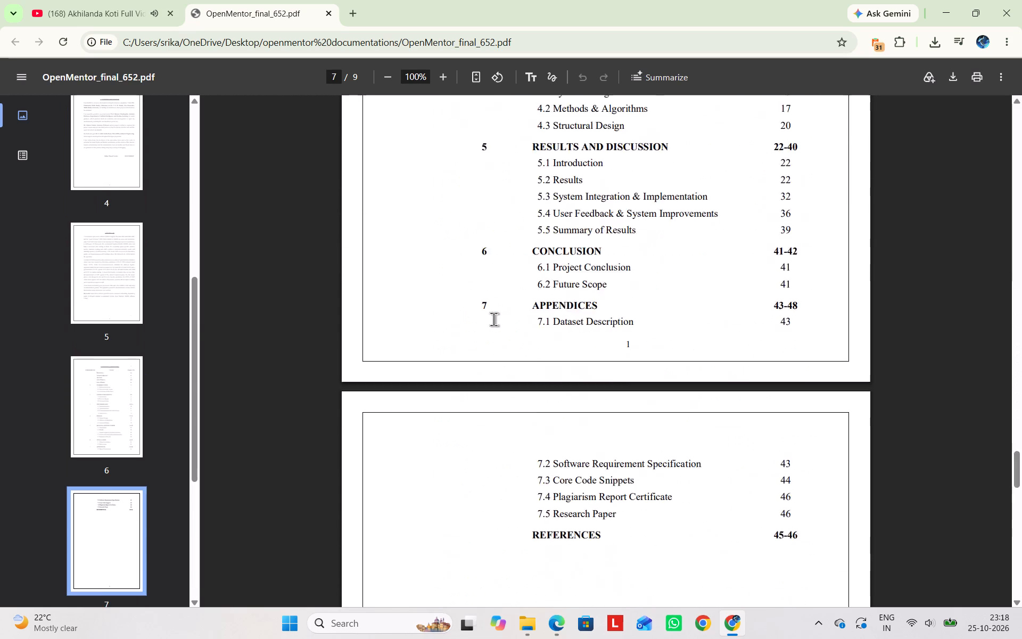
{"action": "left_click", "coordinate": [1021, 0]}
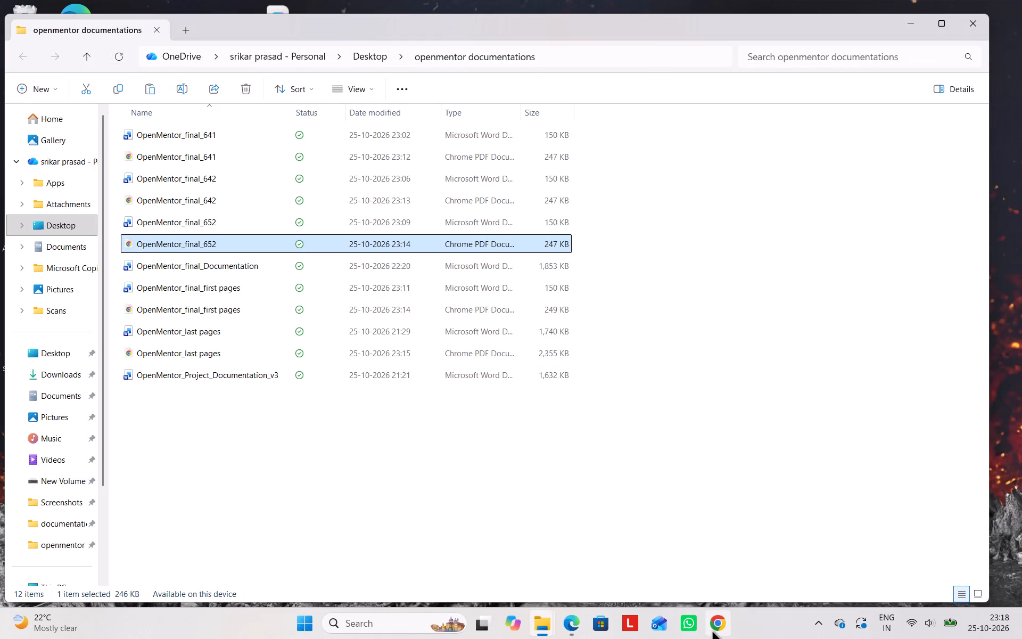
Reopen Chrome, go to YouTube, play the Shree Suktham mix, and return to the openmentor documentations folder.
{"action": "left_click", "coordinate": [712, 629]}
{"action": "scroll", "coordinate": [567, 359], "scroll_direction": "down", "scroll_amount": 3}
{"action": "left_click", "coordinate": [352, 428]}
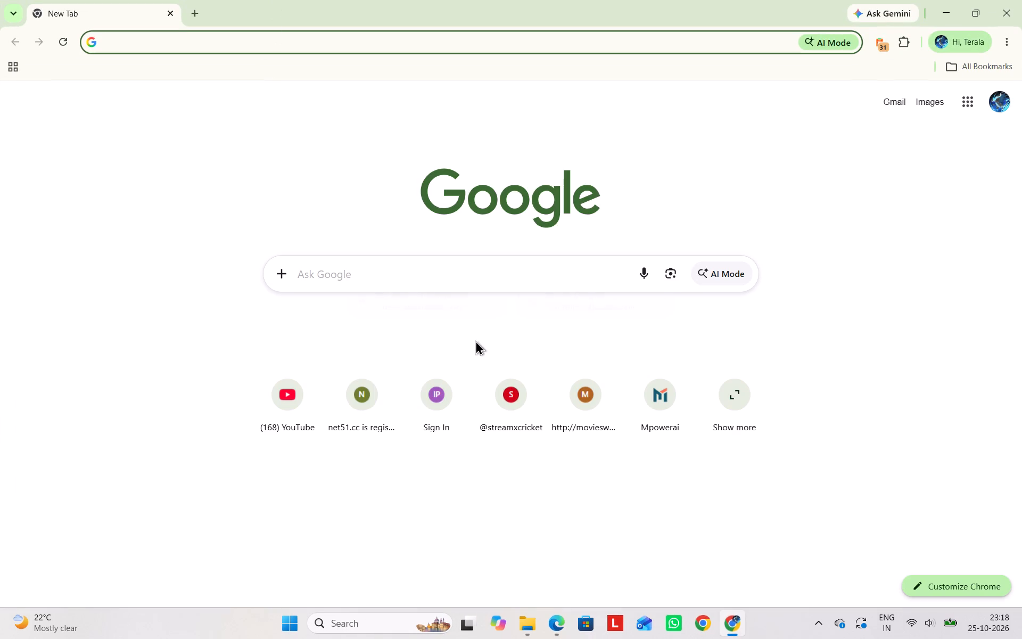
{"action": "left_click", "coordinate": [302, 385]}
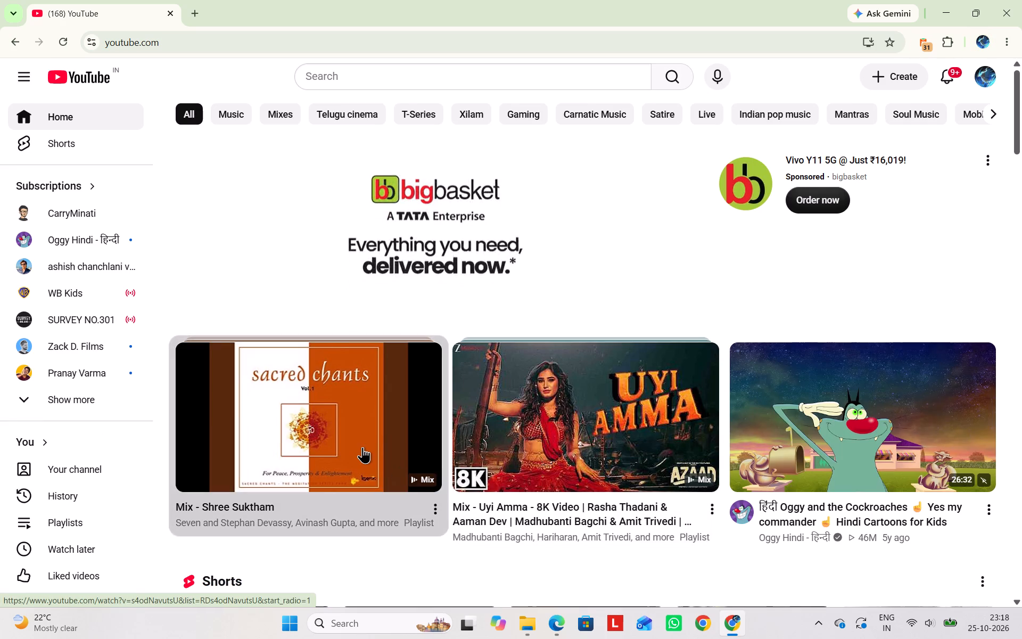
{"action": "left_click", "coordinate": [359, 420]}
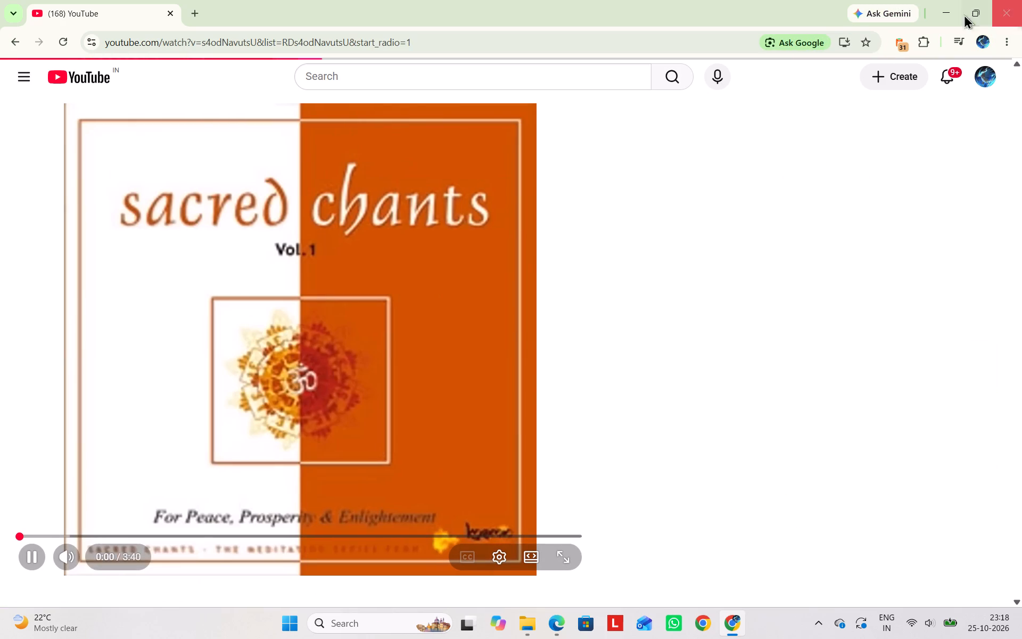
{"action": "left_click", "coordinate": [943, 14]}
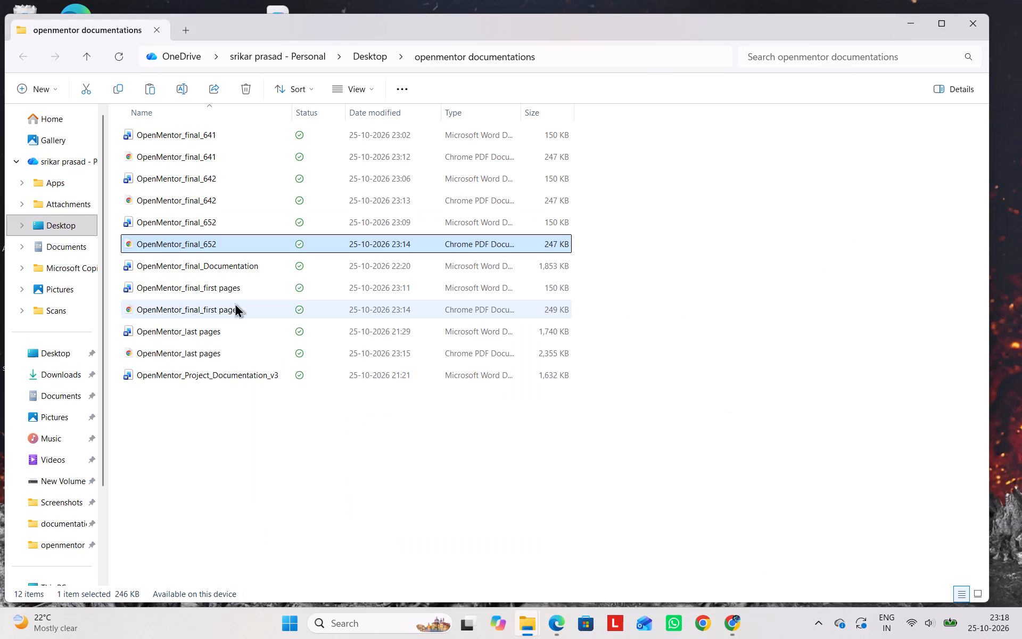
Open the OpenMentor_last pages Word document and examine its abstract, table of contents, figure and table lists up to Chapter 1.
{"action": "double_click", "coordinate": [221, 333]}
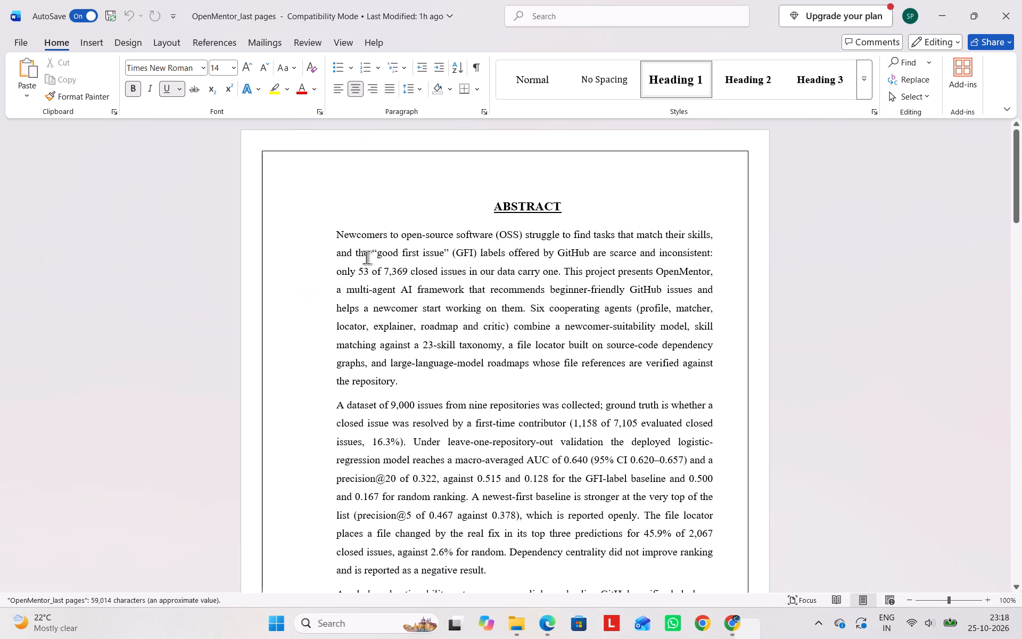
{"action": "scroll", "coordinate": [514, 333], "scroll_direction": "down", "scroll_amount": 7}
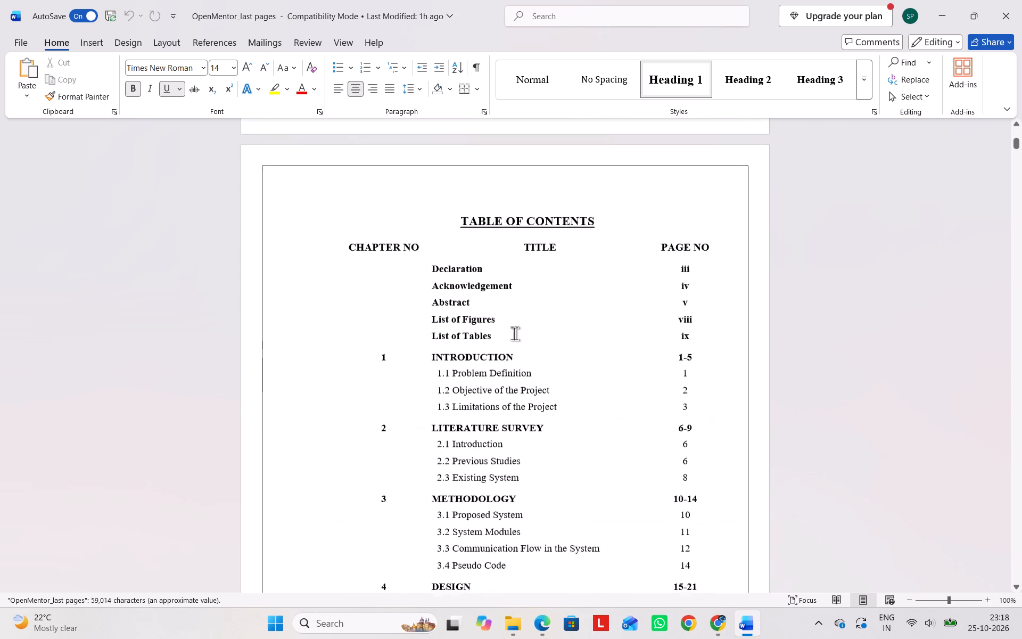
{"action": "scroll", "coordinate": [514, 333], "scroll_direction": "down", "scroll_amount": 2}
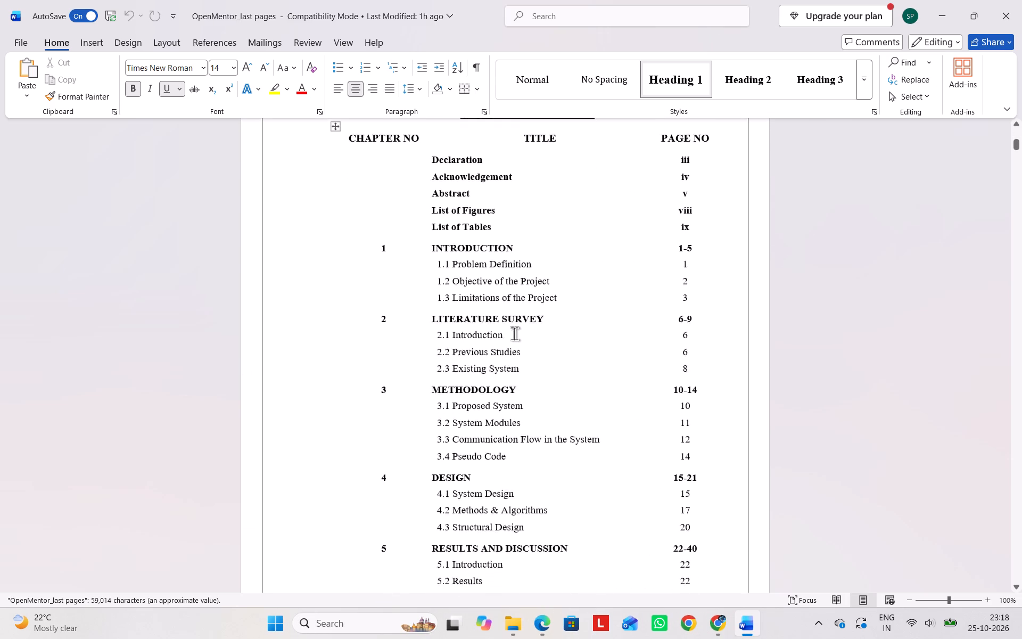
{"action": "scroll", "coordinate": [514, 333], "scroll_direction": "down", "scroll_amount": 1}
{"action": "scroll", "coordinate": [514, 333], "scroll_direction": "up", "scroll_amount": 1}
{"action": "scroll", "coordinate": [514, 333], "scroll_direction": "down", "scroll_amount": 2}
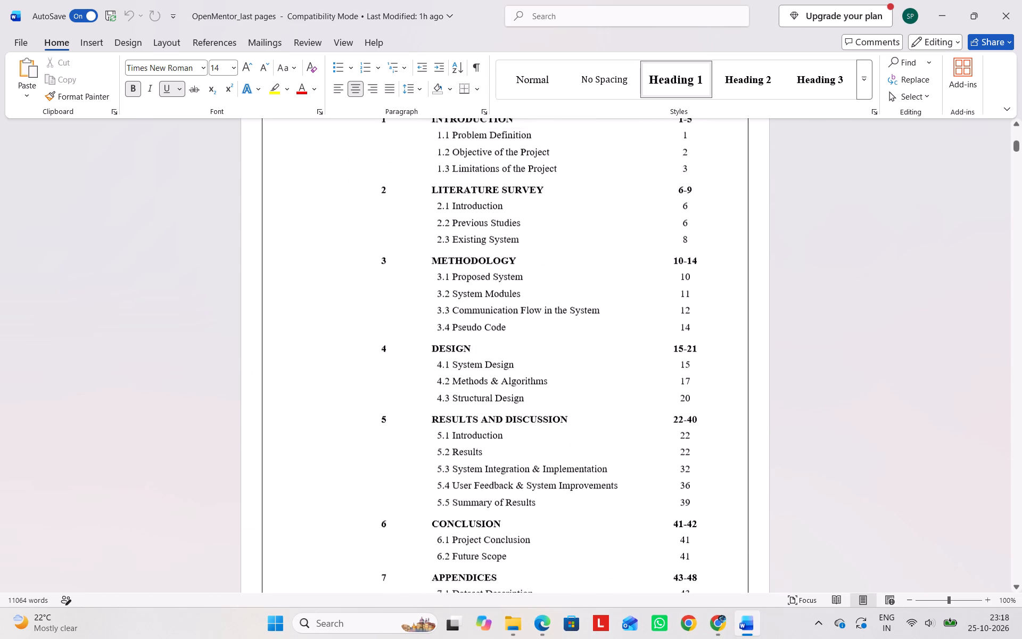
{"action": "scroll", "coordinate": [514, 333], "scroll_direction": "down", "scroll_amount": 1}
{"action": "scroll", "coordinate": [514, 333], "scroll_direction": "up", "scroll_amount": 6}
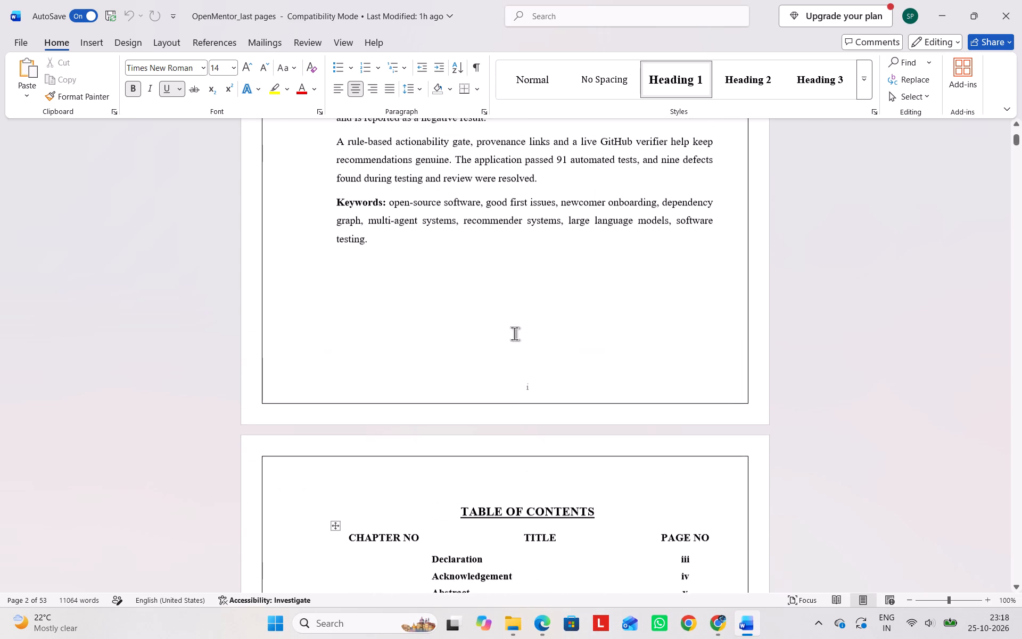
{"action": "scroll", "coordinate": [514, 333], "scroll_direction": "down", "scroll_amount": 6}
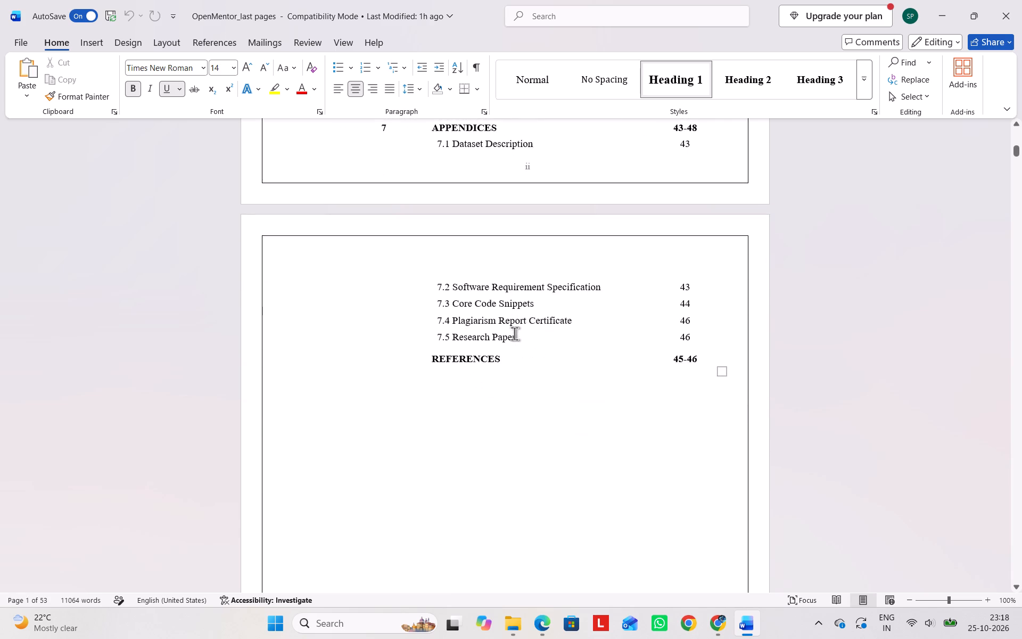
{"action": "scroll", "coordinate": [514, 333], "scroll_direction": "down", "scroll_amount": 2}
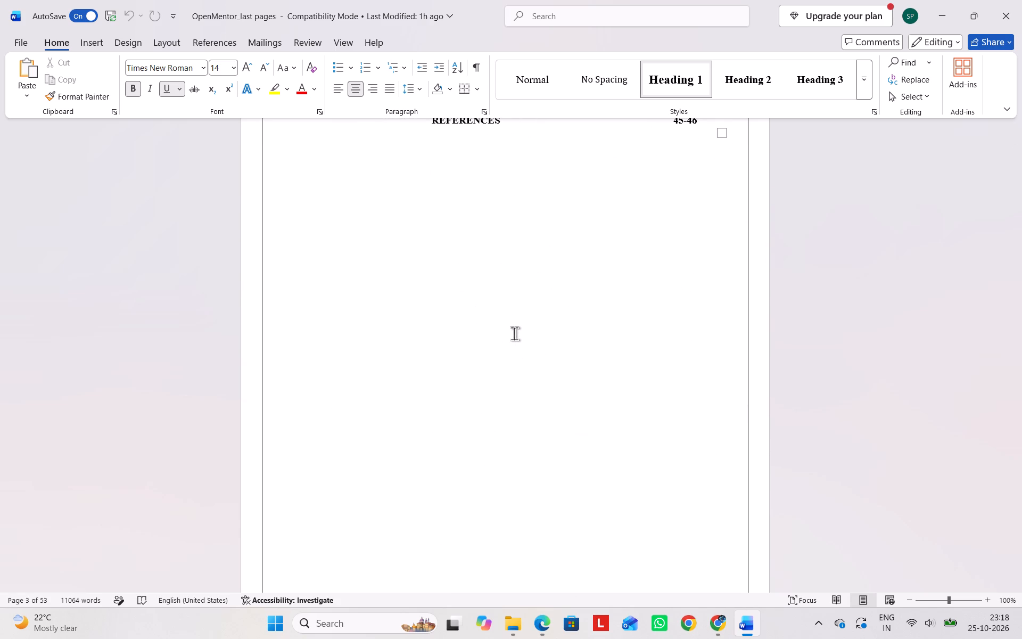
{"action": "scroll", "coordinate": [664, 316], "scroll_direction": "down", "scroll_amount": 8}
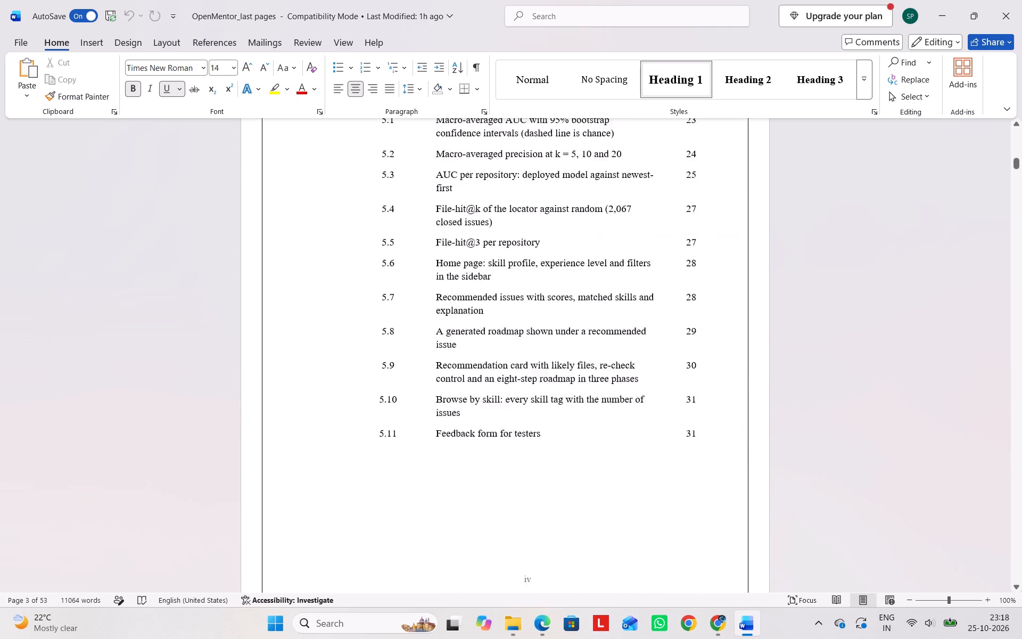
{"action": "scroll", "coordinate": [664, 316], "scroll_direction": "down", "scroll_amount": 5}
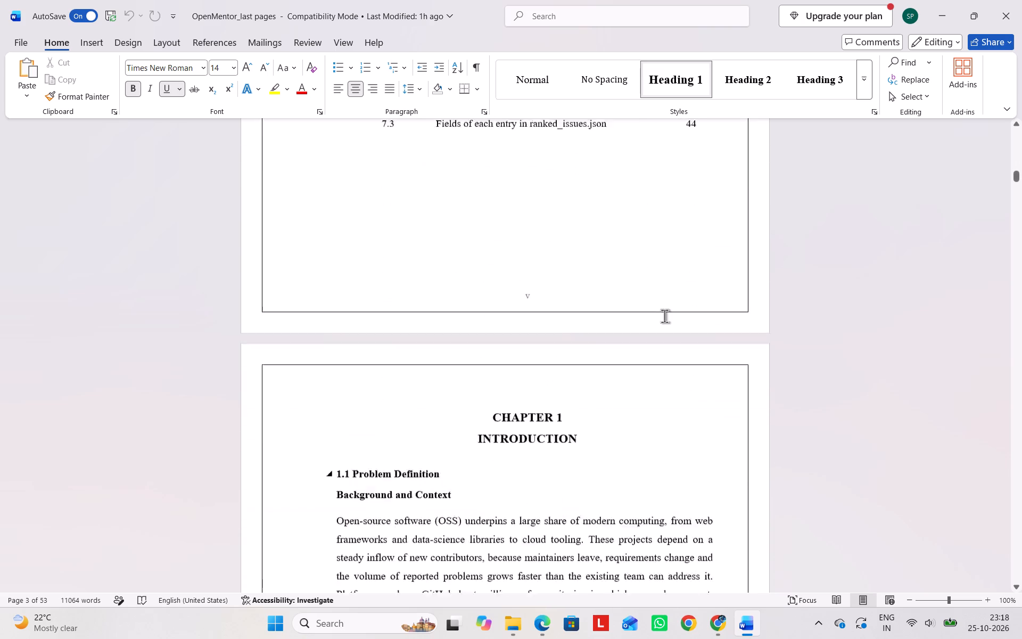
{"action": "scroll", "coordinate": [664, 316], "scroll_direction": "down", "scroll_amount": 2}
{"action": "scroll", "coordinate": [664, 316], "scroll_direction": "up", "scroll_amount": 2}
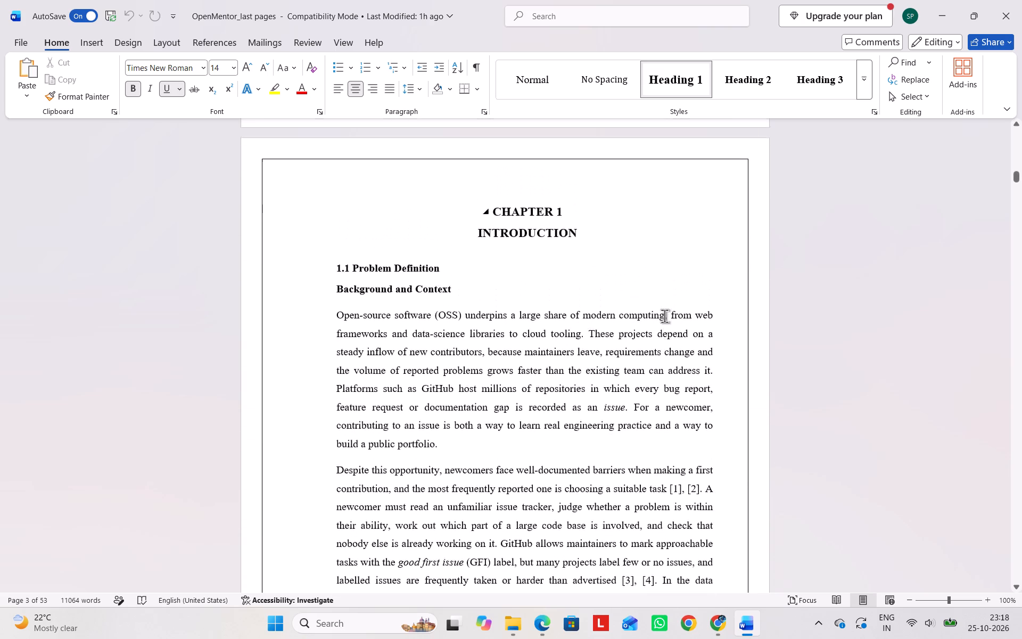
{"action": "scroll", "coordinate": [664, 316], "scroll_direction": "up", "scroll_amount": 1}
{"action": "scroll", "coordinate": [664, 316], "scroll_direction": "down", "scroll_amount": 2}
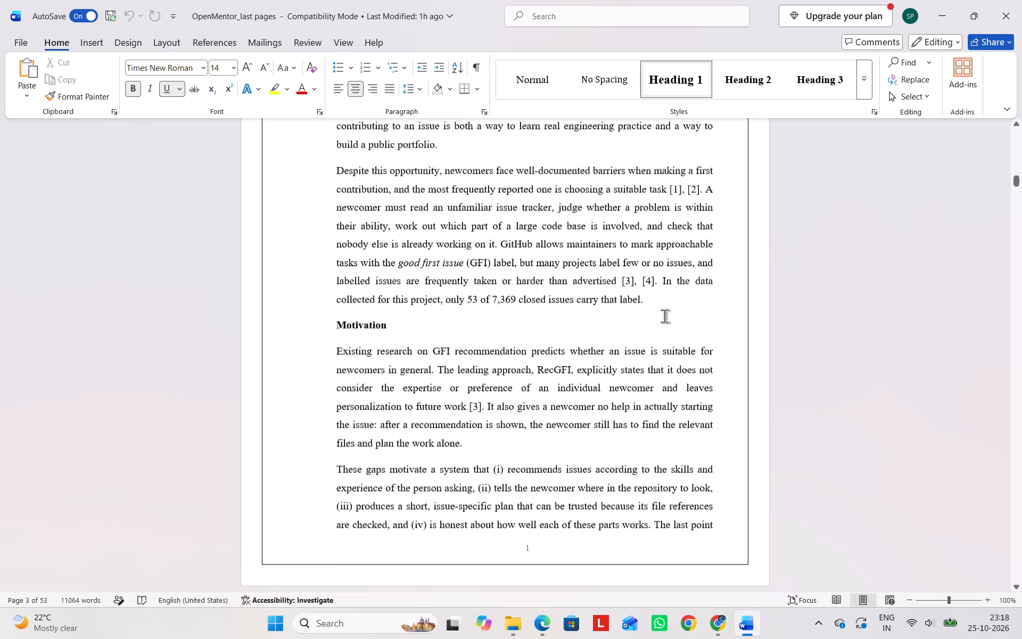
{"action": "scroll", "coordinate": [664, 316], "scroll_direction": "down", "scroll_amount": 2}
{"action": "scroll", "coordinate": [664, 316], "scroll_direction": "up", "scroll_amount": 3}
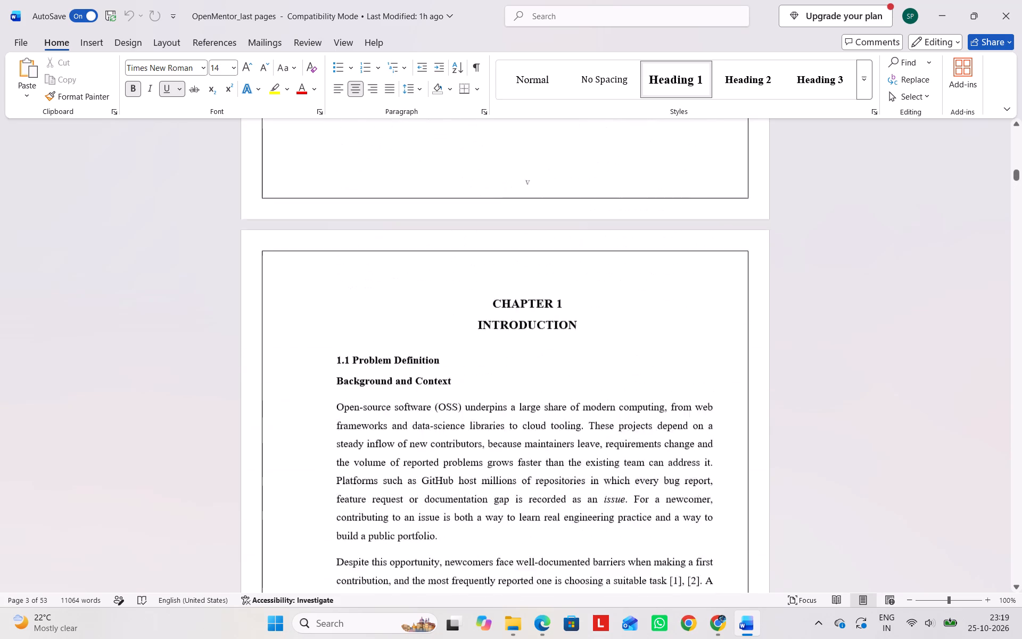
{"action": "scroll", "coordinate": [664, 316], "scroll_direction": "up", "scroll_amount": 2}
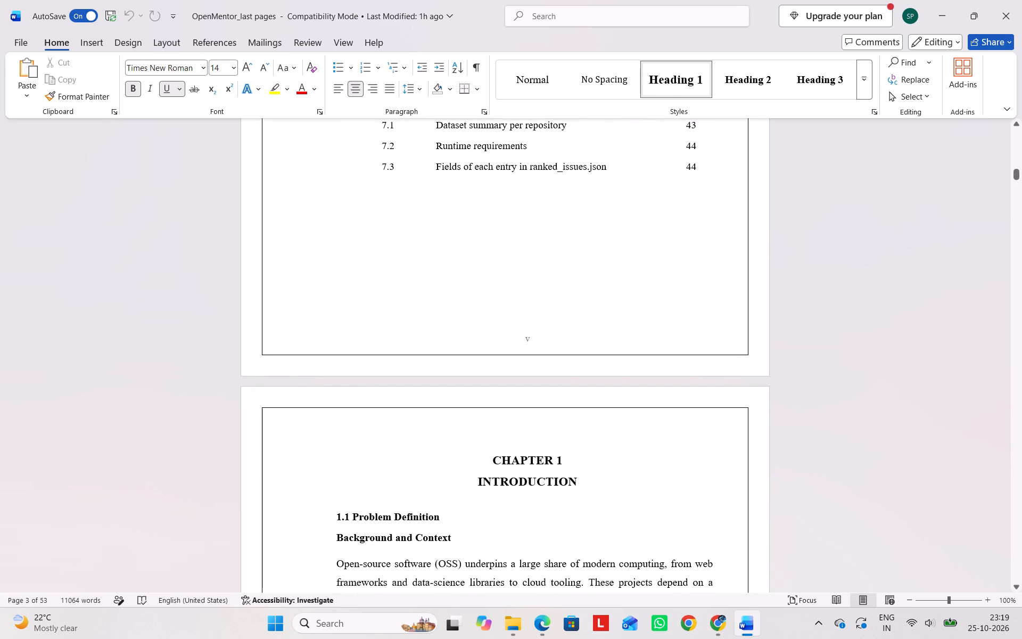
Delete all the front matter before Chapter 1, from the Abstract heading through the end of the list of tables.
{"action": "left_click", "coordinate": [660, 317]}
{"action": "scroll", "coordinate": [601, 239], "scroll_direction": "up", "scroll_amount": 1}
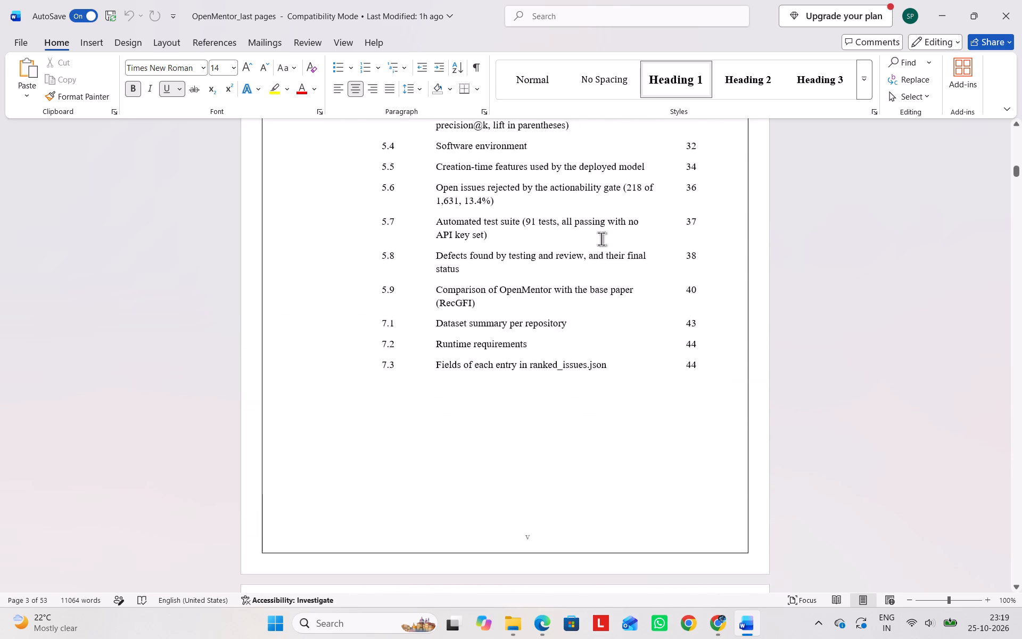
{"action": "scroll", "coordinate": [601, 239], "scroll_direction": "up", "scroll_amount": 1}
{"action": "left_click", "coordinate": [711, 519]}
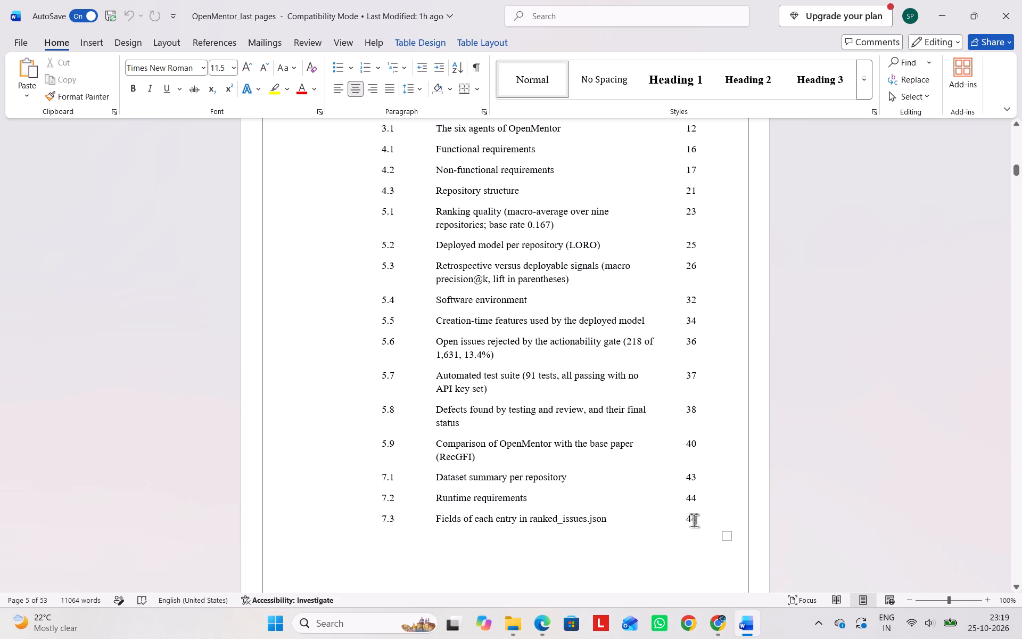
{"action": "key", "text": "shift+Up"}
{"action": "key", "text": "shift+Up"}
{"action": "key", "text": "shift+Up"}
{"action": "key", "text": "shift+Up"}
{"action": "key", "text": "shift+Up"}
{"action": "key", "text": "shift+Up"}
{"action": "key", "text": "shift+Up"}
{"action": "key", "text": "shift+Up"}
{"action": "key", "text": "shift+Up"}
{"action": "key", "text": "shift+Up"}
{"action": "key", "text": "shift+Up"}
{"action": "key", "text": "shift+Up"}
{"action": "key", "text": "shift+Up"}
{"action": "key", "text": "shift+Up"}
{"action": "key", "text": "shift+Up"}
{"action": "key", "text": "shift+Up"}
{"action": "key", "text": "shift+Up"}
{"action": "key", "text": "shift+Up"}
{"action": "key", "text": "shift+Up"}
{"action": "key", "text": "shift+Up"}
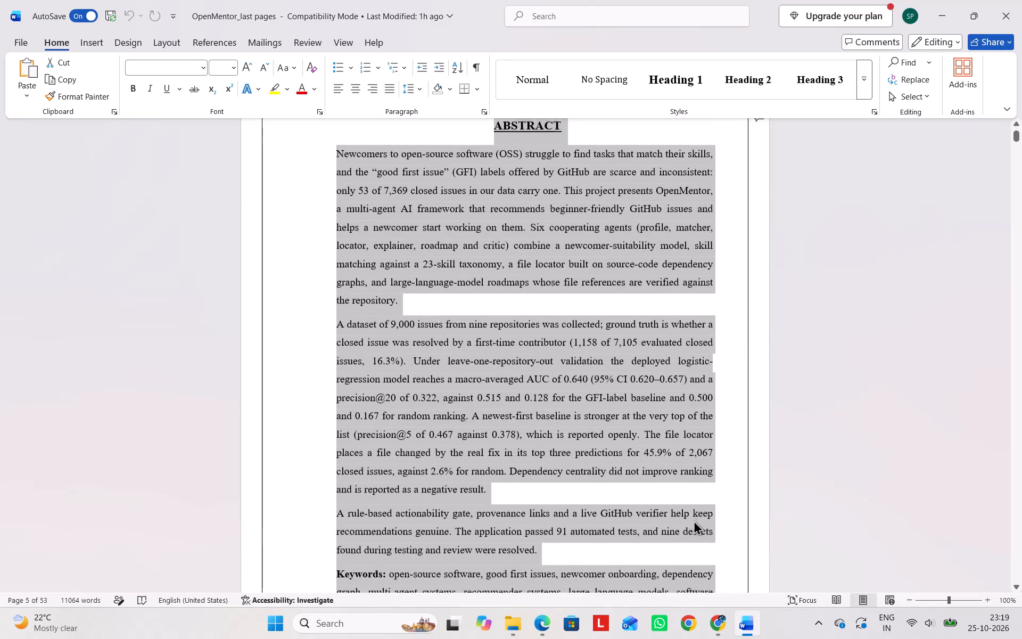
{"action": "key", "text": "BackSpace"}
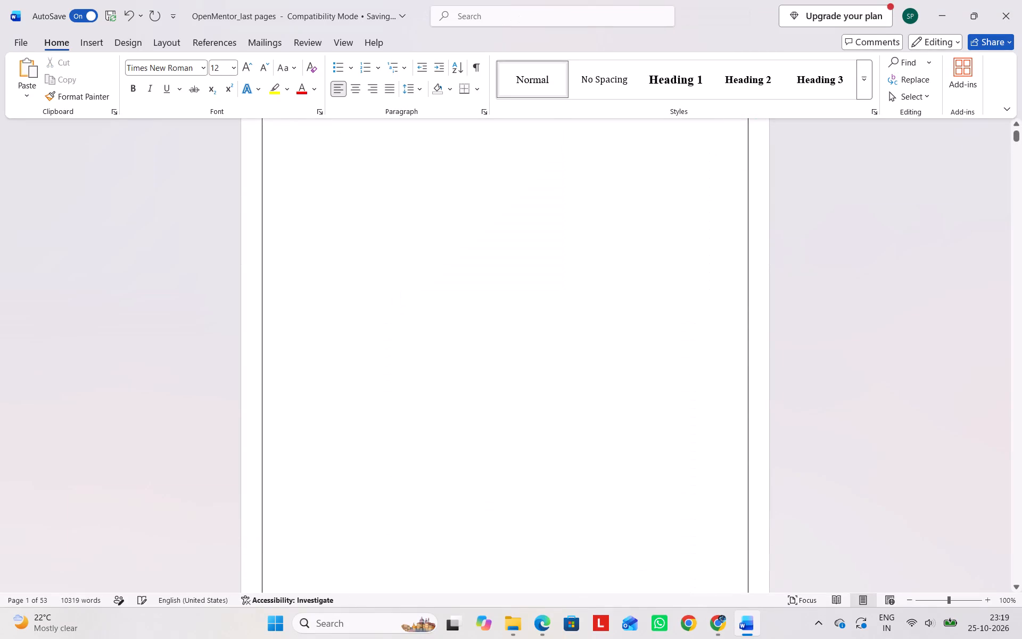
Remove the leftover blank page so that the document starts with the Chapter 1 Introduction heading.
{"action": "scroll", "coordinate": [660, 510], "scroll_direction": "down", "scroll_amount": 5}
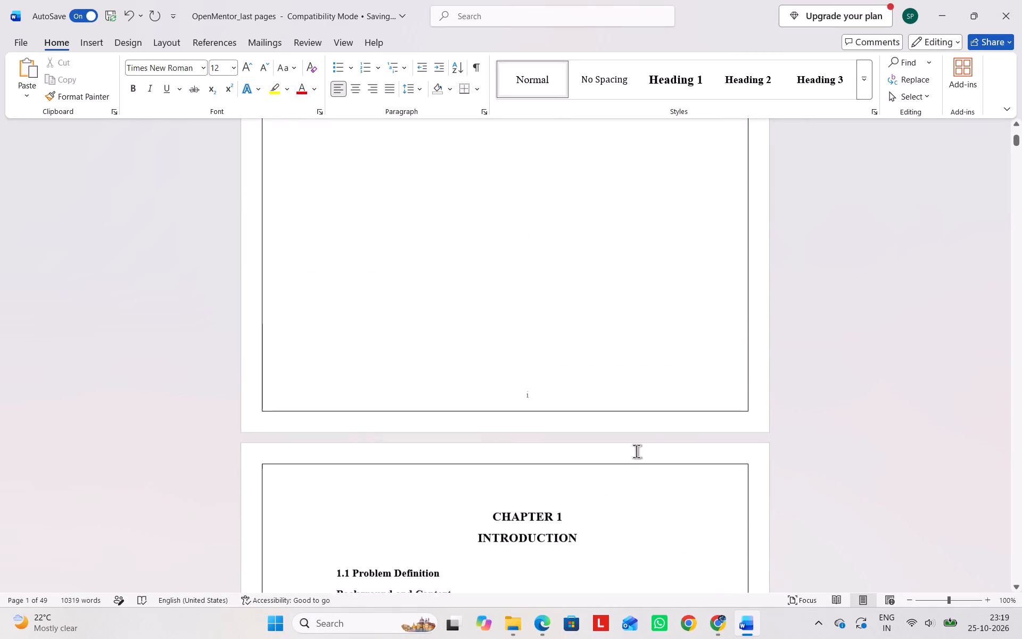
{"action": "double_click", "coordinate": [567, 363]}
{"action": "key", "text": "BackSpace"}
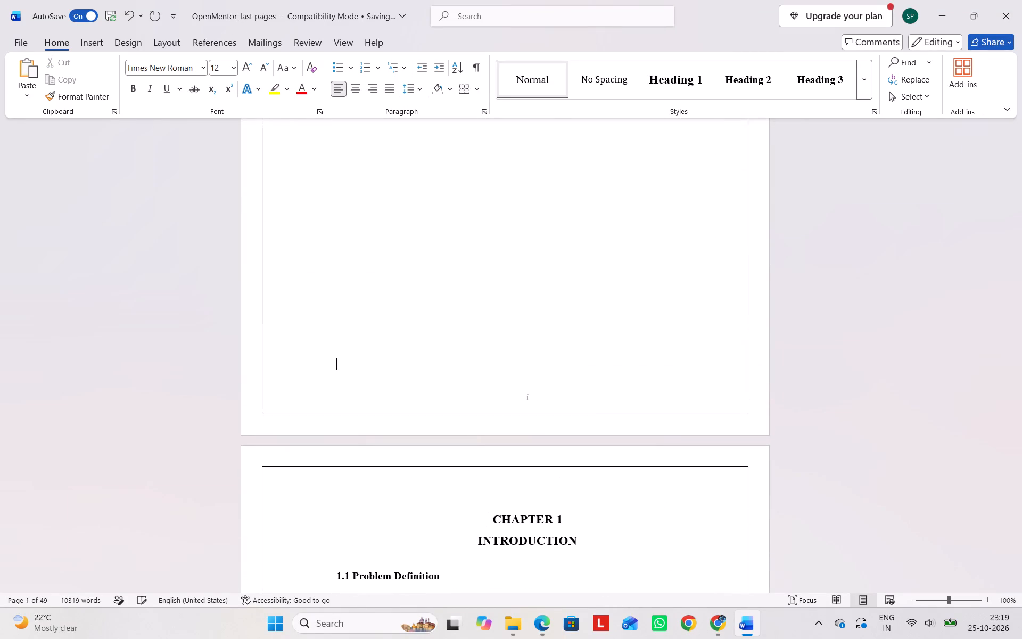
{"action": "key", "text": "BackSpace"}
{"action": "key", "text": "BackSpace"}
{"action": "key", "text": "BackSpace"}
{"action": "key", "text": "BackSpace"}
{"action": "key", "text": "BackSpace"}
{"action": "key", "text": "BackSpace"}
{"action": "key", "text": "BackSpace"}
{"action": "key", "text": "BackSpace"}
{"action": "key", "text": "BackSpace"}
{"action": "key", "text": "BackSpace"}
{"action": "key", "text": "BackSpace"}
{"action": "key", "text": "BackSpace"}
{"action": "key", "text": "BackSpace"}
{"action": "key", "text": "BackSpace"}
{"action": "key", "text": "BackSpace"}
{"action": "key", "text": "BackSpace"}
{"action": "key", "text": "BackSpace"}
{"action": "key", "text": "BackSpace"}
{"action": "key", "text": "BackSpace"}
{"action": "key", "text": "BackSpace"}
{"action": "key", "text": "BackSpace"}
{"action": "key", "text": "BackSpace"}
{"action": "key", "text": "BackSpace"}
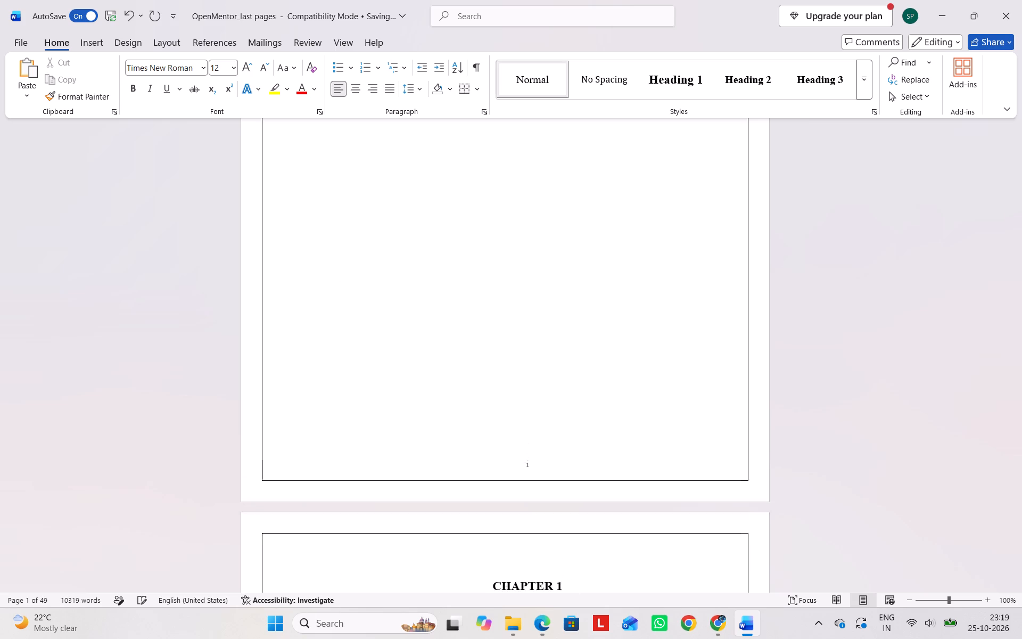
{"action": "key", "text": "BackSpace"}
{"action": "key", "text": "BackSpace"}
{"action": "key", "text": "BackSpace"}
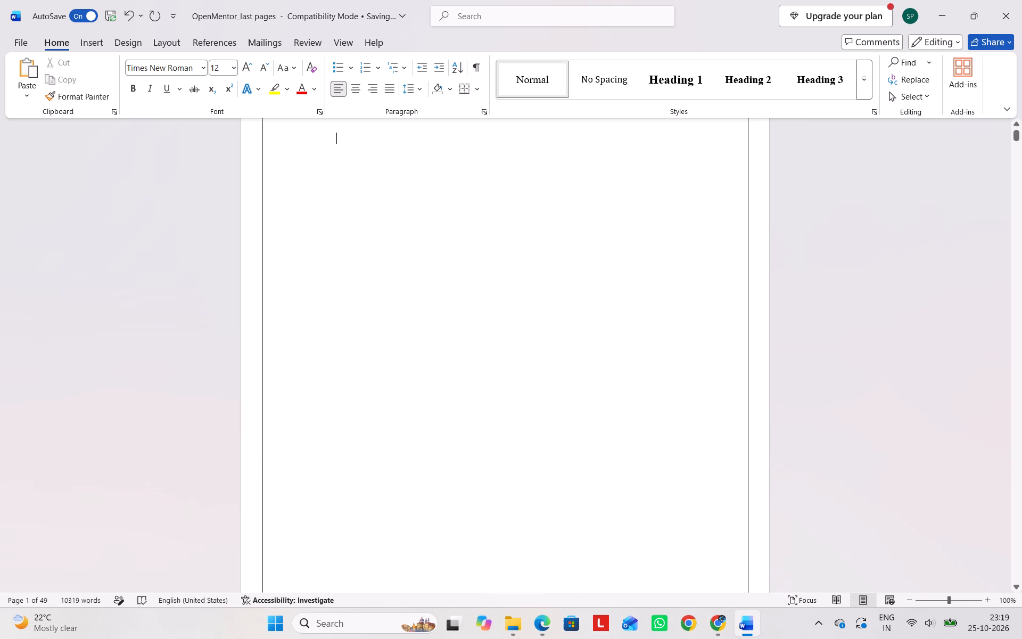
{"action": "key", "text": "BackSpace"}
{"action": "key", "text": "BackSpace"}
{"action": "key", "text": "Delete"}
{"action": "key", "text": "Delete"}
{"action": "key", "text": "Delete"}
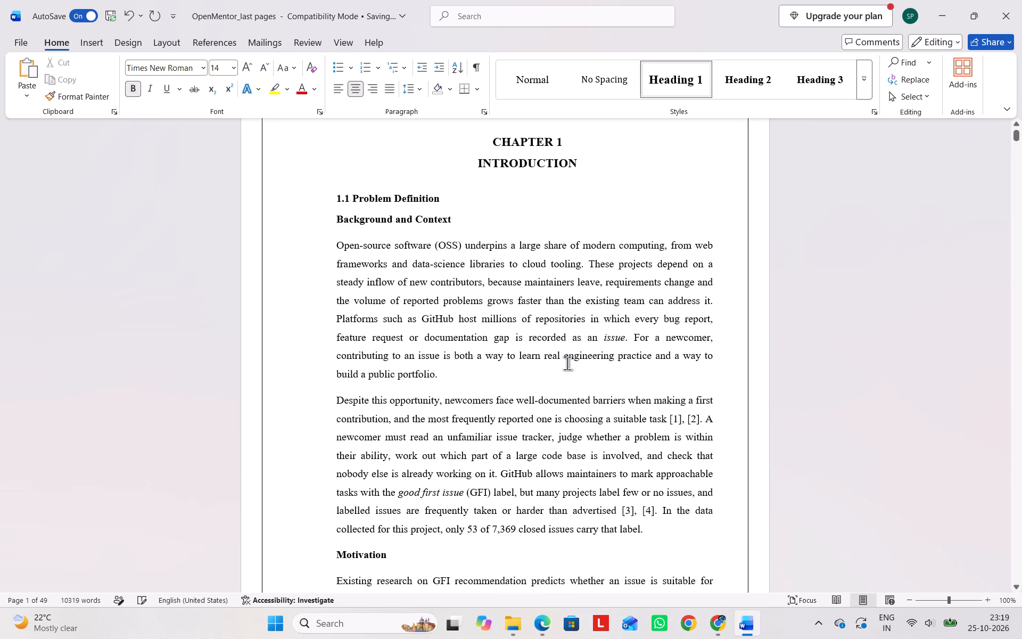
Look through the trimmed document from Chapter 1 to the references, checking page numbers, figures and the research paper section.
{"action": "scroll", "coordinate": [574, 341], "scroll_direction": "up", "scroll_amount": 9}
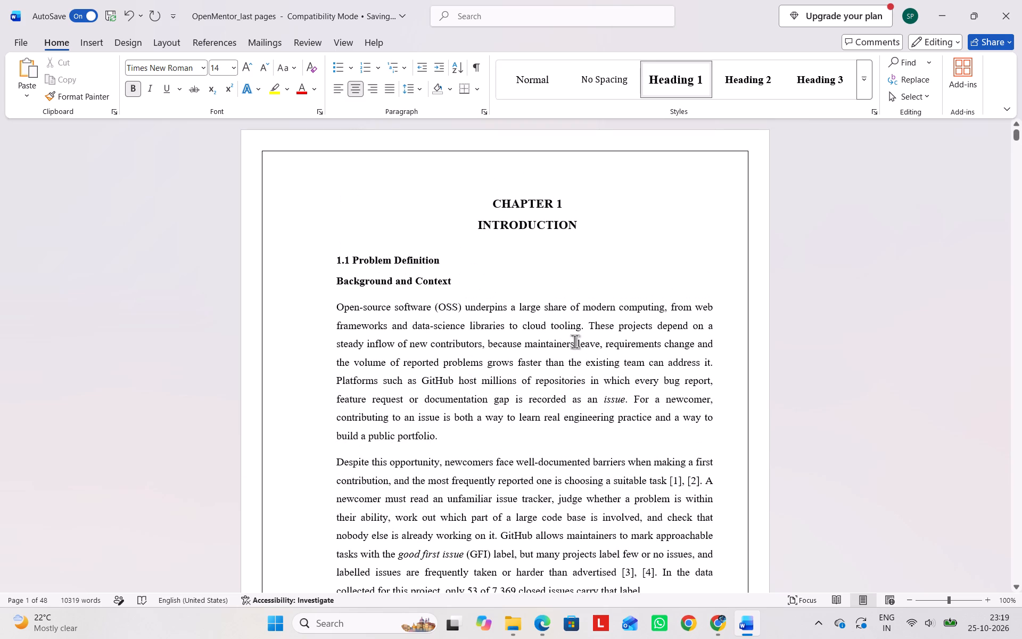
{"action": "scroll", "coordinate": [574, 341], "scroll_direction": "down", "scroll_amount": 8}
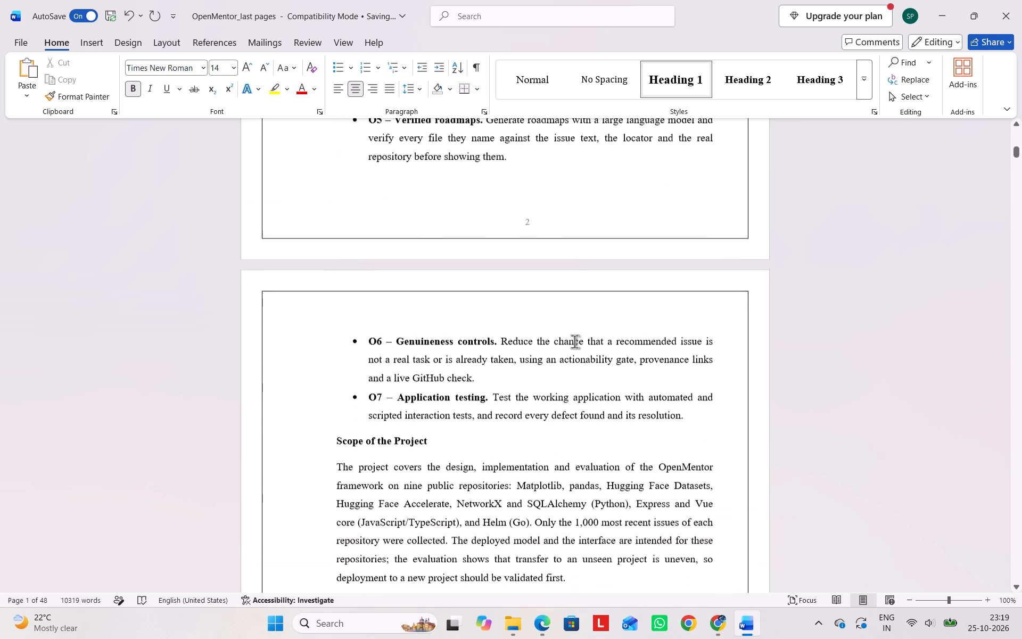
{"action": "scroll", "coordinate": [574, 341], "scroll_direction": "down", "scroll_amount": 7}
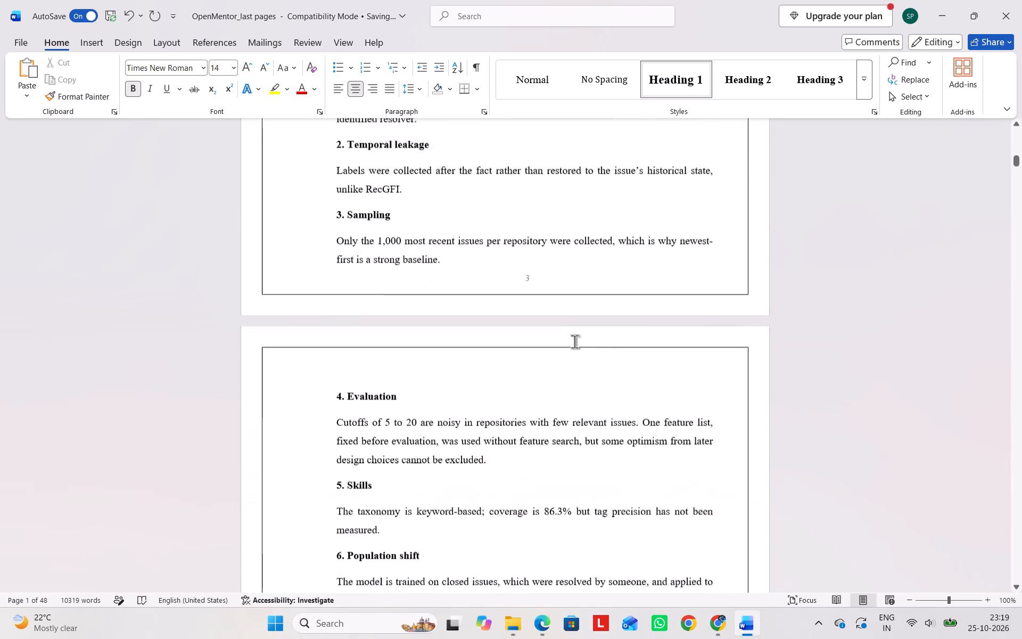
{"action": "scroll", "coordinate": [574, 341], "scroll_direction": "down", "scroll_amount": 19}
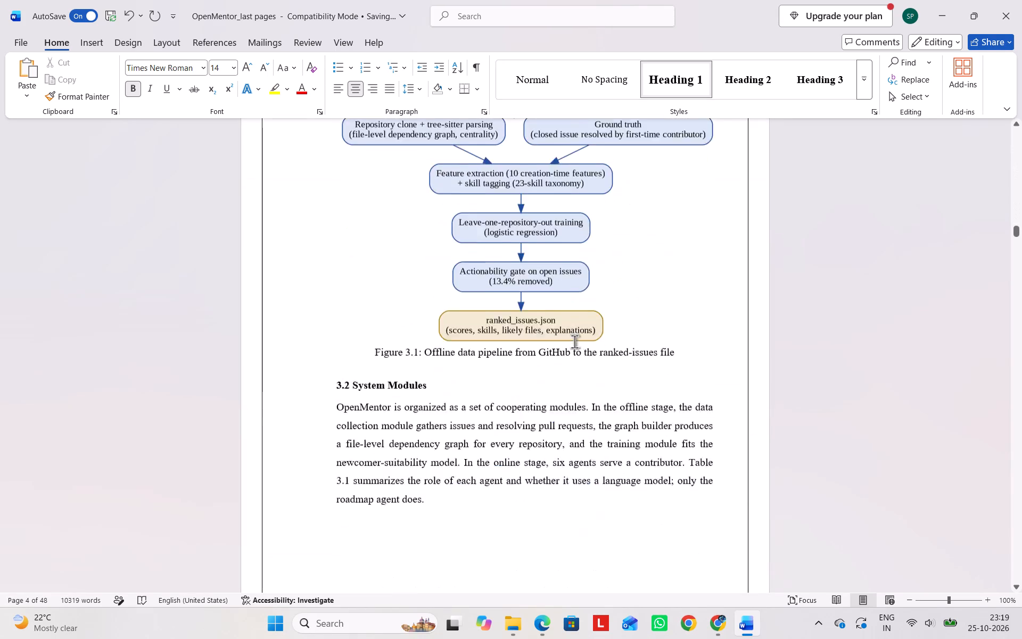
{"action": "scroll", "coordinate": [574, 341], "scroll_direction": "down", "scroll_amount": 4}
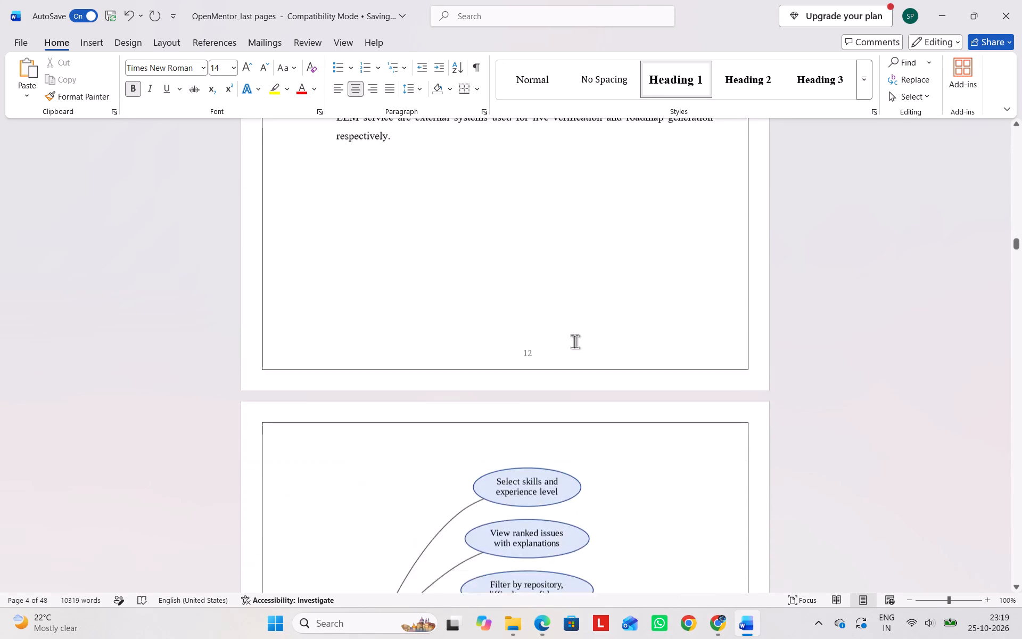
{"action": "scroll", "coordinate": [574, 341], "scroll_direction": "down", "scroll_amount": 5}
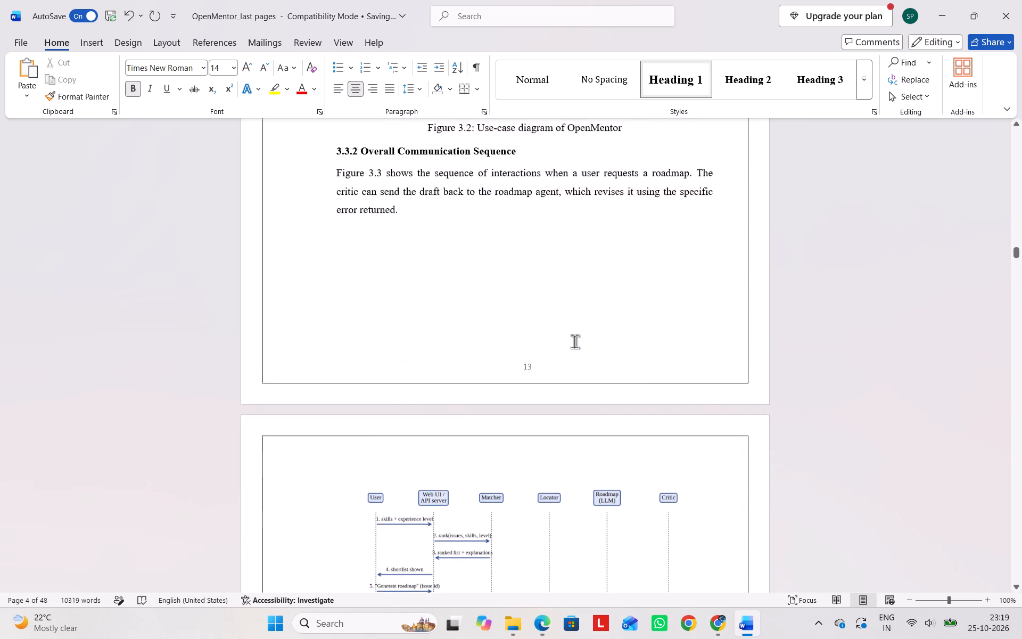
{"action": "scroll", "coordinate": [574, 341], "scroll_direction": "down", "scroll_amount": 5}
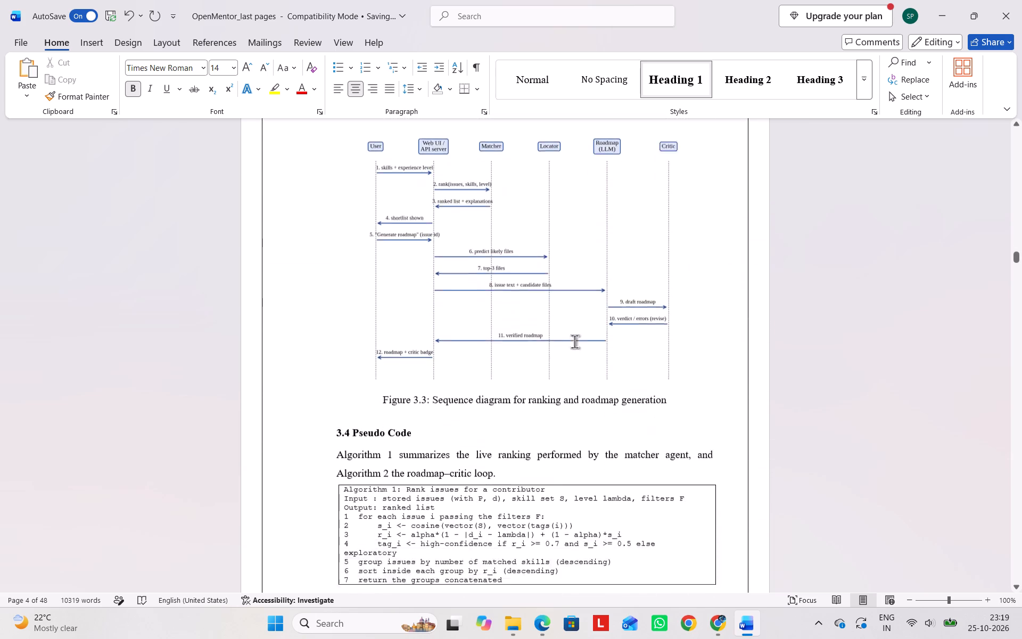
{"action": "scroll", "coordinate": [574, 341], "scroll_direction": "down", "scroll_amount": 11}
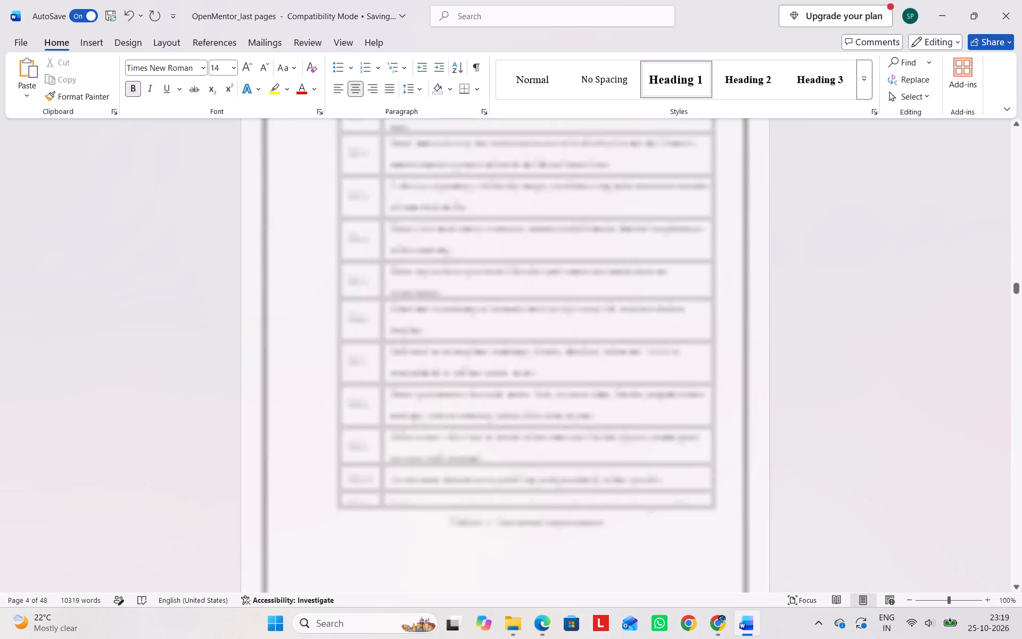
{"action": "scroll", "coordinate": [574, 341], "scroll_direction": "down", "scroll_amount": 19}
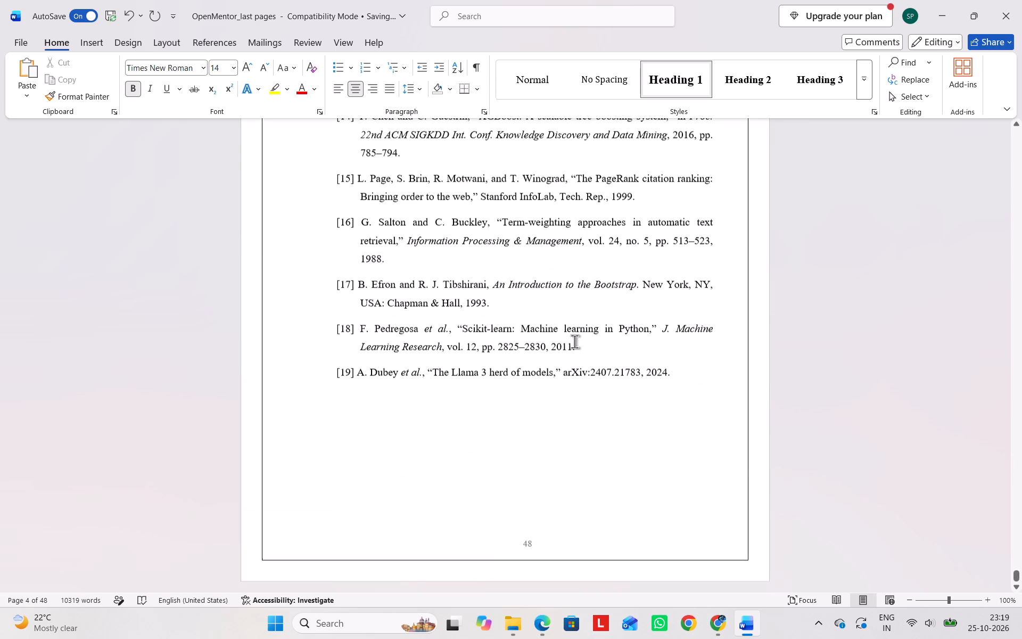
{"action": "scroll", "coordinate": [574, 341], "scroll_direction": "up", "scroll_amount": 5}
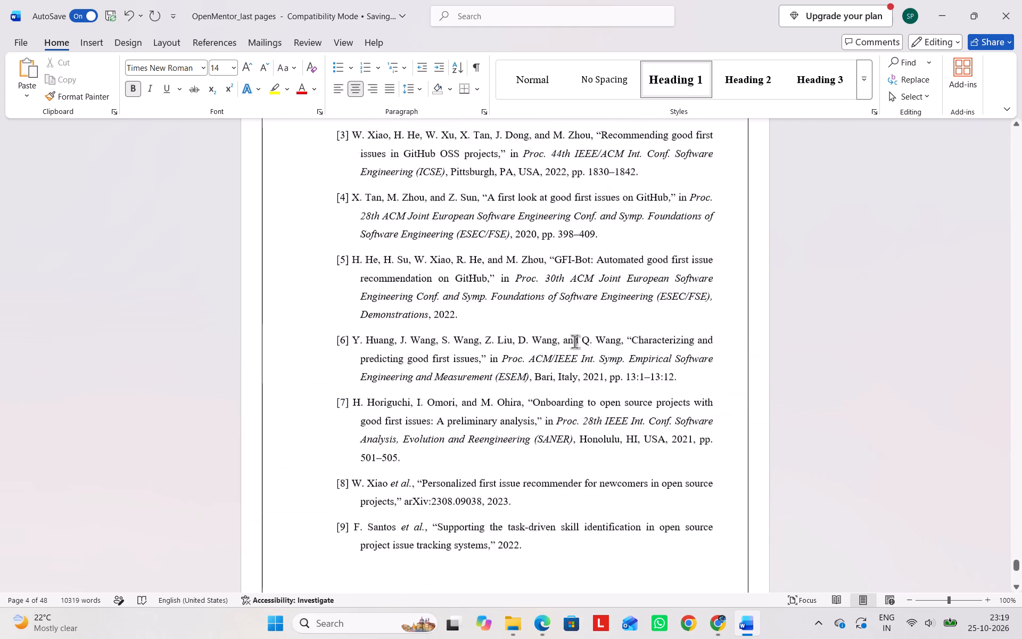
{"action": "scroll", "coordinate": [574, 341], "scroll_direction": "up", "scroll_amount": 5}
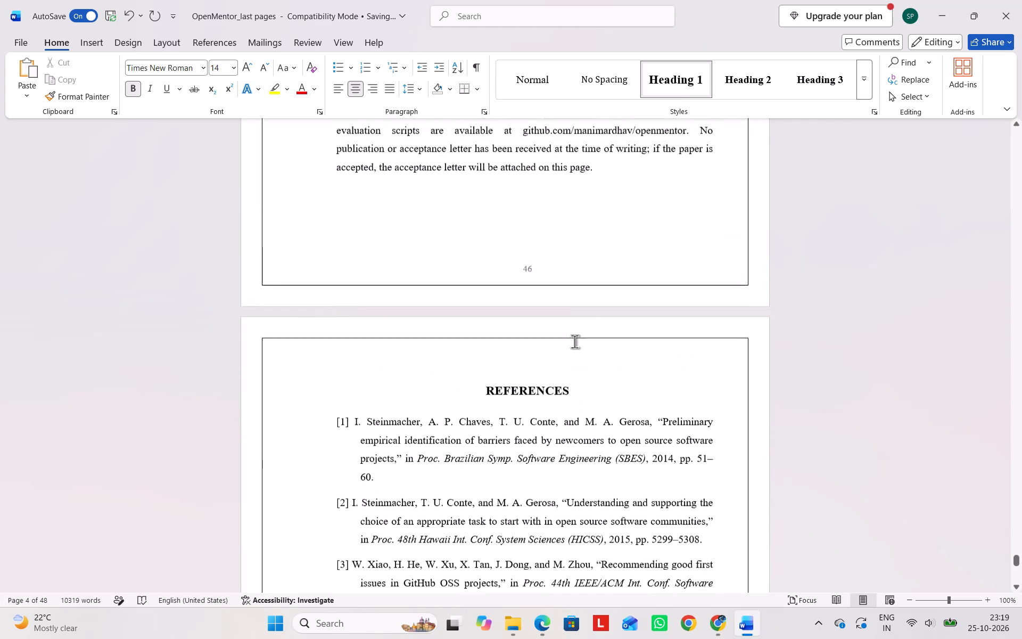
{"action": "scroll", "coordinate": [574, 341], "scroll_direction": "up", "scroll_amount": 2}
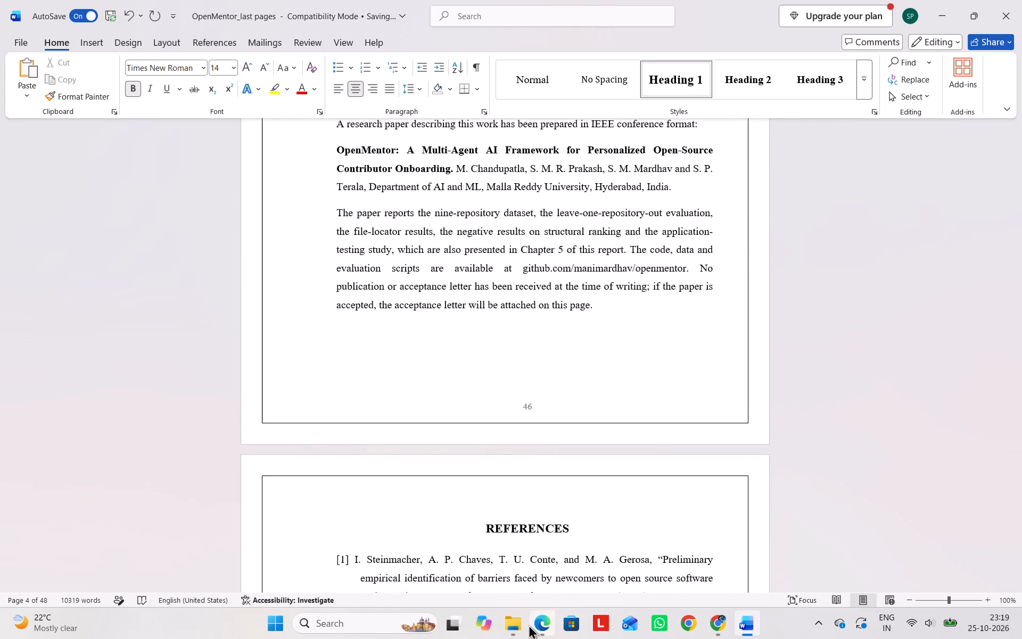
Delete the outdated OpenMentor_last pages PDF from the openmentor documentations folder, keeping the Word file of the same name.
{"action": "left_click", "coordinate": [510, 624]}
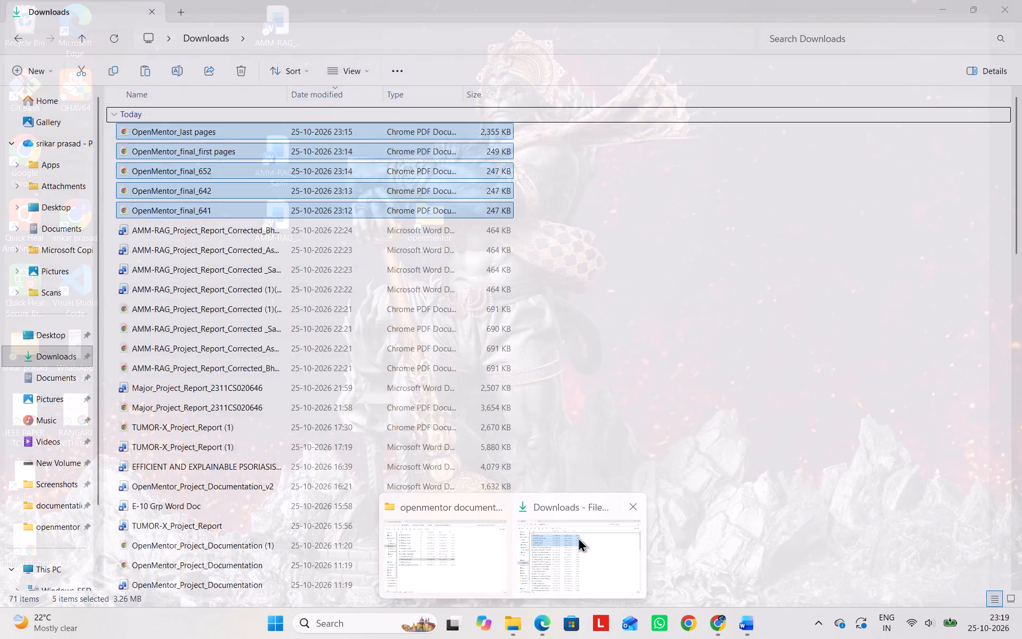
{"action": "left_click", "coordinate": [630, 507]}
{"action": "left_click", "coordinate": [493, 548]}
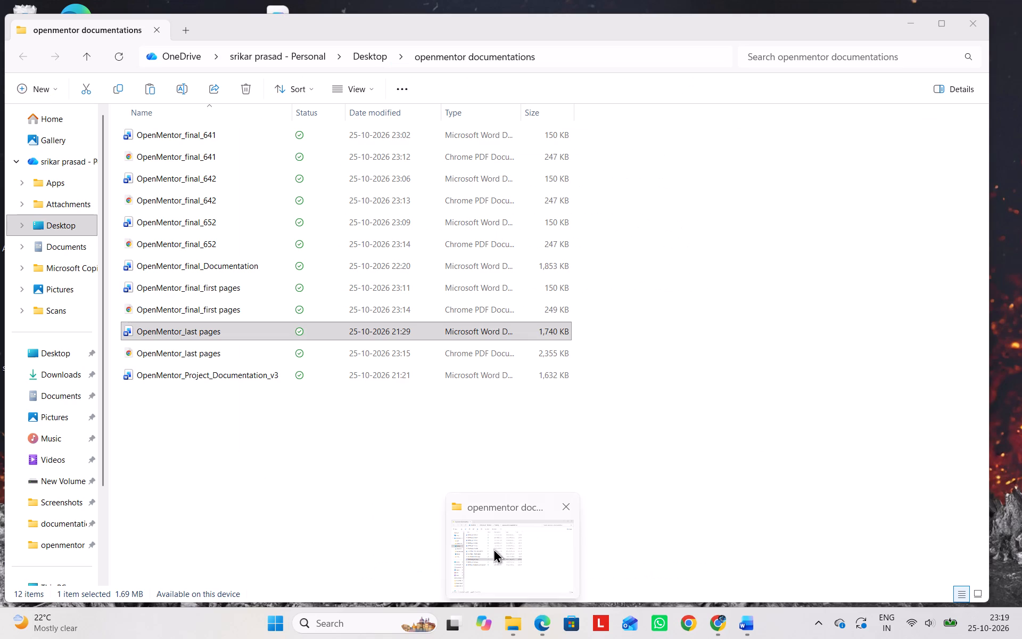
{"action": "left_click", "coordinate": [227, 347]}
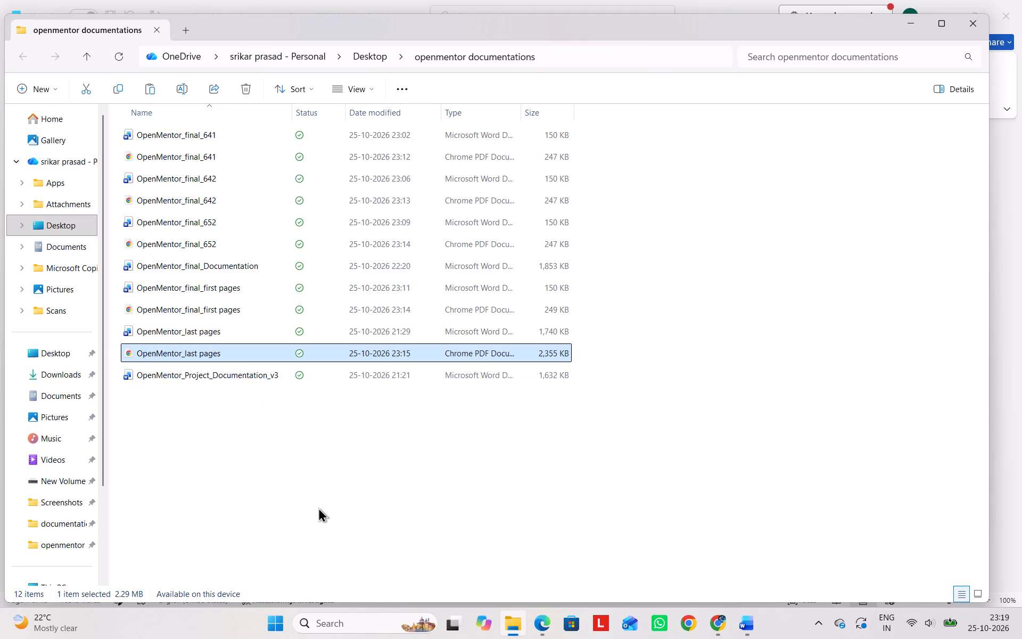
{"action": "key", "text": "Delete"}
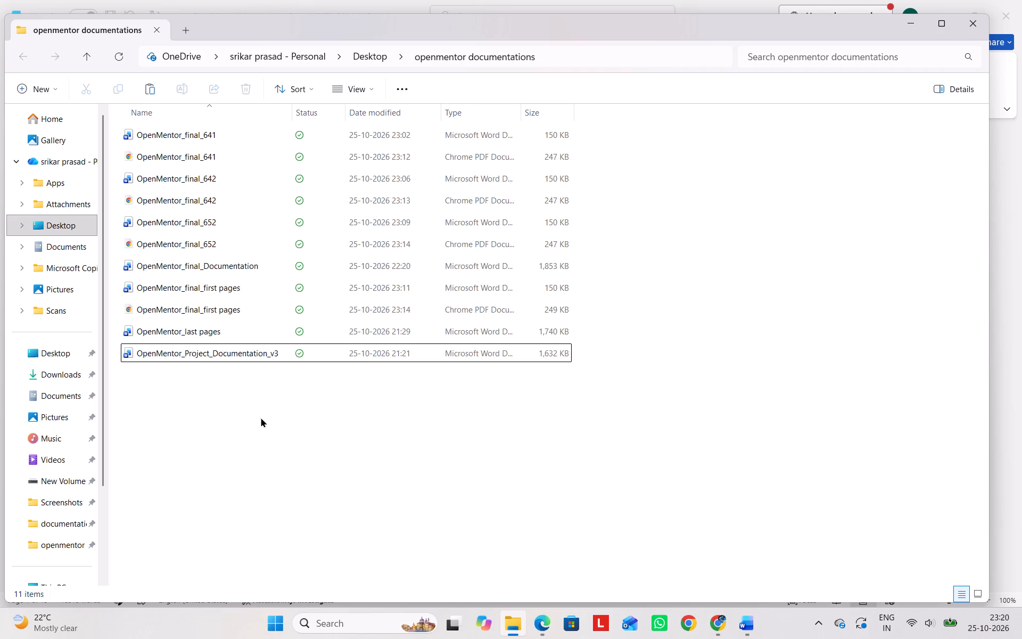
{"action": "left_click", "coordinate": [901, 19]}
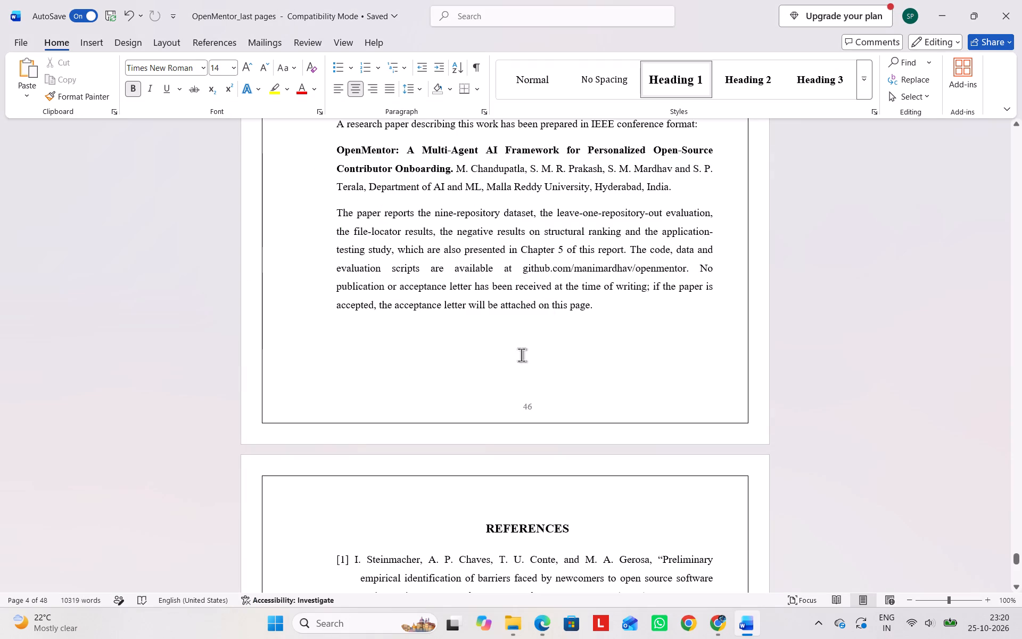
Examine the closing pages of the OpenMentor_last pages document, covering the code excerpts, plagiarism report certificate, research paper section and references.
{"action": "scroll", "coordinate": [642, 350], "scroll_direction": "down", "scroll_amount": 4}
{"action": "scroll", "coordinate": [642, 350], "scroll_direction": "up", "scroll_amount": 4}
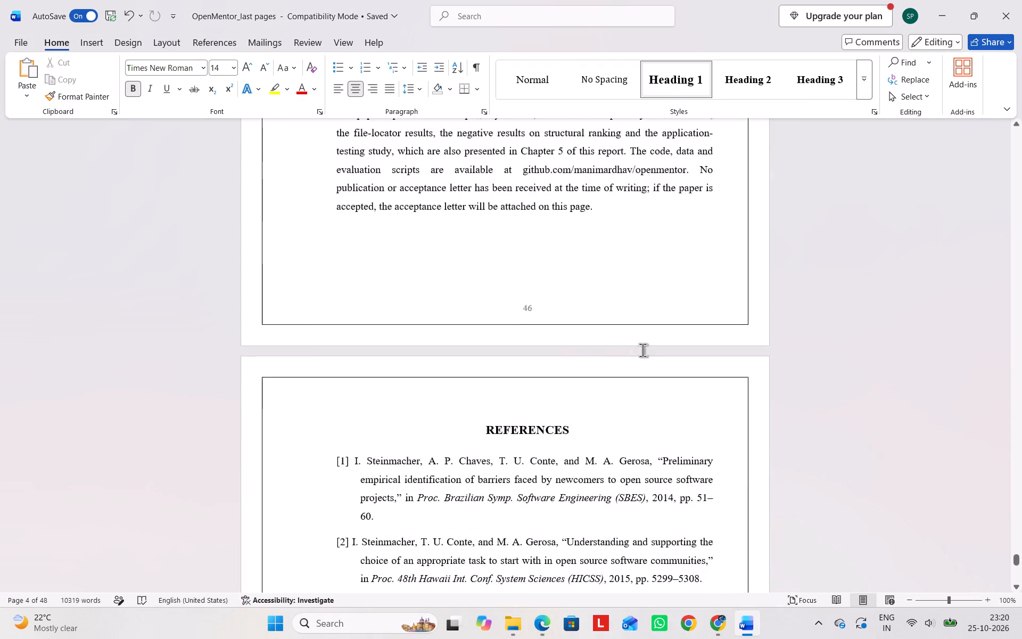
{"action": "scroll", "coordinate": [642, 350], "scroll_direction": "up", "scroll_amount": 4}
{"action": "scroll", "coordinate": [642, 350], "scroll_direction": "right", "scroll_amount": 1}
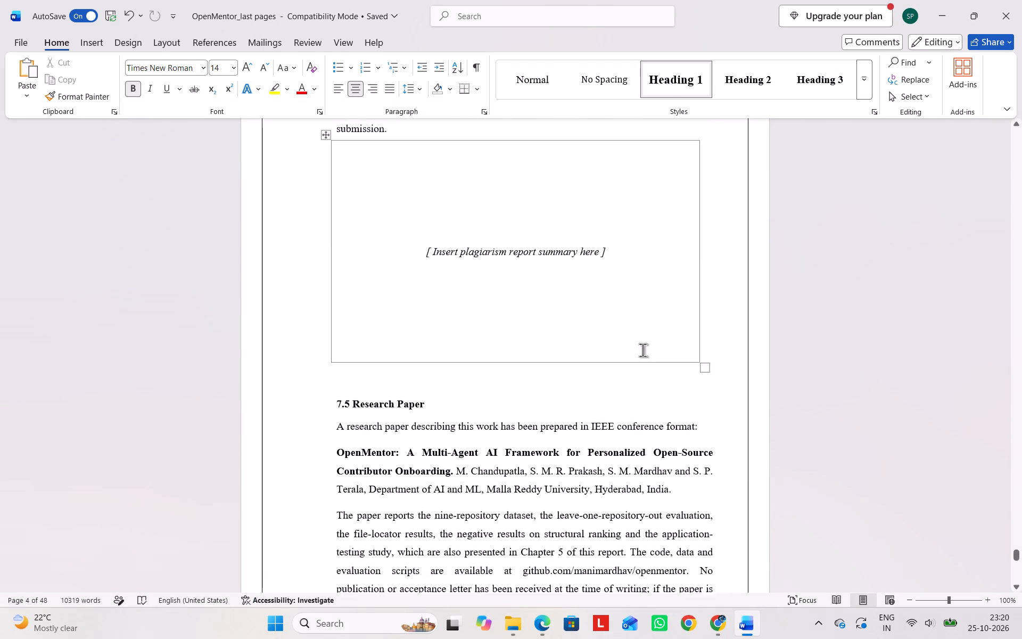
{"action": "scroll", "coordinate": [642, 350], "scroll_direction": "right", "scroll_amount": 1}
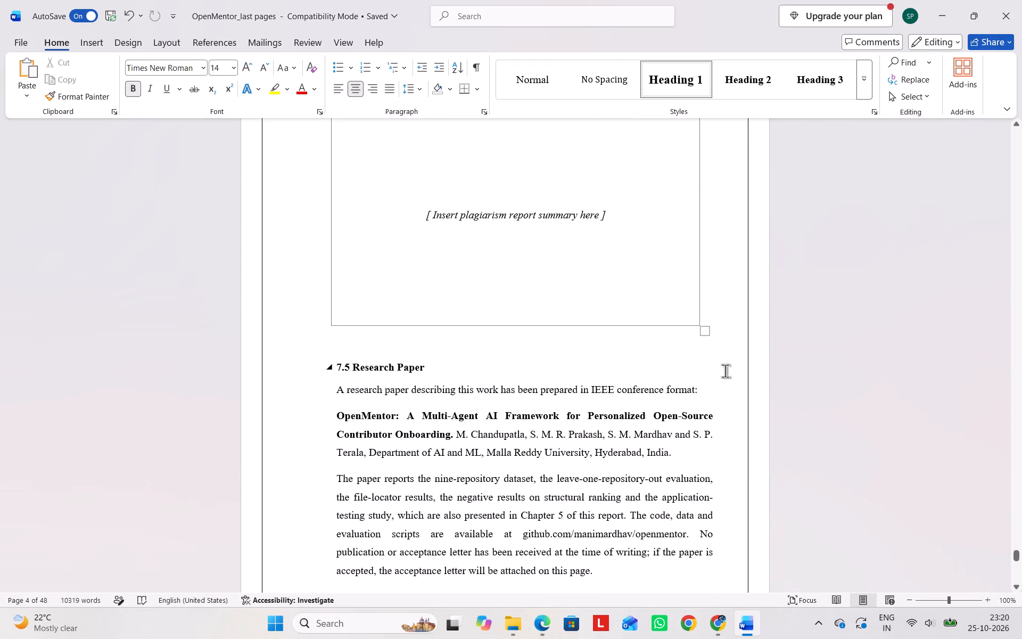
{"action": "scroll", "coordinate": [590, 396], "scroll_direction": "down", "scroll_amount": 1}
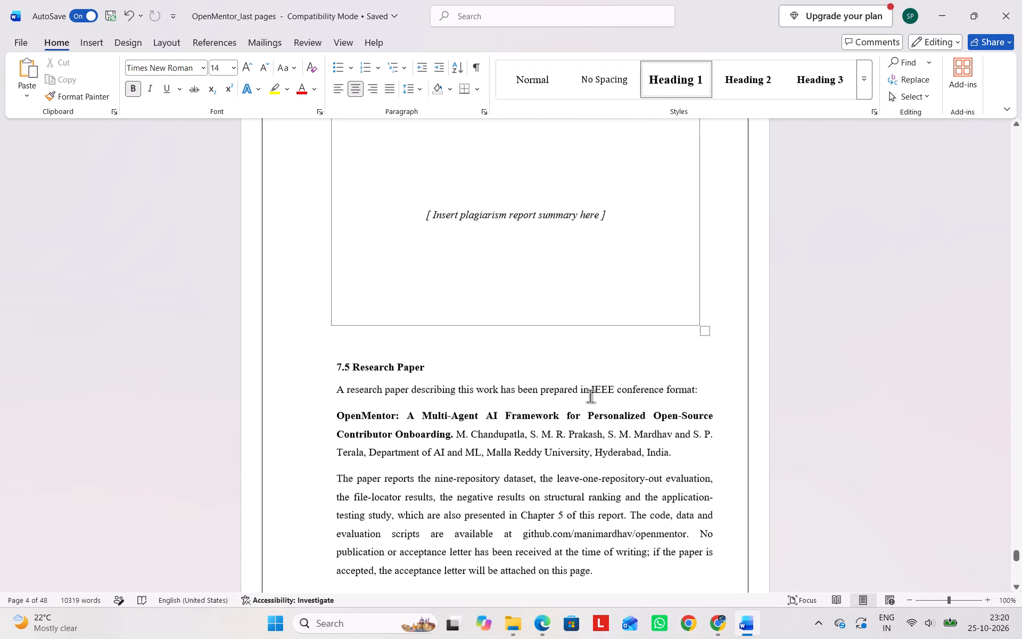
{"action": "scroll", "coordinate": [590, 396], "scroll_direction": "down", "scroll_amount": 1}
{"action": "scroll", "coordinate": [574, 469], "scroll_direction": "up", "scroll_amount": 2}
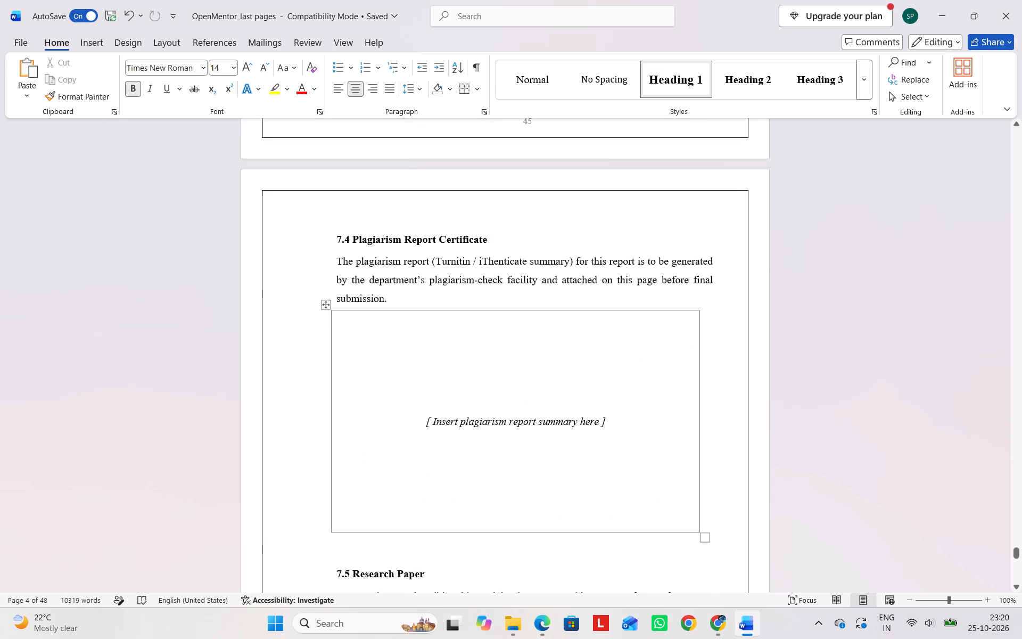
{"action": "scroll", "coordinate": [574, 469], "scroll_direction": "up", "scroll_amount": 4}
{"action": "scroll", "coordinate": [574, 469], "scroll_direction": "right", "scroll_amount": 1}
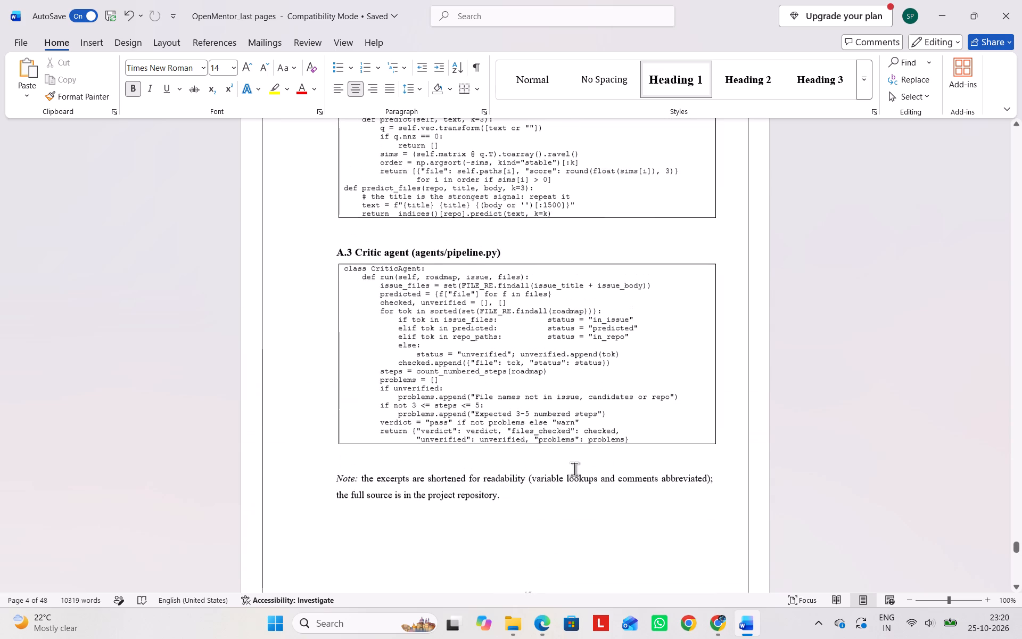
{"action": "scroll", "coordinate": [574, 469], "scroll_direction": "down", "scroll_amount": 1}
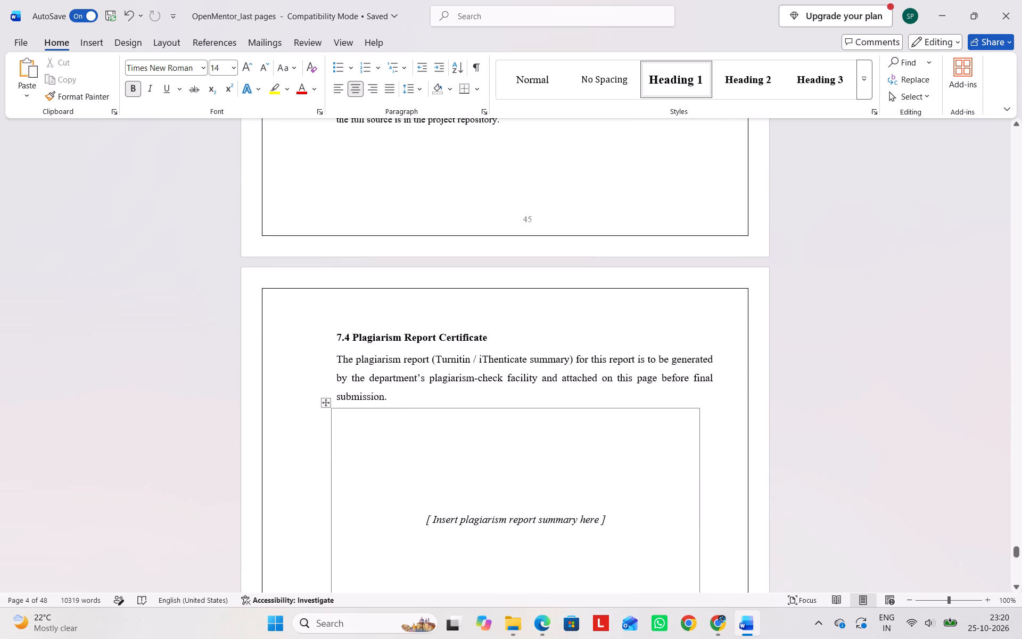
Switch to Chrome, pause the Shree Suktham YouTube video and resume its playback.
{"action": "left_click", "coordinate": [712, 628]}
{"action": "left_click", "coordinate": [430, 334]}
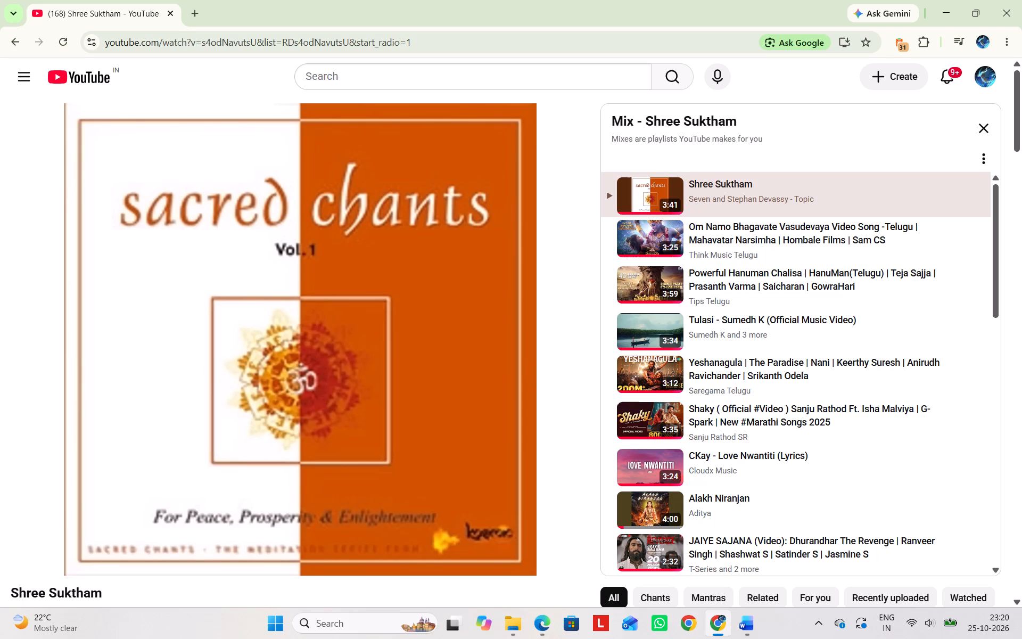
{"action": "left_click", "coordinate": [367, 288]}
Return to the Word document and review sections 7.4 and 7.5 and the A.2 and A.3 code excerpts.
{"action": "left_click", "coordinate": [747, 620]}
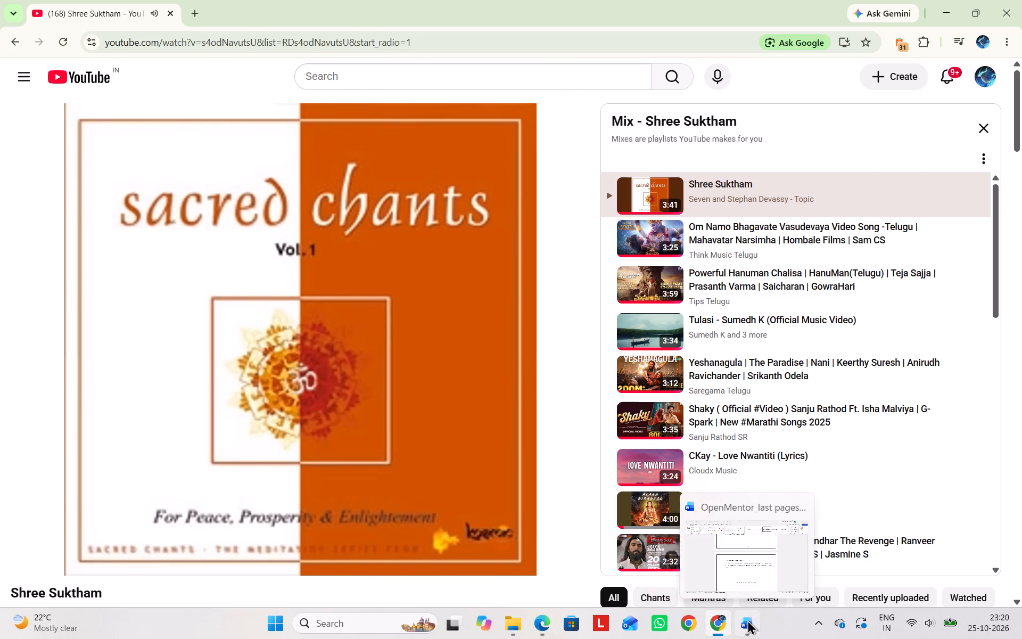
{"action": "scroll", "coordinate": [498, 423], "scroll_direction": "down", "scroll_amount": 5}
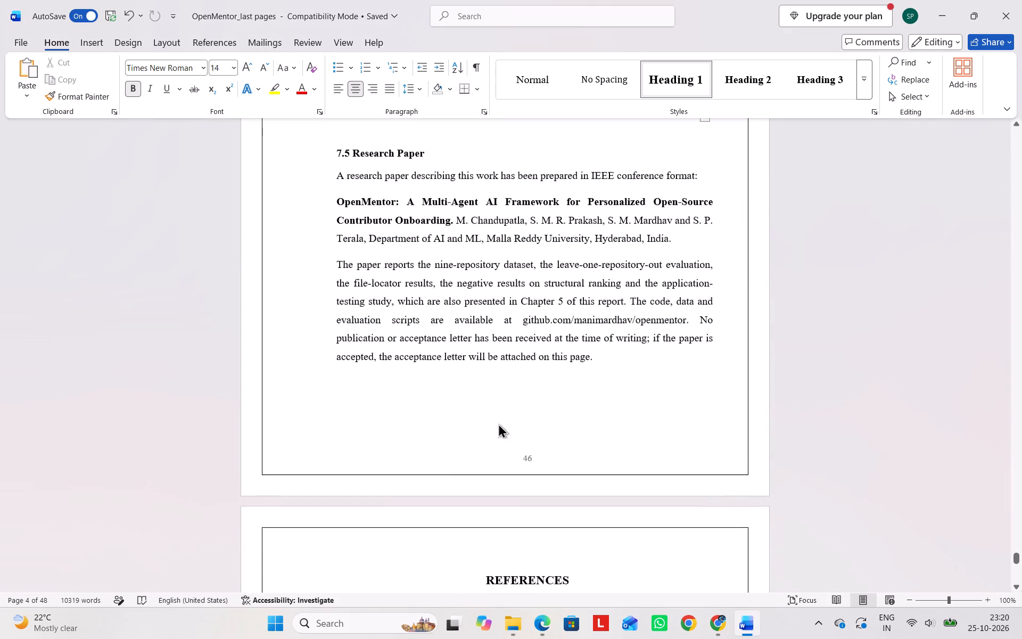
{"action": "scroll", "coordinate": [498, 423], "scroll_direction": "down", "scroll_amount": 2}
{"action": "scroll", "coordinate": [498, 423], "scroll_direction": "up", "scroll_amount": 6}
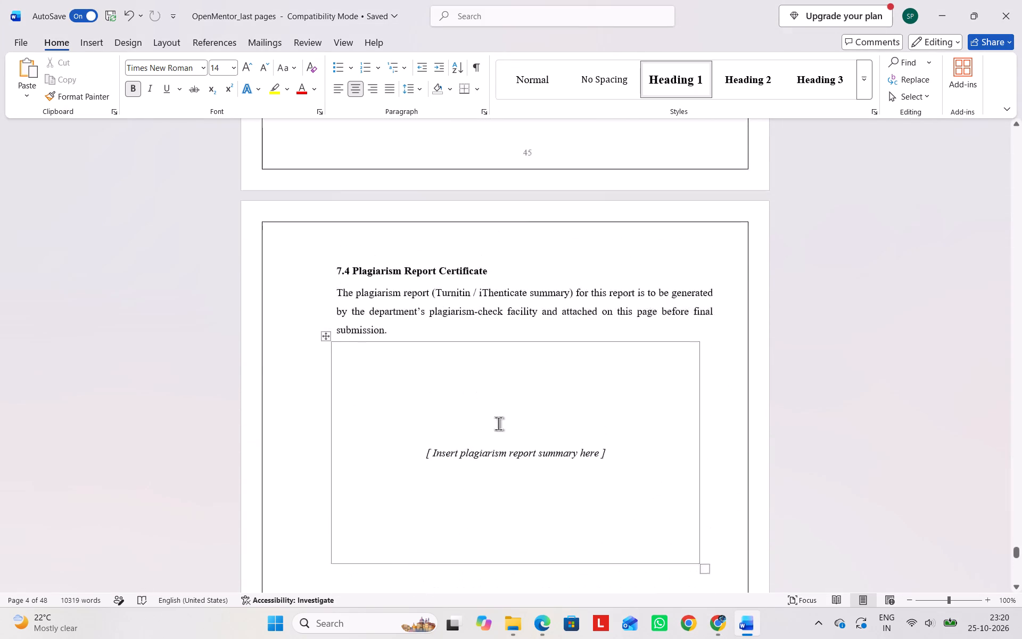
{"action": "scroll", "coordinate": [498, 423], "scroll_direction": "up", "scroll_amount": 2}
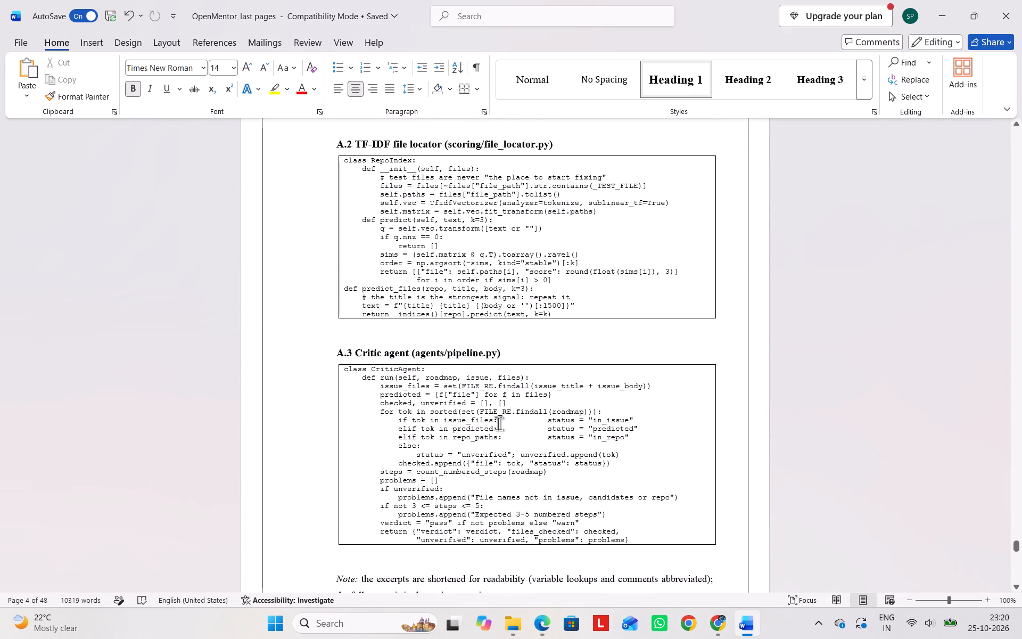
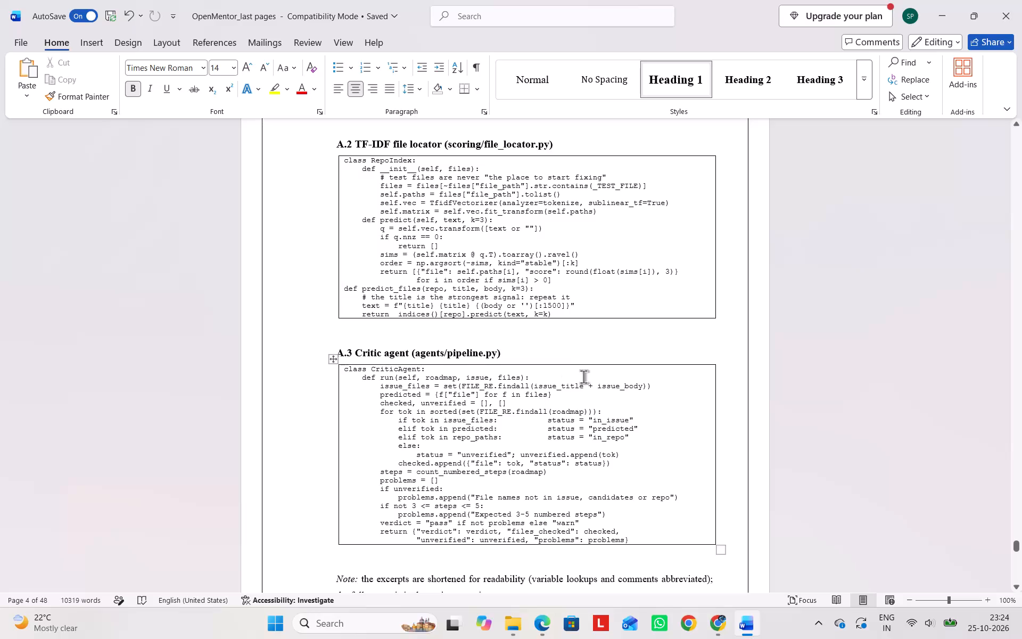
Review the document's appendix from section 7.2 Software Requirement Specification through the code snippets to section 7.5 Research Paper.
{"action": "scroll", "coordinate": [583, 376], "scroll_direction": "up", "scroll_amount": 1}
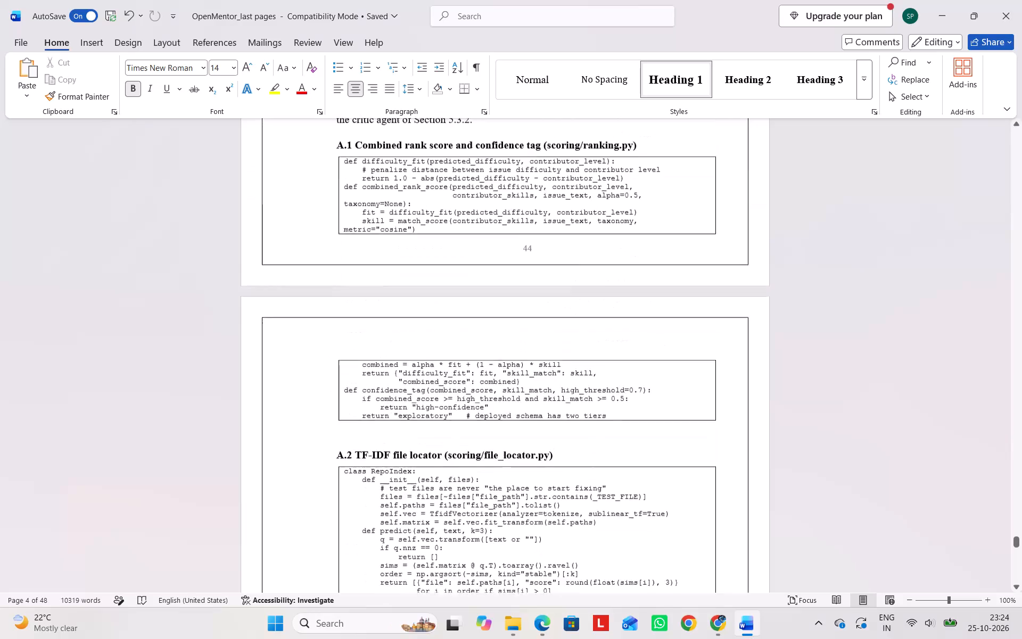
{"action": "scroll", "coordinate": [583, 376], "scroll_direction": "up", "scroll_amount": 2}
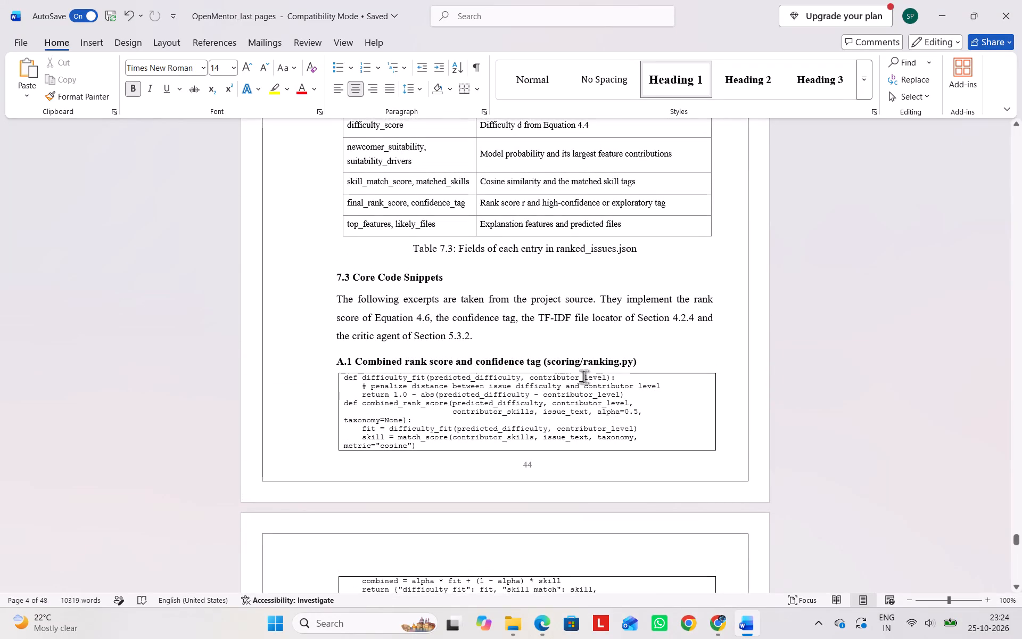
{"action": "scroll", "coordinate": [589, 365], "scroll_direction": "up", "scroll_amount": 6}
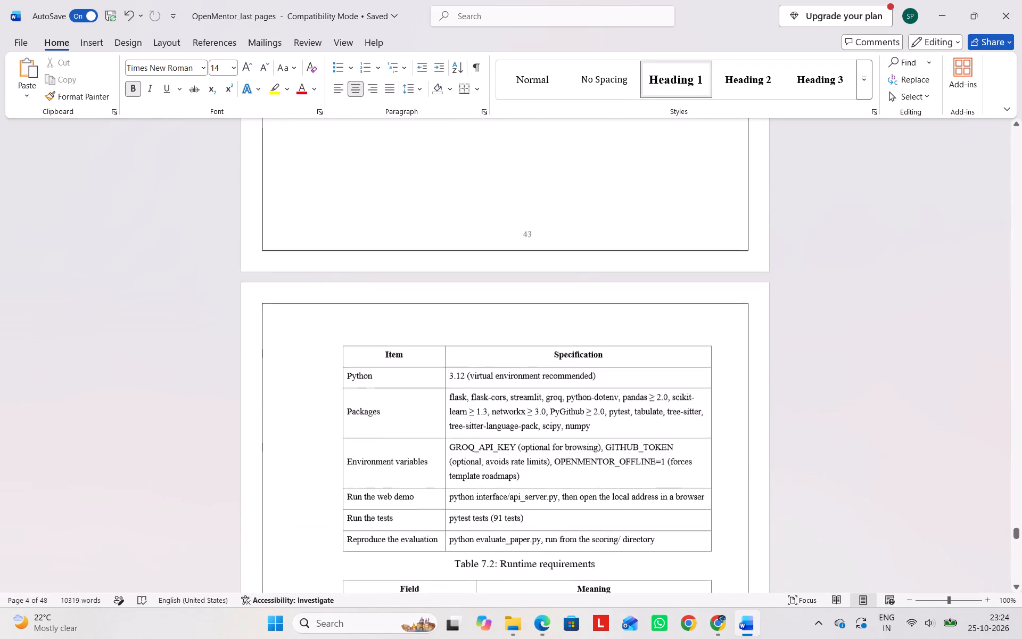
{"action": "scroll", "coordinate": [589, 365], "scroll_direction": "up", "scroll_amount": 4}
{"action": "scroll", "coordinate": [589, 365], "scroll_direction": "down", "scroll_amount": 1}
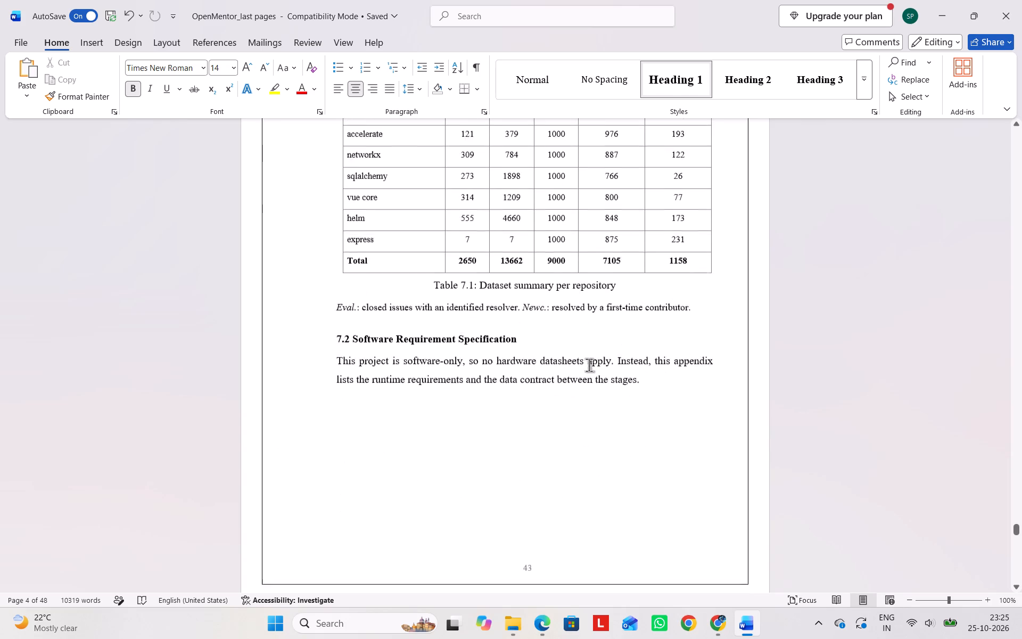
{"action": "scroll", "coordinate": [589, 365], "scroll_direction": "down", "scroll_amount": 10}
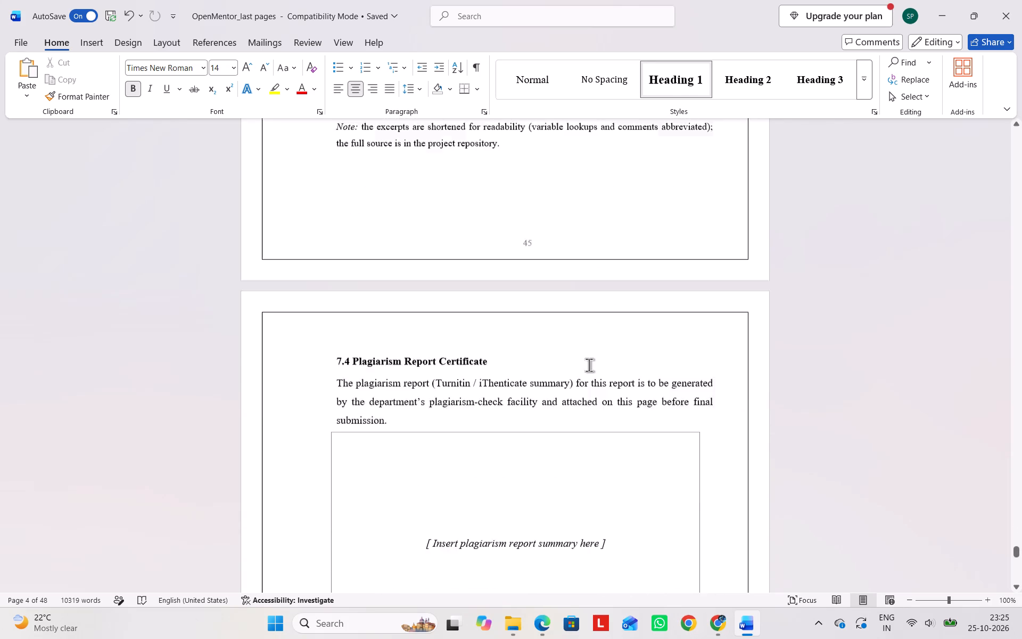
{"action": "scroll", "coordinate": [589, 365], "scroll_direction": "down", "scroll_amount": 2}
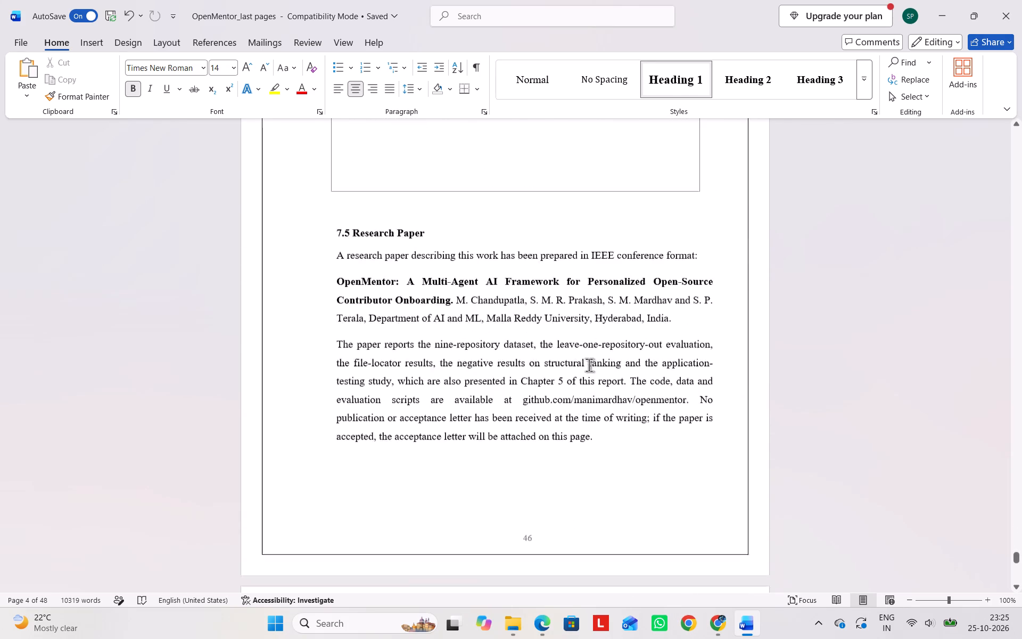
{"action": "scroll", "coordinate": [589, 365], "scroll_direction": "down", "scroll_amount": 1}
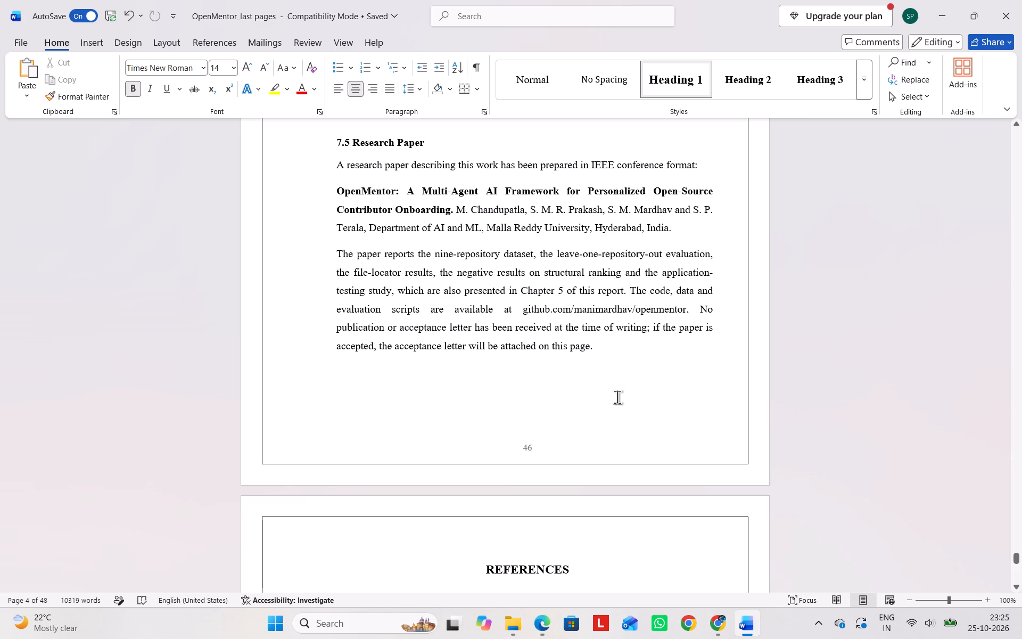
Delete section 7.5 Research Paper, including its heading and text, along with the plagiarism report placeholder box above it.
{"action": "left_click", "coordinate": [625, 358]}
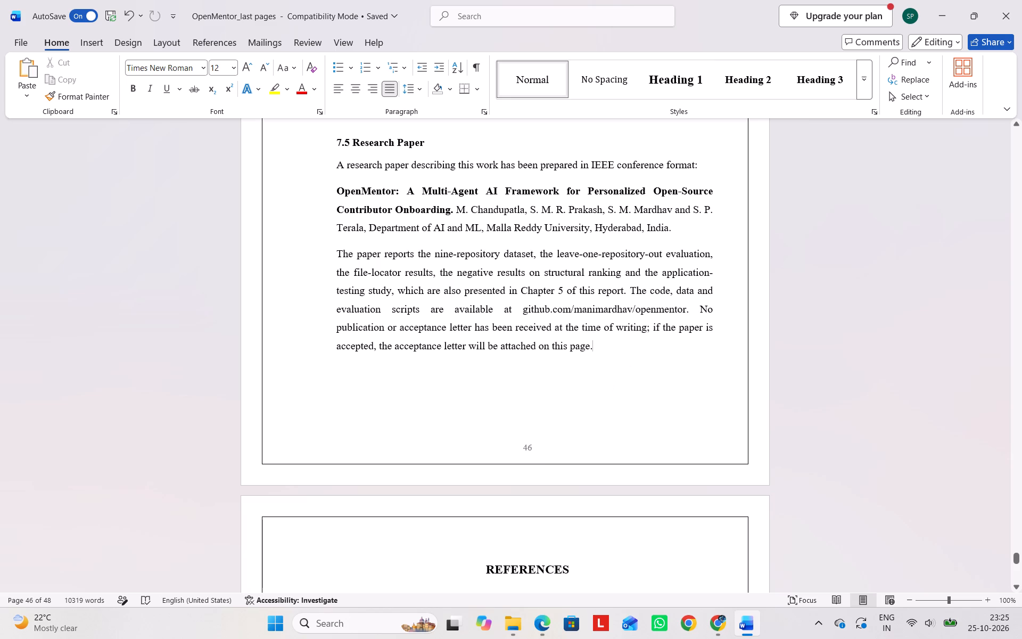
{"action": "key", "text": "BackSpace"}
{"action": "key", "text": "BackSpace"}
{"action": "key", "text": "BackSpace"}
{"action": "key", "text": "BackSpace"}
{"action": "key", "text": "BackSpace"}
{"action": "key", "text": "BackSpace"}
{"action": "key", "text": "BackSpace"}
{"action": "key", "text": "BackSpace"}
{"action": "key", "text": "BackSpace"}
{"action": "key", "text": "BackSpace"}
{"action": "key", "text": "BackSpace"}
{"action": "key", "text": "BackSpace"}
{"action": "key", "text": "BackSpace"}
{"action": "key", "text": "BackSpace"}
{"action": "key", "text": "BackSpace"}
{"action": "key", "text": "BackSpace"}
{"action": "key", "text": "BackSpace"}
{"action": "key", "text": "BackSpace"}
{"action": "key", "text": "BackSpace"}
{"action": "key", "text": "BackSpace"}
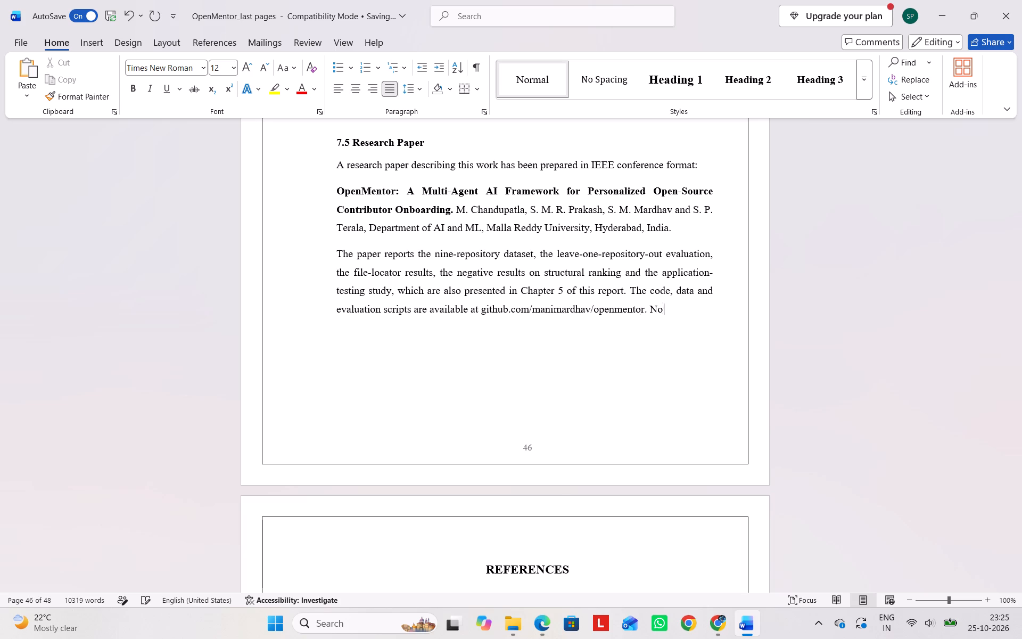
{"action": "key", "text": "shift+Down"}
{"action": "key", "text": "shift+Up"}
{"action": "key", "text": "shift+Up"}
{"action": "key", "text": "shift+Up"}
{"action": "key", "text": "shift+Up"}
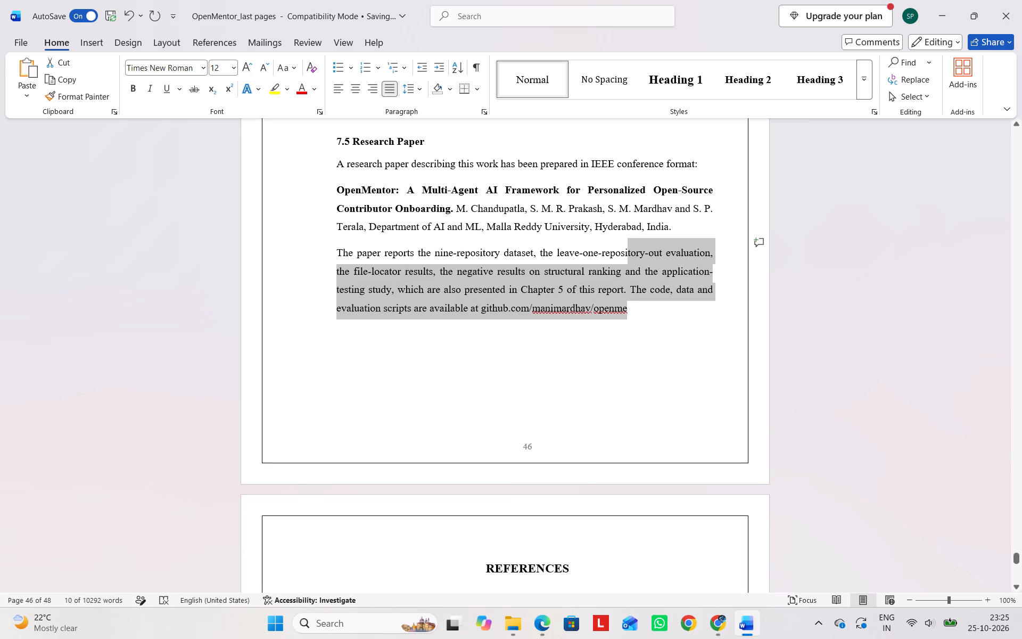
{"action": "key", "text": "shift+Up"}
{"action": "key", "text": "shift+Up"}
{"action": "key", "text": "shift+Up"}
{"action": "key", "text": "shift+Up"}
{"action": "key", "text": "shift+Up"}
{"action": "key", "text": "shift+Up"}
{"action": "key", "text": "shift+Up"}
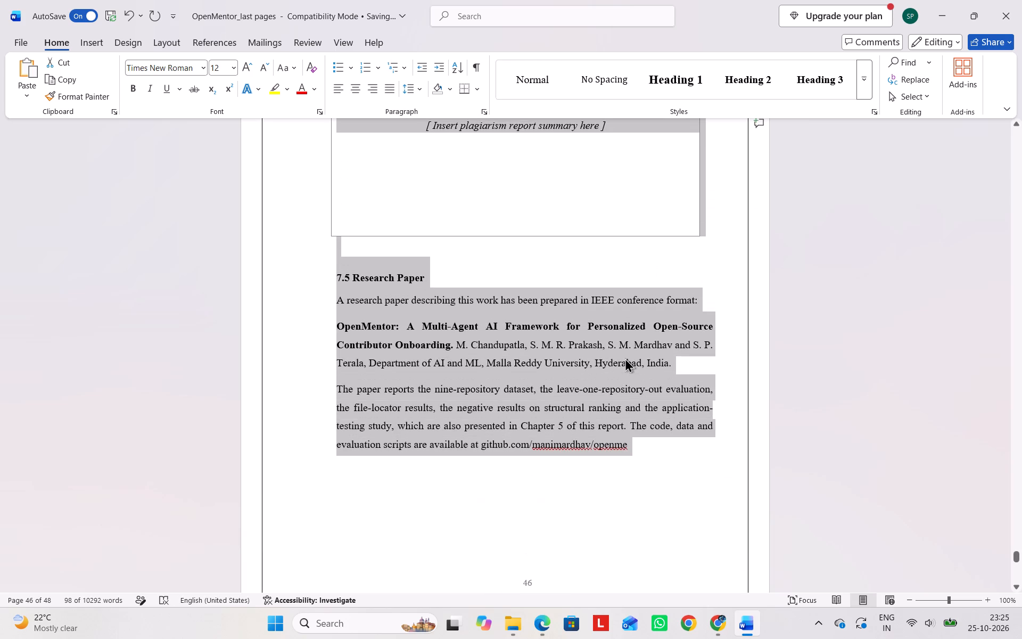
{"action": "key", "text": "BackSpace"}
Delete the 7.4 Plagiarism Report Certificate heading and paragraph, ending the chapter with the note on shortened code excerpts.
{"action": "scroll", "coordinate": [625, 358], "scroll_direction": "up", "scroll_amount": 2}
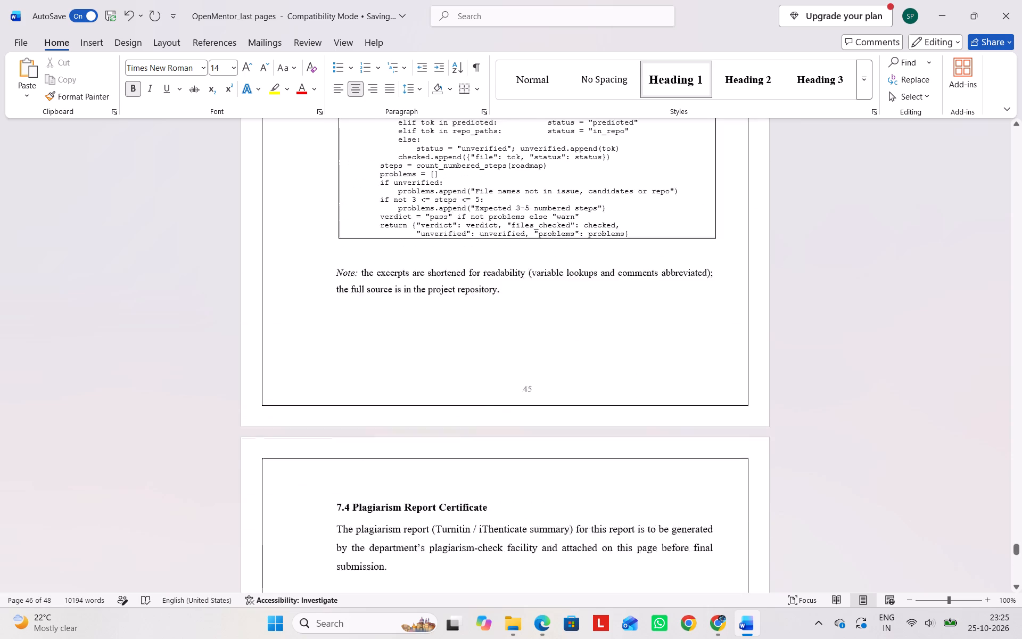
{"action": "scroll", "coordinate": [625, 358], "scroll_direction": "up", "scroll_amount": 1}
{"action": "scroll", "coordinate": [579, 417], "scroll_direction": "down", "scroll_amount": 1}
{"action": "left_click", "coordinate": [524, 461]}
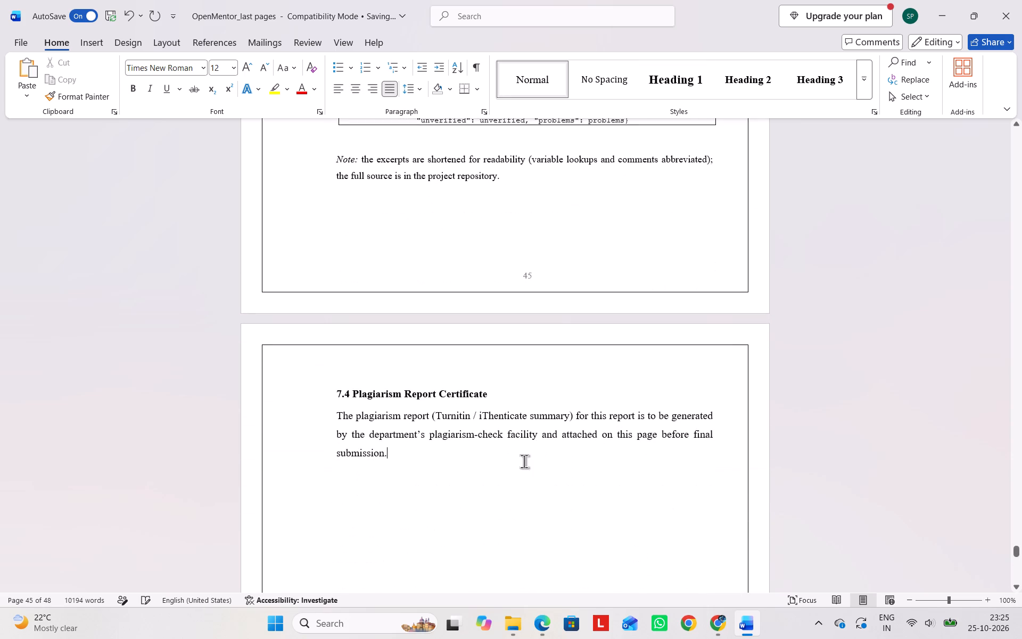
{"action": "key", "text": "BackSpace"}
{"action": "key", "text": "BackSpace"}
{"action": "key", "text": "BackSpace"}
{"action": "key", "text": "BackSpace"}
{"action": "key", "text": "BackSpace"}
{"action": "key", "text": "BackSpace"}
{"action": "key", "text": "BackSpace"}
{"action": "key", "text": "BackSpace"}
{"action": "key", "text": "BackSpace"}
{"action": "key", "text": "BackSpace"}
{"action": "key", "text": "BackSpace"}
{"action": "key", "text": "BackSpace"}
{"action": "key", "text": "BackSpace"}
{"action": "key", "text": "BackSpace"}
{"action": "key", "text": "BackSpace"}
{"action": "key", "text": "BackSpace"}
{"action": "key", "text": "BackSpace"}
{"action": "key", "text": "BackSpace"}
{"action": "key", "text": "BackSpace"}
{"action": "key", "text": "BackSpace"}
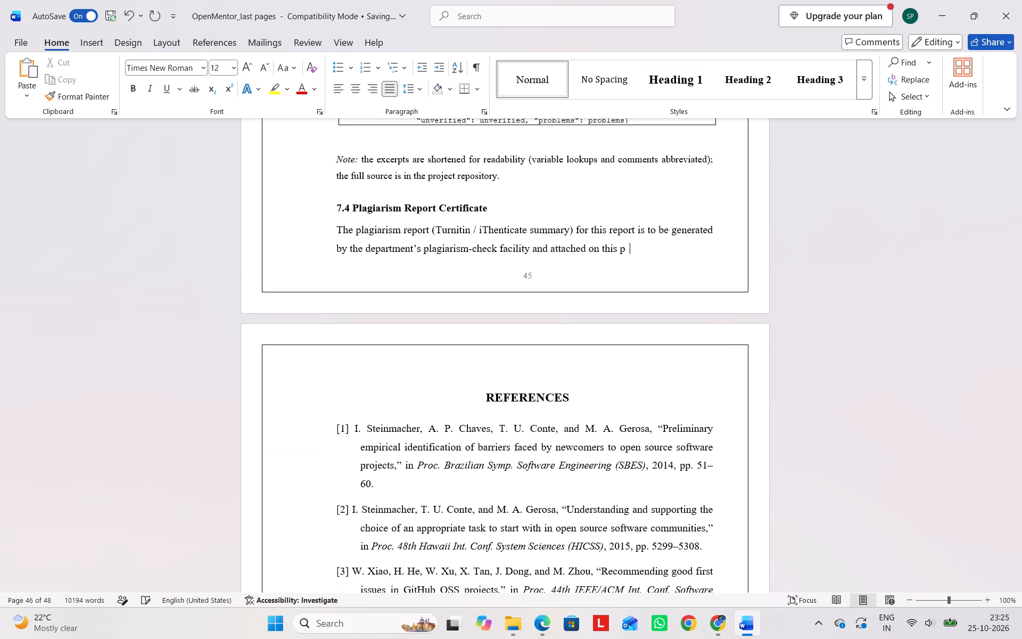
{"action": "key", "text": "BackSpace"}
{"action": "key", "text": "BackSpace"}
{"action": "key", "text": "BackSpace"}
{"action": "key", "text": "BackSpace"}
{"action": "key", "text": "BackSpace"}
{"action": "key", "text": "BackSpace"}
{"action": "key", "text": "BackSpace"}
{"action": "key", "text": "BackSpace"}
{"action": "key", "text": "BackSpace"}
{"action": "key", "text": "BackSpace"}
{"action": "key", "text": "BackSpace"}
{"action": "key", "text": "BackSpace"}
{"action": "key", "text": "BackSpace"}
{"action": "key", "text": "BackSpace"}
{"action": "key", "text": "BackSpace"}
{"action": "key", "text": "BackSpace"}
{"action": "key", "text": "BackSpace"}
{"action": "key", "text": "BackSpace"}
{"action": "key", "text": "BackSpace"}
{"action": "key", "text": "BackSpace"}
{"action": "key", "text": "BackSpace"}
{"action": "key", "text": "BackSpace"}
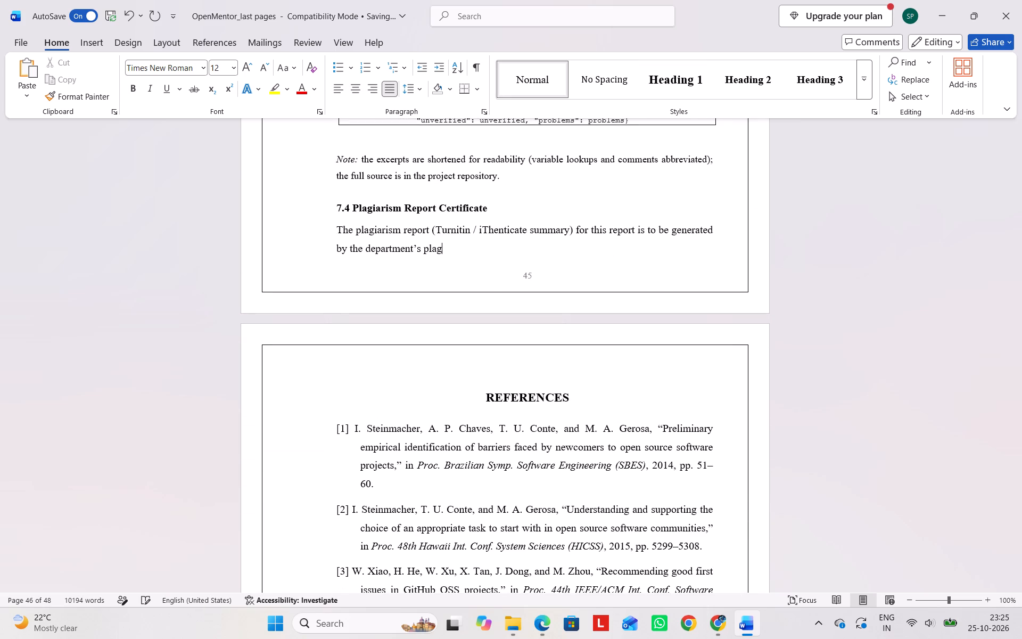
{"action": "key", "text": "BackSpace"}
{"action": "key", "text": "BackSpace"}
{"action": "key", "text": "BackSpace"}
{"action": "key", "text": "BackSpace"}
{"action": "key", "text": "BackSpace"}
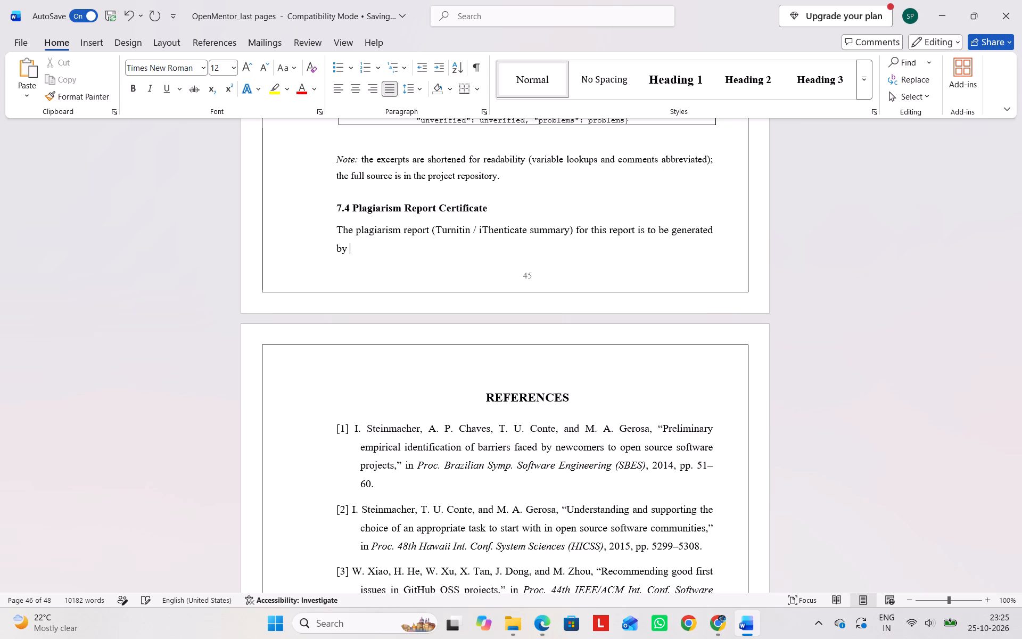
{"action": "key", "text": "BackSpace"}
{"action": "key", "text": "BackSpace"}
{"action": "key", "text": "BackSpace"}
{"action": "key", "text": "BackSpace"}
{"action": "key", "text": "BackSpace"}
{"action": "key", "text": "BackSpace"}
{"action": "key", "text": "BackSpace"}
{"action": "key", "text": "BackSpace"}
{"action": "key", "text": "BackSpace"}
{"action": "key", "text": "BackSpace"}
{"action": "key", "text": "BackSpace"}
{"action": "key", "text": "BackSpace"}
{"action": "key", "text": "BackSpace"}
{"action": "key", "text": "BackSpace"}
{"action": "key", "text": "BackSpace"}
{"action": "key", "text": "BackSpace"}
{"action": "key", "text": "BackSpace"}
{"action": "key", "text": "BackSpace"}
{"action": "key", "text": "BackSpace"}
{"action": "key", "text": "BackSpace"}
{"action": "key", "text": "BackSpace"}
{"action": "key", "text": "BackSpace"}
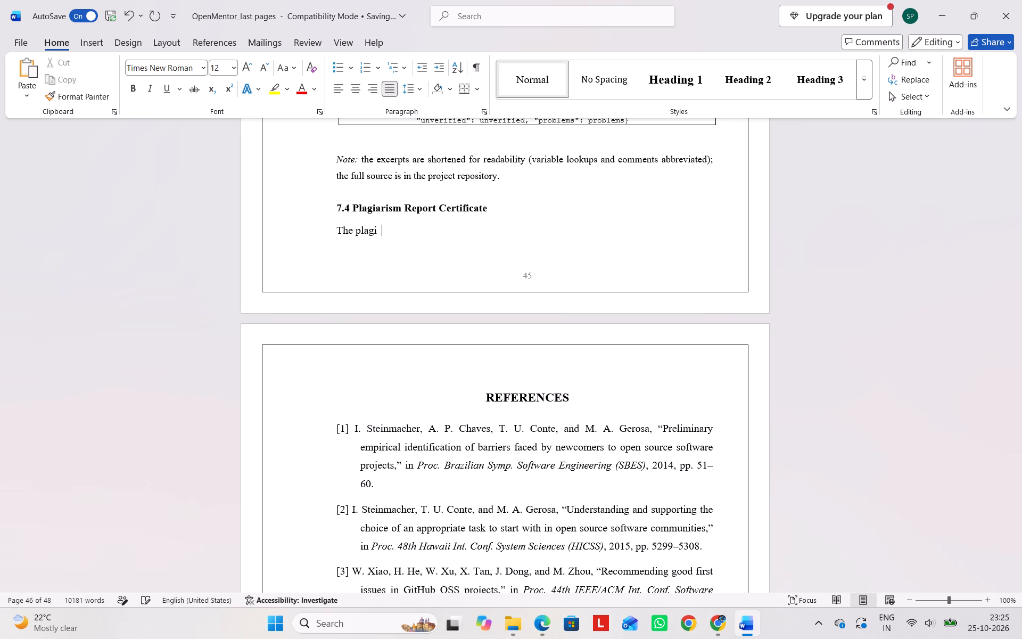
{"action": "key", "text": "BackSpace"}
{"action": "key", "text": "BackSpace"}
{"action": "key", "text": "BackSpace"}
{"action": "key", "text": "BackSpace"}
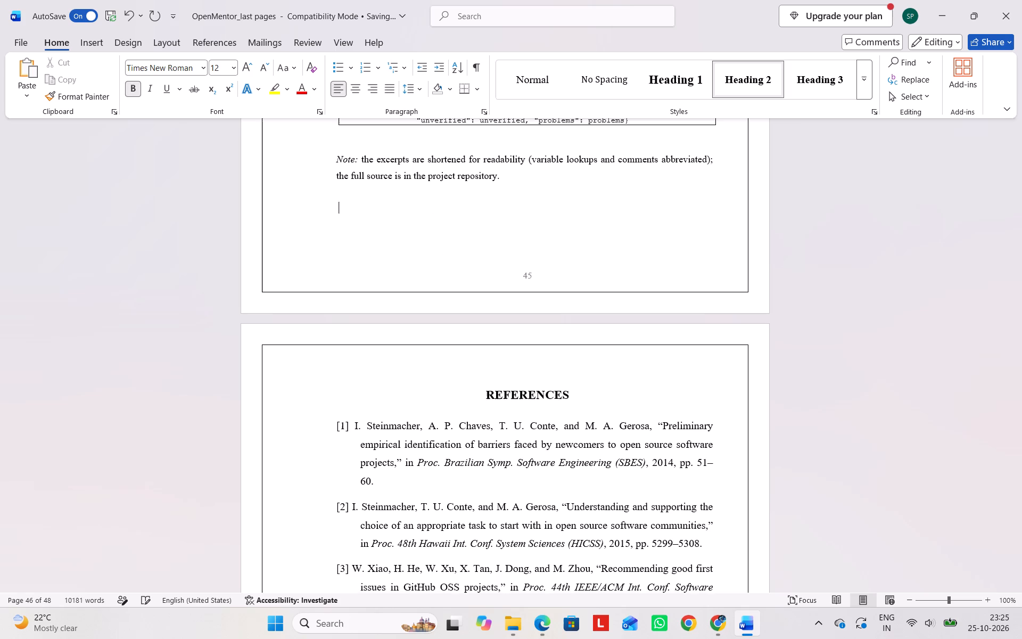
{"action": "key", "text": "BackSpace"}
Check the page flow around the References heading and look back through the document to Chapter 1 Introduction.
{"action": "scroll", "coordinate": [524, 461], "scroll_direction": "up", "scroll_amount": 7}
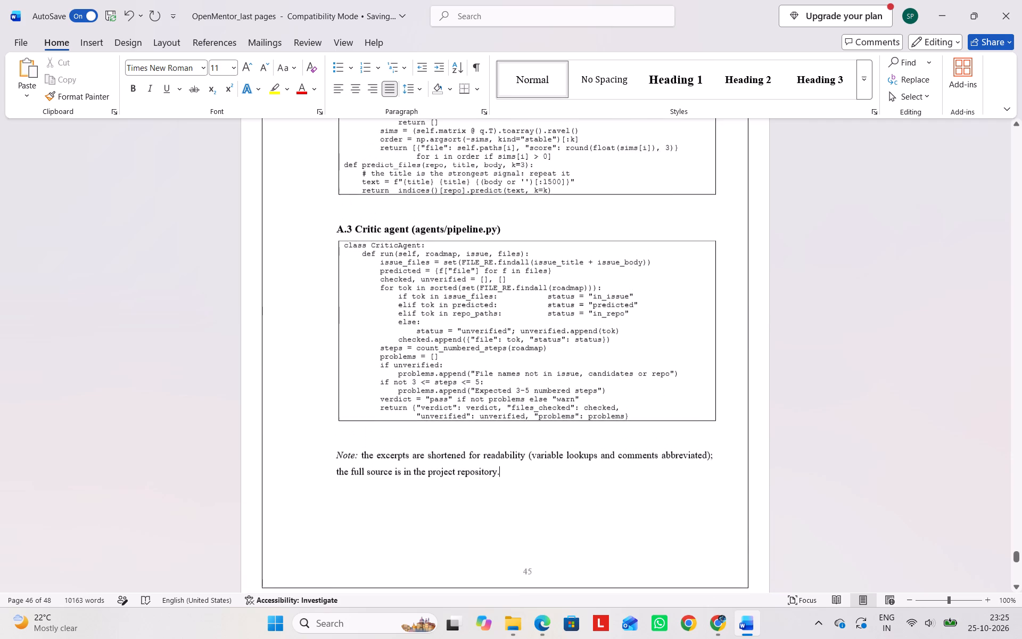
{"action": "scroll", "coordinate": [524, 461], "scroll_direction": "down", "scroll_amount": 1}
{"action": "scroll", "coordinate": [524, 461], "scroll_direction": "up", "scroll_amount": 7}
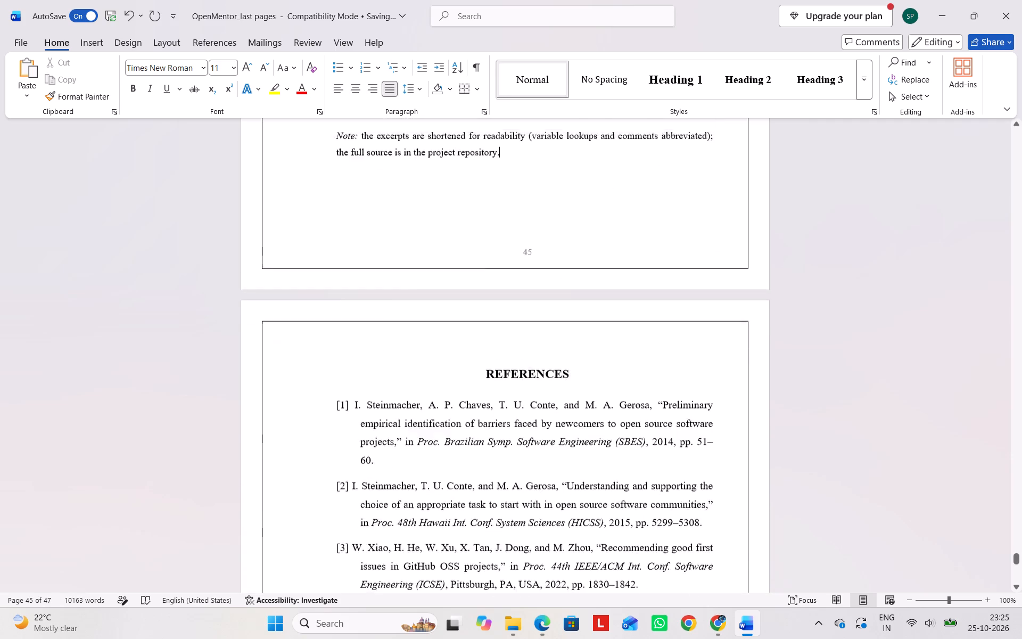
{"action": "scroll", "coordinate": [524, 461], "scroll_direction": "up", "scroll_amount": 19}
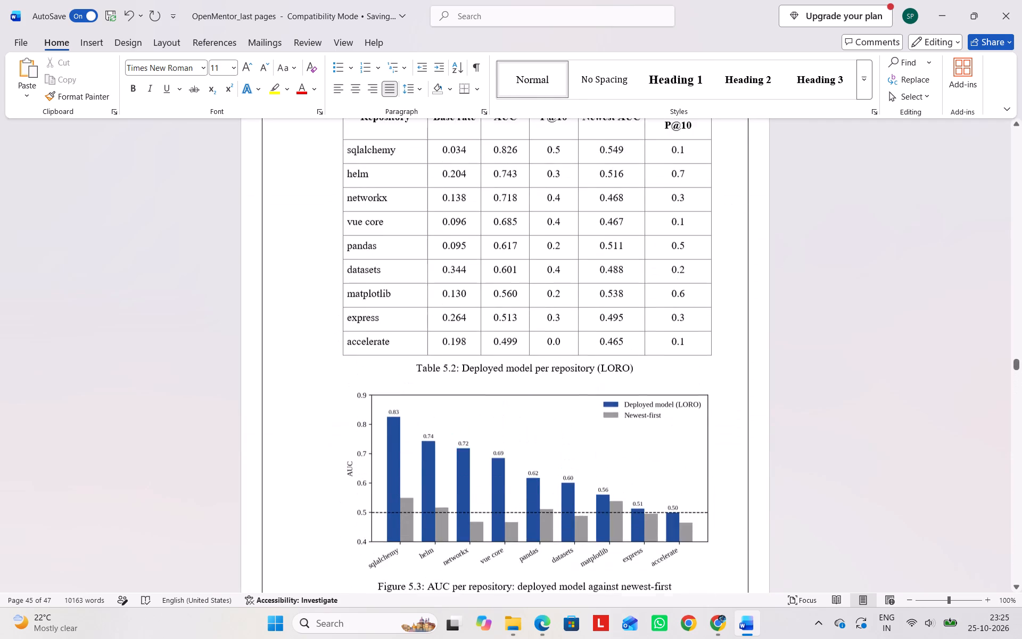
{"action": "scroll", "coordinate": [524, 461], "scroll_direction": "up", "scroll_amount": 19}
{"action": "scroll", "coordinate": [524, 461], "scroll_direction": "up", "scroll_amount": 10}
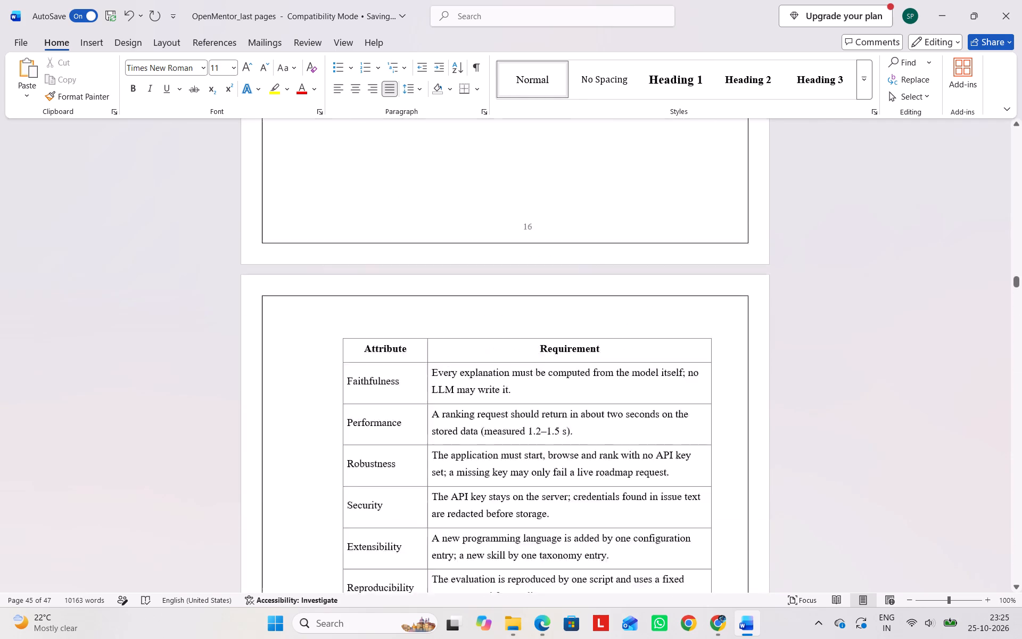
{"action": "scroll", "coordinate": [524, 461], "scroll_direction": "up", "scroll_amount": 15}
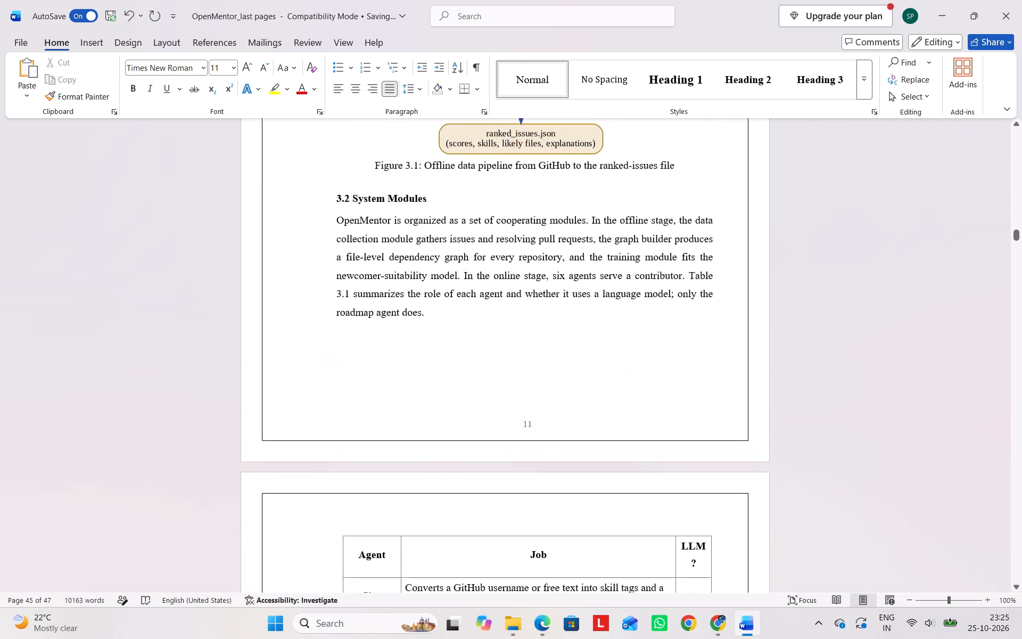
{"action": "scroll", "coordinate": [524, 461], "scroll_direction": "up", "scroll_amount": 19}
{"action": "scroll", "coordinate": [524, 461], "scroll_direction": "up", "scroll_amount": 4}
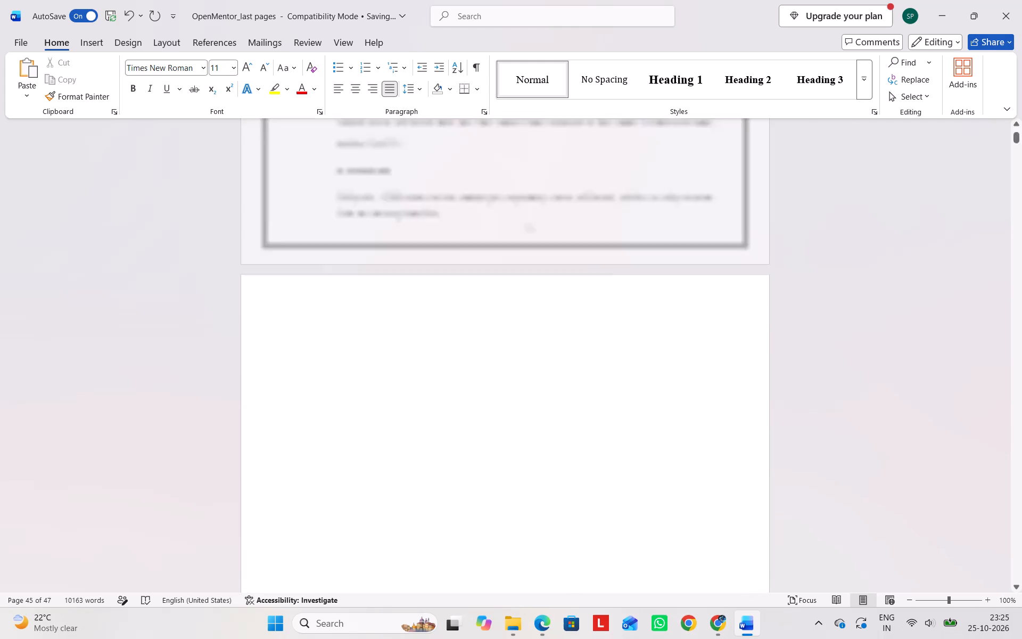
{"action": "scroll", "coordinate": [524, 461], "scroll_direction": "up", "scroll_amount": 14}
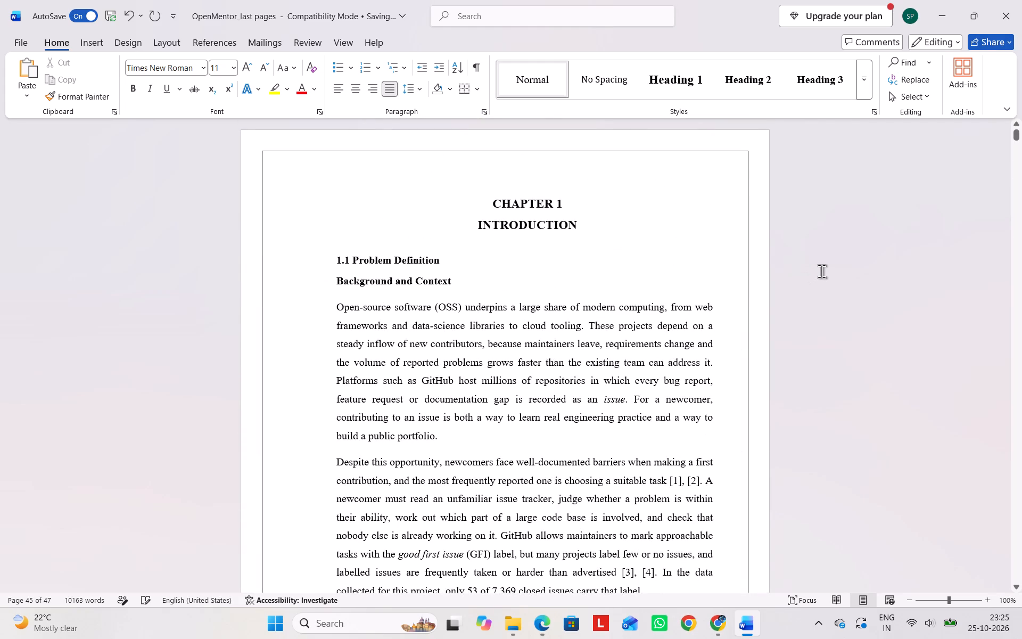
Save the OpenMentor_last pages document and close it.
{"action": "left_click", "coordinate": [815, 227]}
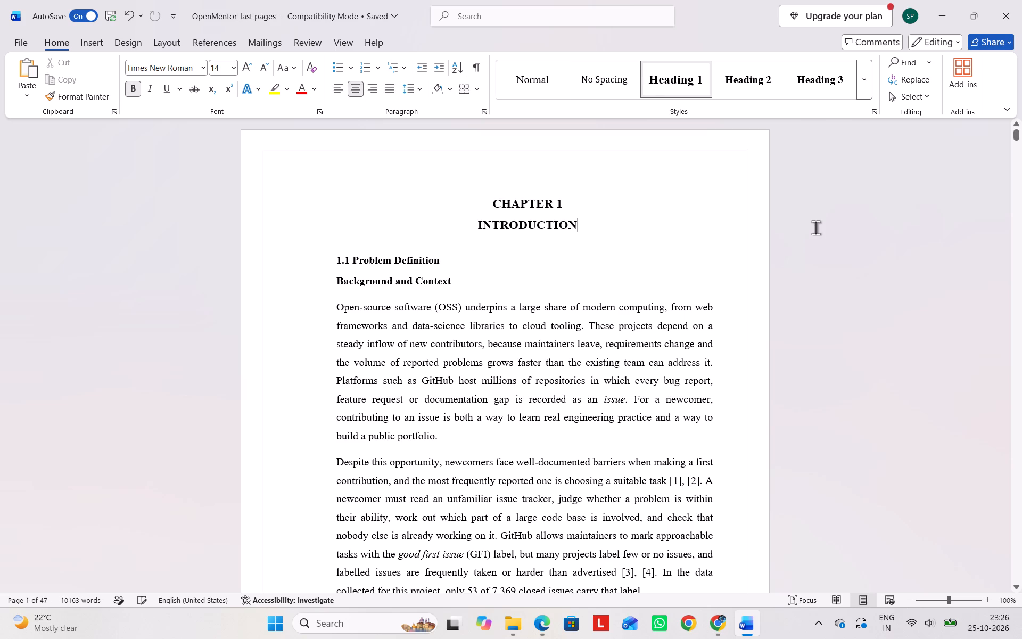
{"action": "key", "text": "ctrl+s"}
{"action": "left_click", "coordinate": [1000, 0]}
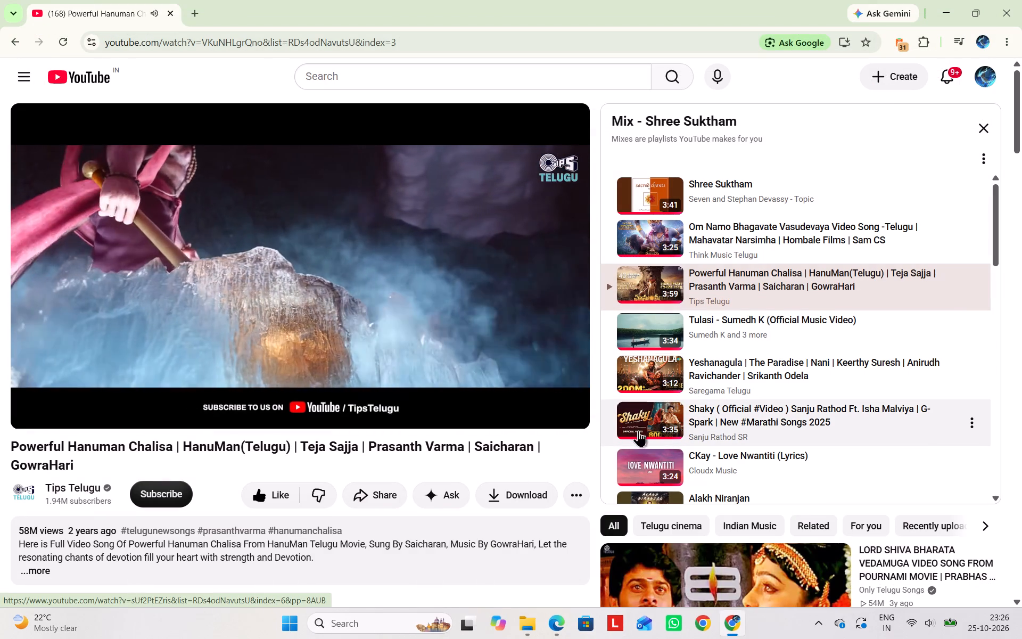
Play the Tulasi - Sumedh K official music video from the Shree Suktham mix on YouTube in Chrome.
{"action": "left_click", "coordinate": [654, 340]}
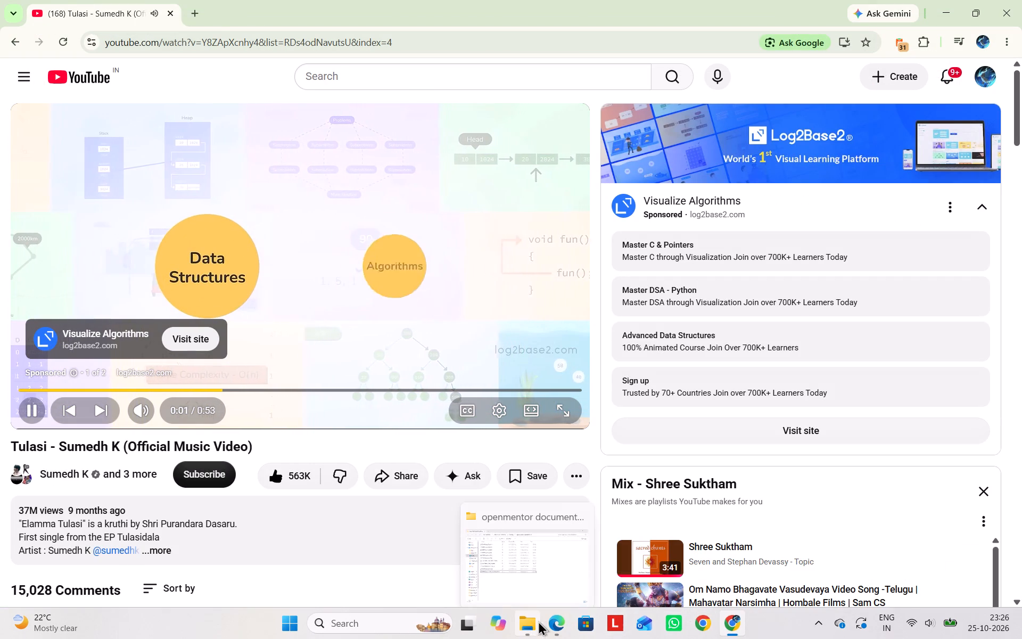
{"action": "left_click", "coordinate": [556, 620]}
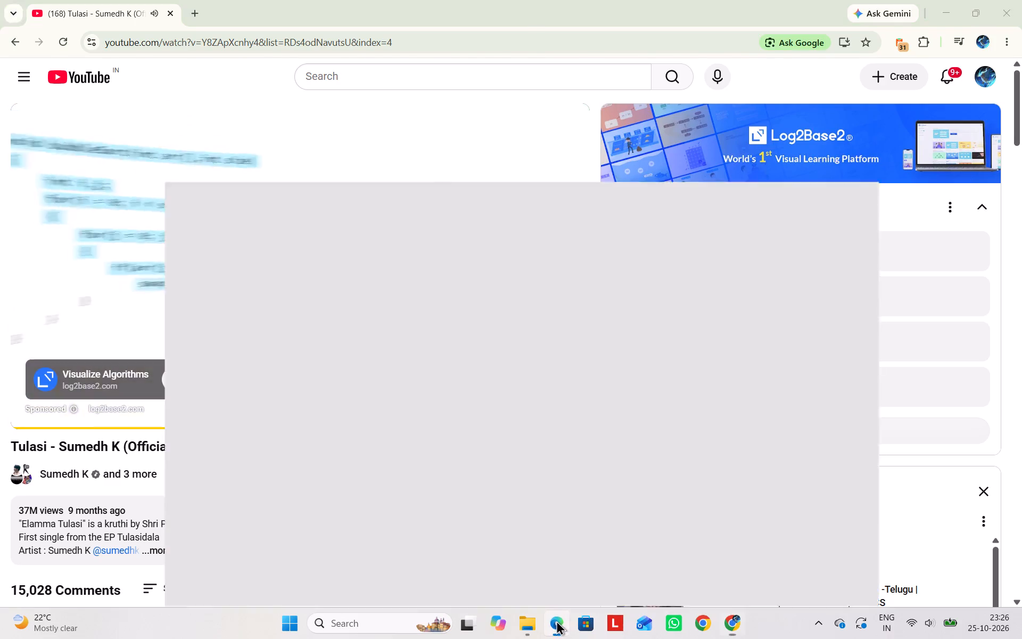
{"action": "left_click", "coordinate": [1021, 0]}
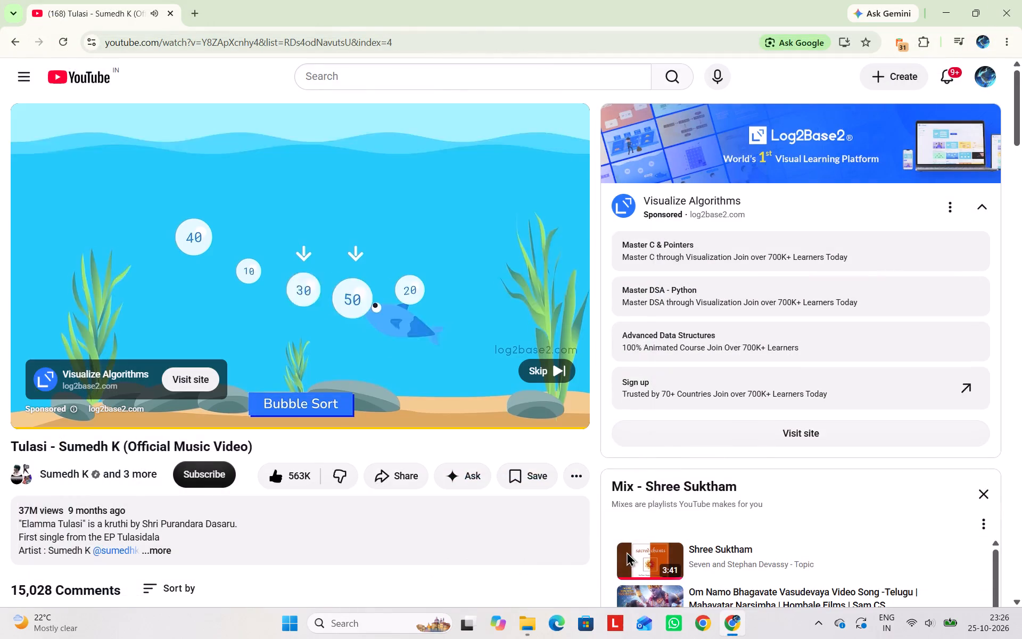
Open the OpenMentor_final_652 PDF from the openmentor documentations folder, review its table of contents and lists of figures and tables, and close it.
{"action": "left_click", "coordinate": [526, 630]}
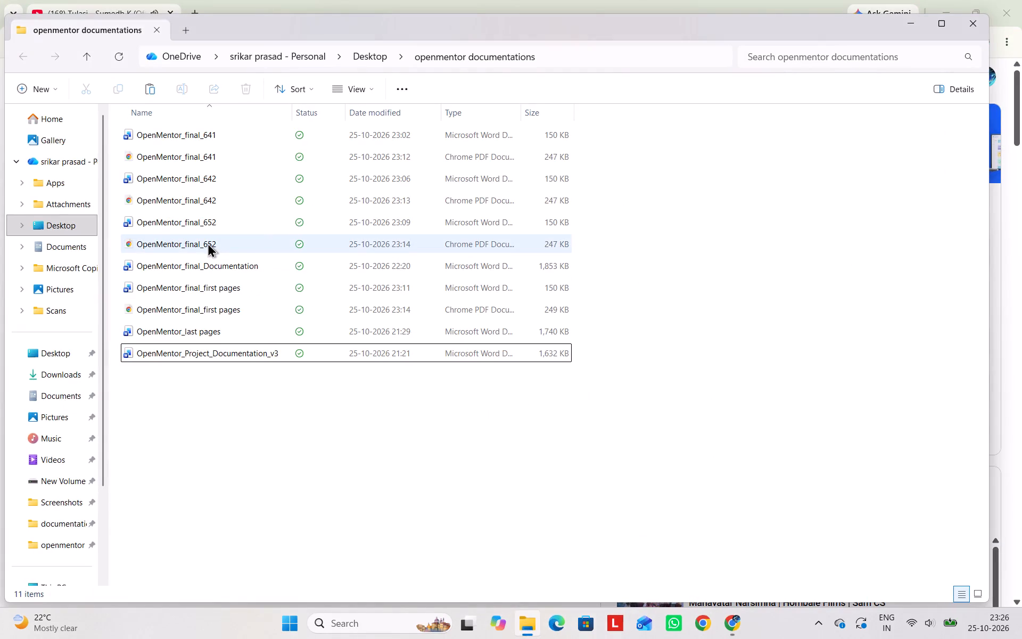
{"action": "double_click", "coordinate": [208, 243]}
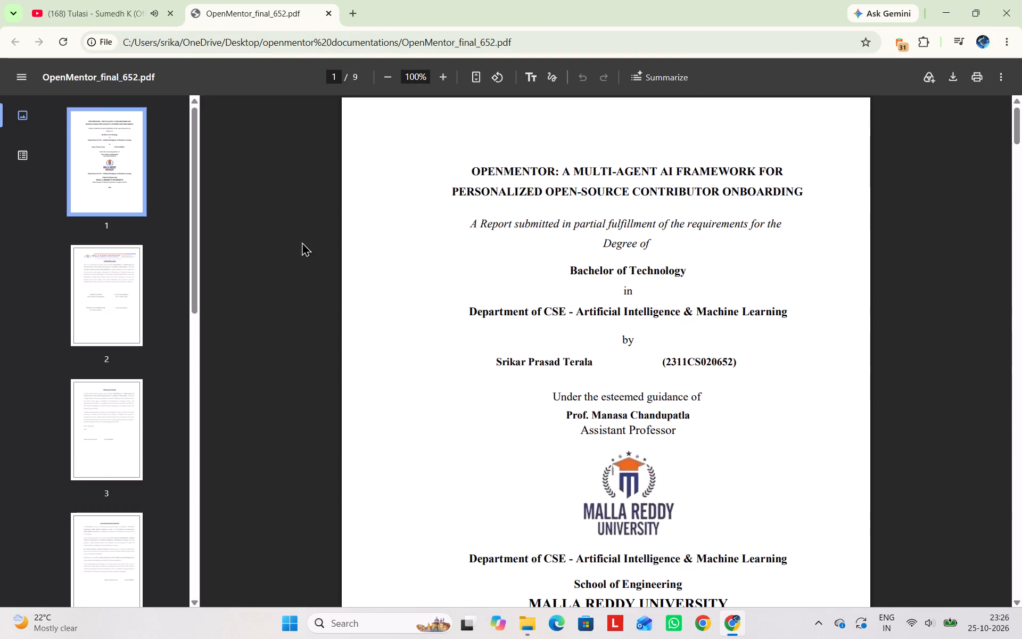
{"action": "scroll", "coordinate": [581, 340], "scroll_direction": "down", "scroll_amount": 20}
{"action": "scroll", "coordinate": [581, 340], "scroll_direction": "down", "scroll_amount": 13}
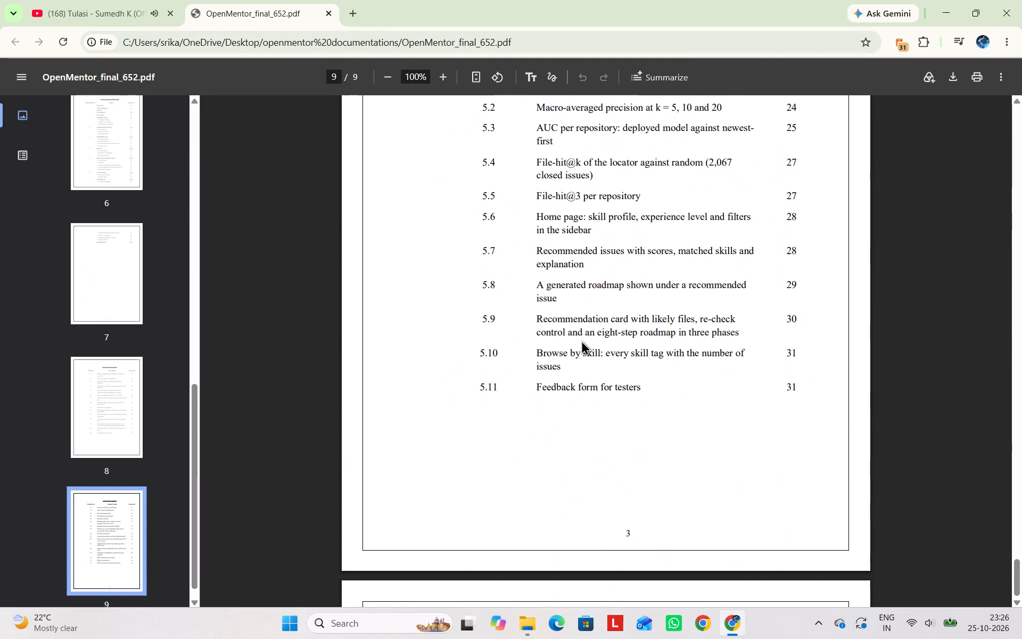
{"action": "scroll", "coordinate": [581, 340], "scroll_direction": "down", "scroll_amount": 1}
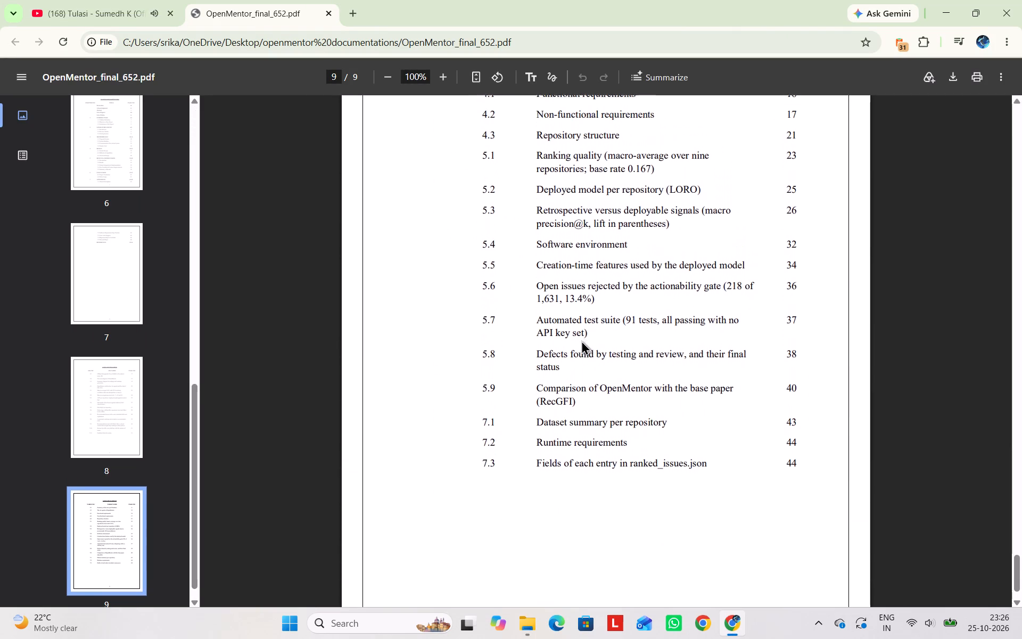
{"action": "scroll", "coordinate": [581, 340], "scroll_direction": "down", "scroll_amount": 1}
{"action": "scroll", "coordinate": [581, 340], "scroll_direction": "up", "scroll_amount": 6}
{"action": "scroll", "coordinate": [581, 340], "scroll_direction": "down", "scroll_amount": 3}
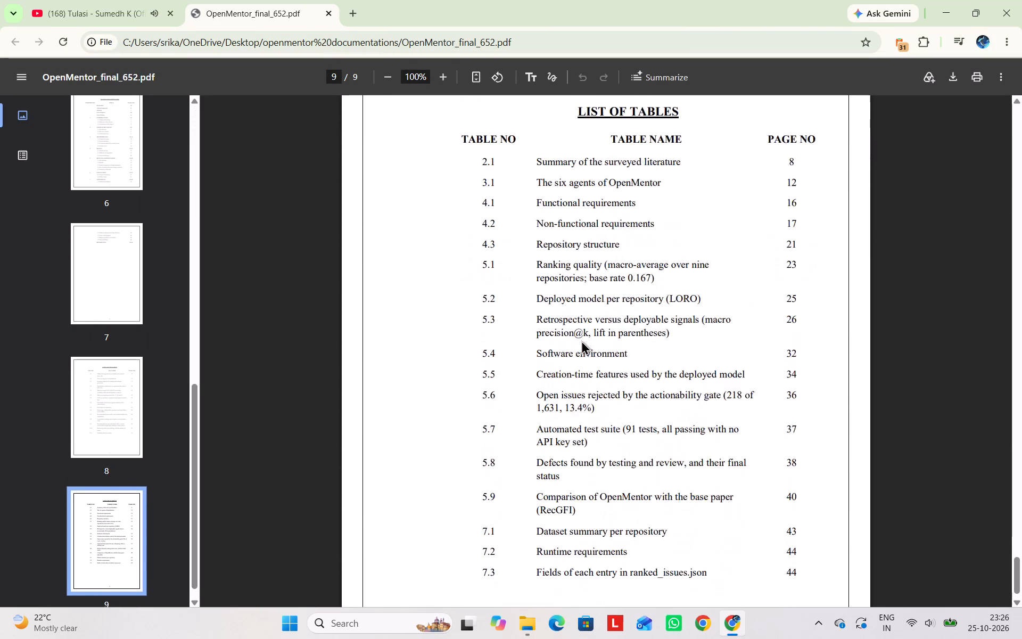
{"action": "scroll", "coordinate": [581, 340], "scroll_direction": "up", "scroll_amount": 5}
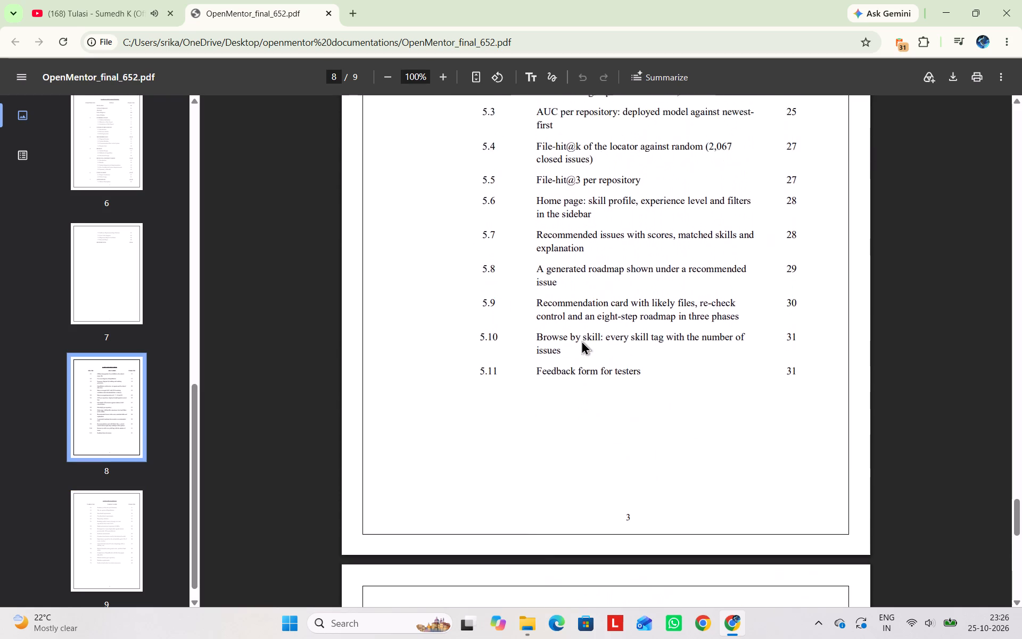
{"action": "scroll", "coordinate": [581, 340], "scroll_direction": "up", "scroll_amount": 6}
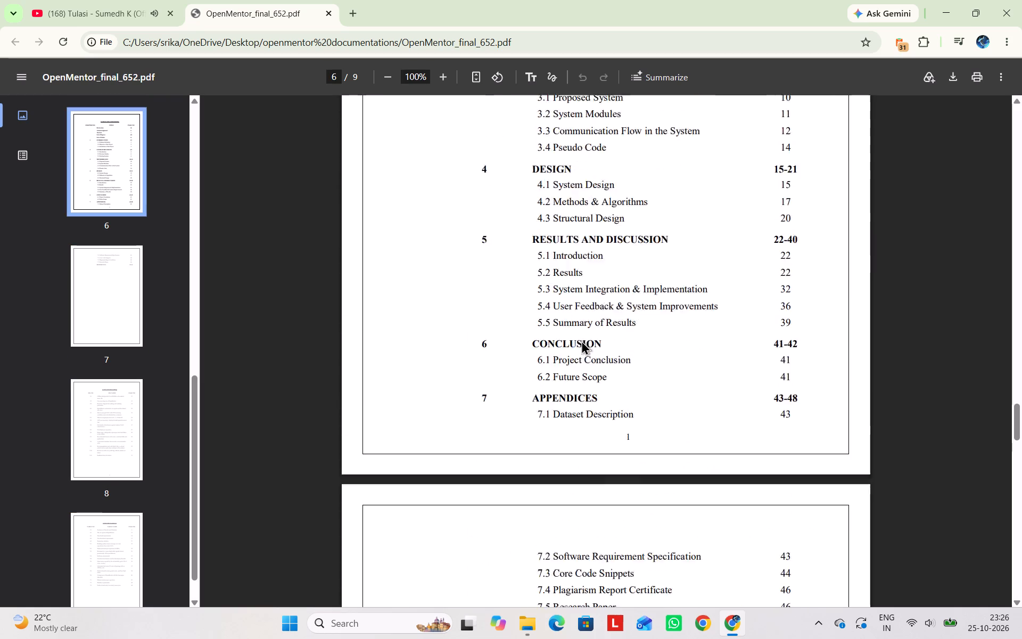
{"action": "scroll", "coordinate": [581, 340], "scroll_direction": "up", "scroll_amount": 4}
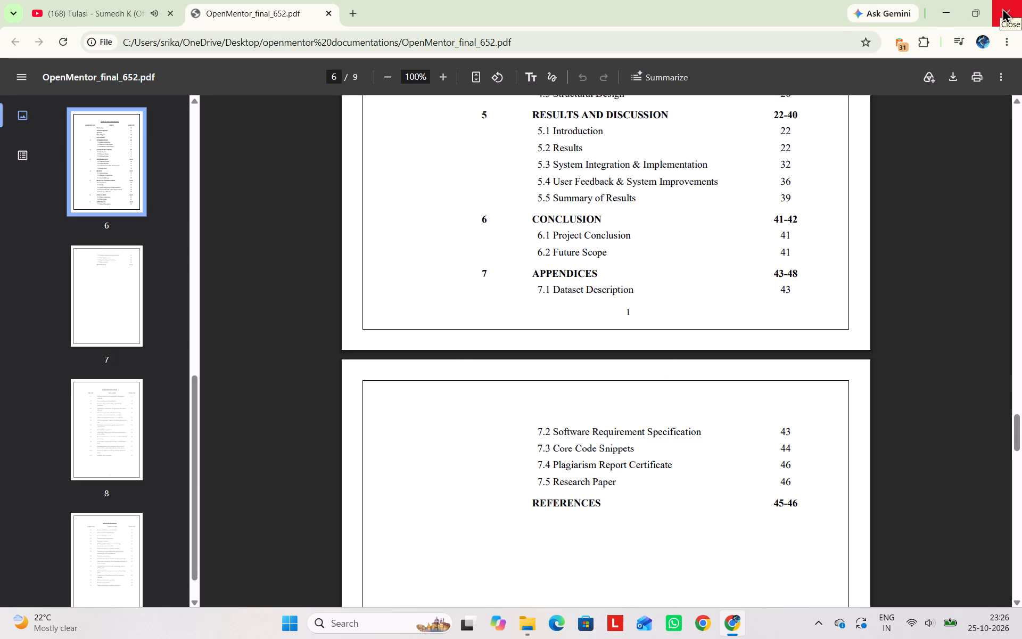
{"action": "left_click", "coordinate": [329, 14]}
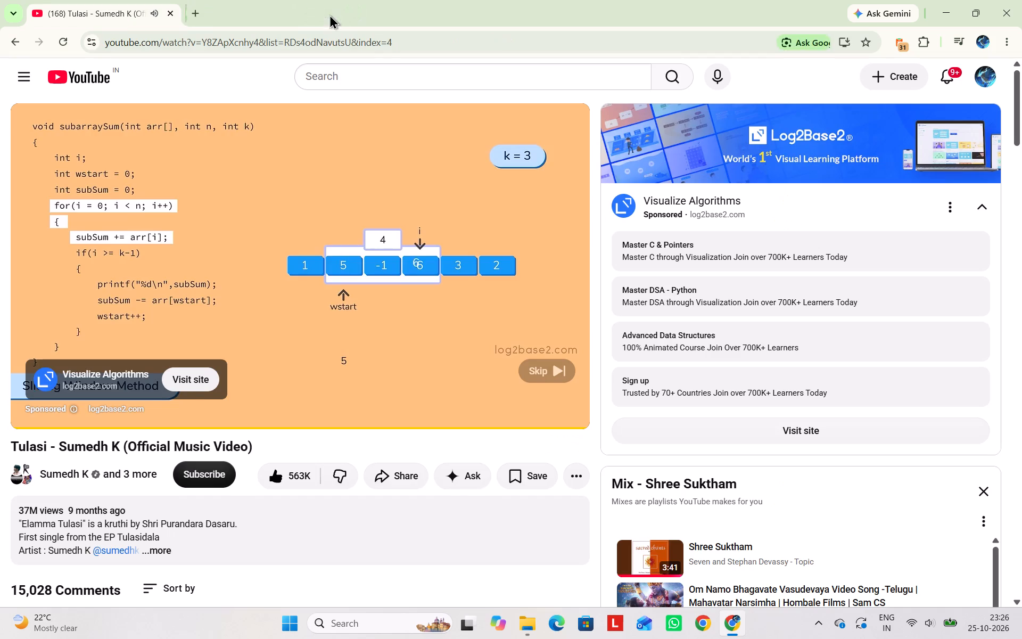
Delete the OpenMentor_final_652, 642, first pages and 641 PDFs from the openmentor documentations folder, keeping the Word files.
{"action": "left_click", "coordinate": [526, 620]}
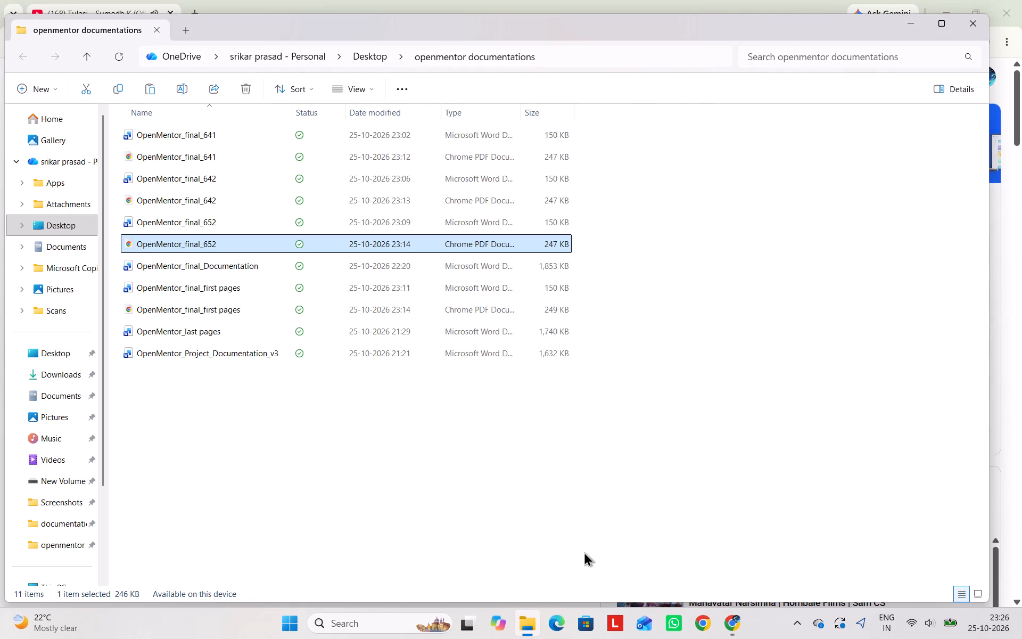
{"action": "key", "text": "Delete"}
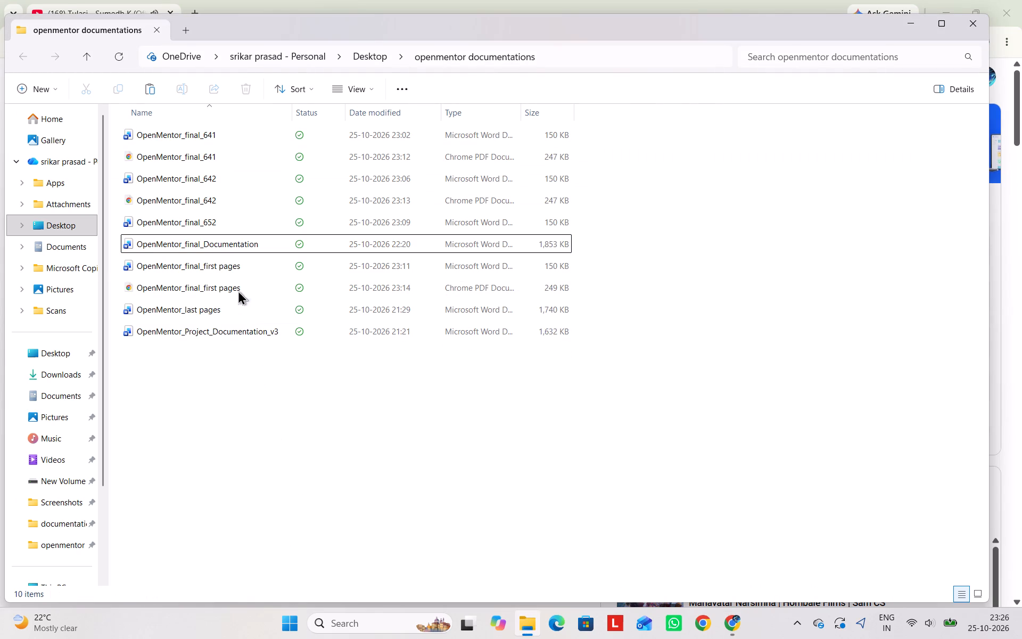
{"action": "left_click", "coordinate": [227, 206]}
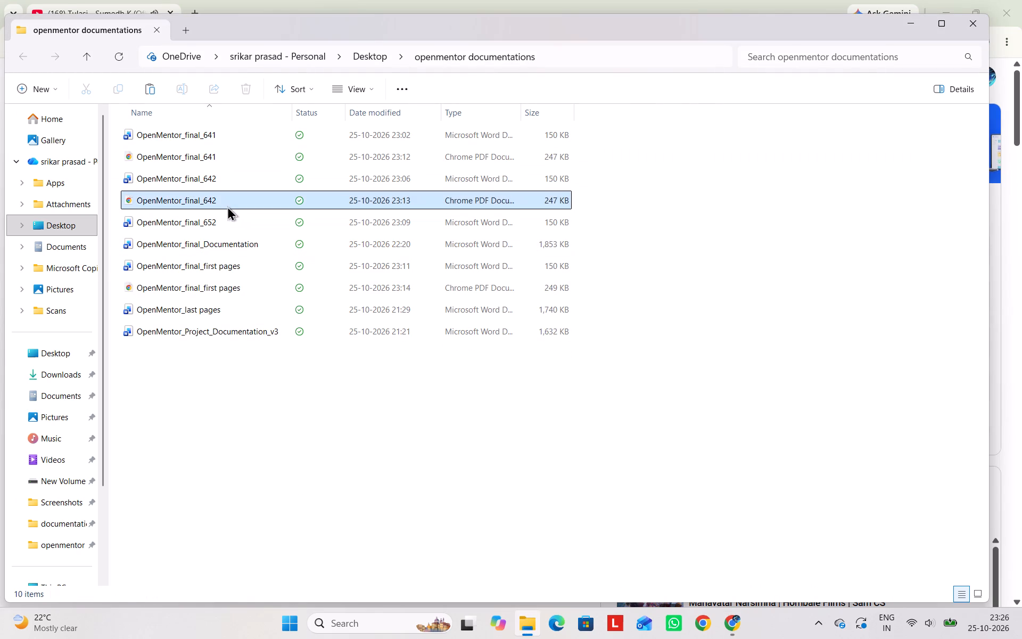
{"action": "key", "text": "Delete"}
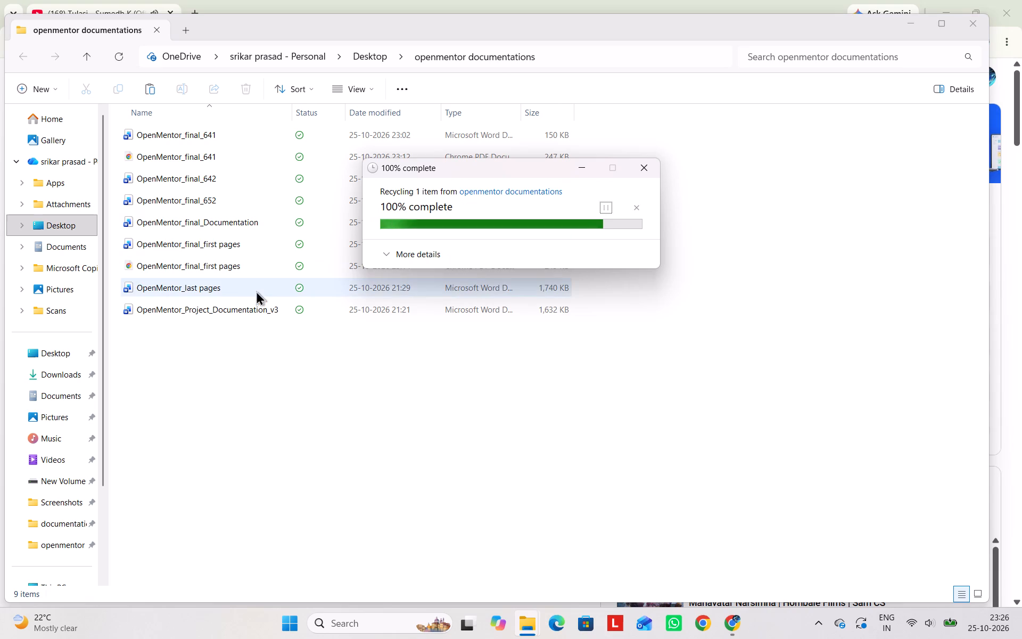
{"action": "left_click", "coordinate": [234, 264]}
{"action": "key", "text": "Delete"}
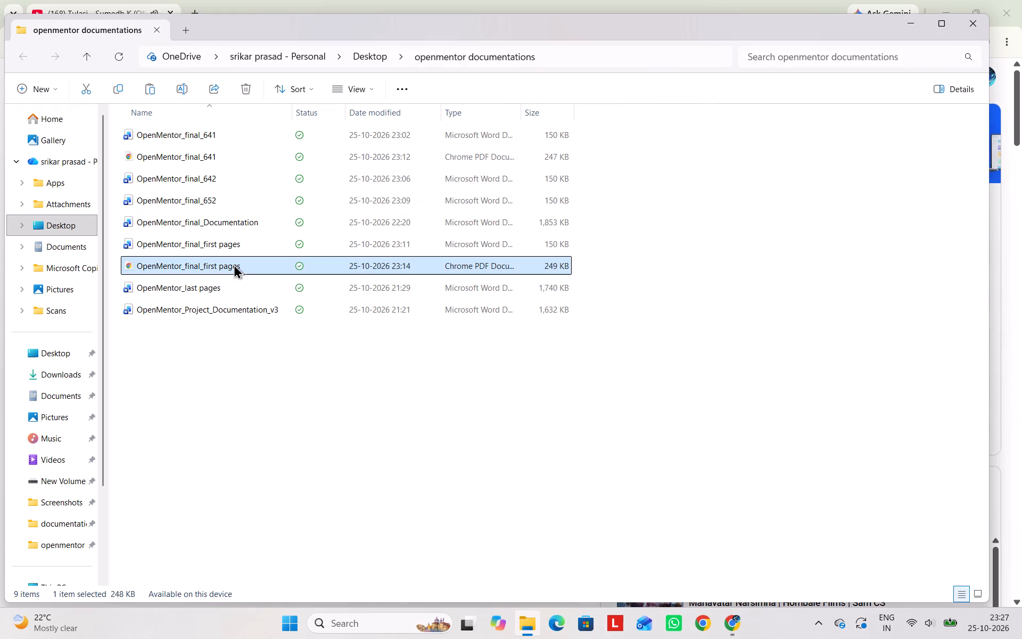
{"action": "left_click", "coordinate": [235, 156]}
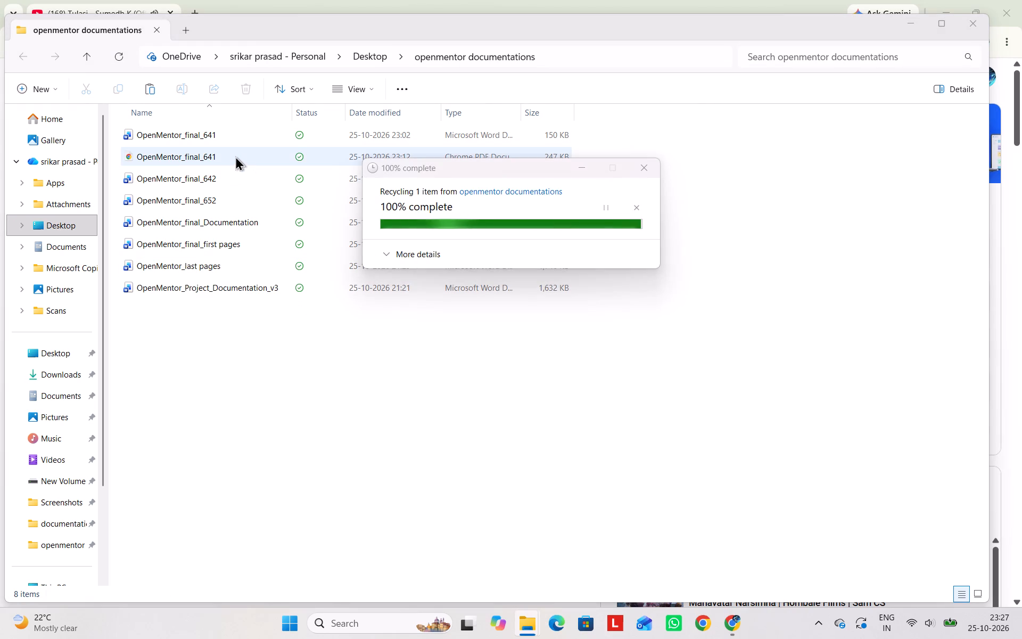
{"action": "key", "text": "Delete"}
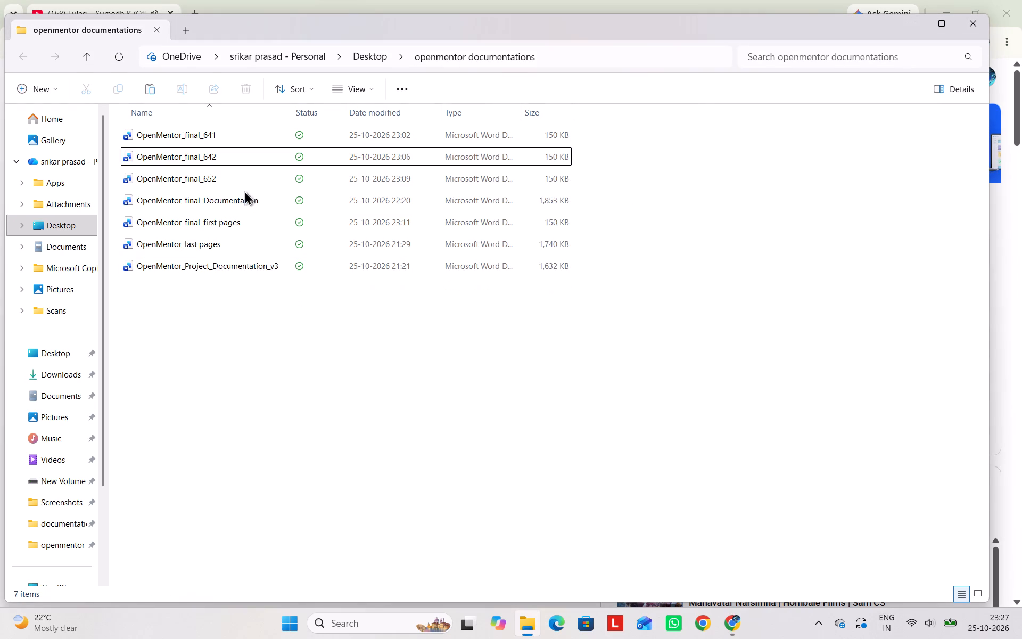
Reopen the OpenMentor_last pages document in Word, save it and close it.
{"action": "double_click", "coordinate": [251, 245]}
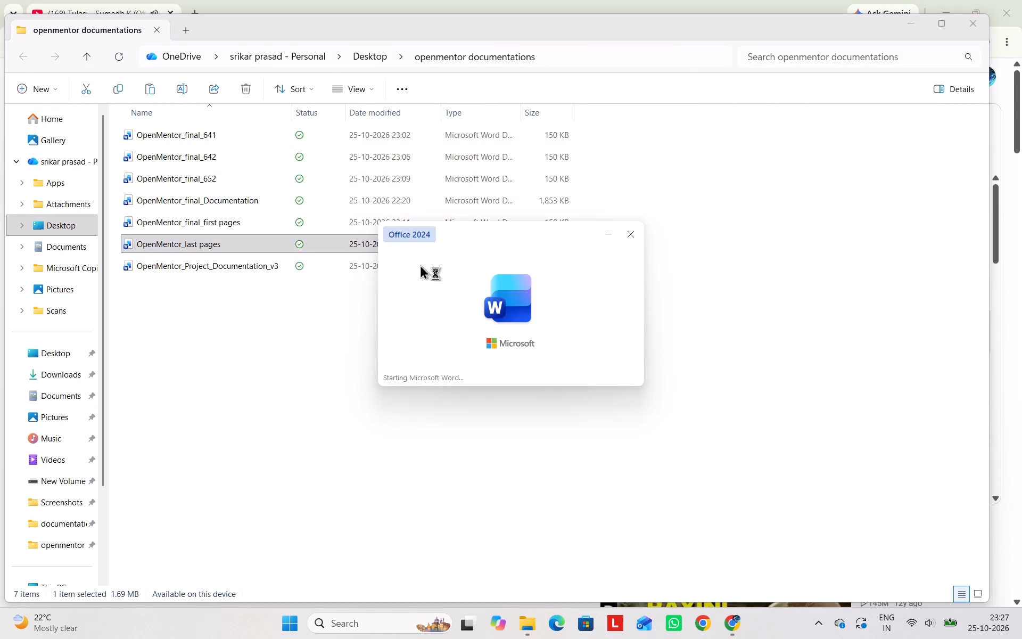
{"action": "scroll", "coordinate": [507, 318], "scroll_direction": "up", "scroll_amount": 1}
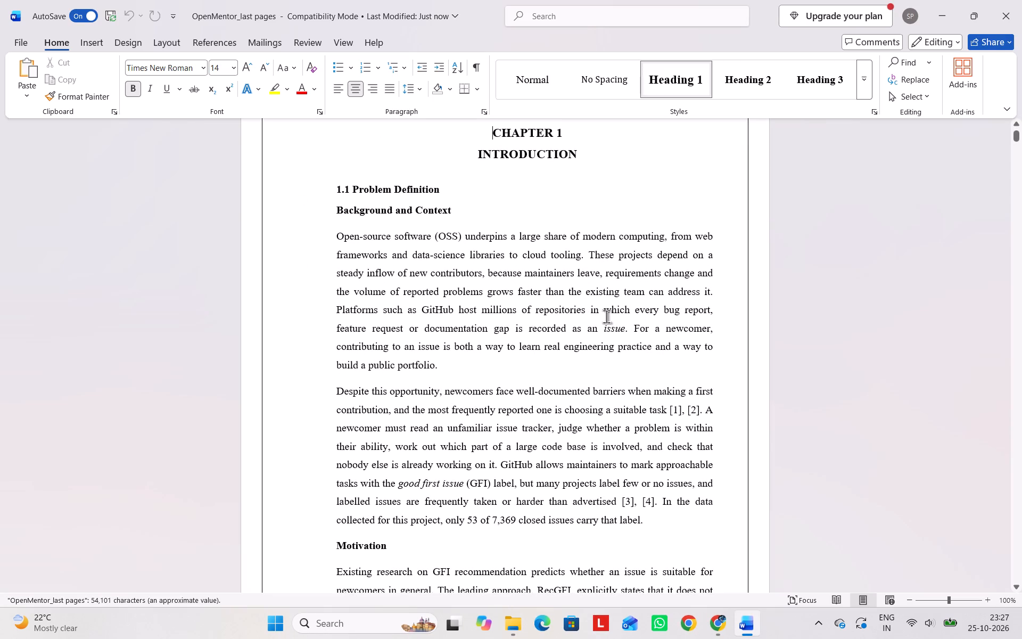
{"action": "key", "text": "ctrl+s"}
{"action": "left_click", "coordinate": [1021, 0]}
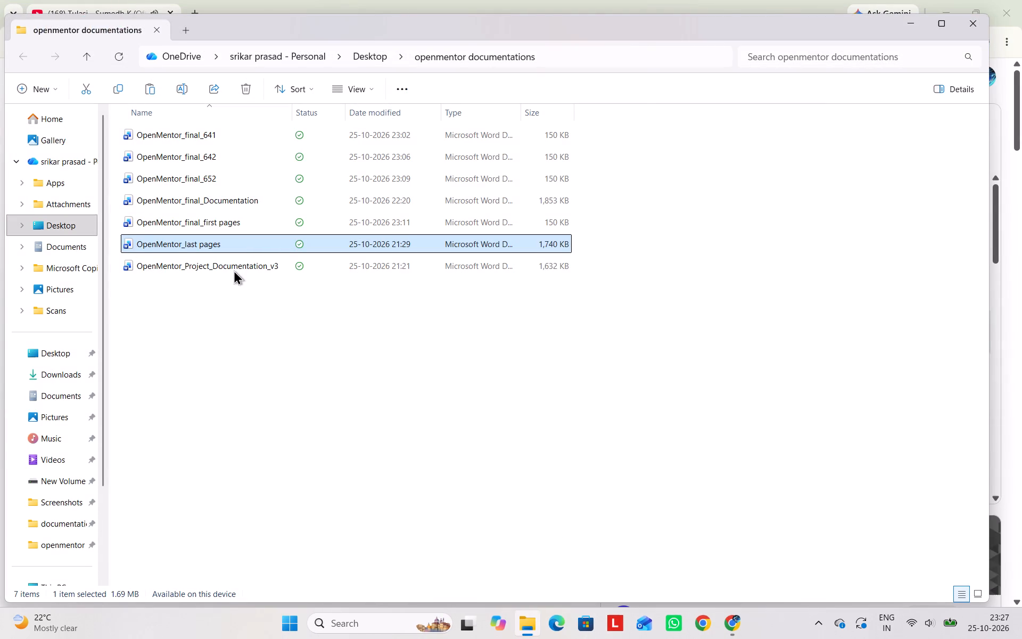
Open OpenMentor_Project_Documentation_v3 in Word, look through its front pages up to Chapter 1, and close it.
{"action": "double_click", "coordinate": [234, 270]}
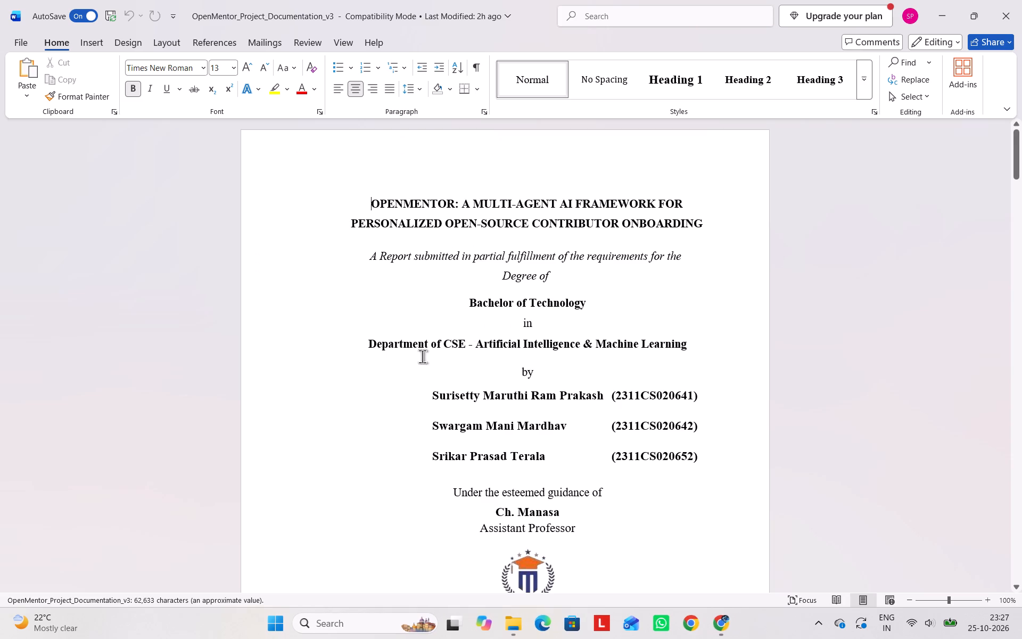
{"action": "scroll", "coordinate": [479, 333], "scroll_direction": "down", "scroll_amount": 20}
{"action": "scroll", "coordinate": [479, 333], "scroll_direction": "down", "scroll_amount": 2}
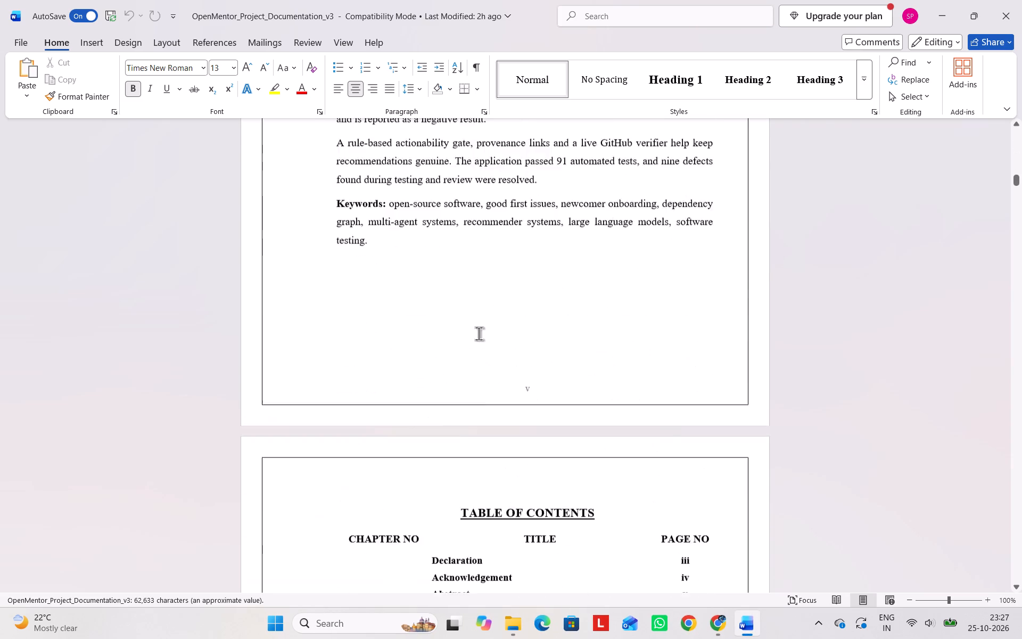
{"action": "scroll", "coordinate": [479, 333], "scroll_direction": "down", "scroll_amount": 8}
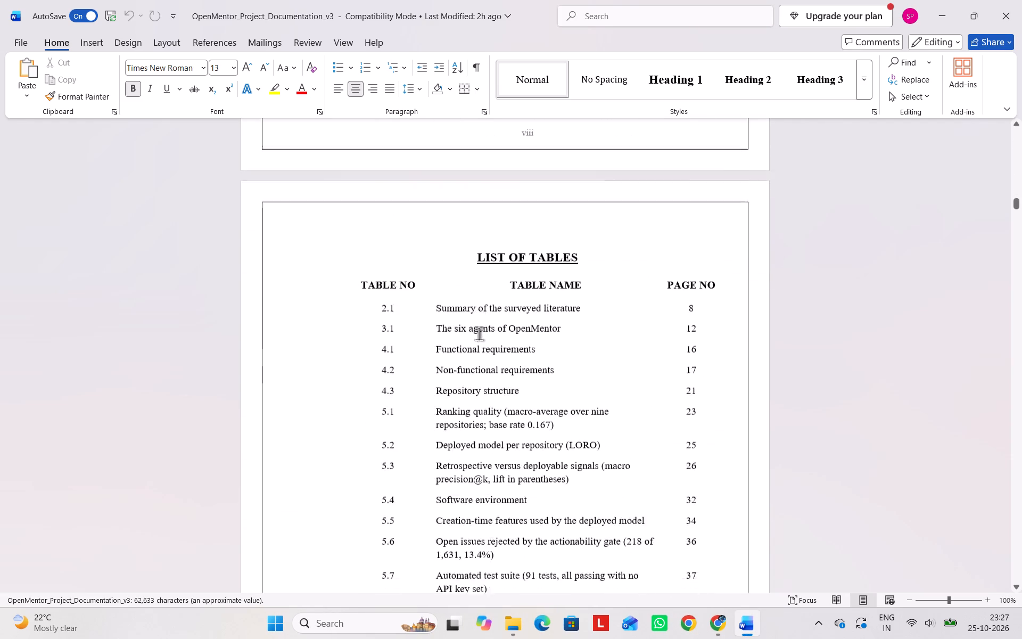
{"action": "scroll", "coordinate": [479, 333], "scroll_direction": "down", "scroll_amount": 1}
{"action": "scroll", "coordinate": [479, 333], "scroll_direction": "up", "scroll_amount": 3}
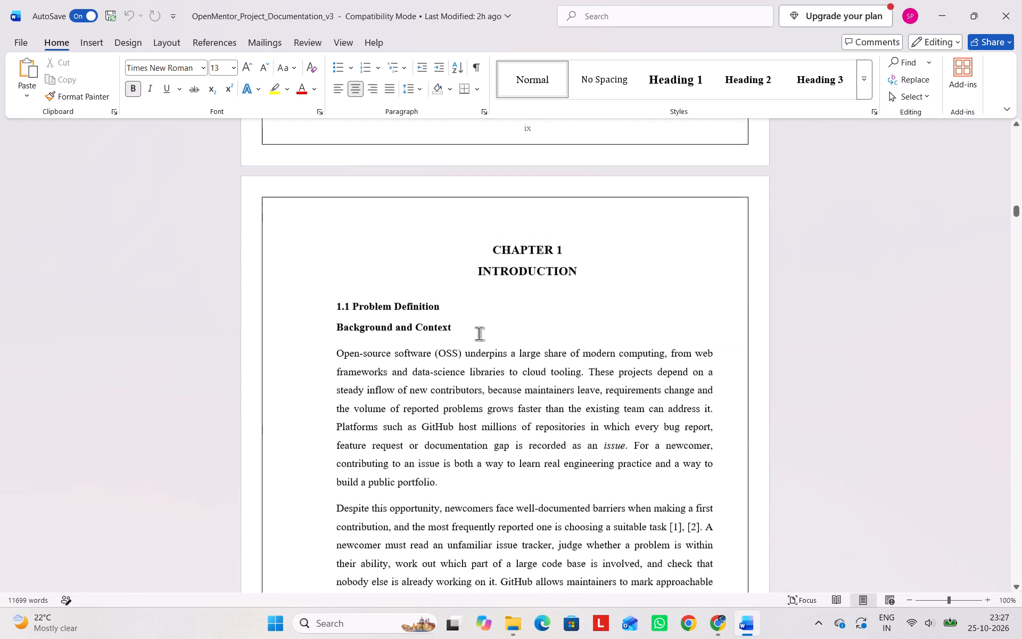
{"action": "scroll", "coordinate": [479, 333], "scroll_direction": "up", "scroll_amount": 3}
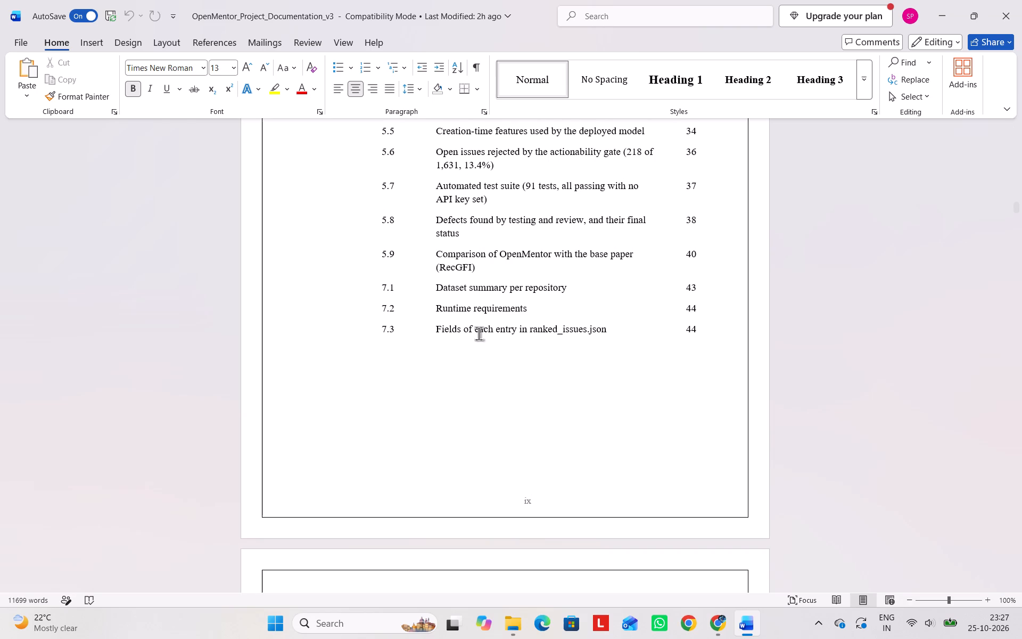
{"action": "left_click", "coordinate": [1021, 0]}
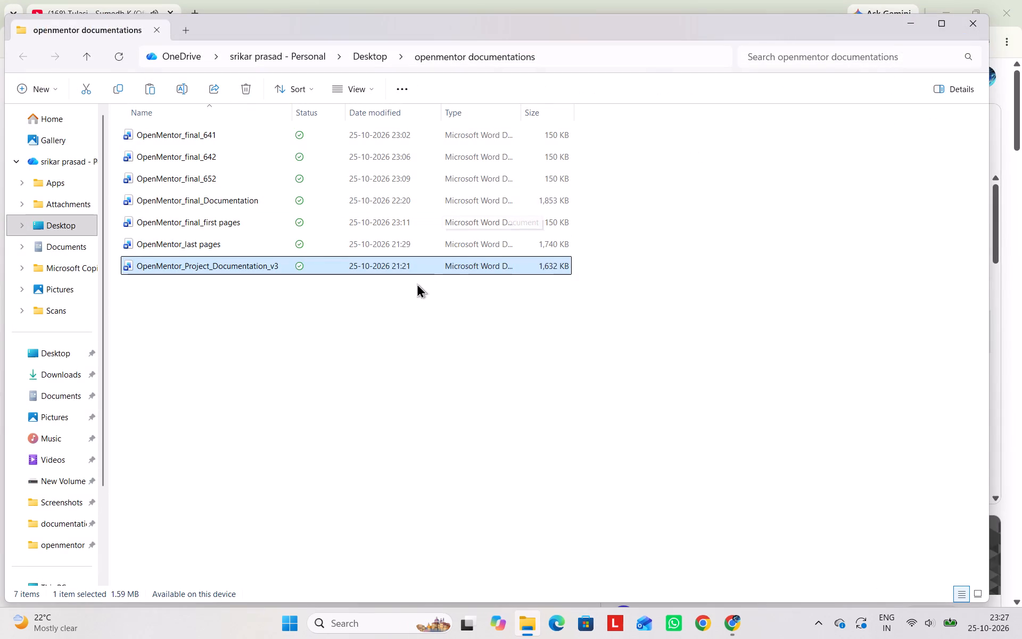
Close the openmentor documentations folder window.
{"action": "left_click", "coordinate": [417, 283]}
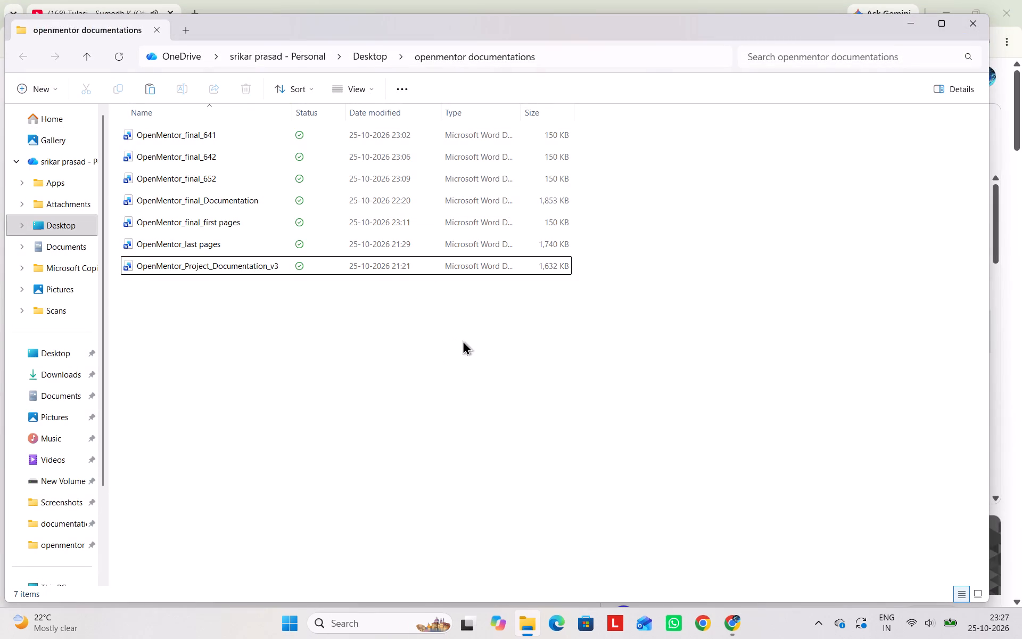
{"action": "left_click", "coordinate": [525, 618]}
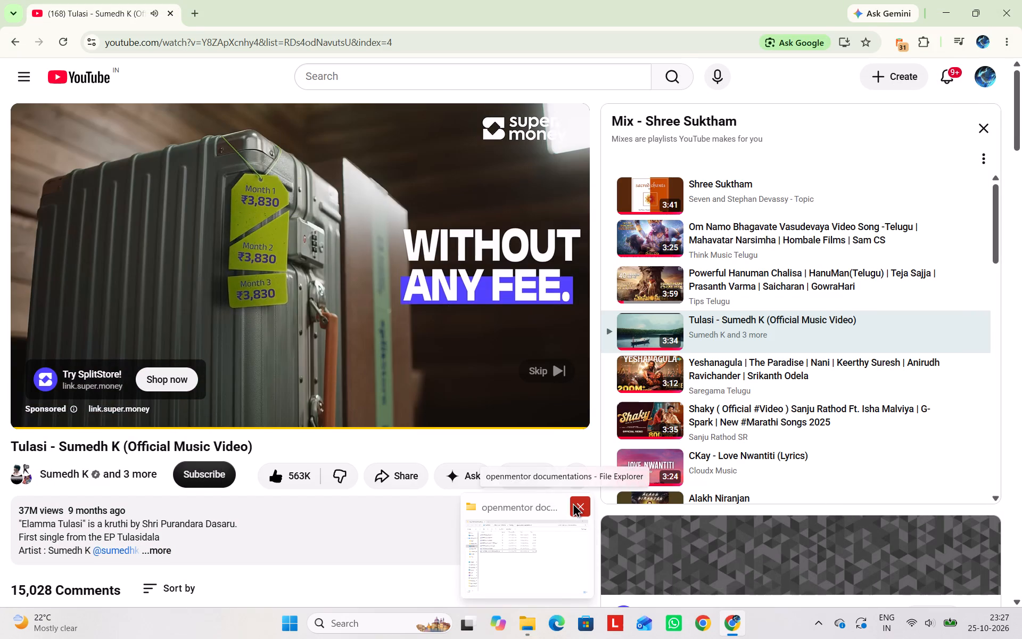
{"action": "left_click", "coordinate": [573, 503]}
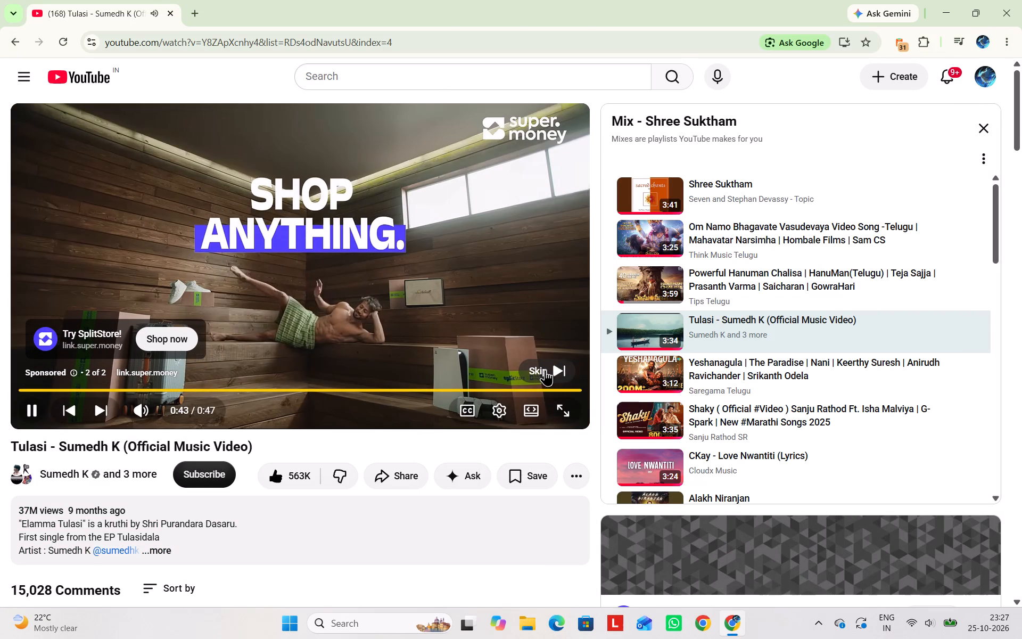
Skip the advertisement before the Tulasi music video in Chrome.
{"action": "left_click", "coordinate": [545, 372]}
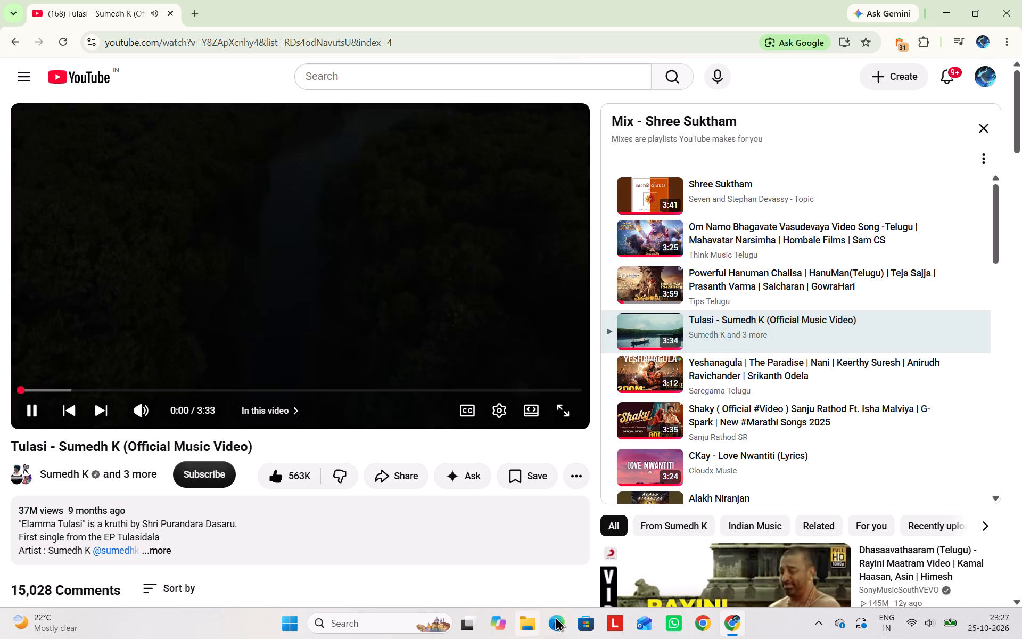
Open the Downloads folder in File Explorer and delete every file in the Today group.
{"action": "left_click", "coordinate": [522, 615]}
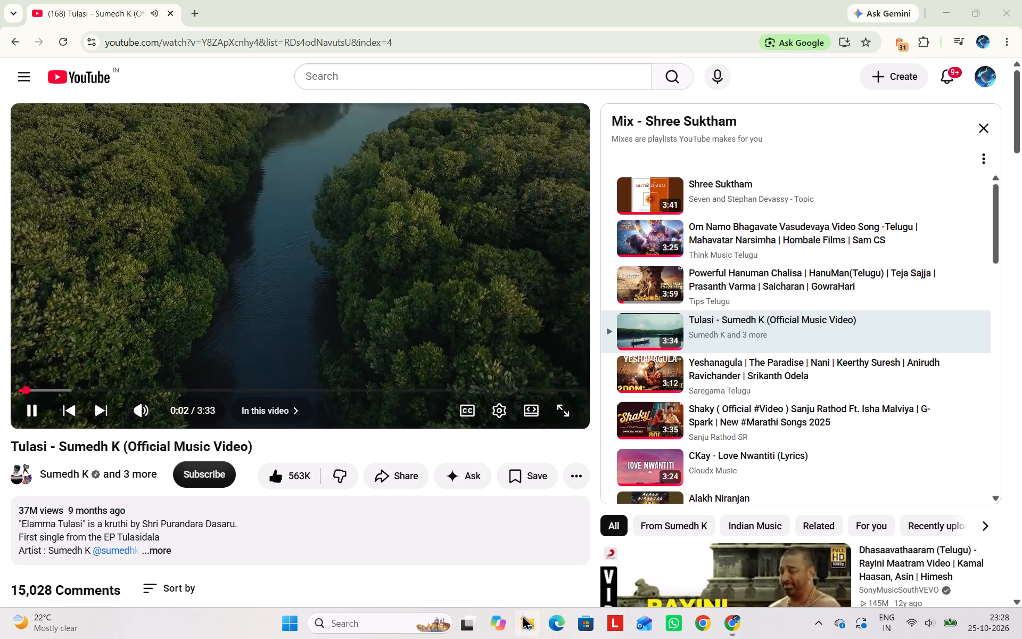
{"action": "left_click", "coordinate": [406, 167]}
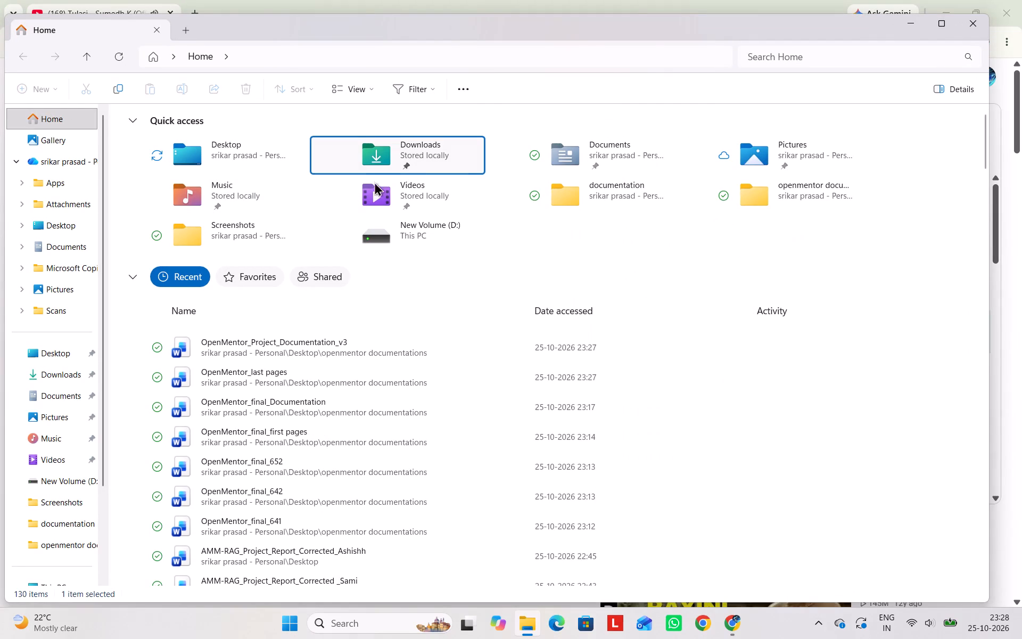
{"action": "double_click", "coordinate": [394, 152]}
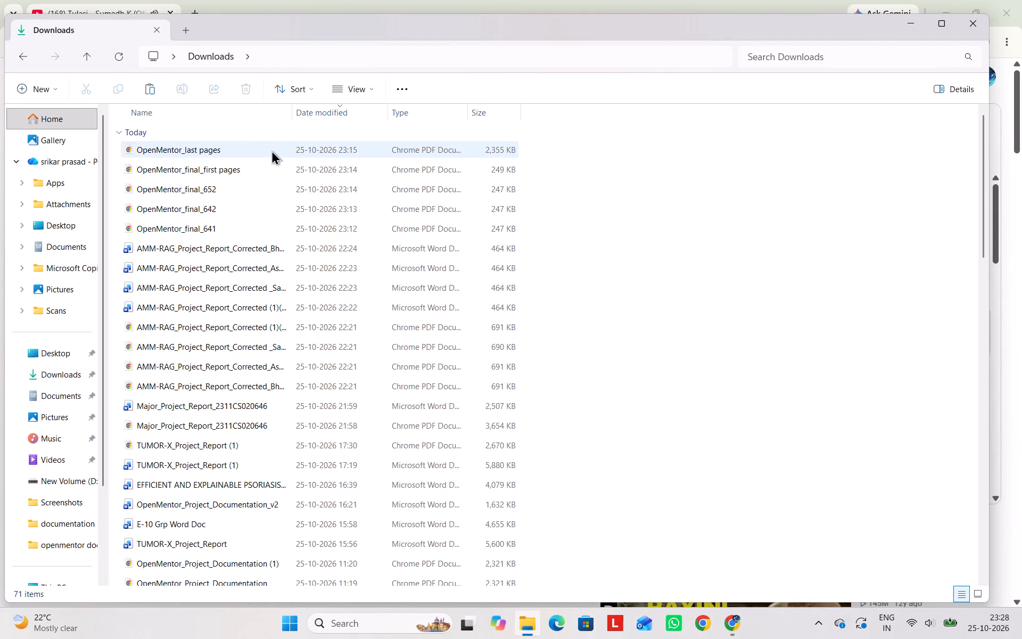
{"action": "scroll", "coordinate": [465, 334], "scroll_direction": "down", "scroll_amount": 3}
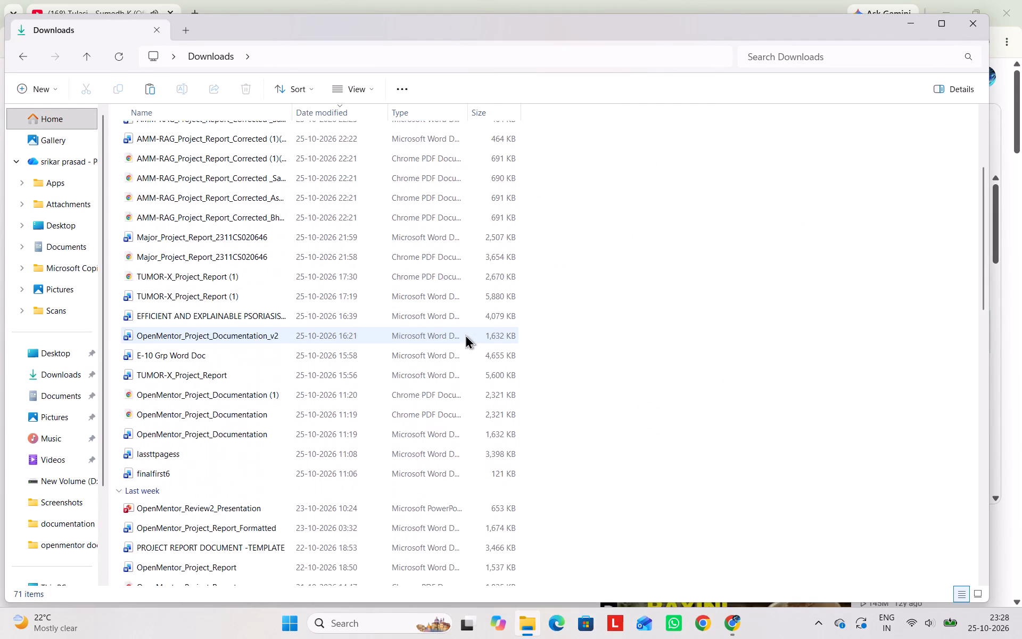
{"action": "scroll", "coordinate": [465, 334], "scroll_direction": "down", "scroll_amount": 2}
{"action": "scroll", "coordinate": [465, 334], "scroll_direction": "up", "scroll_amount": 8}
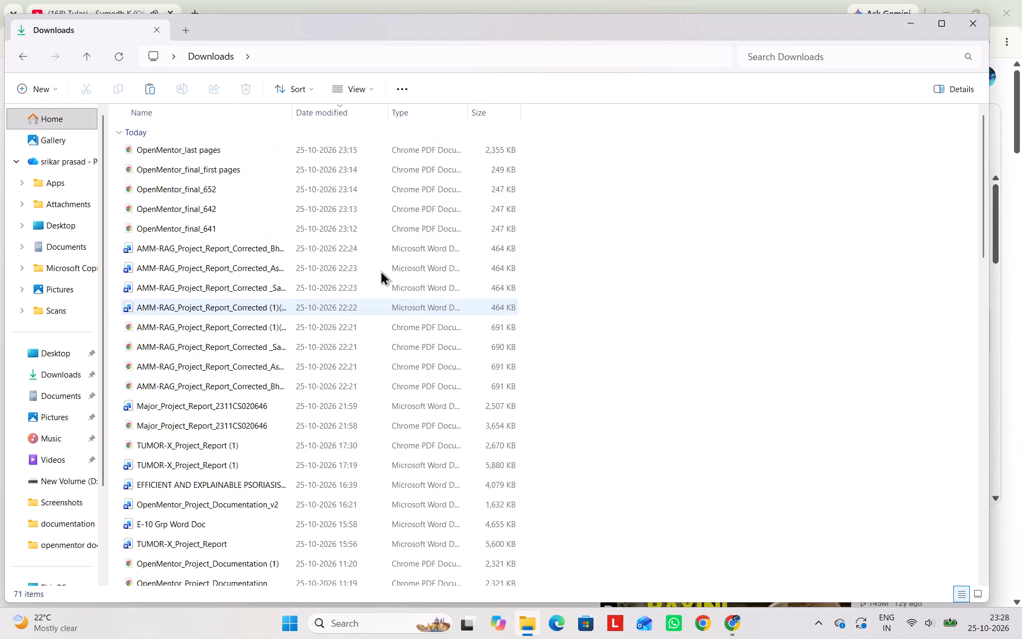
{"action": "left_click", "coordinate": [133, 131]}
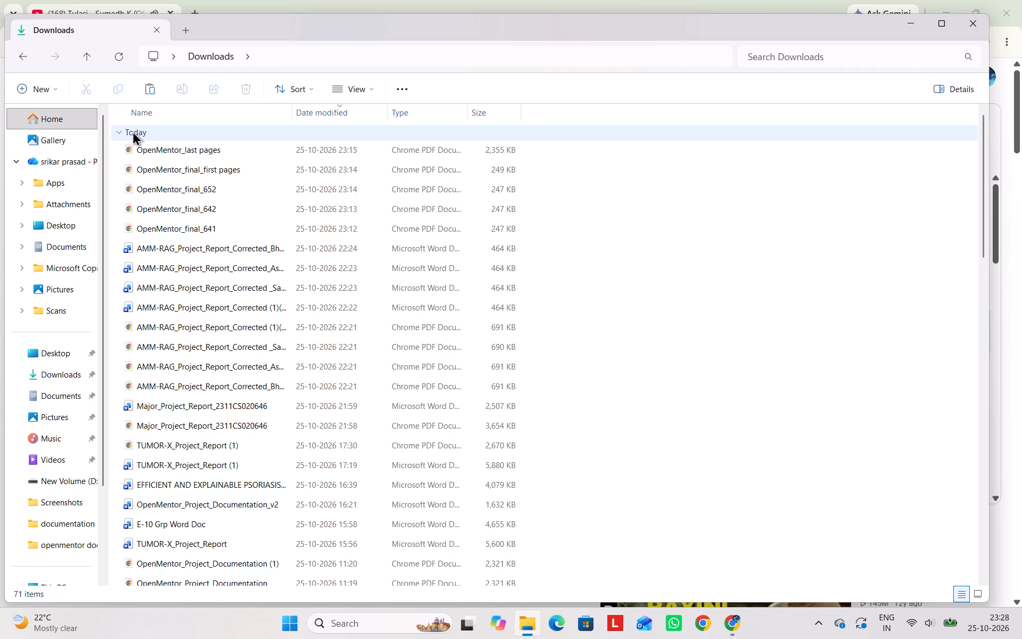
{"action": "key", "text": "Delete"}
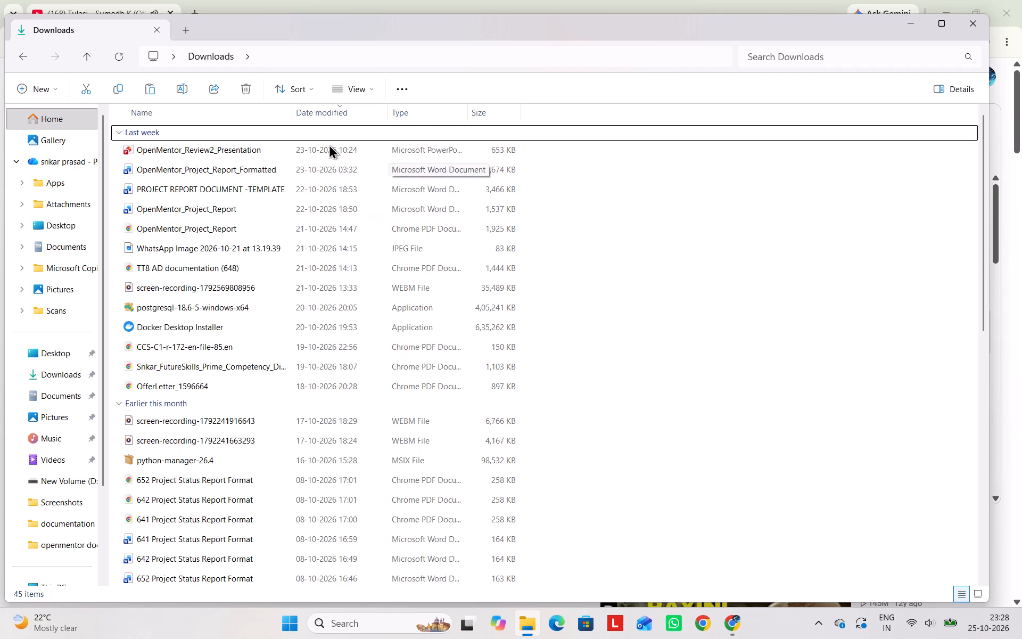
Look through the remaining Downloads files down to the Earlier this year group and close the folder window.
{"action": "scroll", "coordinate": [329, 263], "scroll_direction": "down", "scroll_amount": 1}
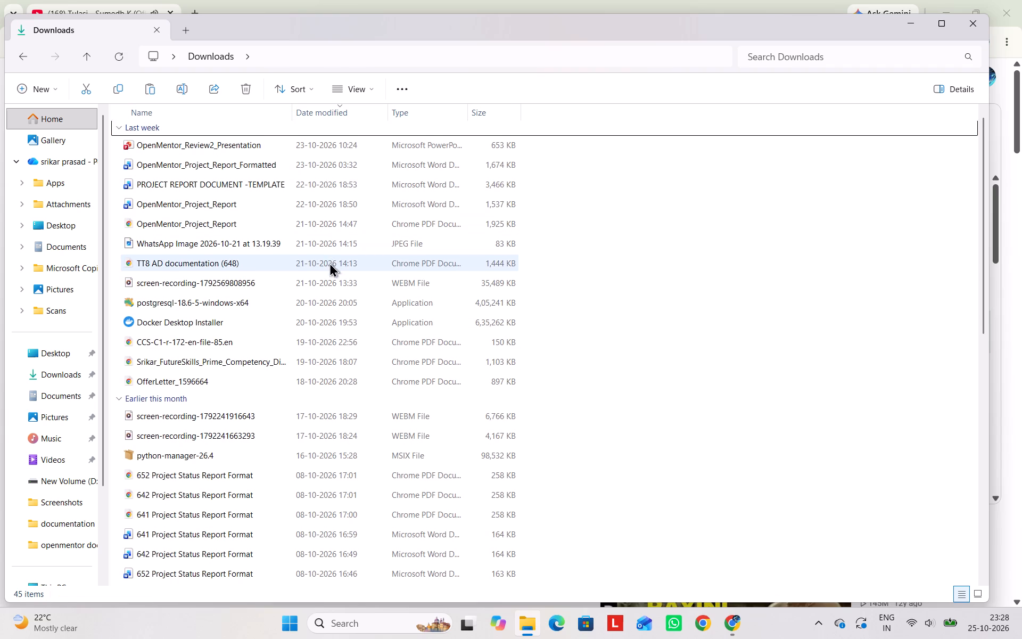
{"action": "scroll", "coordinate": [329, 263], "scroll_direction": "down", "scroll_amount": 3}
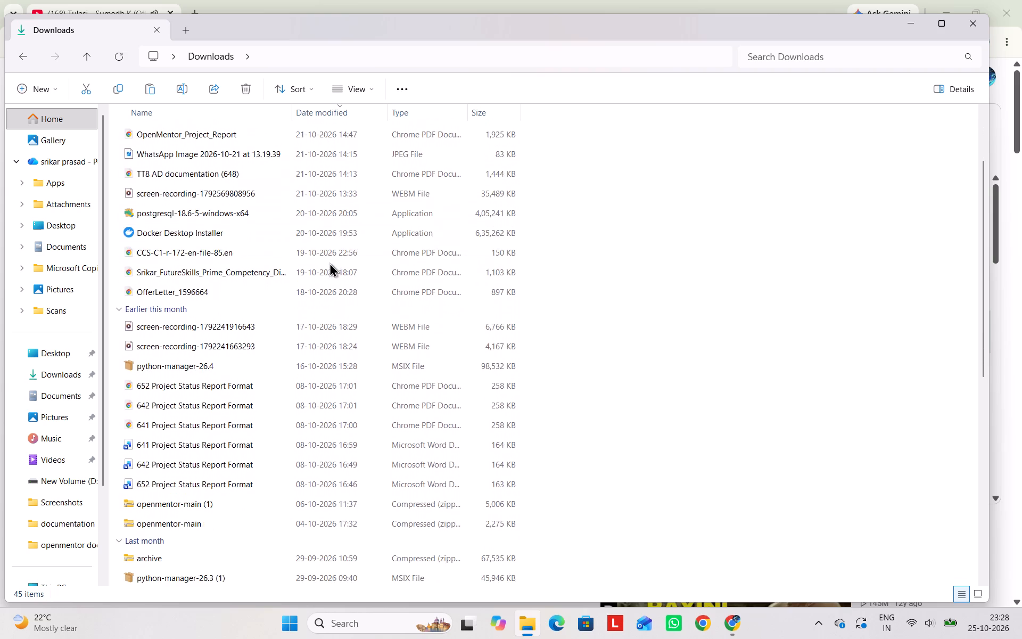
{"action": "scroll", "coordinate": [329, 263], "scroll_direction": "down", "scroll_amount": 5}
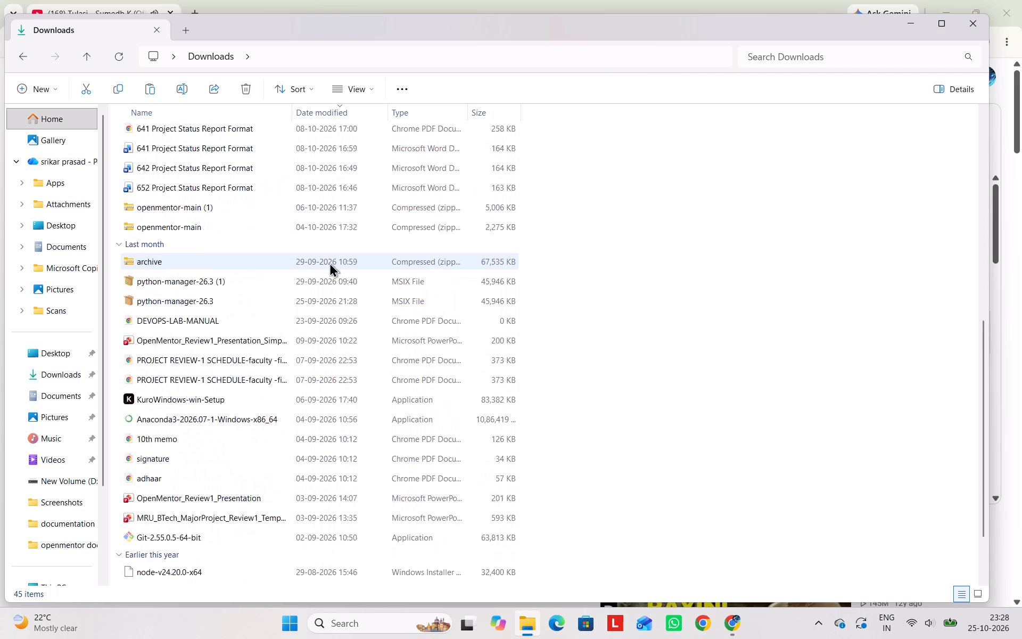
{"action": "scroll", "coordinate": [329, 263], "scroll_direction": "down", "scroll_amount": 3}
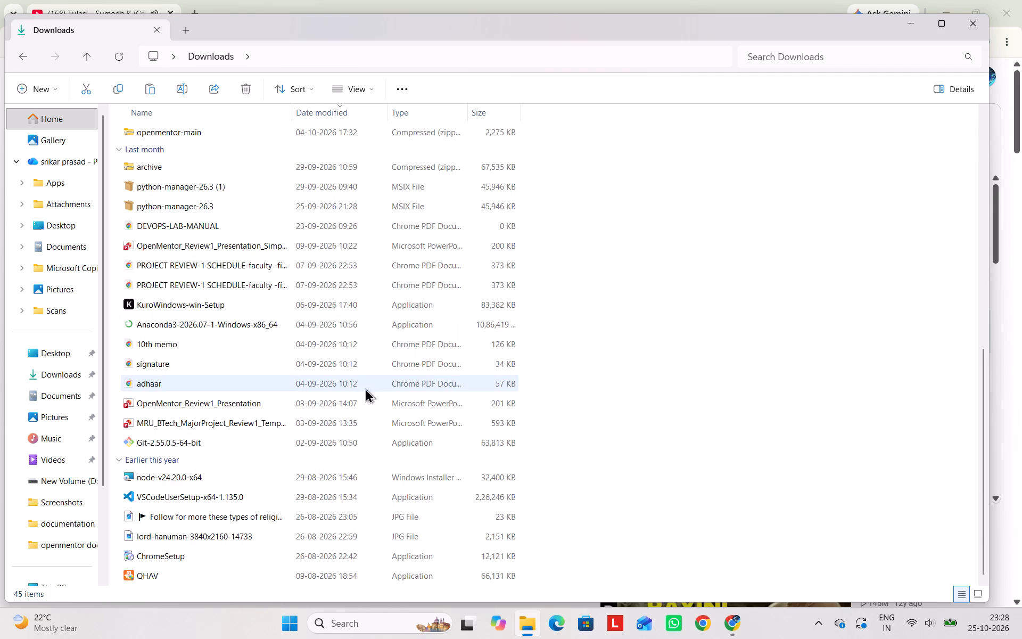
{"action": "right_click", "coordinate": [964, 21]}
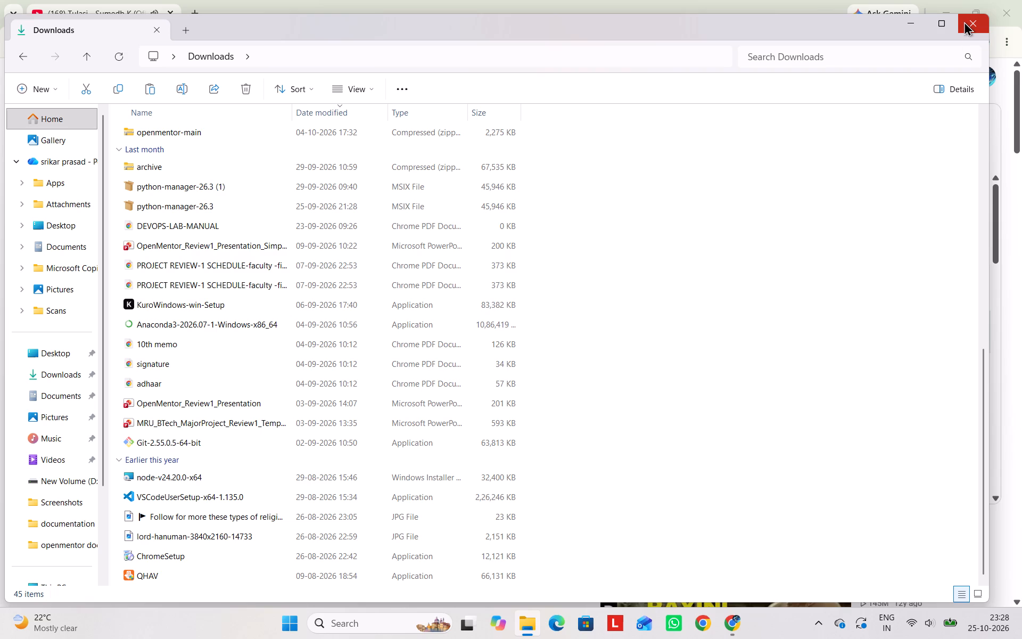
{"action": "left_click", "coordinate": [975, 19]}
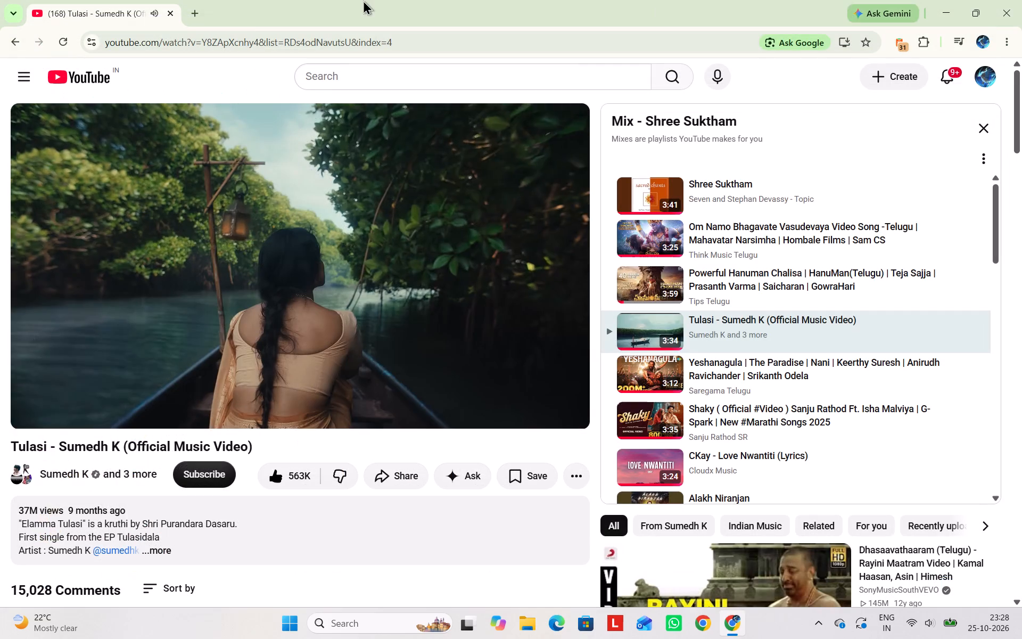
Open a new blank tab in Chrome and minimise the browser to reveal the desktop.
{"action": "left_click", "coordinate": [194, 11]}
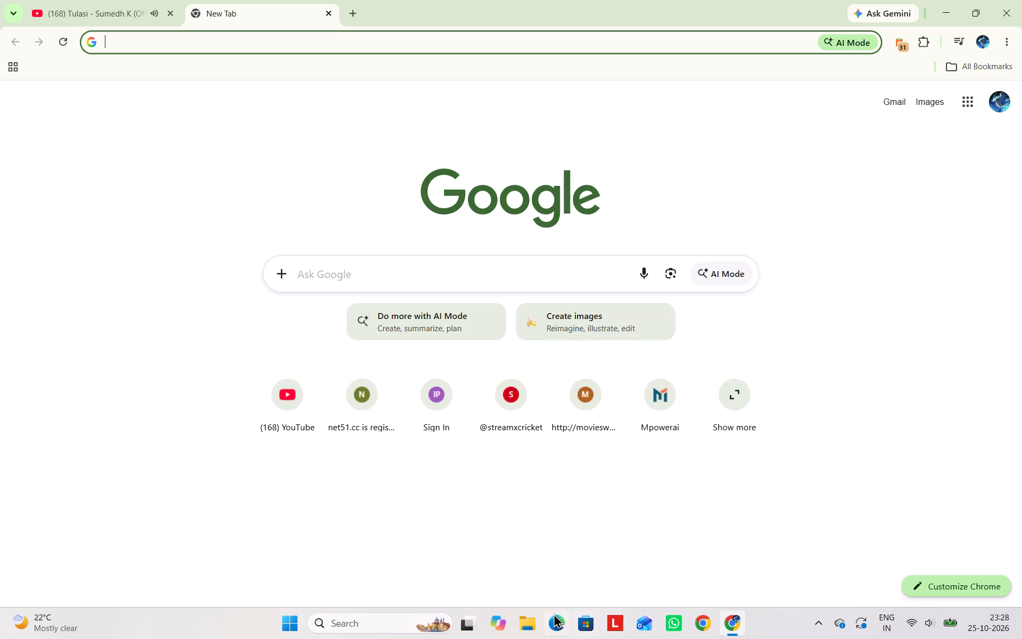
{"action": "left_click", "coordinate": [533, 624]}
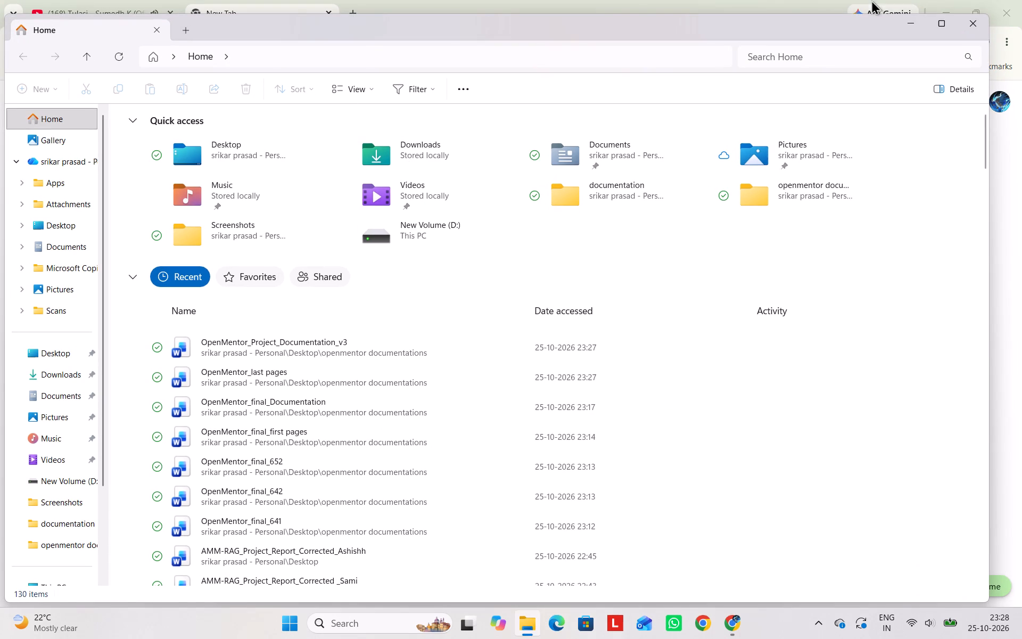
{"action": "left_click", "coordinate": [984, 19]}
{"action": "left_click", "coordinate": [946, 18]}
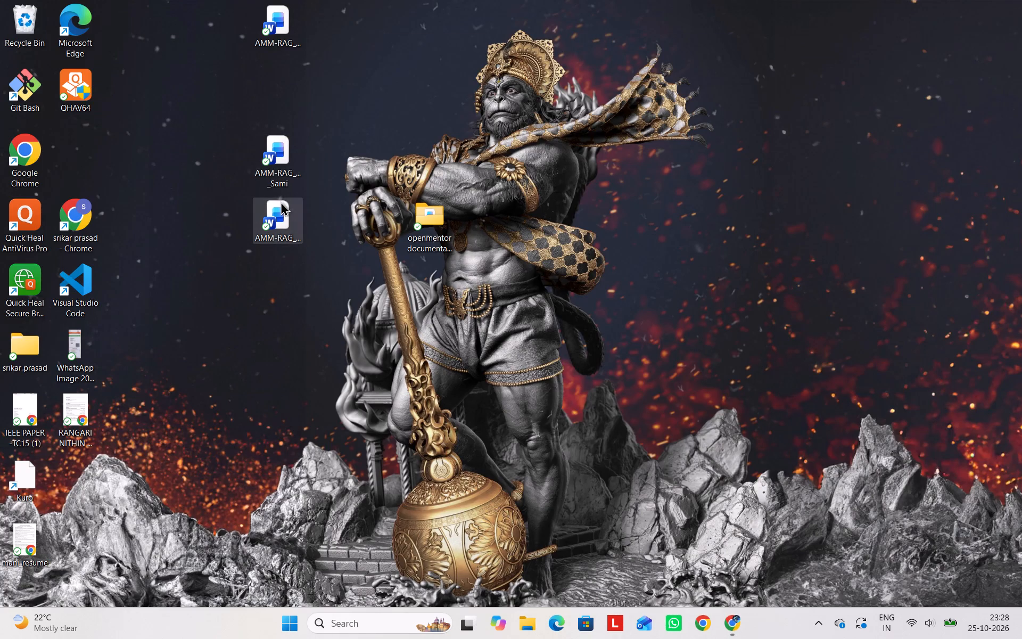
In File Explorer's Desktop folder, delete the three AMM-RAG_Project_Report_Corrected Word documents one by one and close the window.
{"action": "left_click", "coordinate": [534, 635]}
{"action": "double_click", "coordinate": [219, 139]}
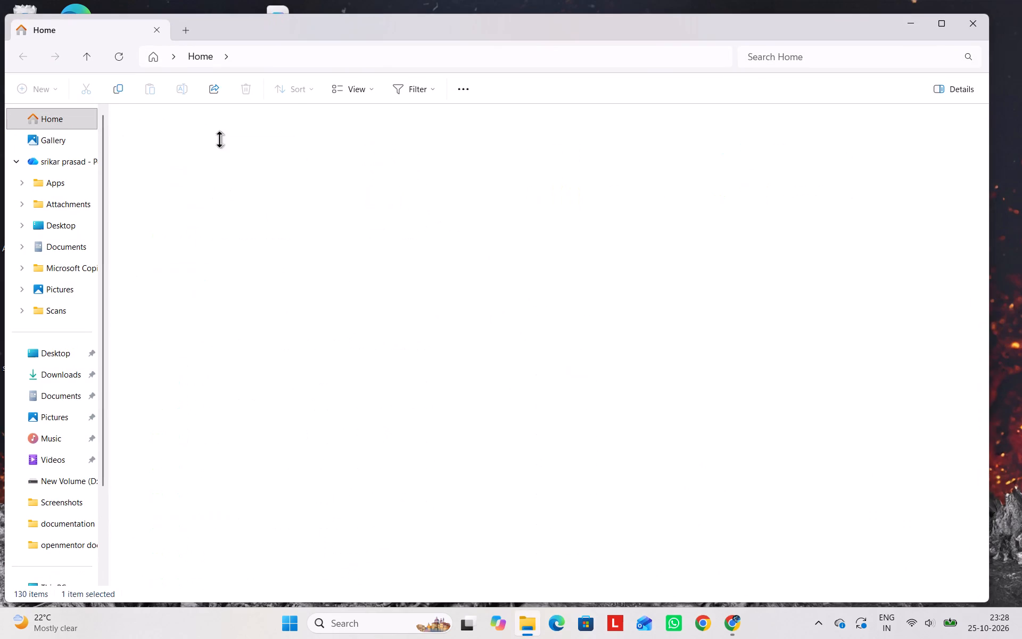
{"action": "left_click", "coordinate": [267, 178]}
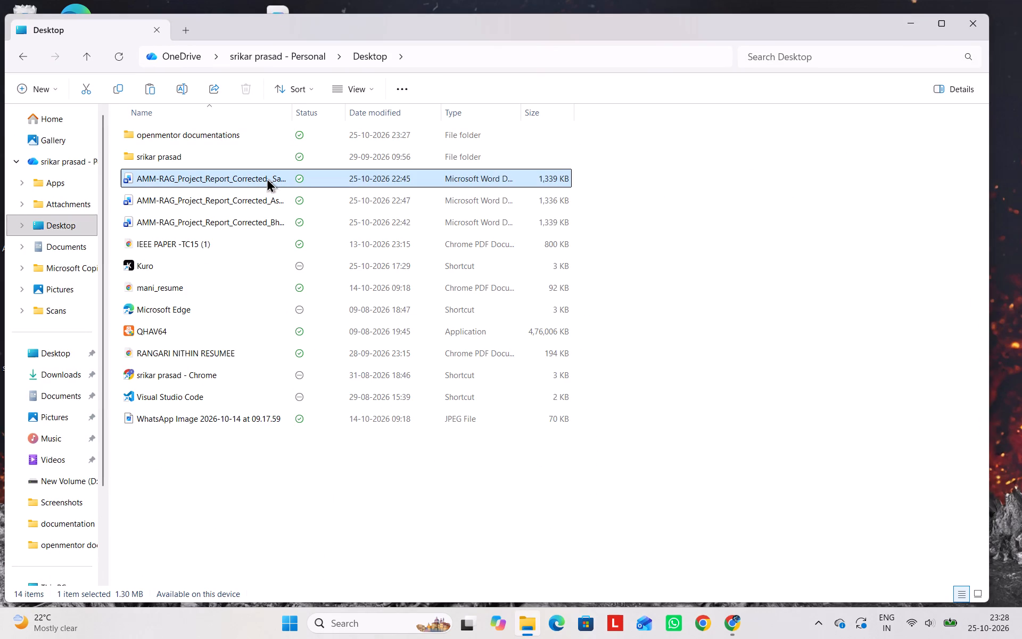
{"action": "key", "text": "Delete"}
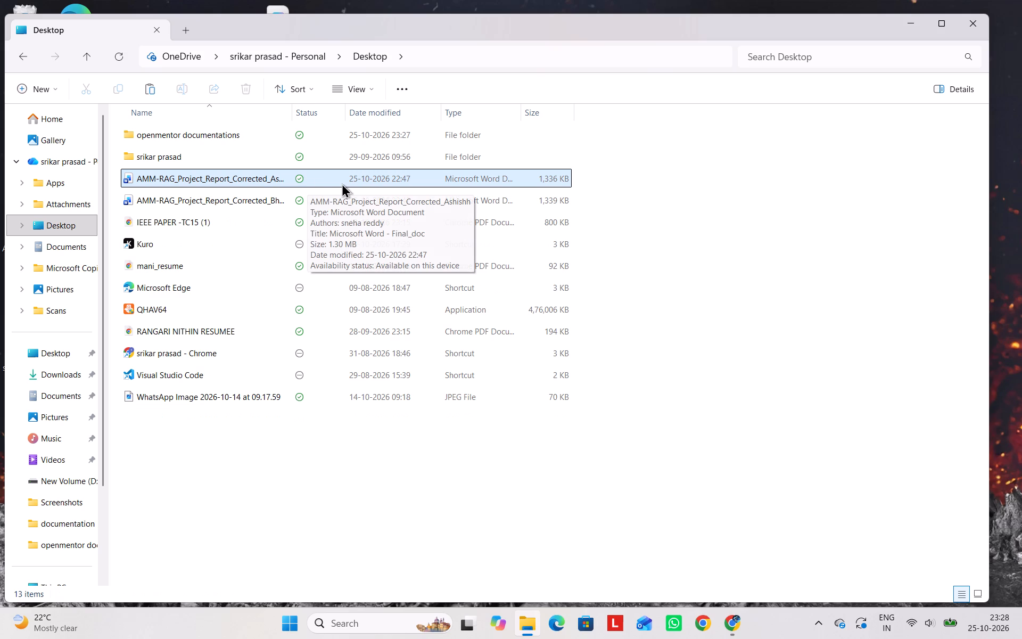
{"action": "left_click", "coordinate": [325, 180]}
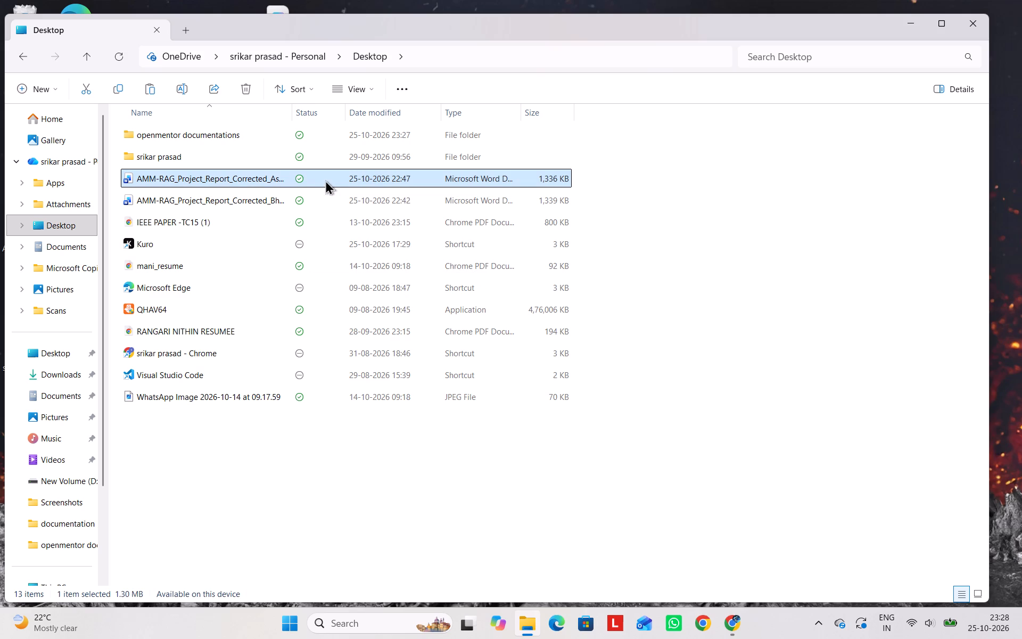
{"action": "key", "text": "Delete"}
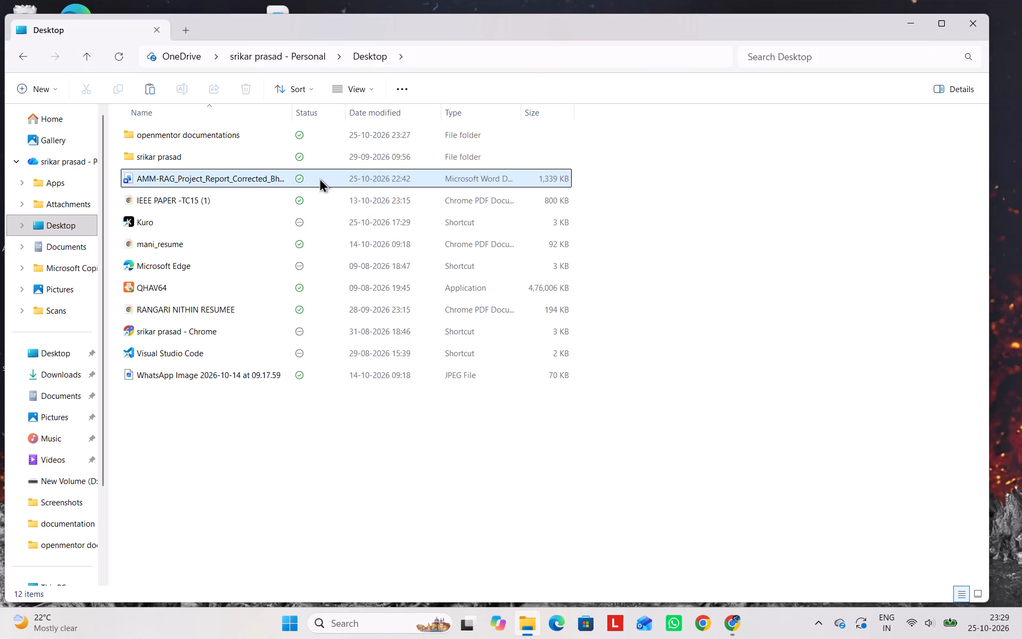
{"action": "key", "text": "Delete"}
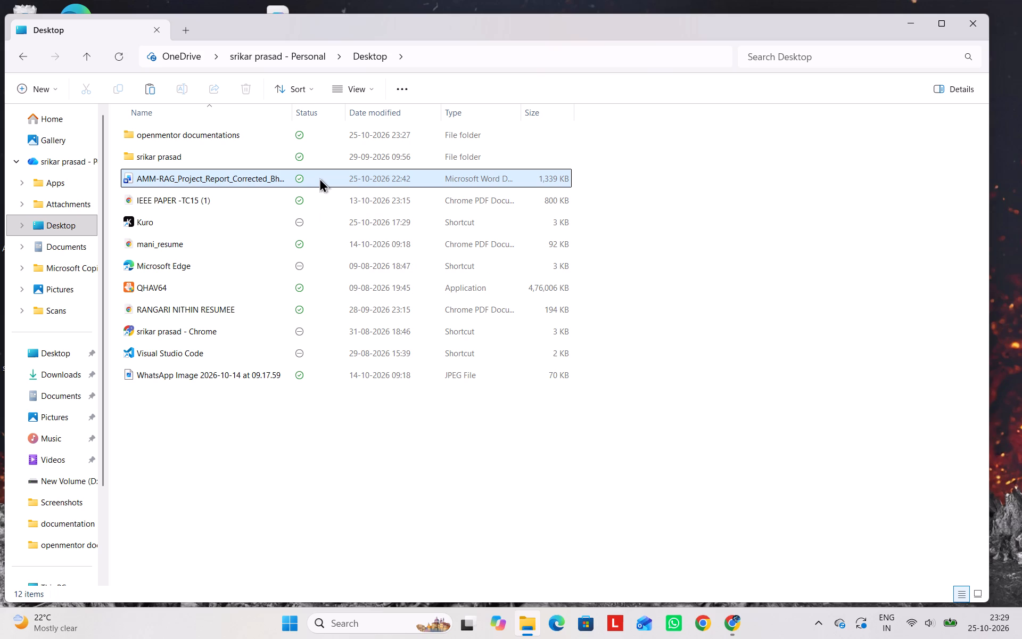
{"action": "left_click", "coordinate": [319, 178]}
{"action": "key", "text": "Delete"}
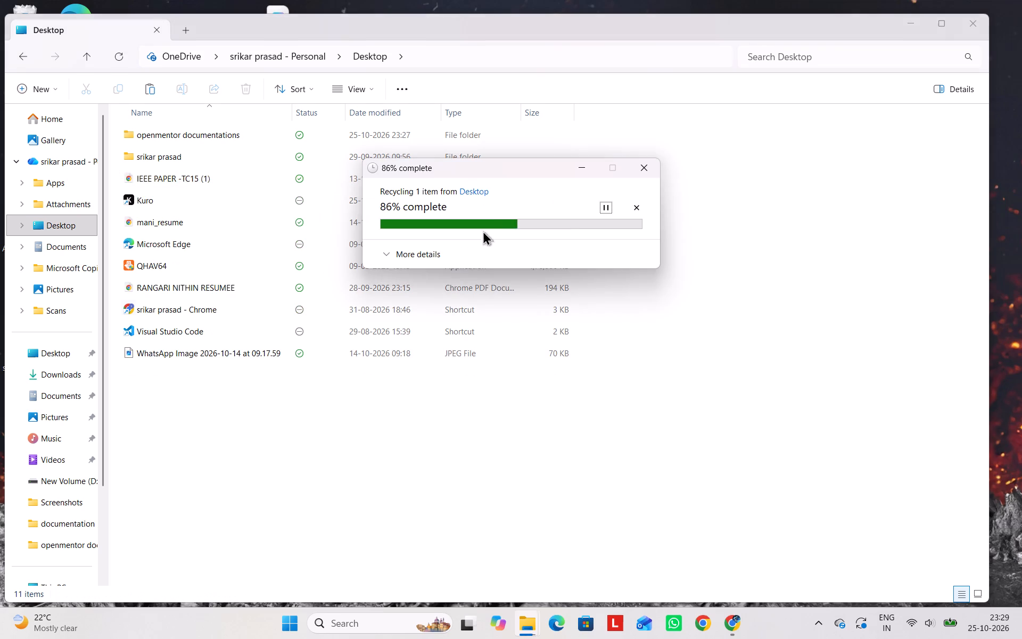
{"action": "left_click", "coordinate": [965, 27]}
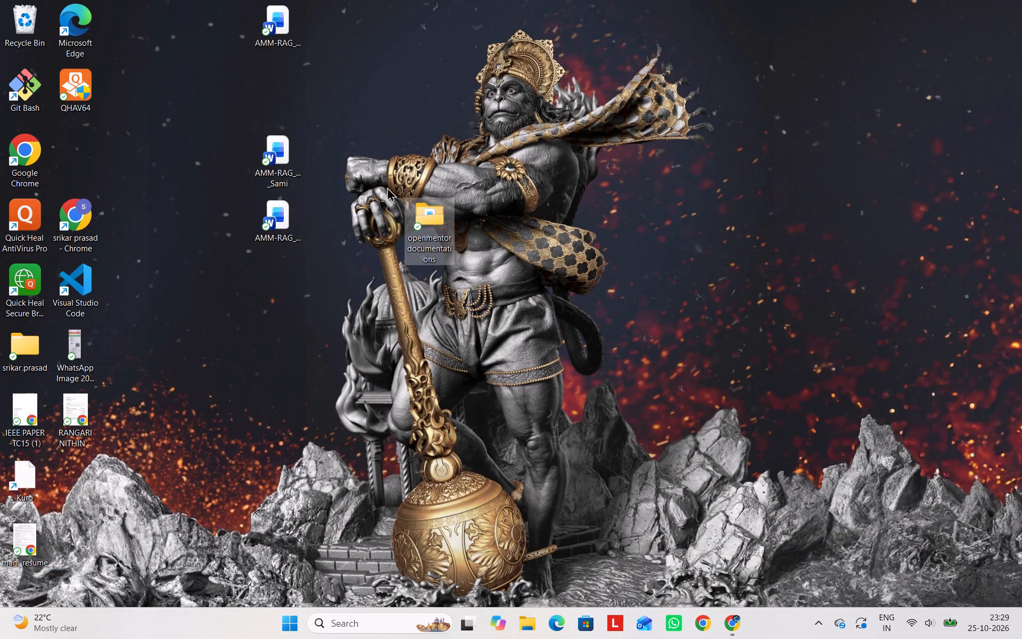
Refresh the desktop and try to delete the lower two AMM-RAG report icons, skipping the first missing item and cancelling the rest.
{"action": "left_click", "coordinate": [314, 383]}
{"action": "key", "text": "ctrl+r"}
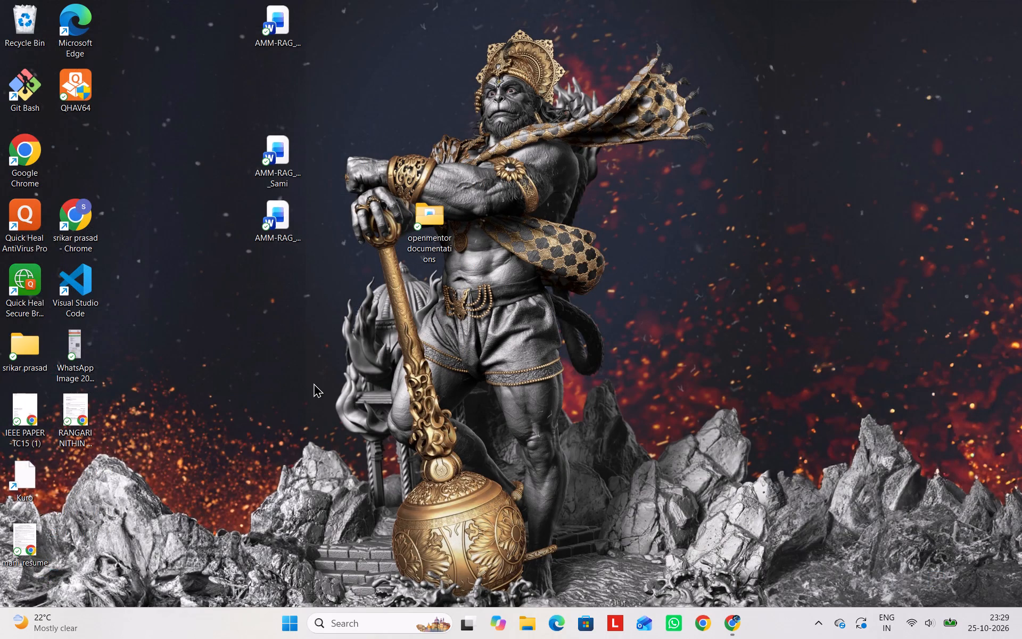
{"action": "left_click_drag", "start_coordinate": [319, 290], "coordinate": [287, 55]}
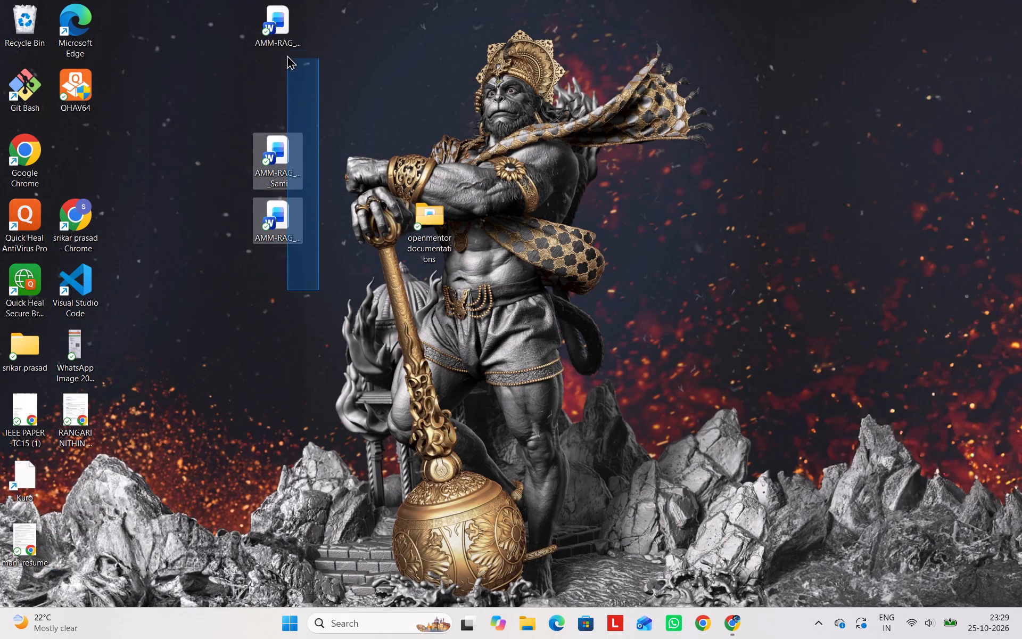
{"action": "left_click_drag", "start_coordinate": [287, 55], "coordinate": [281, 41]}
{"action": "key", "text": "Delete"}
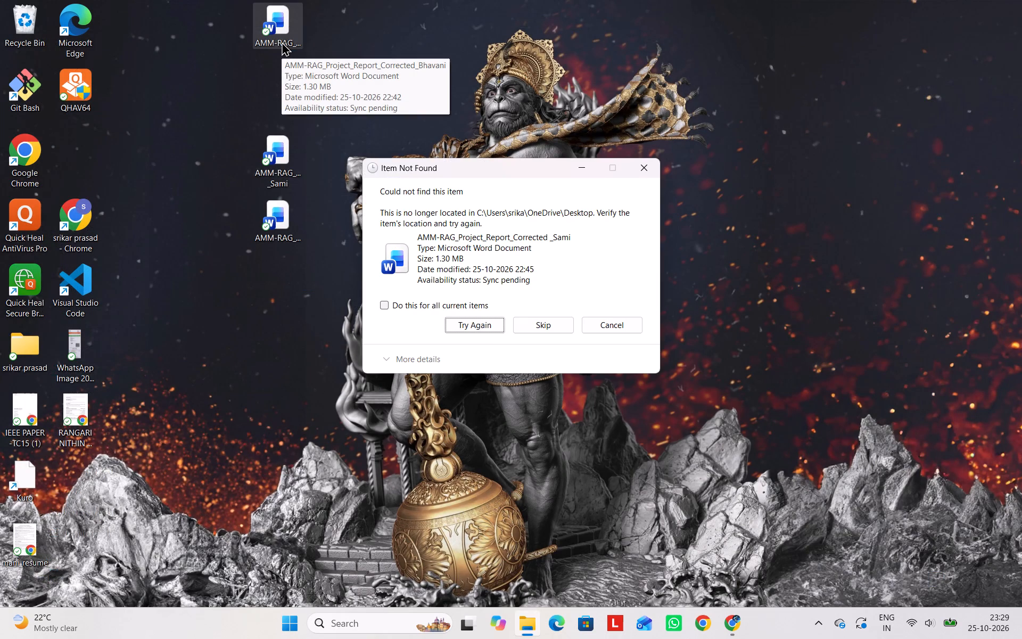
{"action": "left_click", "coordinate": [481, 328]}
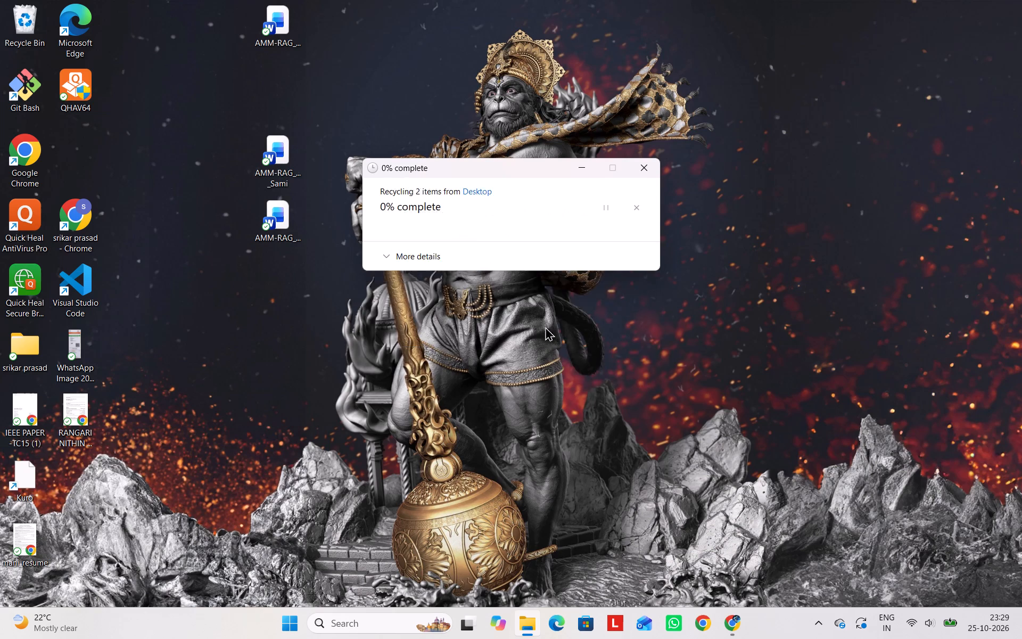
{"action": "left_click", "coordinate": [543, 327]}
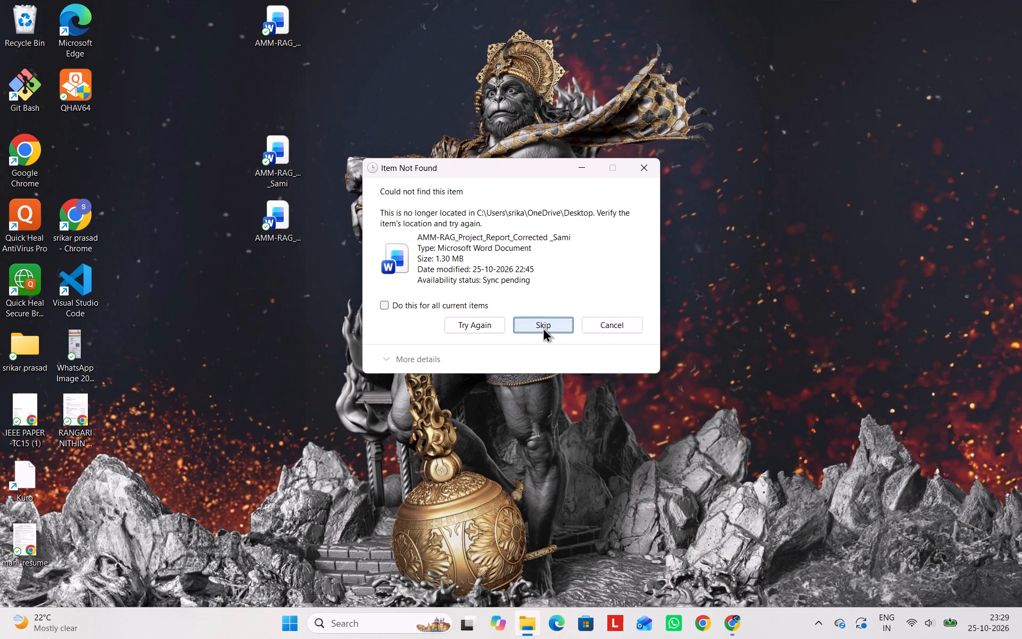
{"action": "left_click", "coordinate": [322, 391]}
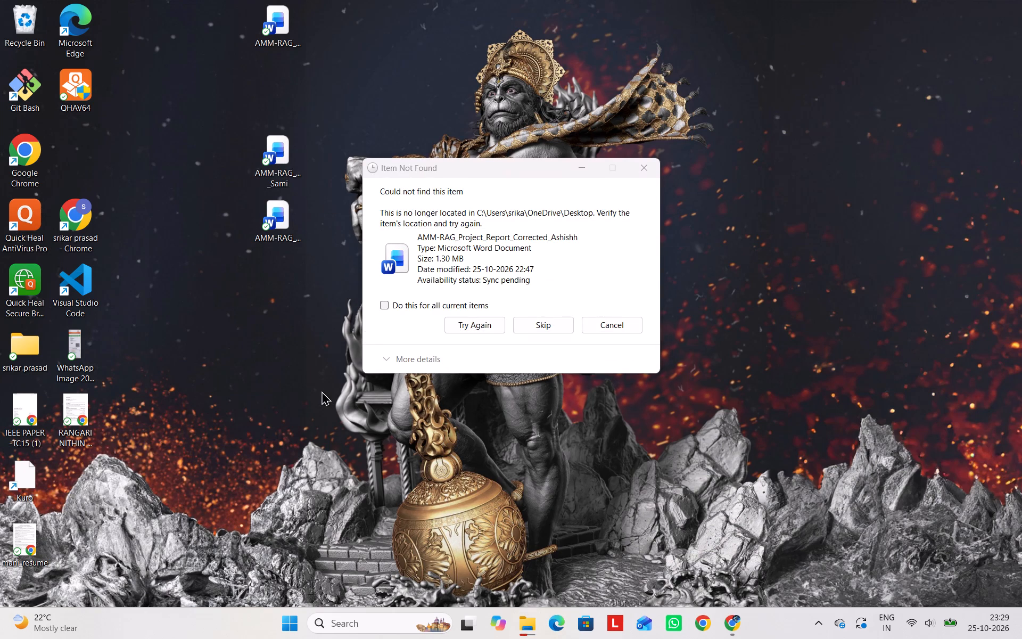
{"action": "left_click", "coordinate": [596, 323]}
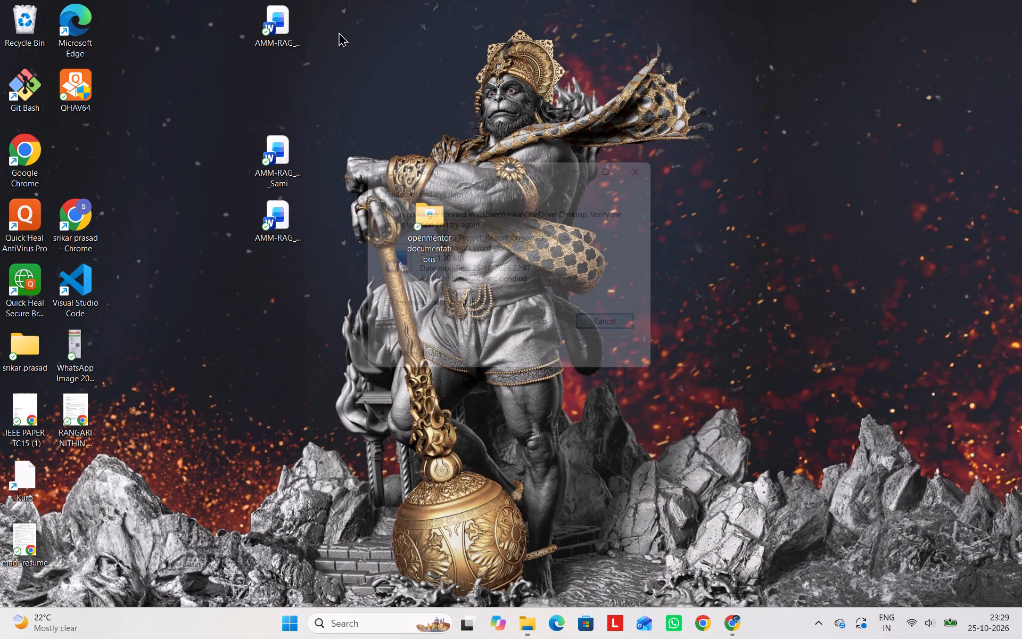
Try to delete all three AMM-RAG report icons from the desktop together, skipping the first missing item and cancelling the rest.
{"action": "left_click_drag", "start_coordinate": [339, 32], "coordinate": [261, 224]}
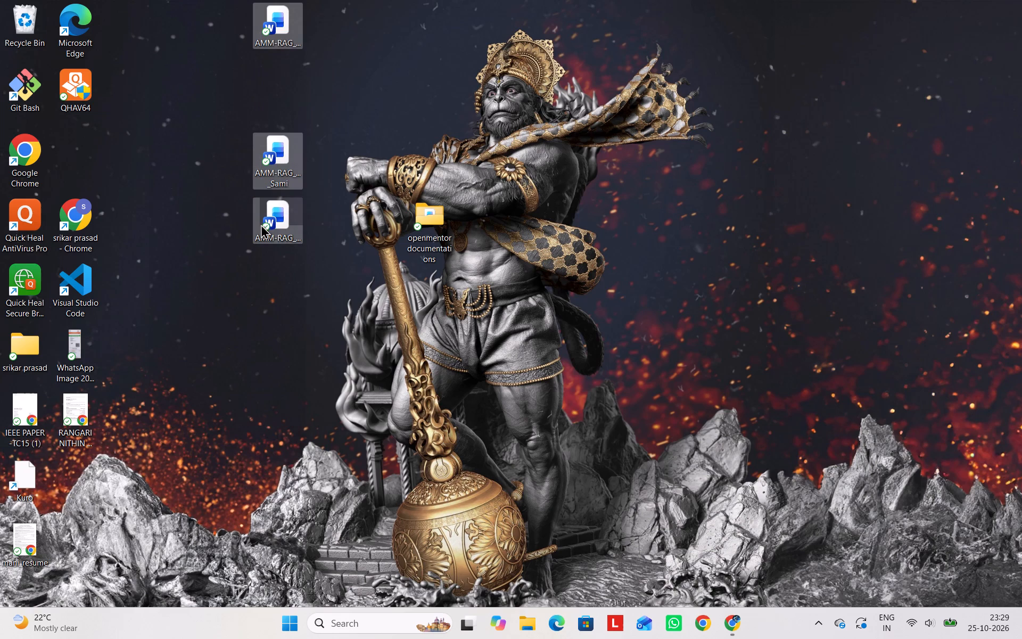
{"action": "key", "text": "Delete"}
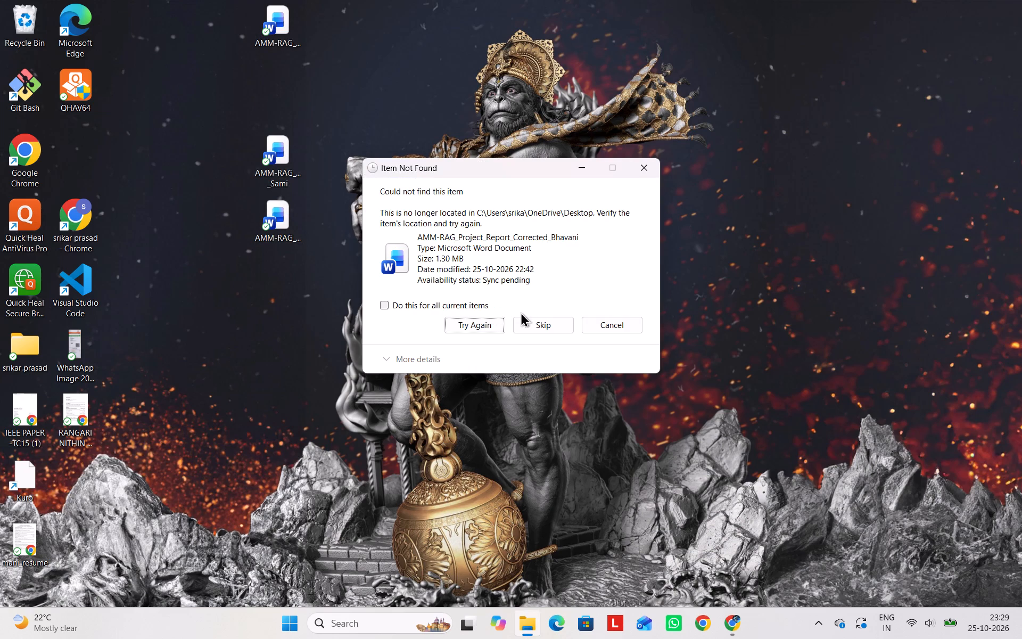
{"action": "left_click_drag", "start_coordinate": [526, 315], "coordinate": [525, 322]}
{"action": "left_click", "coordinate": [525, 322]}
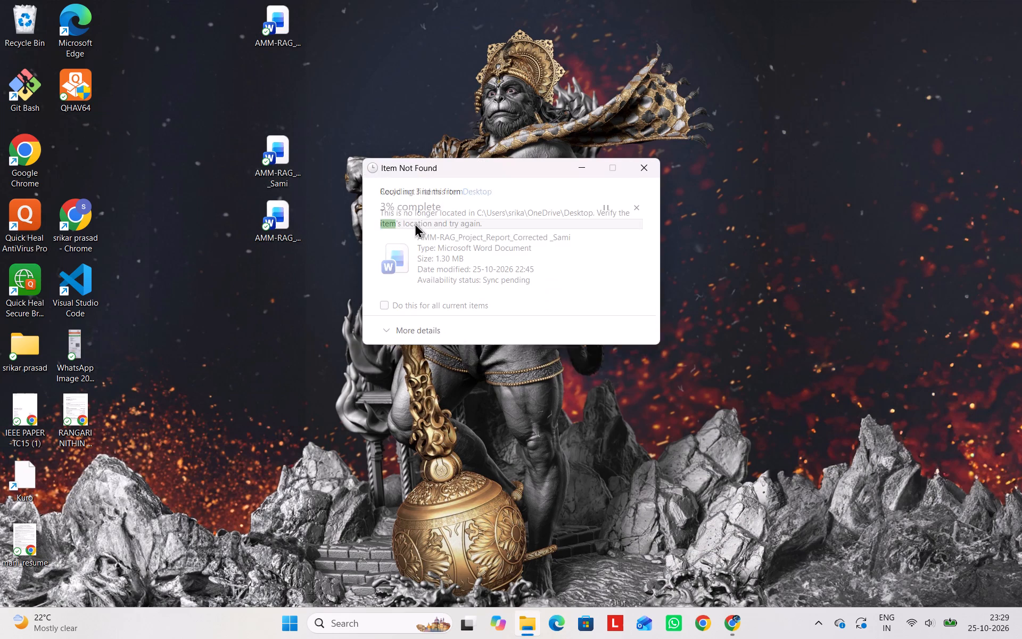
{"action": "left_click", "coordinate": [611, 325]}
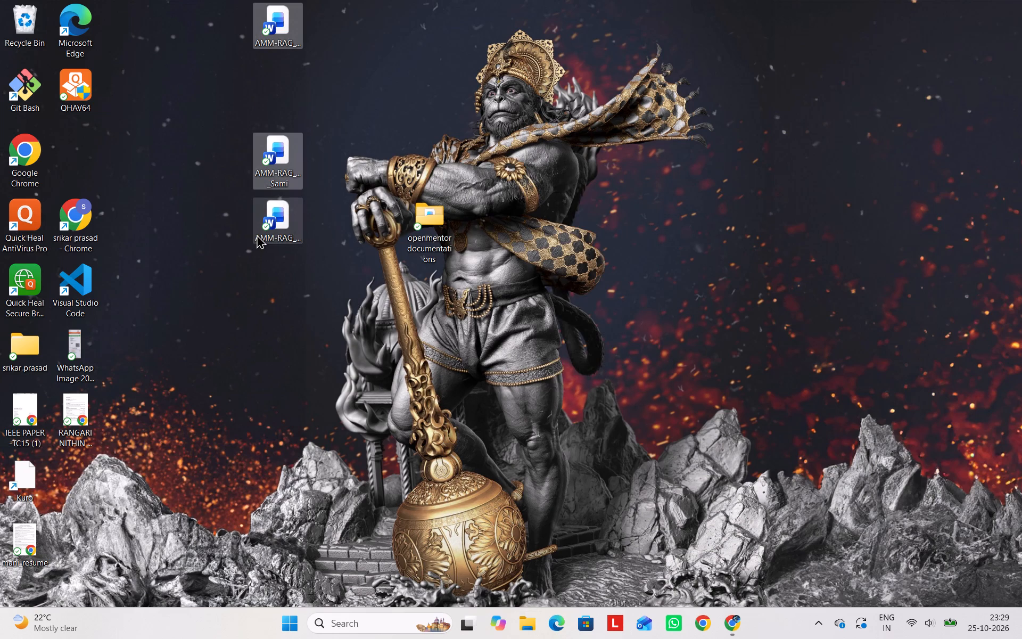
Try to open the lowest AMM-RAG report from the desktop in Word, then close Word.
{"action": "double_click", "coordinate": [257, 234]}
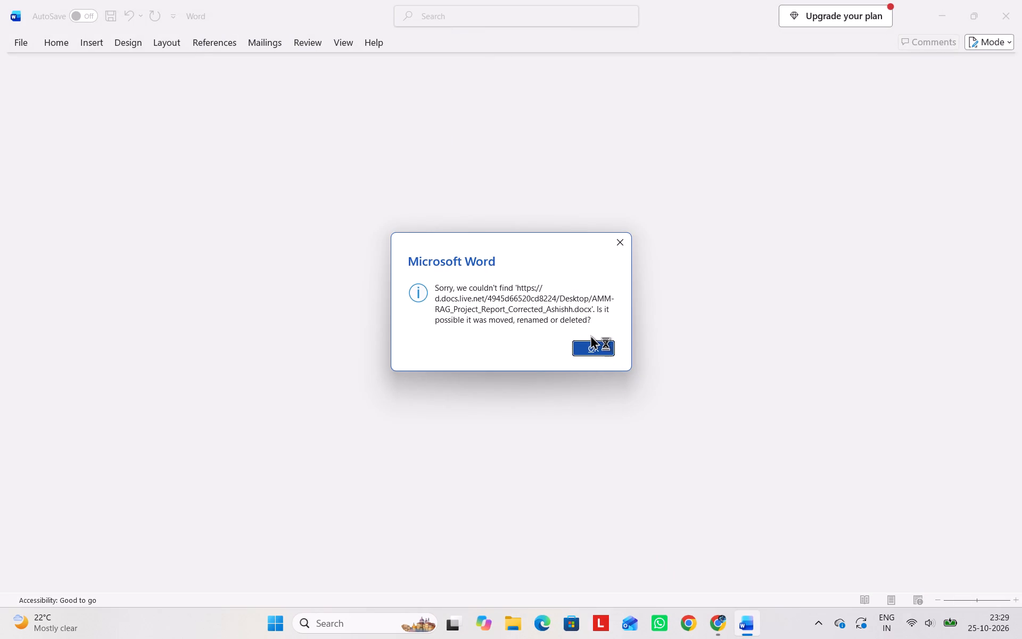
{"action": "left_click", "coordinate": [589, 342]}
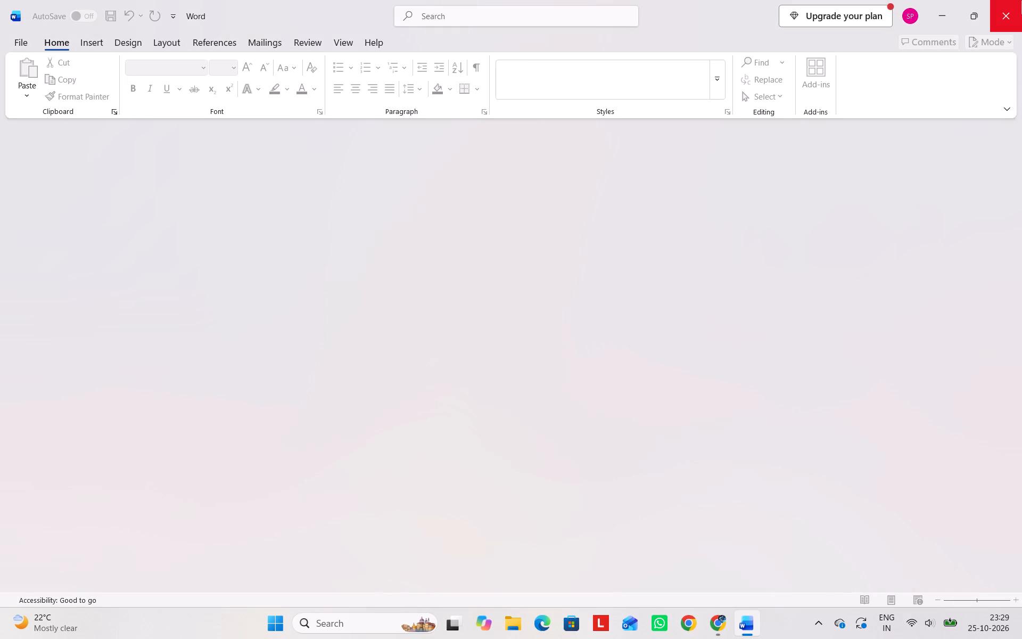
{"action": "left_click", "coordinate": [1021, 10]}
Open OpenMentor_final_641 from the desktop's openmentor documentations folder and go to the last entries of its table of contents.
{"action": "double_click", "coordinate": [426, 219]}
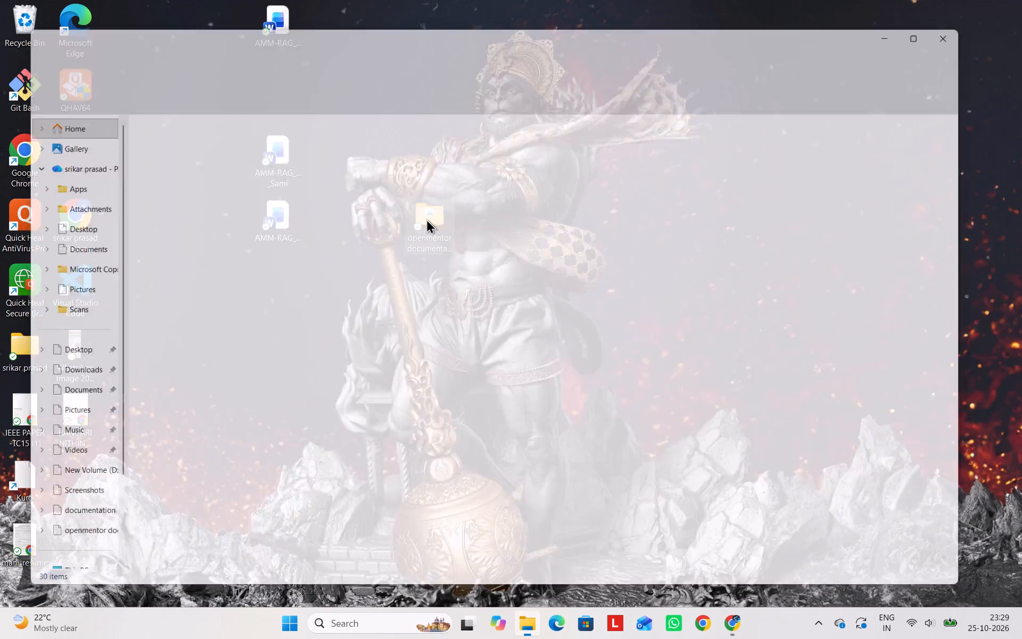
{"action": "double_click", "coordinate": [203, 136]}
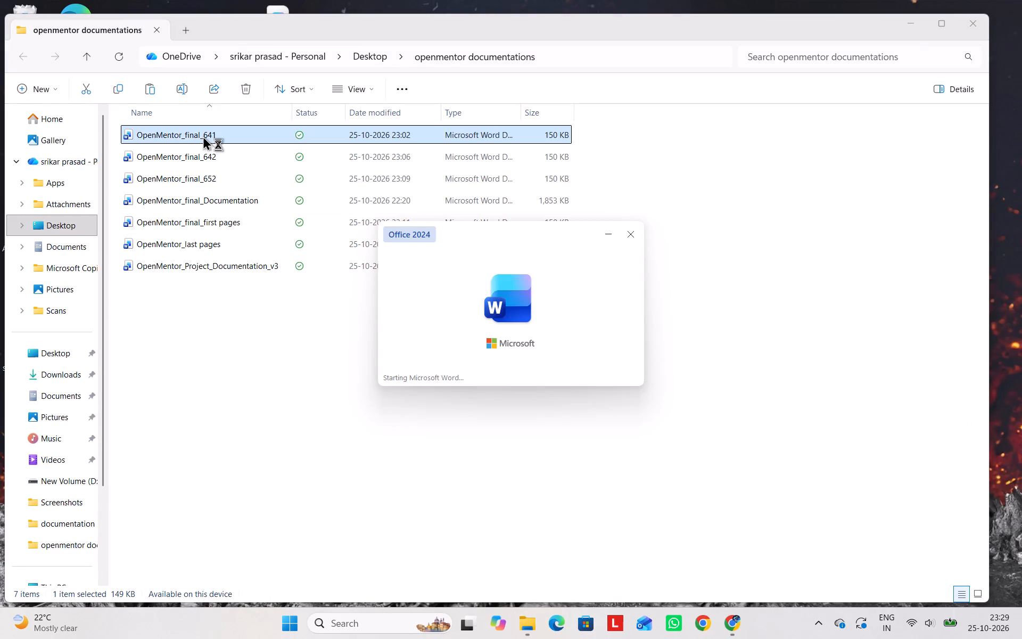
{"action": "scroll", "coordinate": [631, 402], "scroll_direction": "down", "scroll_amount": 6}
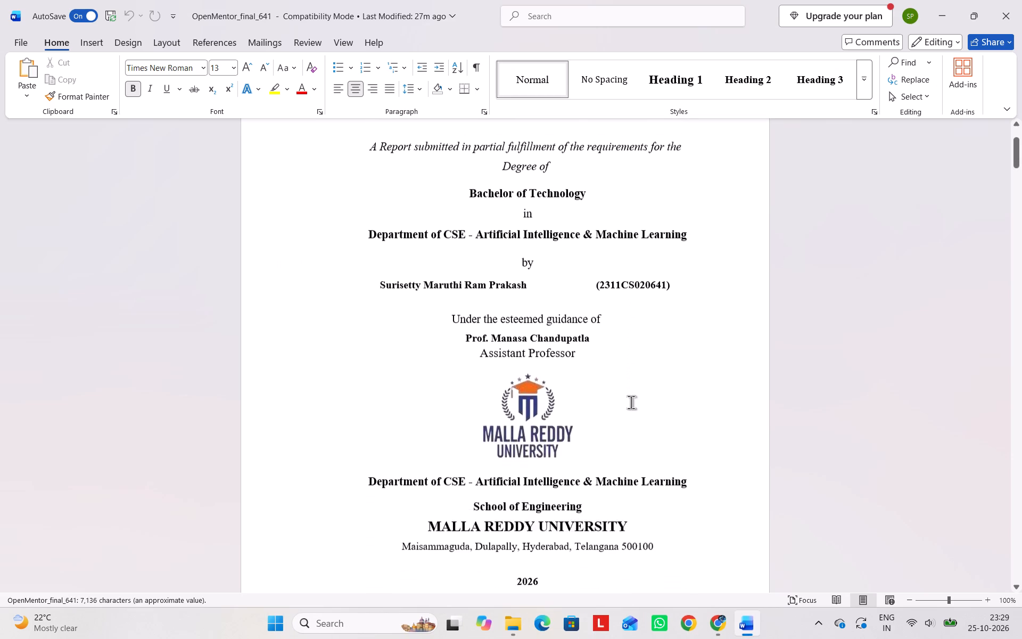
{"action": "scroll", "coordinate": [631, 402], "scroll_direction": "down", "scroll_amount": 19}
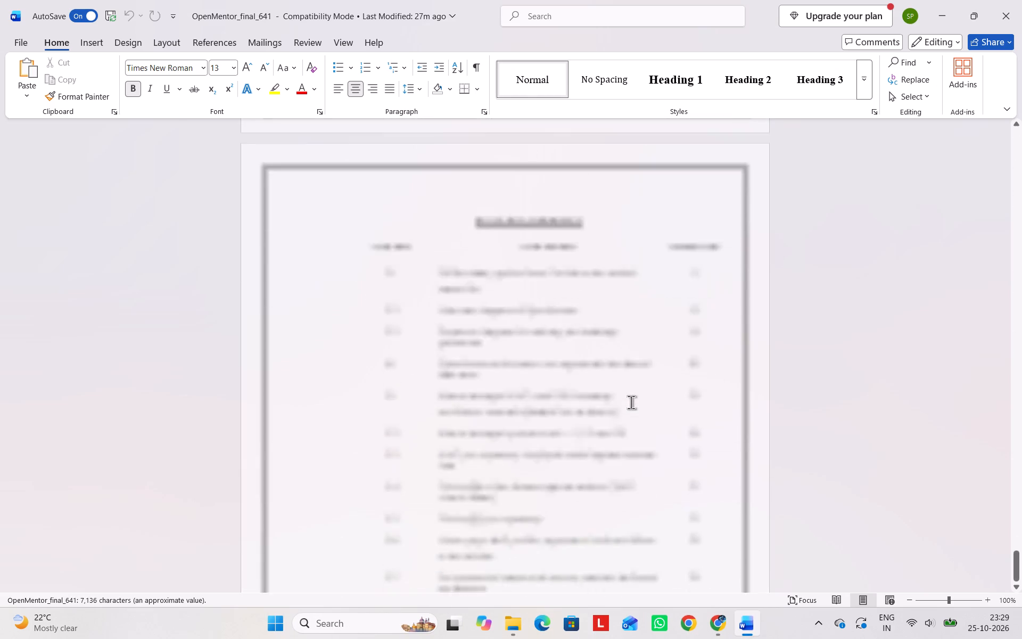
{"action": "scroll", "coordinate": [631, 402], "scroll_direction": "up", "scroll_amount": 2}
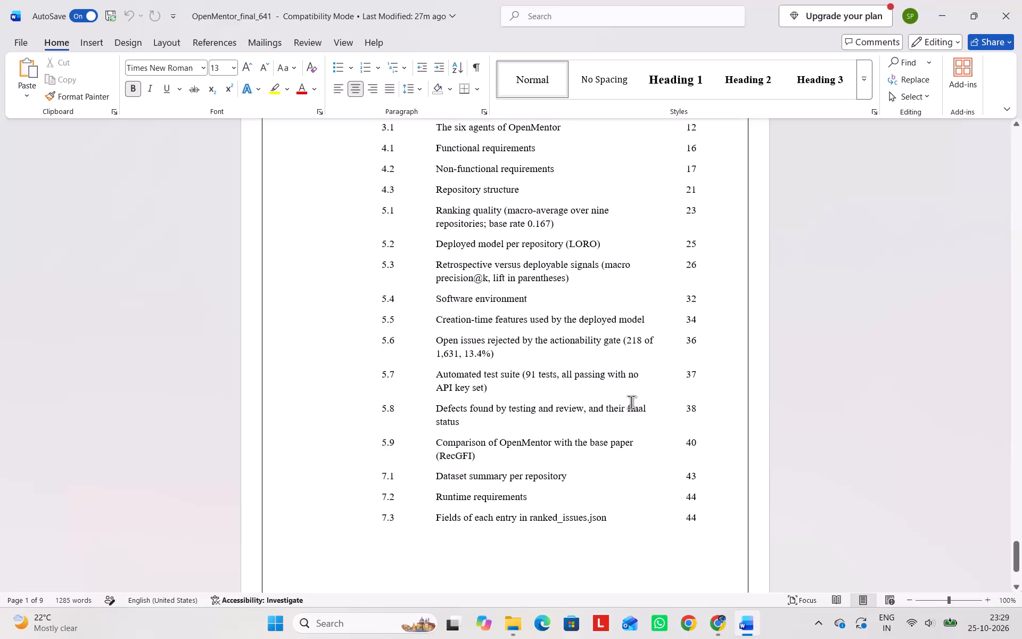
{"action": "scroll", "coordinate": [631, 402], "scroll_direction": "up", "scroll_amount": 2}
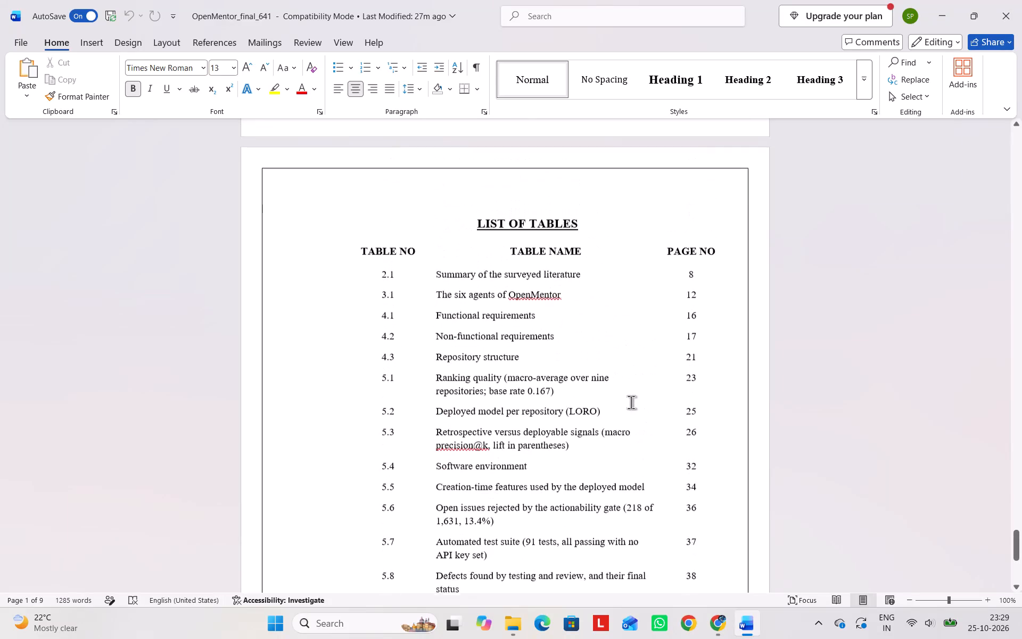
{"action": "scroll", "coordinate": [631, 402], "scroll_direction": "up", "scroll_amount": 6}
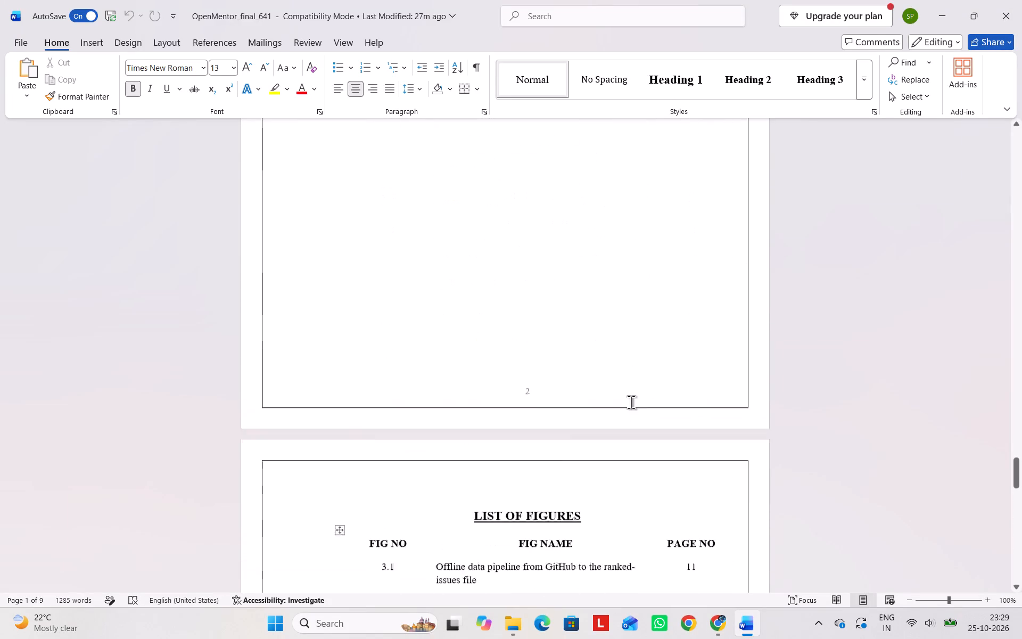
{"action": "scroll", "coordinate": [631, 402], "scroll_direction": "up", "scroll_amount": 3}
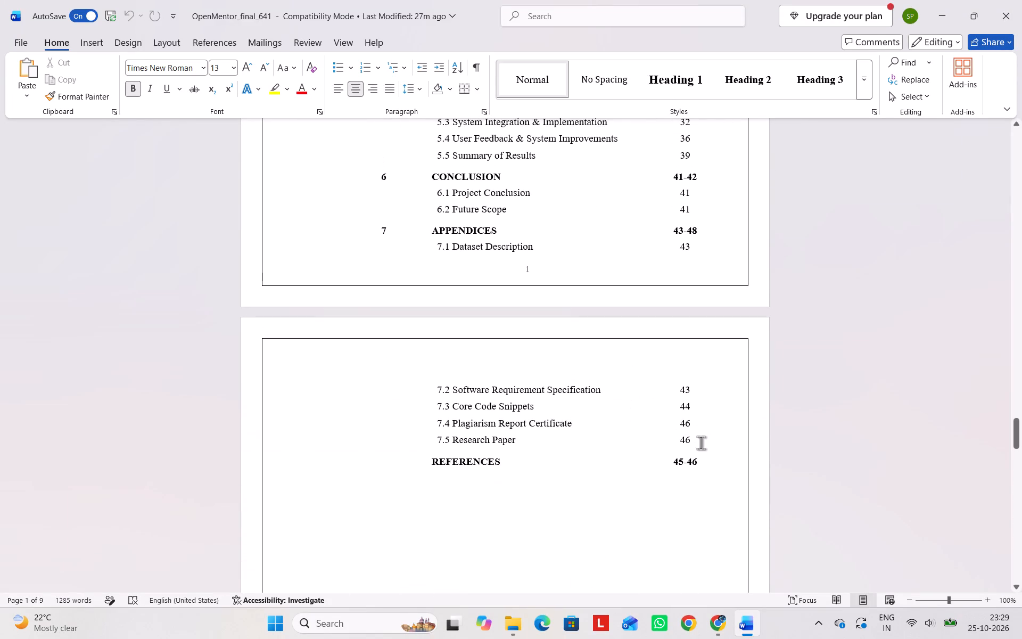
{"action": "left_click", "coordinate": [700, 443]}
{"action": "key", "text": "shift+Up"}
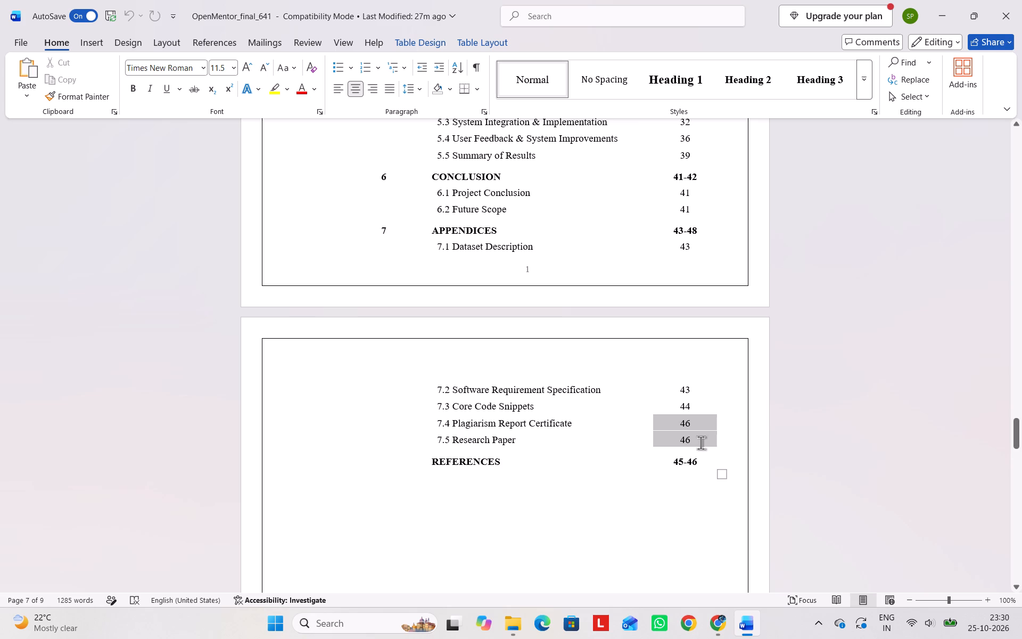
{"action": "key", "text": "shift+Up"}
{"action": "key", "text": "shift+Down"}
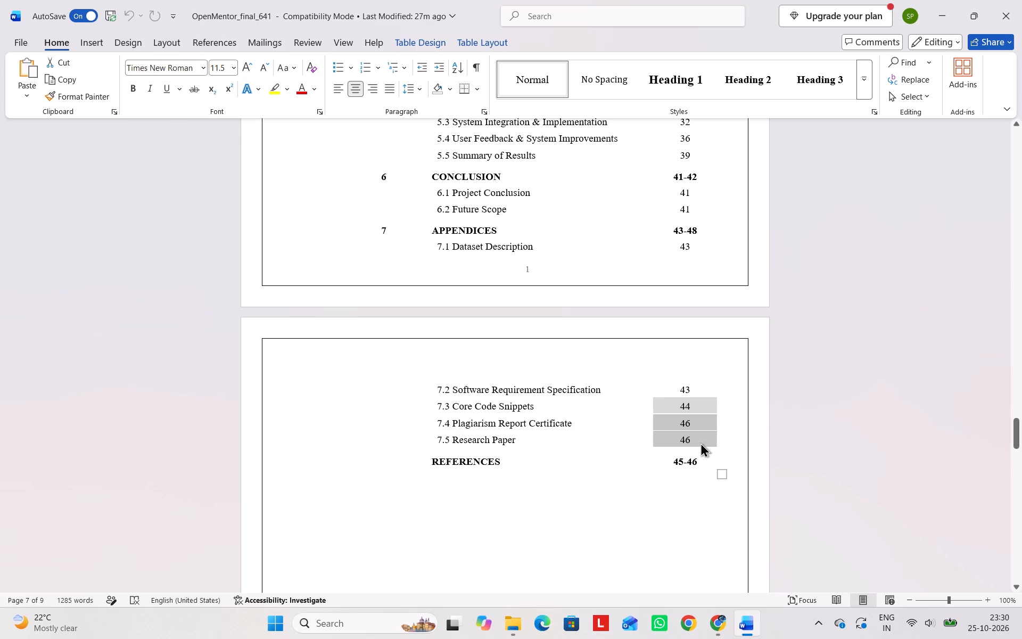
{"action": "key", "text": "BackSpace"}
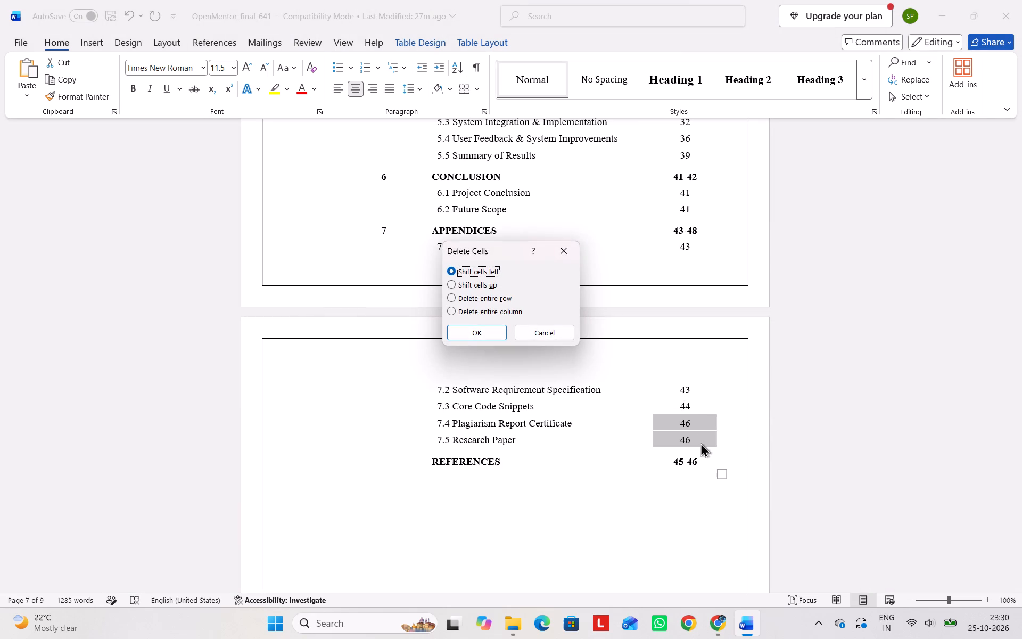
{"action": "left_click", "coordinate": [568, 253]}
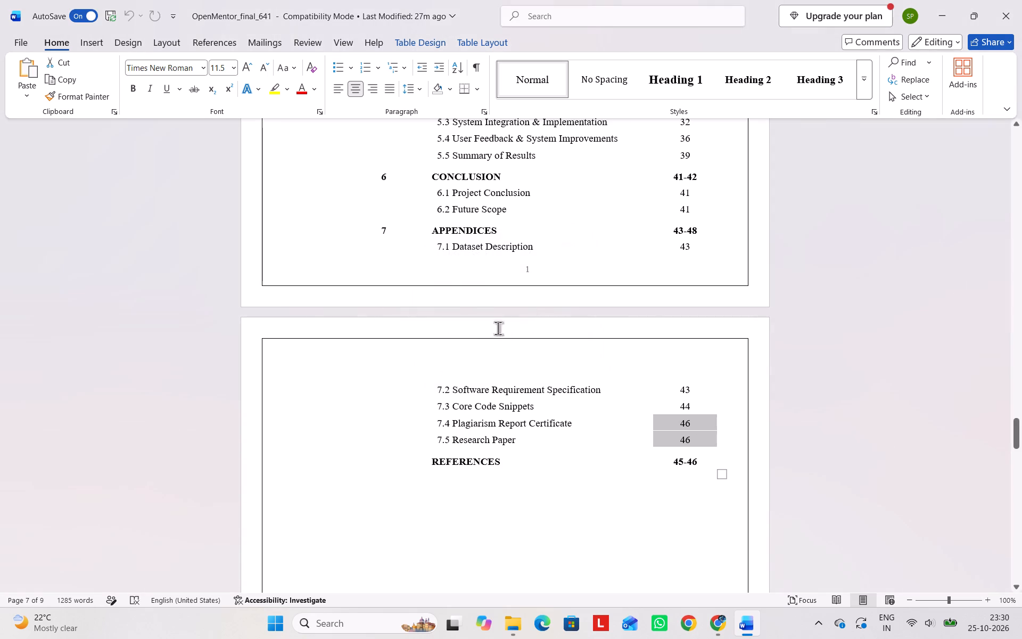
Delete the entire 7.4 Plagiarism Report Certificate and 7.5 Research Paper rows from the contents table, save and close the document.
{"action": "right_click_drag", "start_coordinate": [436, 423], "coordinate": [681, 439]}
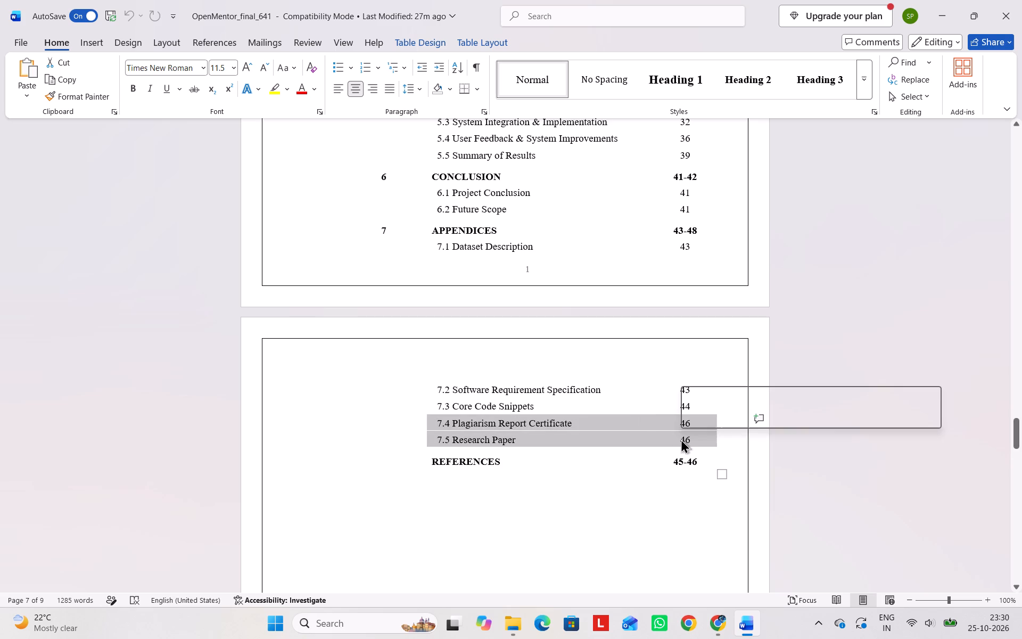
{"action": "key", "text": "BackSpace"}
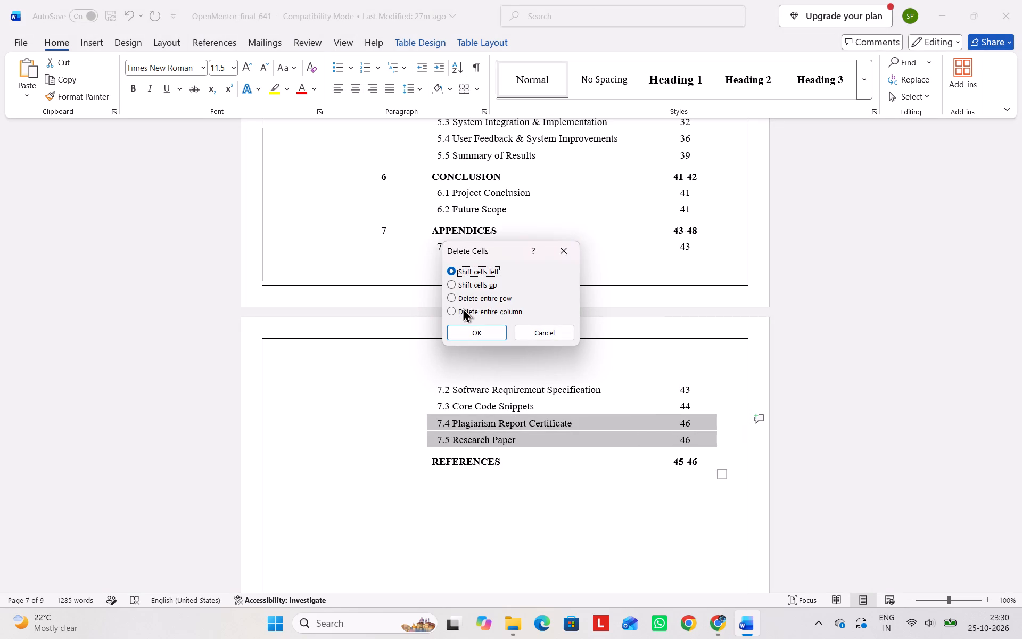
{"action": "left_click", "coordinate": [449, 297]}
{"action": "left_click", "coordinate": [462, 334]}
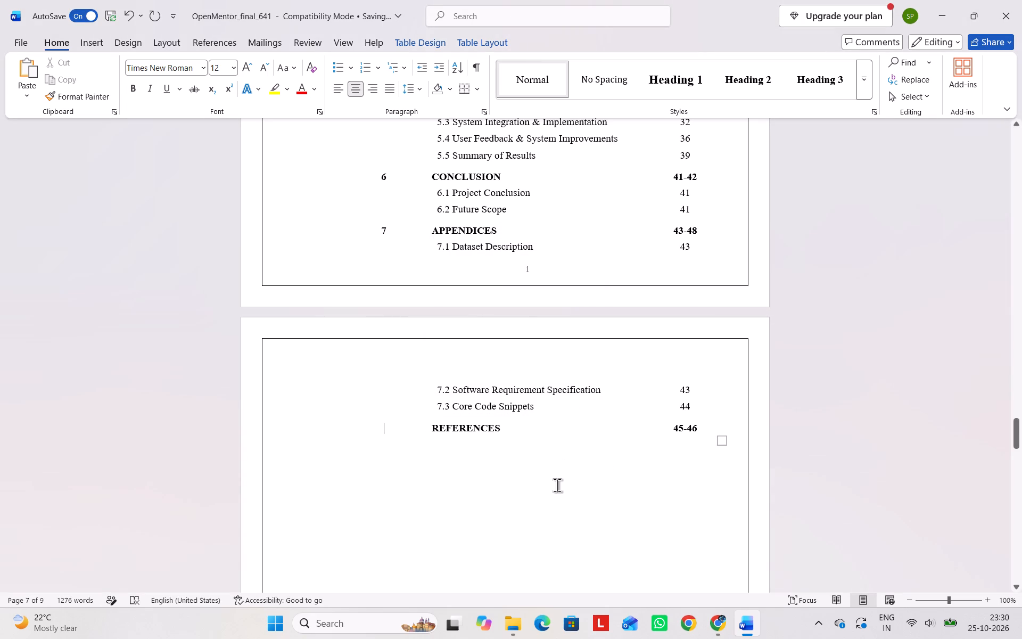
{"action": "key", "text": "ctrl+s"}
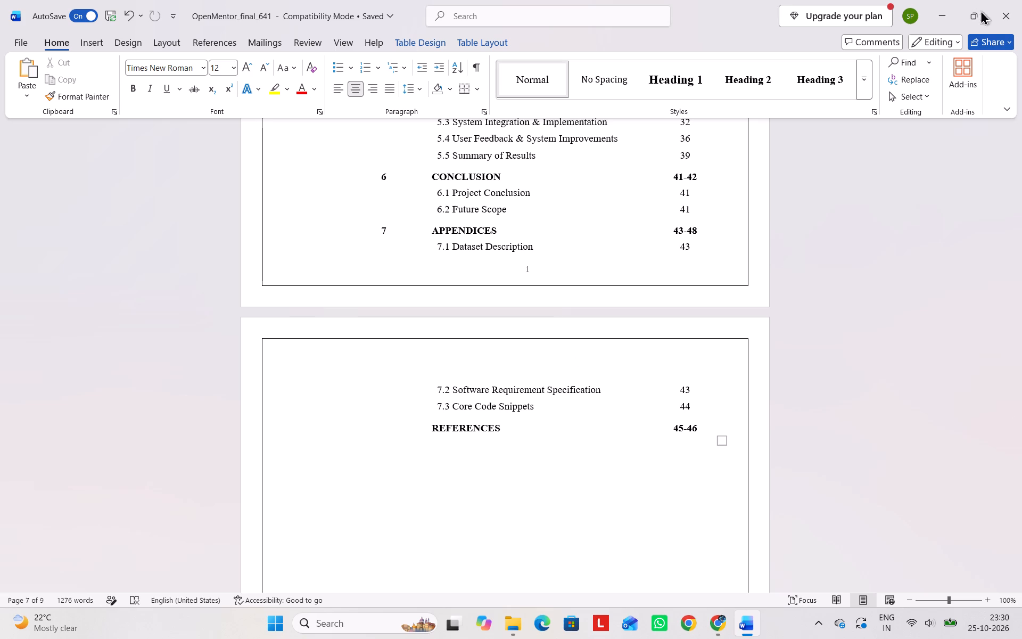
{"action": "left_click", "coordinate": [1012, 18]}
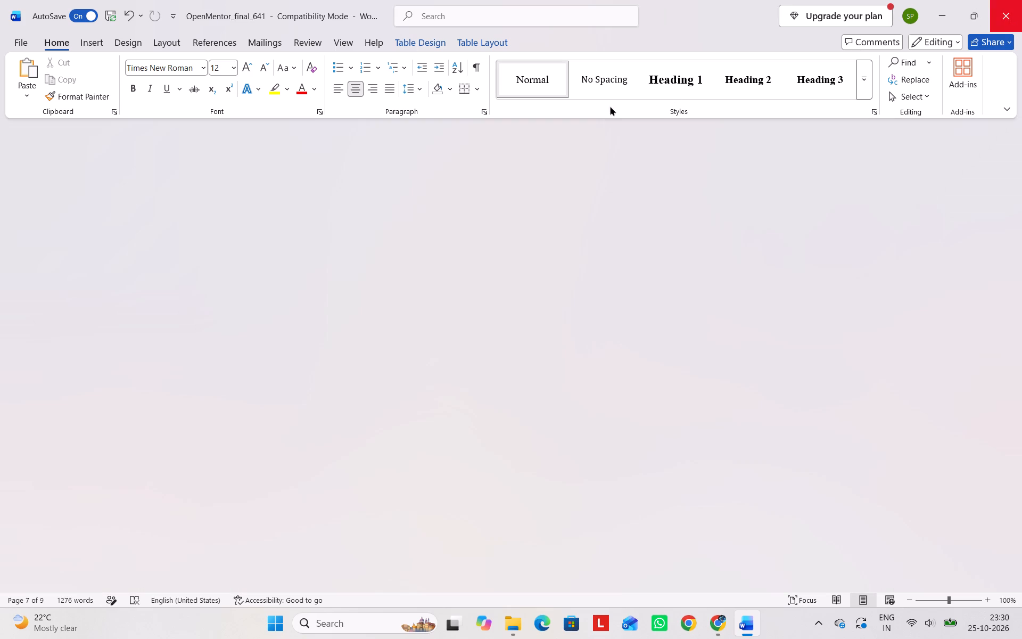
Open OpenMentor_final_642 and clear the text and page numbers of contents entries 7.4 Plagiarism Report Certificate and 7.5 Research Paper.
{"action": "double_click", "coordinate": [203, 149]}
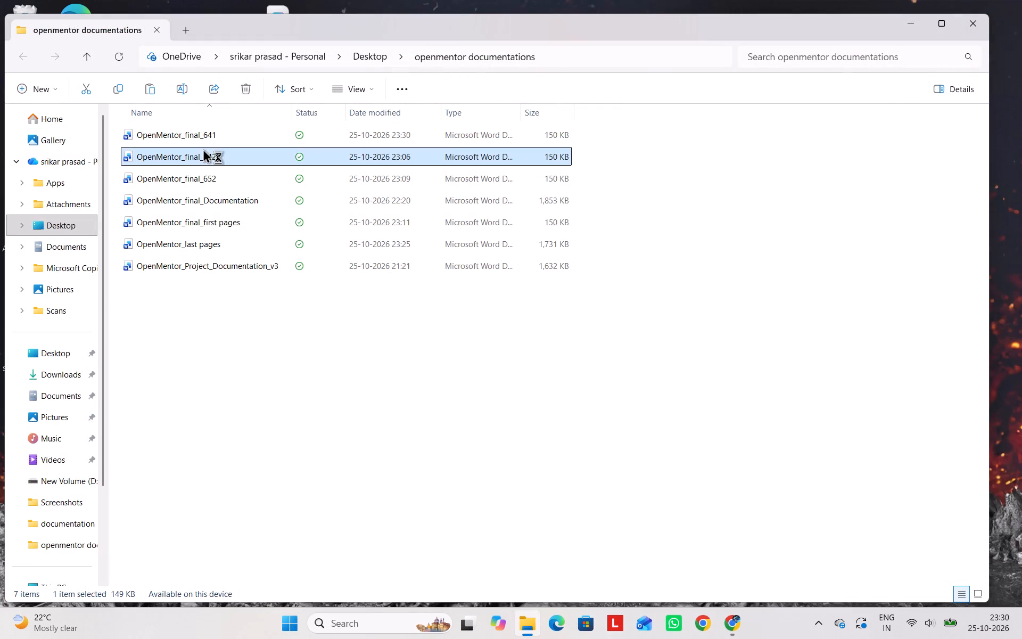
{"action": "scroll", "coordinate": [525, 340], "scroll_direction": "down", "scroll_amount": 3}
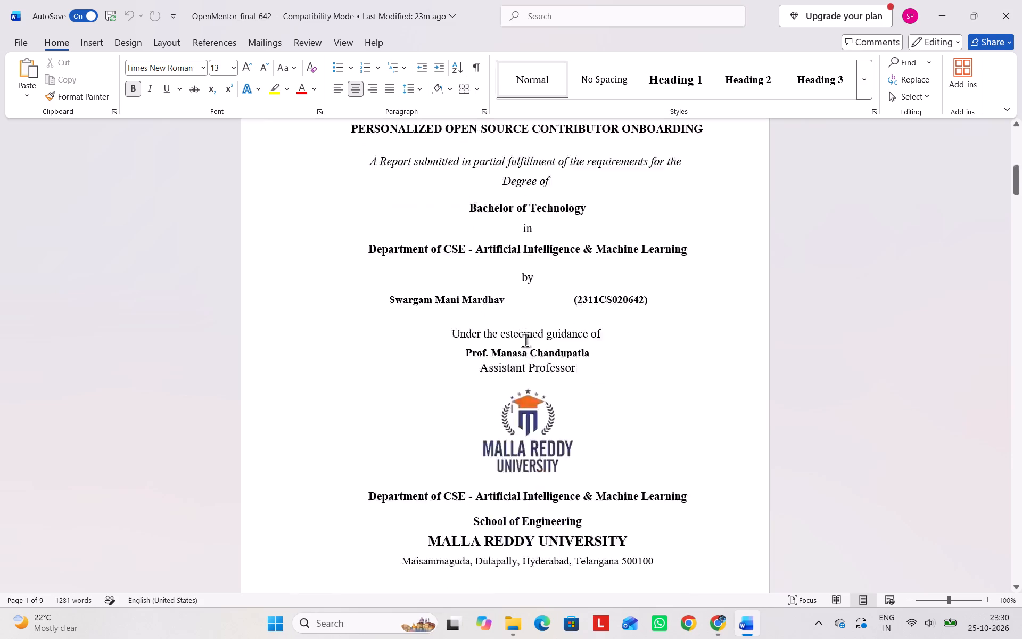
{"action": "scroll", "coordinate": [525, 340], "scroll_direction": "down", "scroll_amount": 12}
{"action": "scroll", "coordinate": [525, 340], "scroll_direction": "up", "scroll_amount": 4}
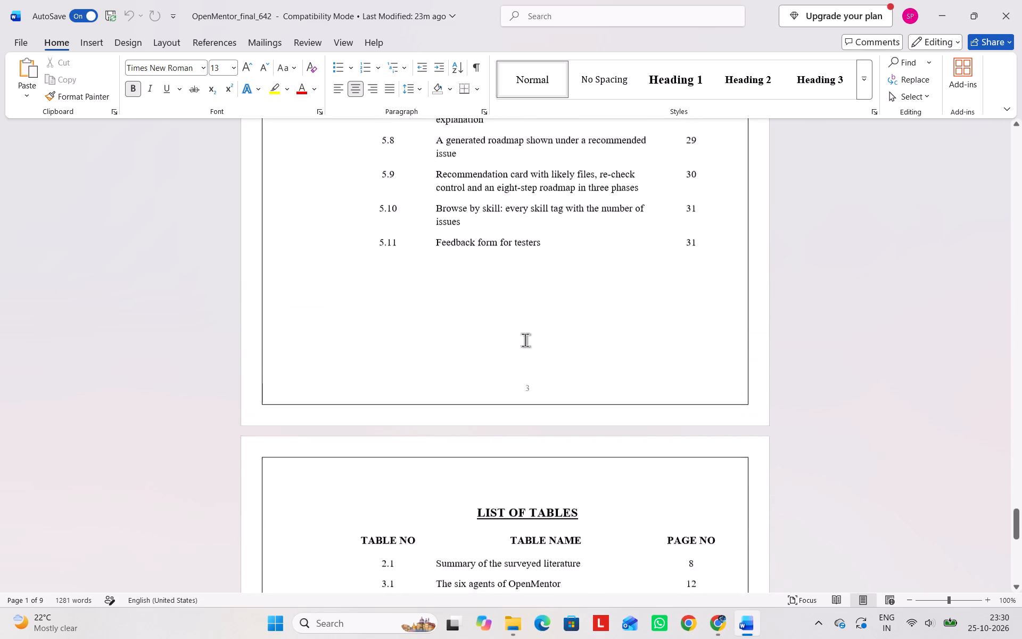
{"action": "scroll", "coordinate": [525, 340], "scroll_direction": "up", "scroll_amount": 7}
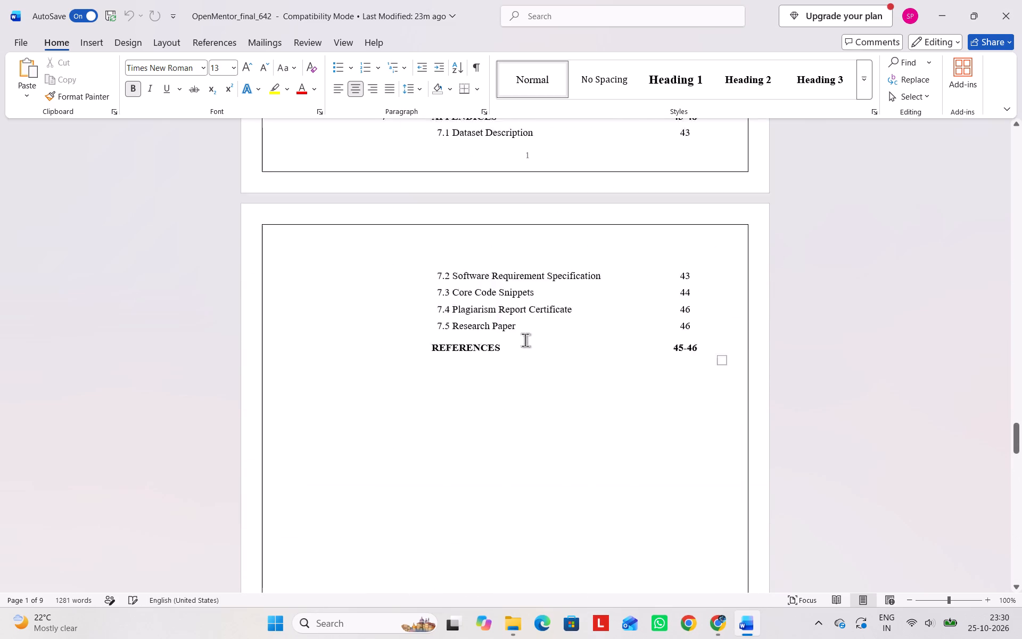
{"action": "scroll", "coordinate": [525, 340], "scroll_direction": "up", "scroll_amount": 1}
{"action": "left_click_drag", "start_coordinate": [432, 356], "coordinate": [640, 349]}
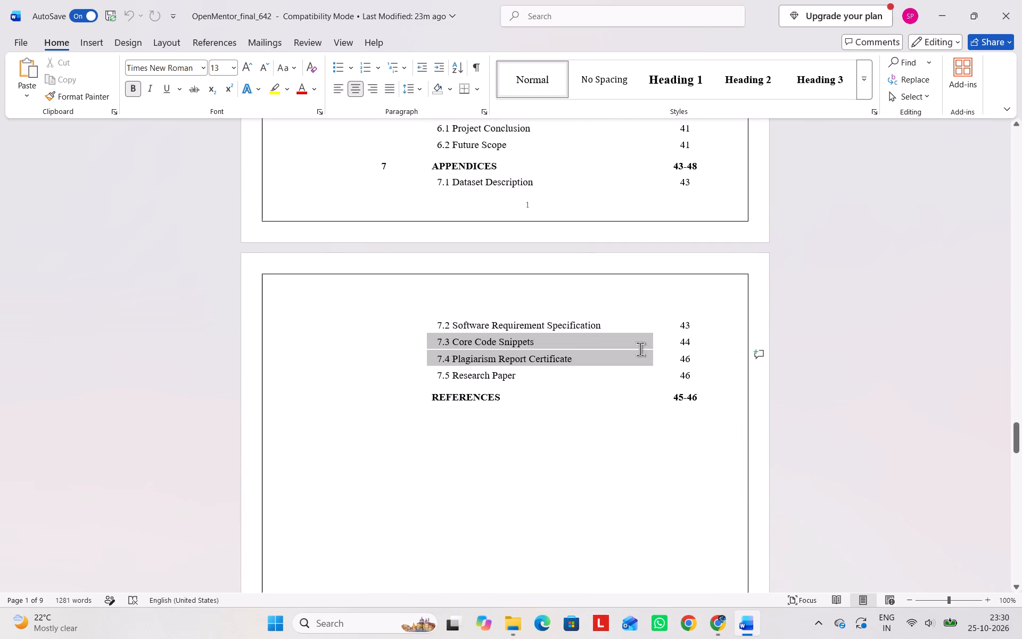
{"action": "left_click_drag", "start_coordinate": [640, 349], "coordinate": [691, 375]}
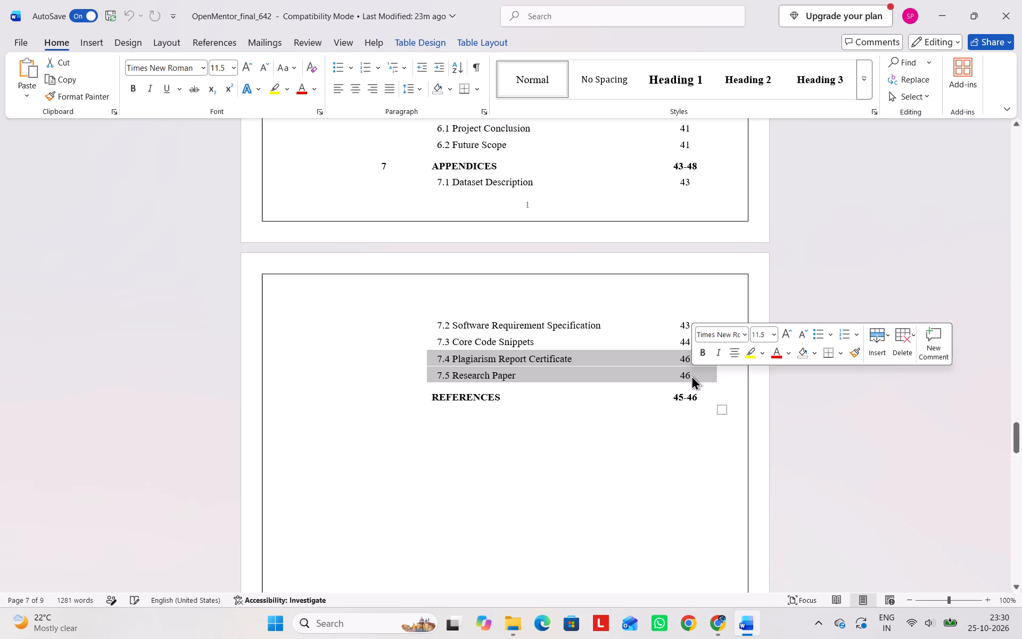
{"action": "key", "text": "Delete"}
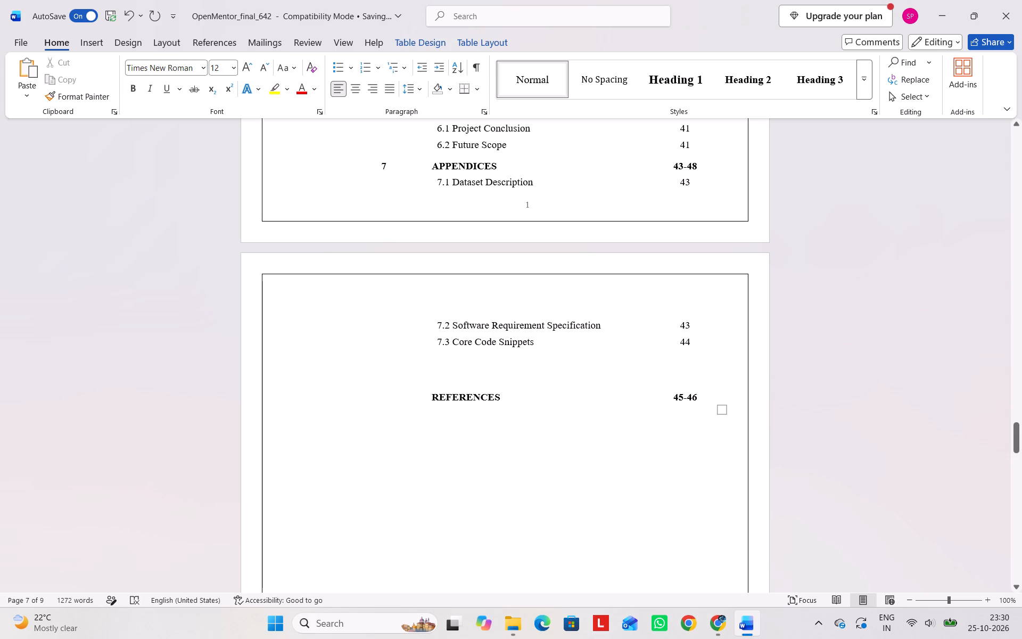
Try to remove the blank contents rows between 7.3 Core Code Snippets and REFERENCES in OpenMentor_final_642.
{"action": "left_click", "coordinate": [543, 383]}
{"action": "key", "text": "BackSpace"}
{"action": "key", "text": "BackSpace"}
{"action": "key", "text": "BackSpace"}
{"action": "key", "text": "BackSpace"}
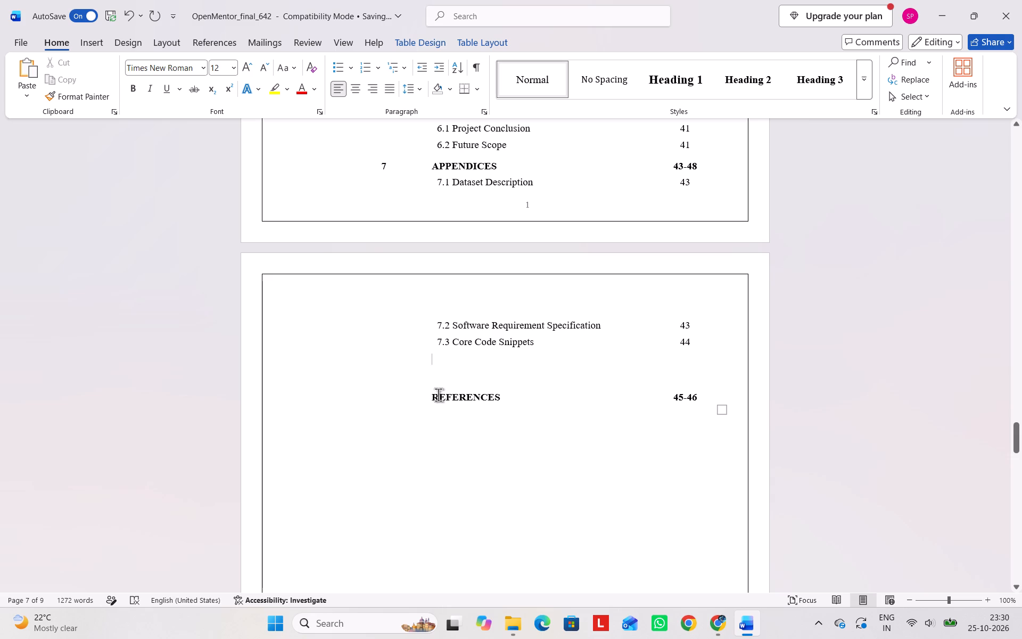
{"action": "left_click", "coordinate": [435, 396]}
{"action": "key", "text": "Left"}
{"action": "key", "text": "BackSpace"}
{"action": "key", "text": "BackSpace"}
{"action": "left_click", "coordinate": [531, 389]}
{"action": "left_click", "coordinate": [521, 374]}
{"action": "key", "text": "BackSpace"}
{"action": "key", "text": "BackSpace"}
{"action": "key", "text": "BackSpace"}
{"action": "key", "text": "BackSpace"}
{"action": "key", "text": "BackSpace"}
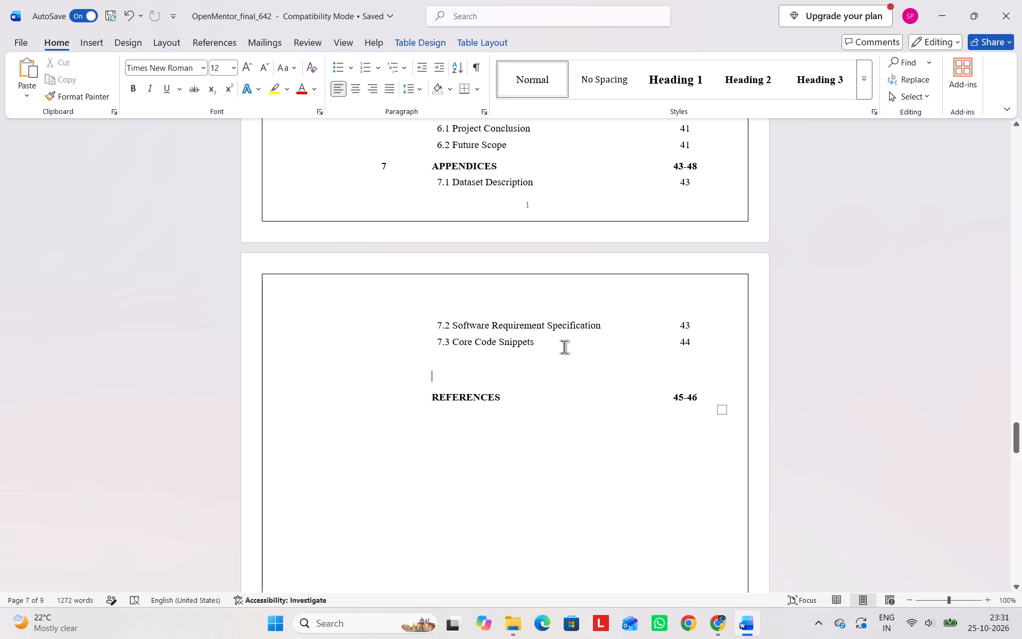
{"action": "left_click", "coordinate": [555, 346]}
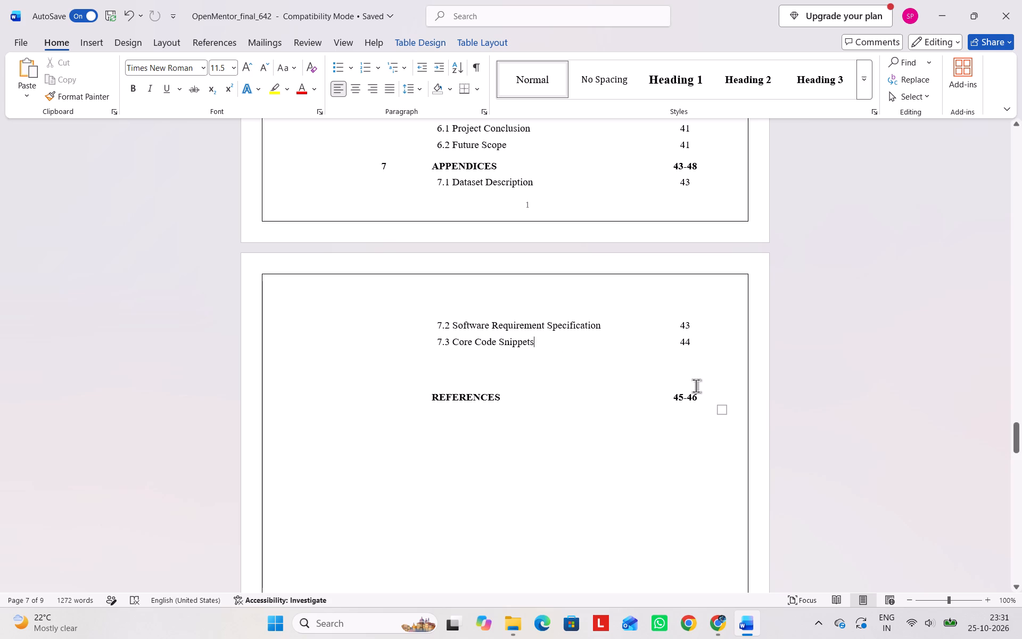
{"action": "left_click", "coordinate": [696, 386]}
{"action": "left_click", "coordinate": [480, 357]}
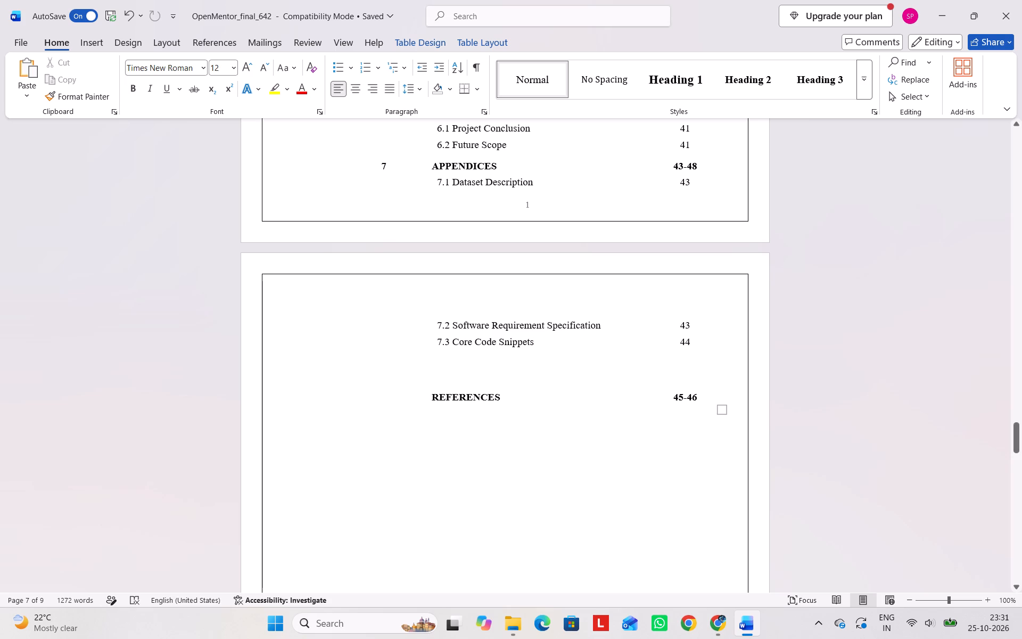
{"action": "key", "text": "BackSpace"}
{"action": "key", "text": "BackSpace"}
Move the REFERENCES heading up into the empty contents row directly below 7.3 Core Code Snippets.
{"action": "left_click", "coordinate": [431, 402]}
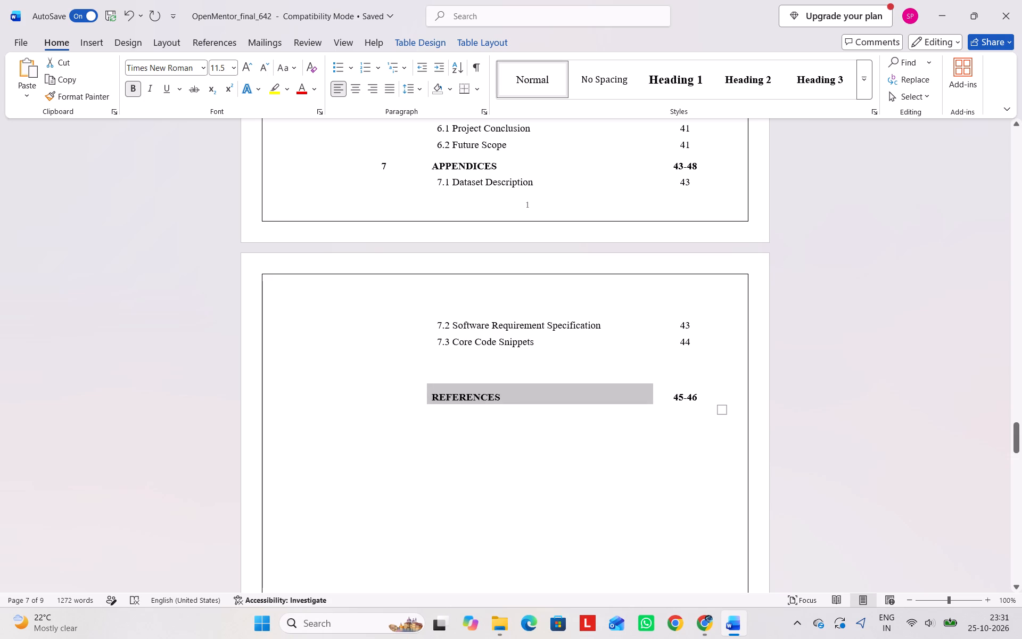
{"action": "right_click_drag", "start_coordinate": [481, 392], "coordinate": [484, 383]}
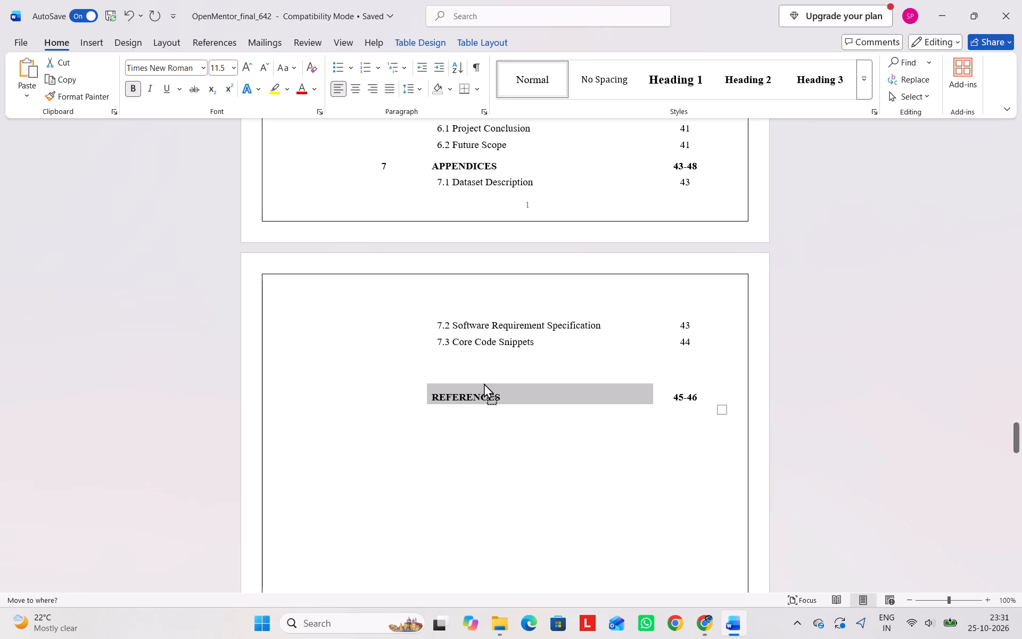
{"action": "right_click_drag", "start_coordinate": [484, 383], "coordinate": [492, 356]}
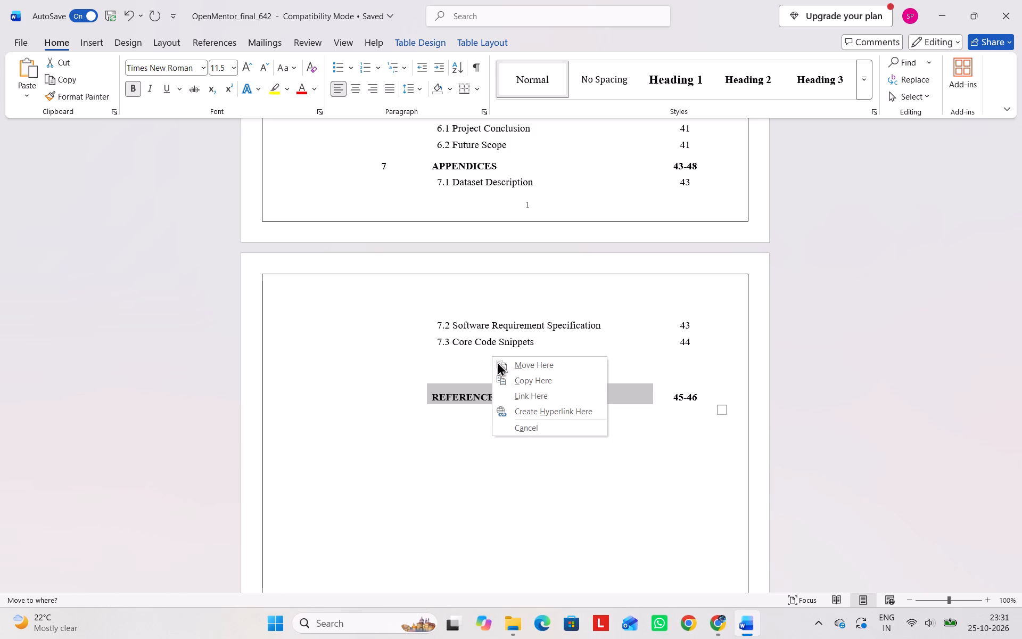
{"action": "left_click", "coordinate": [508, 366]}
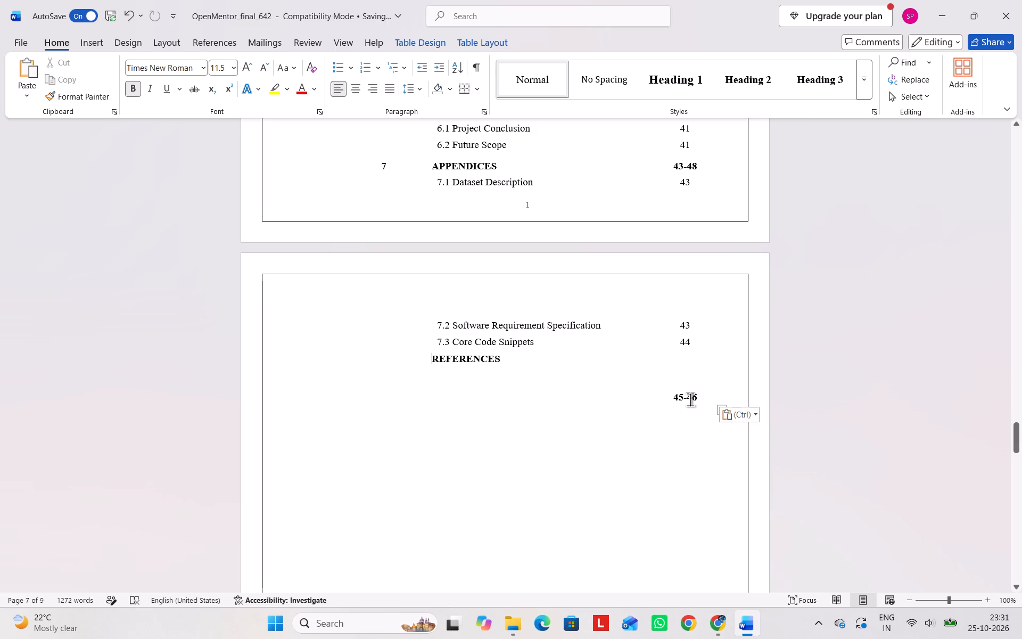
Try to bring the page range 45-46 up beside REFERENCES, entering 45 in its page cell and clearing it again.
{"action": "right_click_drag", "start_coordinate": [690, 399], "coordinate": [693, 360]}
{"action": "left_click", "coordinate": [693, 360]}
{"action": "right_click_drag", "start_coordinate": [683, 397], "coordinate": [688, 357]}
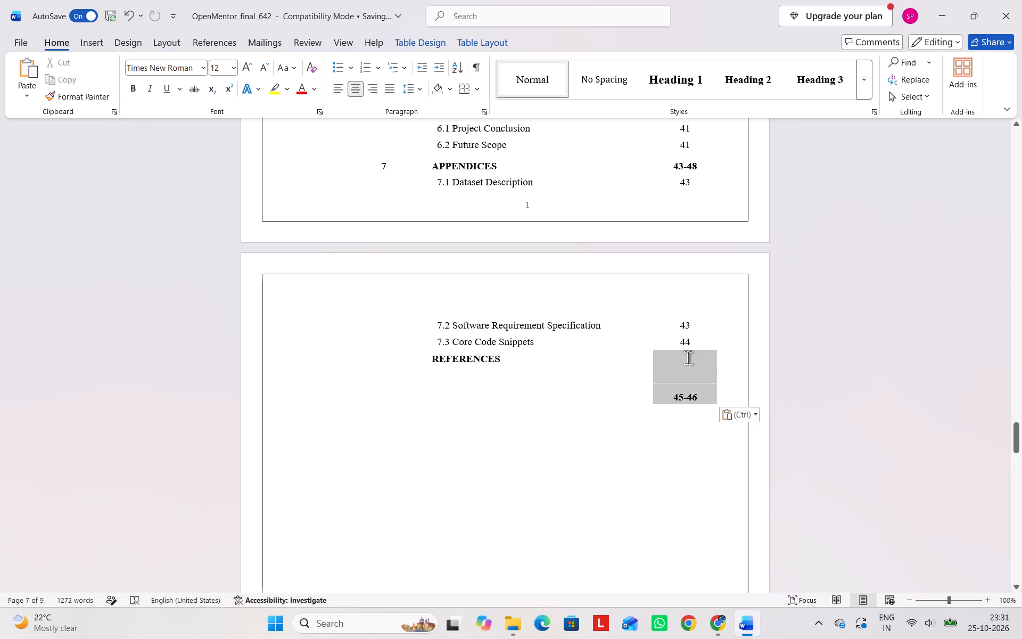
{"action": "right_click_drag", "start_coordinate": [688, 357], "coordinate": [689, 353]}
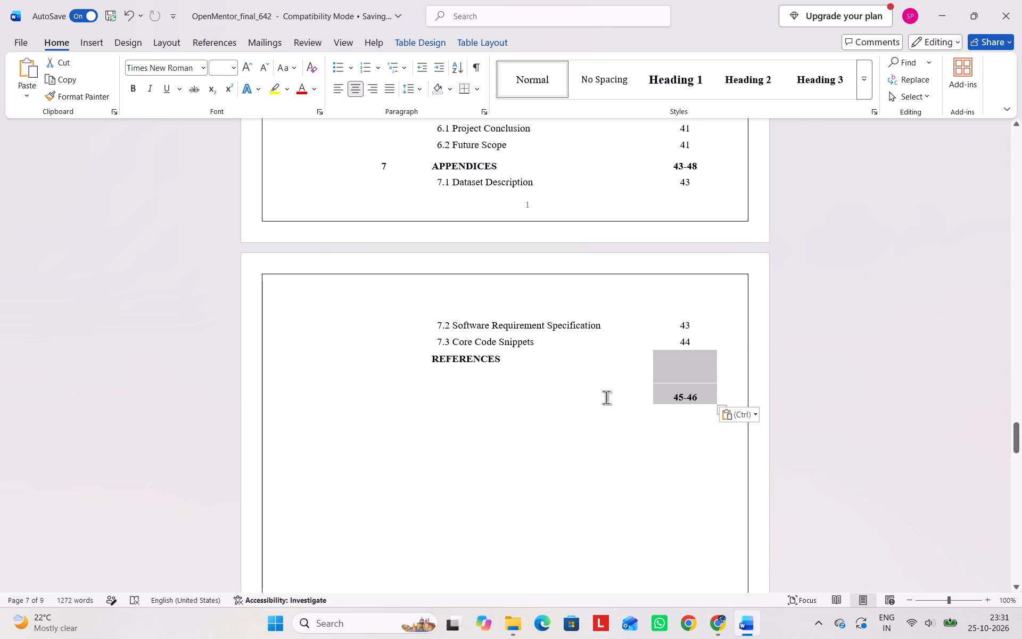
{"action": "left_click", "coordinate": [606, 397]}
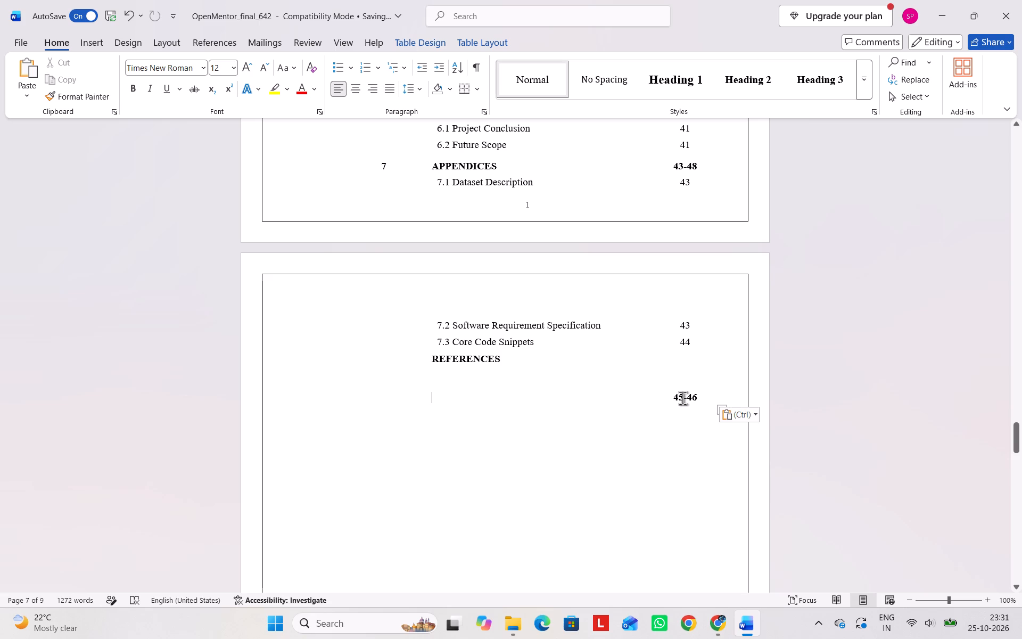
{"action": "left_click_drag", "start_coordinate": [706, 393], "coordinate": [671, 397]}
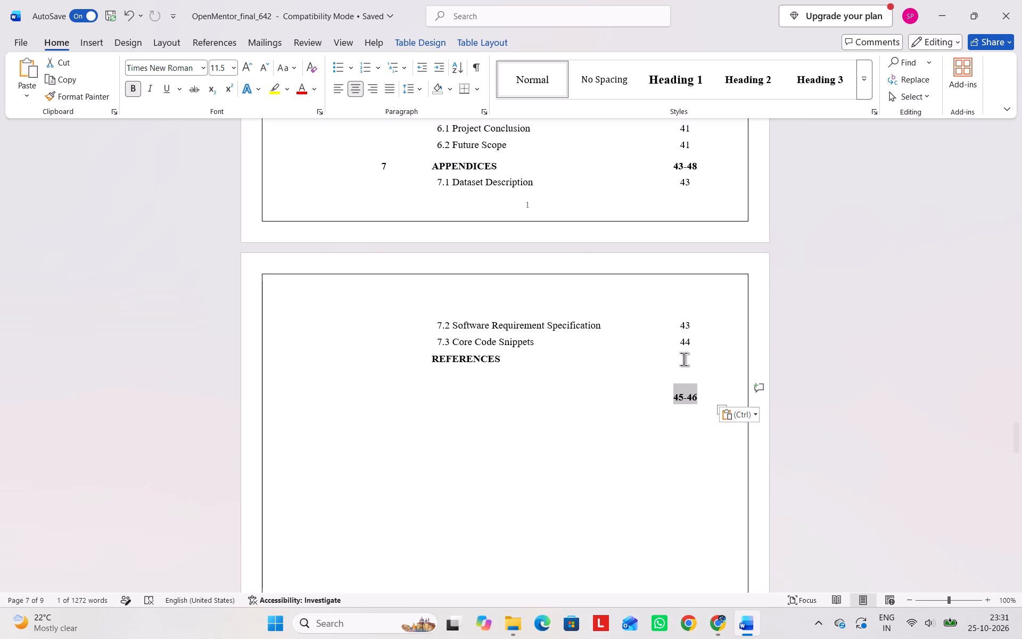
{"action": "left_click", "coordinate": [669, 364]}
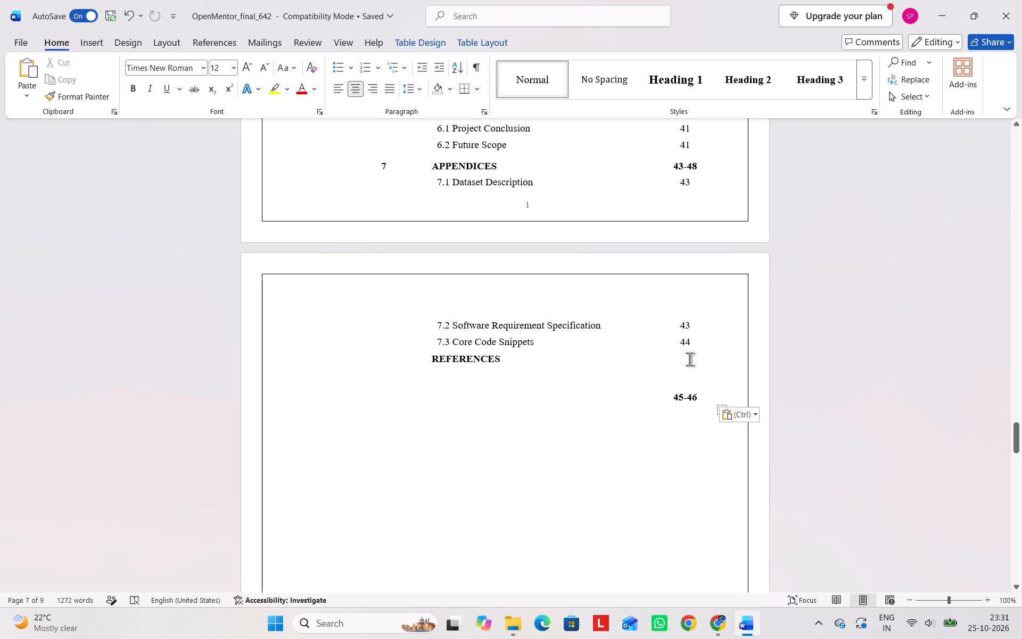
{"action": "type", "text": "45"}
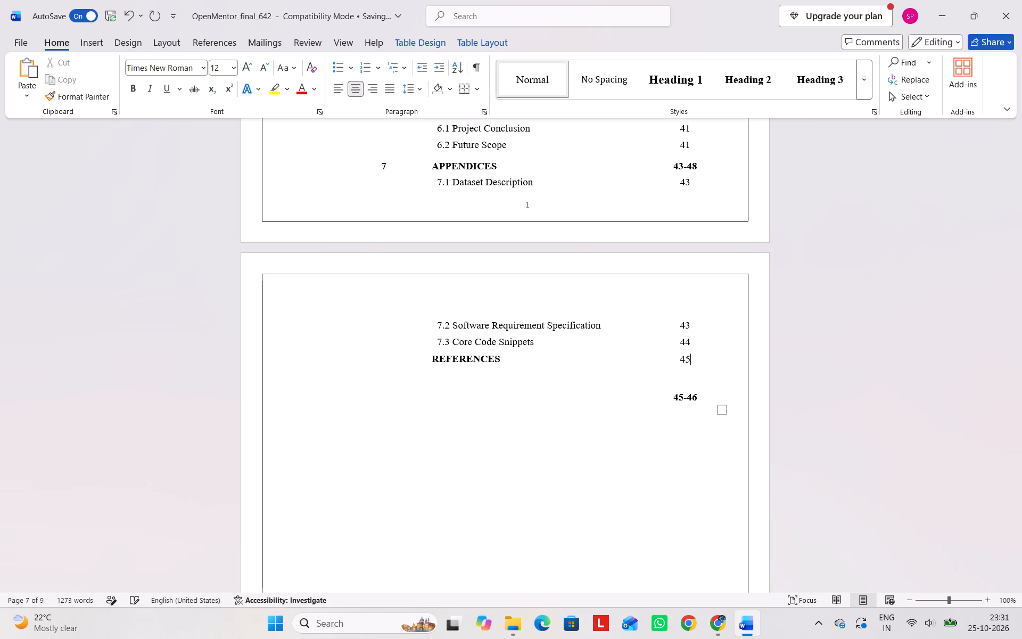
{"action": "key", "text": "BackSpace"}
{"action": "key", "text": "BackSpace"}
Switch to the open Chrome window.
{"action": "left_click", "coordinate": [728, 628]}
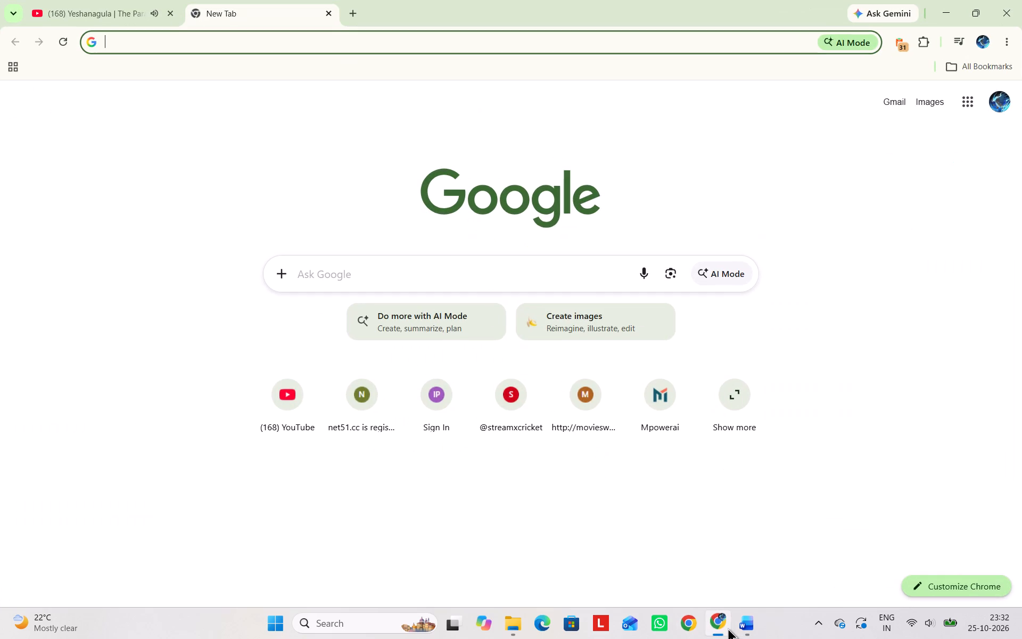
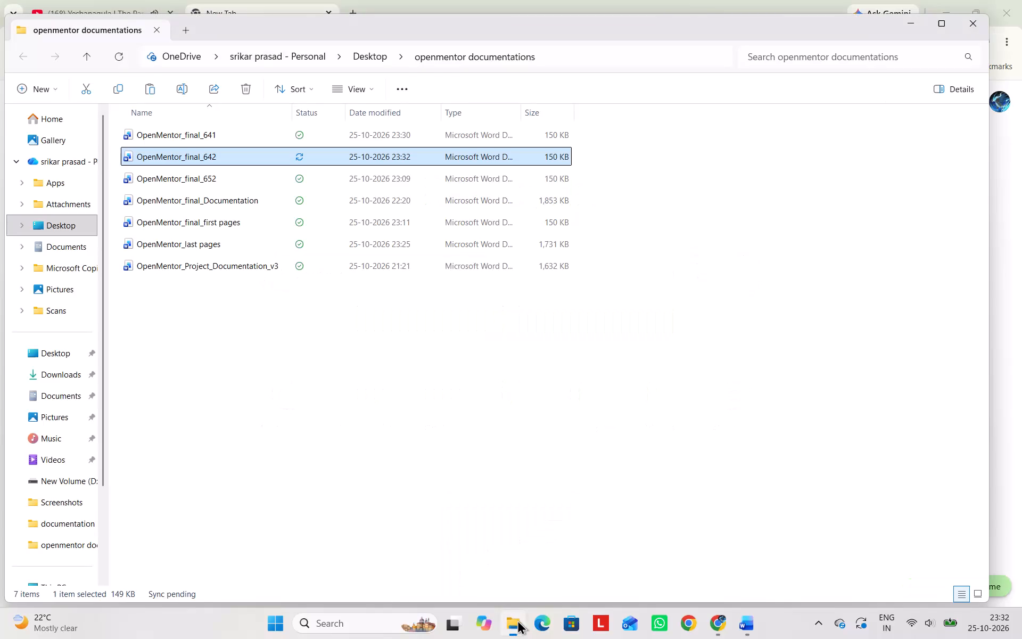
Open OpenMentor_last pages and check which pages the REFERENCES section occupies.
{"action": "double_click", "coordinate": [233, 247]}
{"action": "scroll", "coordinate": [468, 361], "scroll_direction": "down", "scroll_amount": 14}
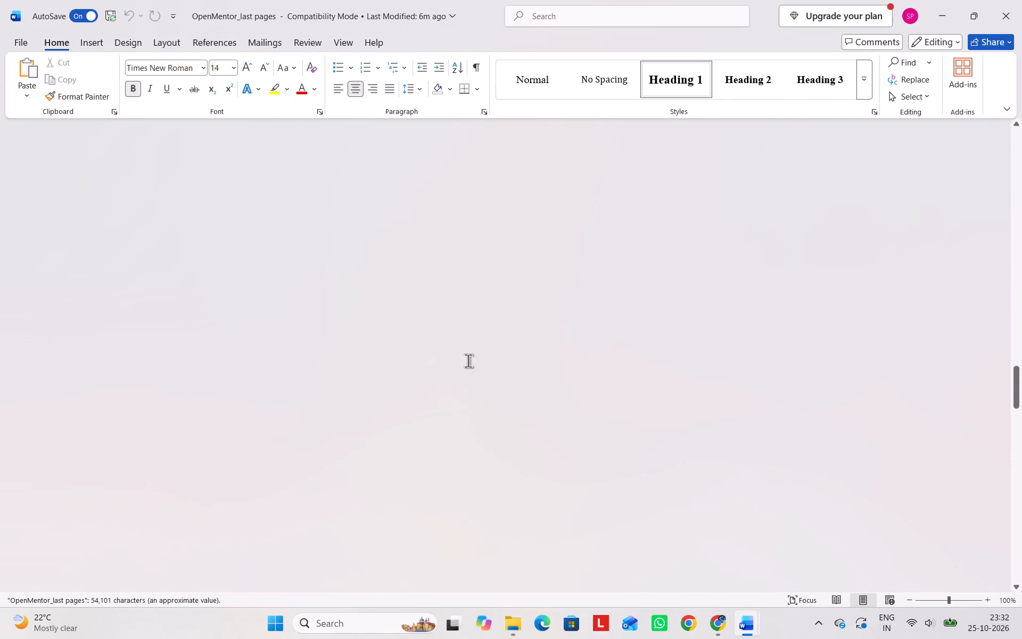
{"action": "scroll", "coordinate": [468, 361], "scroll_direction": "down", "scroll_amount": 2}
{"action": "scroll", "coordinate": [468, 361], "scroll_direction": "down", "scroll_amount": 20}
{"action": "scroll", "coordinate": [468, 361], "scroll_direction": "down", "scroll_amount": 13}
{"action": "scroll", "coordinate": [468, 361], "scroll_direction": "down", "scroll_amount": 20}
{"action": "scroll", "coordinate": [468, 361], "scroll_direction": "down", "scroll_amount": 1}
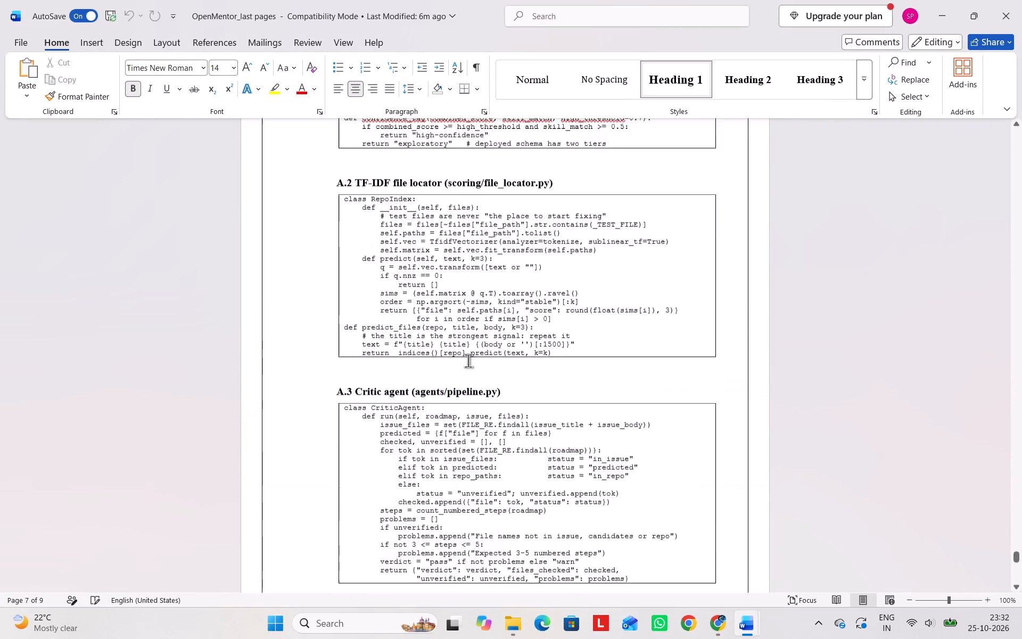
{"action": "scroll", "coordinate": [468, 361], "scroll_direction": "down", "scroll_amount": 10}
{"action": "scroll", "coordinate": [468, 361], "scroll_direction": "up", "scroll_amount": 3}
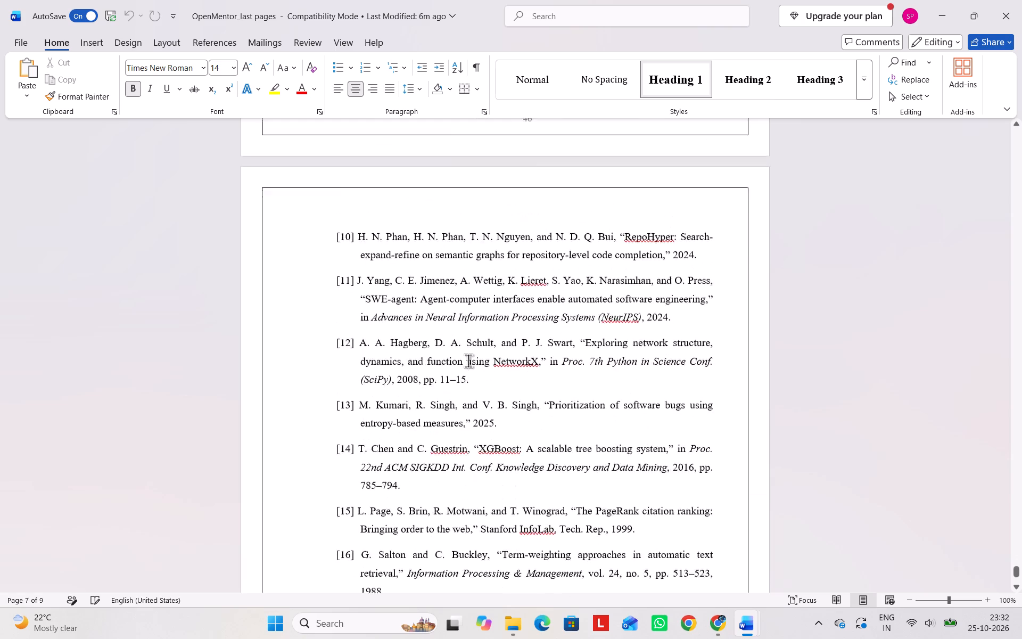
{"action": "scroll", "coordinate": [468, 361], "scroll_direction": "up", "scroll_amount": 7}
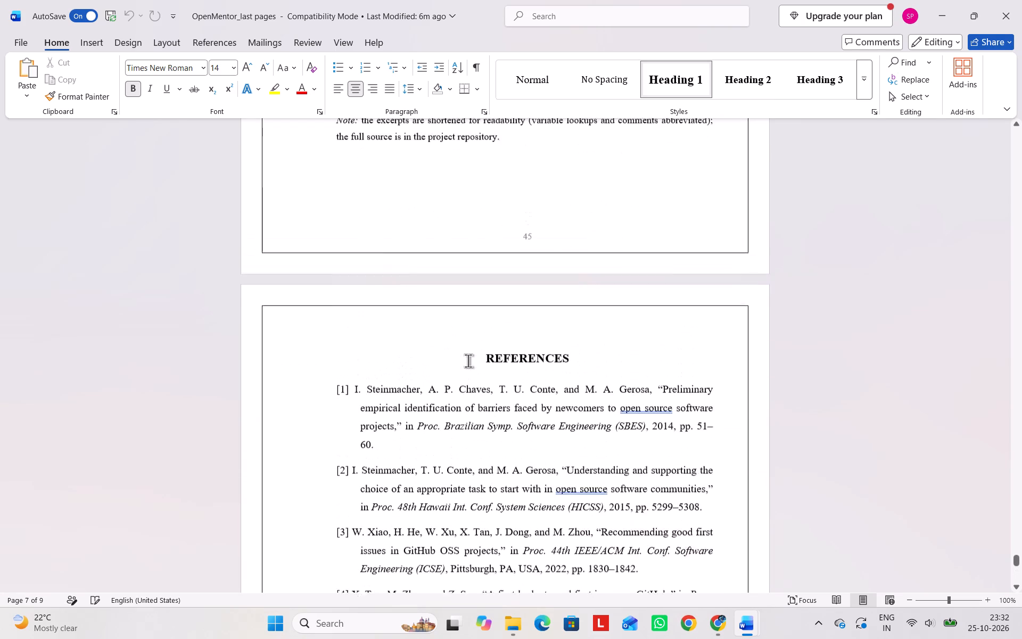
{"action": "scroll", "coordinate": [468, 361], "scroll_direction": "up", "scroll_amount": 1}
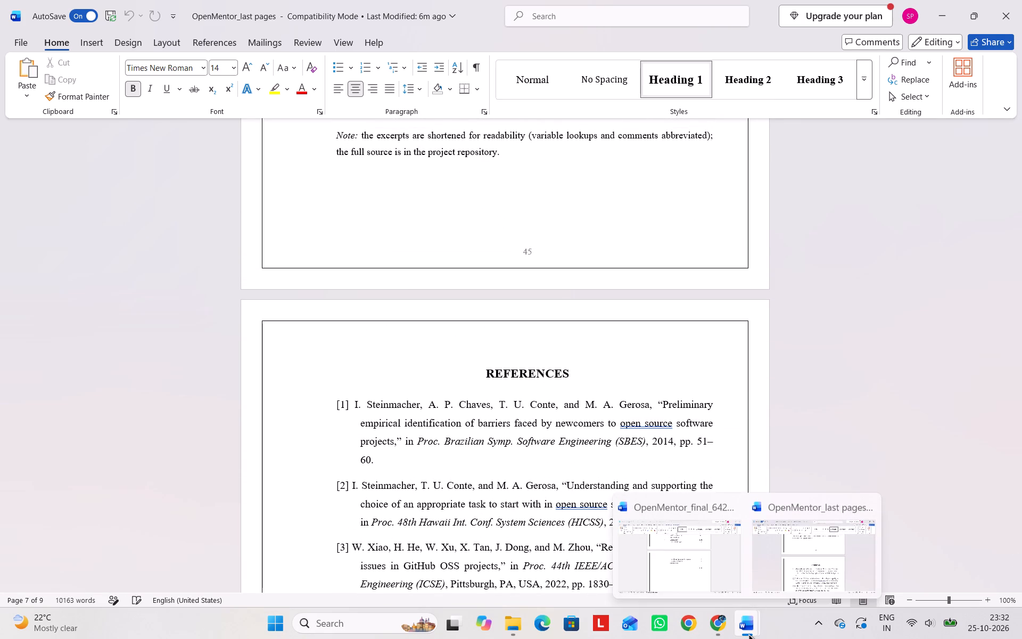
In OpenMentor_final_642, enter the page range 46-47 in bold beside REFERENCES in the contents table.
{"action": "left_click", "coordinate": [685, 564]}
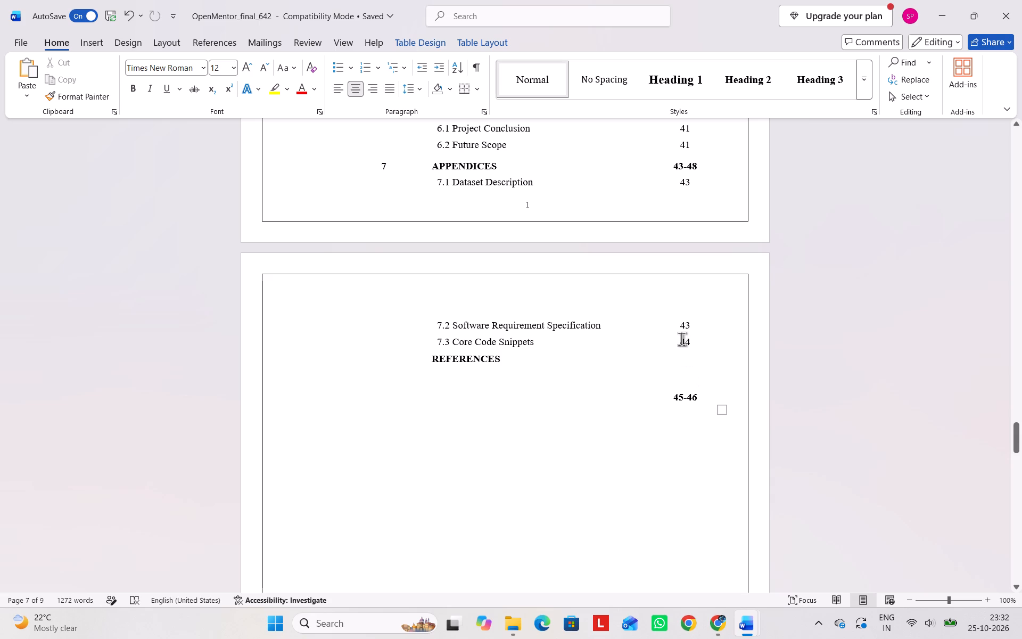
{"action": "type", "text": "46-47"}
{"action": "key", "text": "shift+Left"}
{"action": "key", "text": "shift+Left"}
{"action": "key", "text": "shift+Left"}
{"action": "key", "text": "shift+Left"}
{"action": "key", "text": "shift+Left"}
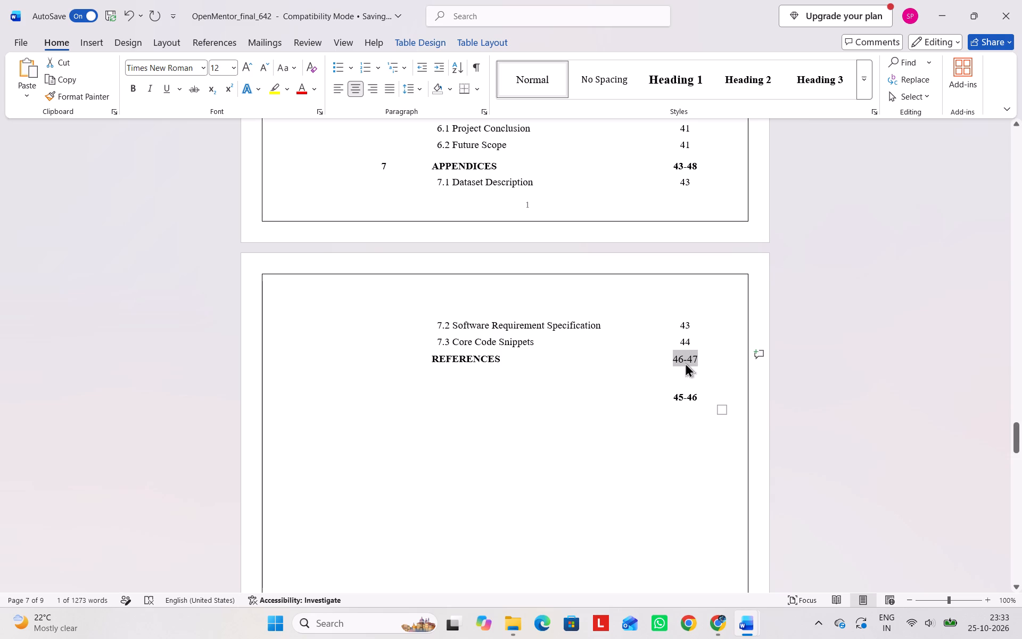
{"action": "left_click", "coordinate": [136, 88]}
Delete the leftover page range 45-46 from the contents row below REFERENCES.
{"action": "left_click", "coordinate": [432, 427]}
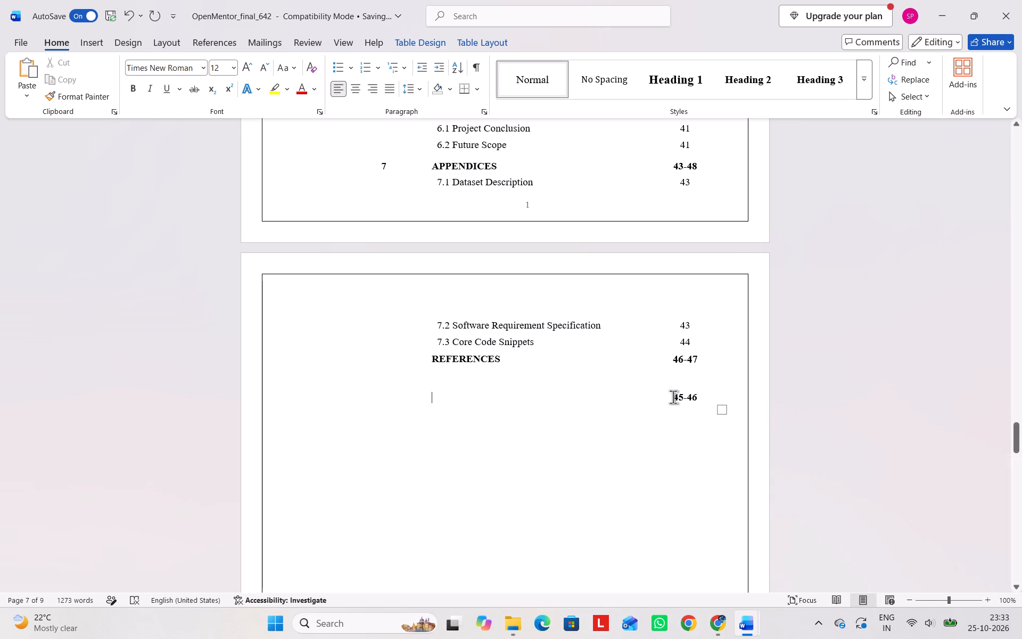
{"action": "left_click", "coordinate": [673, 397]}
{"action": "left_click_drag", "start_coordinate": [673, 397], "coordinate": [712, 399]}
{"action": "key", "text": "Delete"}
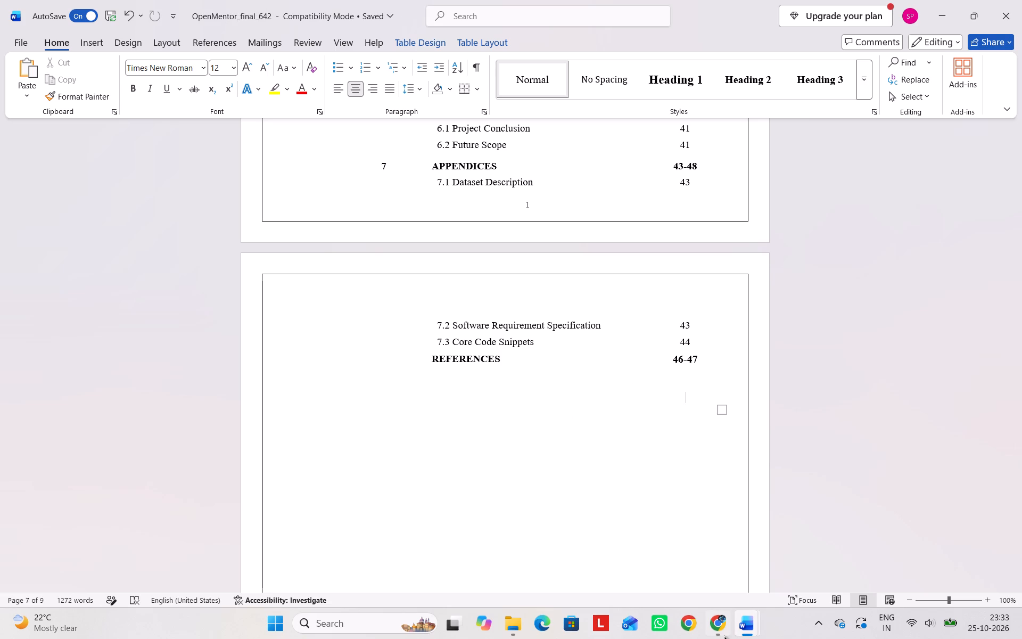
{"action": "left_click", "coordinate": [827, 384]}
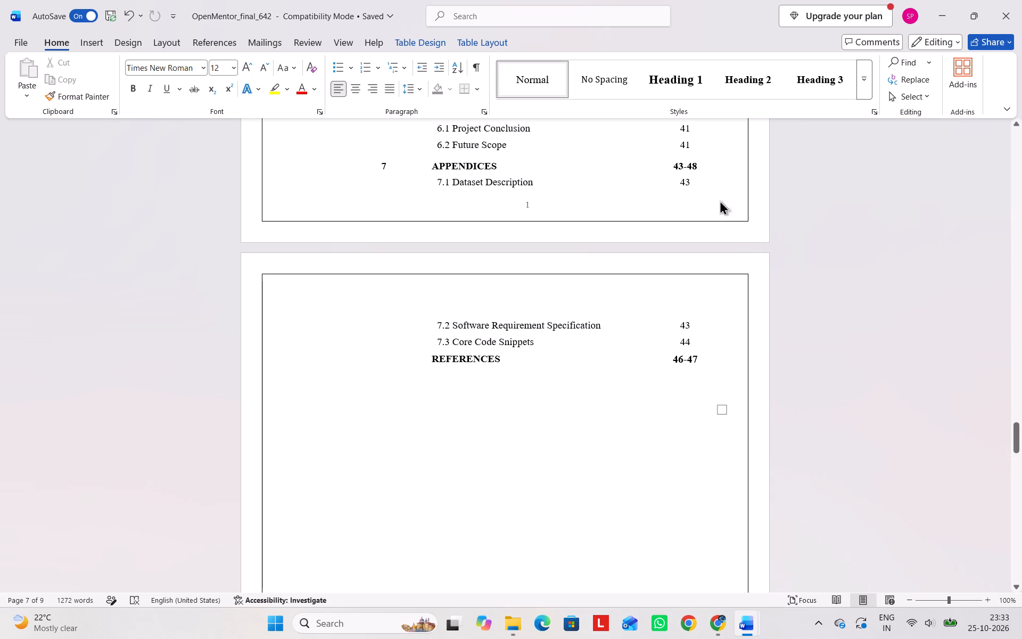
Change the APPENDICES page range in the contents table to 43-47 and save OpenMentor_final_642.
{"action": "left_click", "coordinate": [698, 163]}
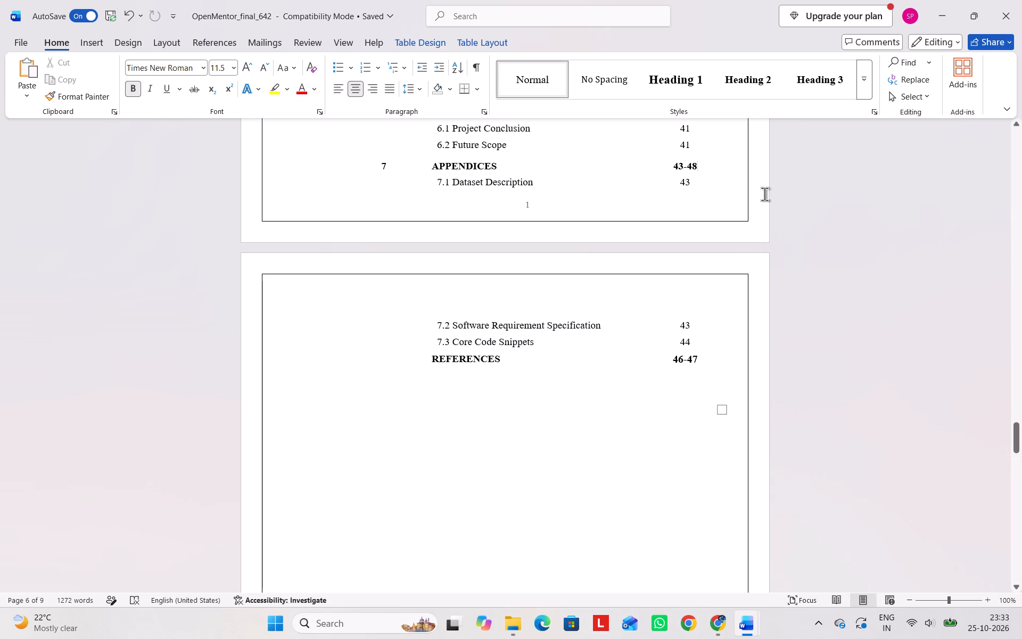
{"action": "key", "text": "BackSpace"}
{"action": "key", "text": "7"}
{"action": "key", "text": "ctrl+s"}
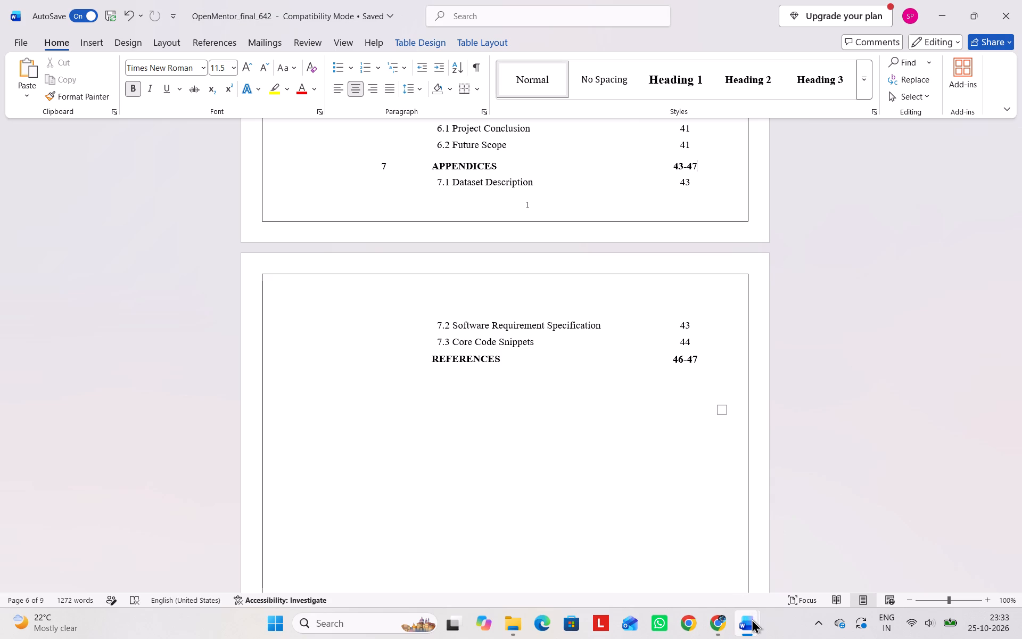
Return to OpenMentor_last pages, look over its opening page, and close the document.
{"action": "left_click", "coordinate": [784, 577]}
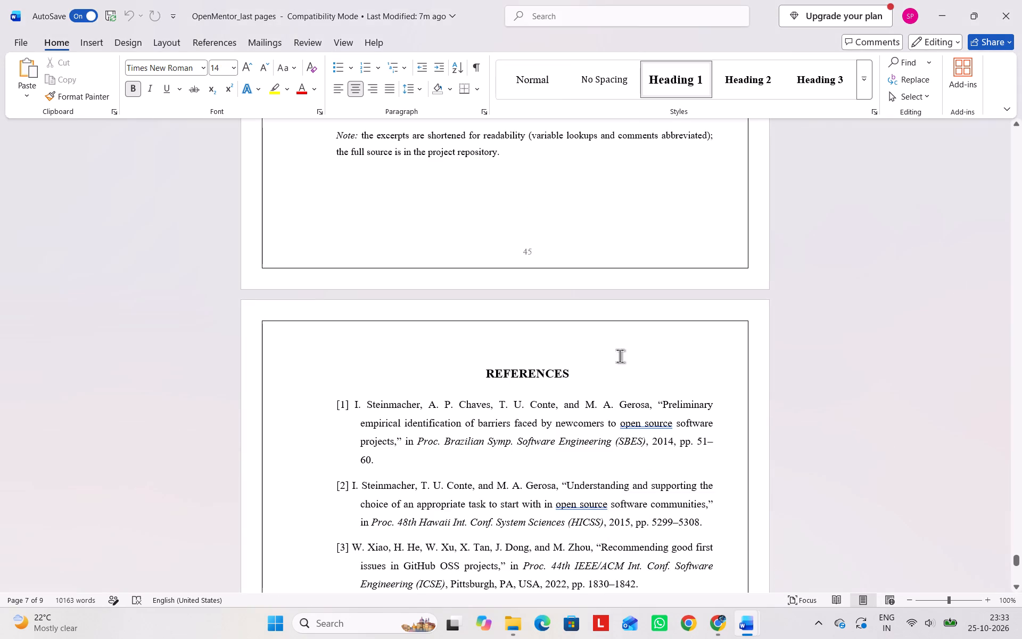
{"action": "scroll", "coordinate": [620, 356], "scroll_direction": "up", "scroll_amount": 20}
{"action": "scroll", "coordinate": [620, 356], "scroll_direction": "up", "scroll_amount": 20}
{"action": "scroll", "coordinate": [620, 356], "scroll_direction": "up", "scroll_amount": 7}
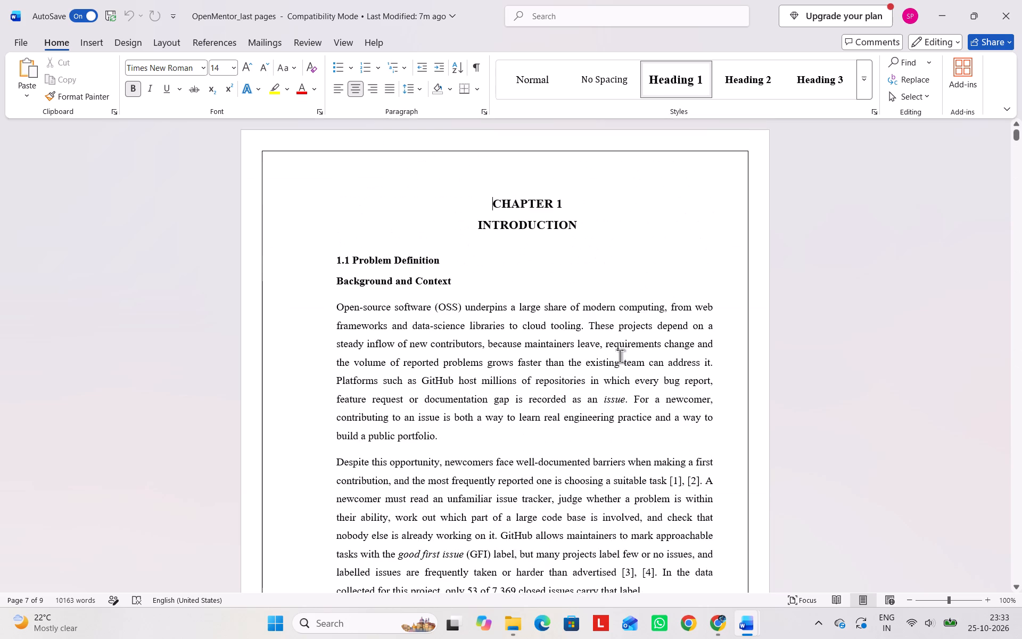
{"action": "scroll", "coordinate": [620, 356], "scroll_direction": "up", "scroll_amount": 1}
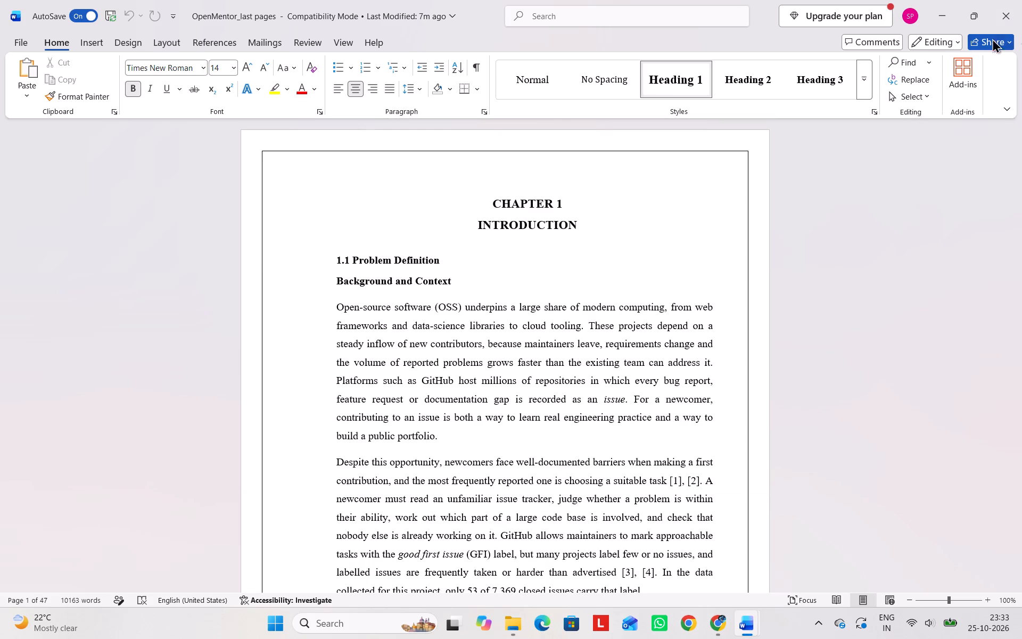
{"action": "left_click", "coordinate": [1003, 18]}
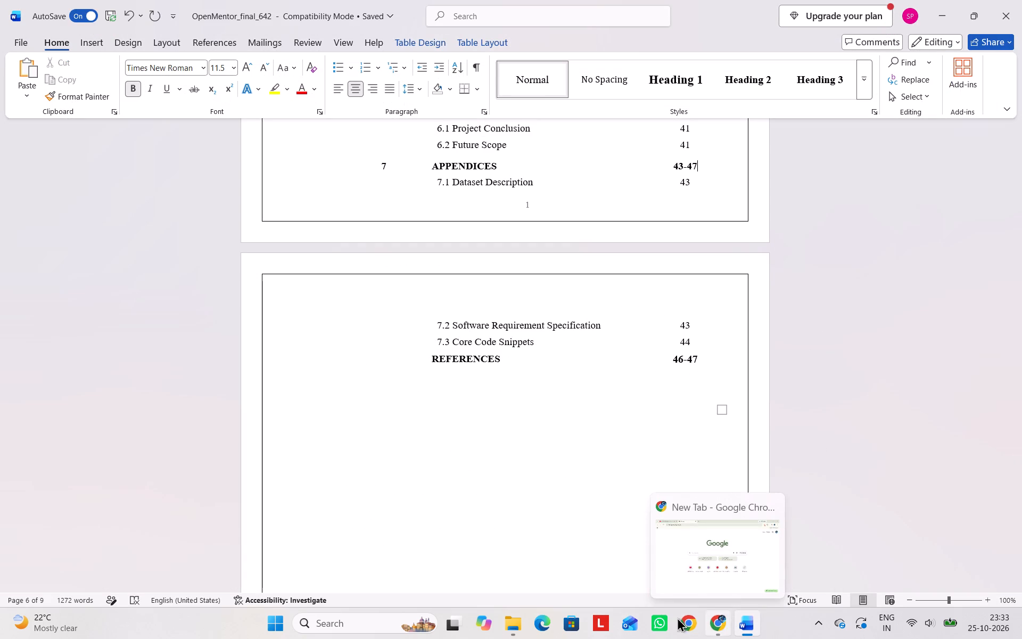
Open OpenMentor_final_641 and change the REFERENCES page range in the contents table to 46-47.
{"action": "left_click", "coordinate": [520, 625]}
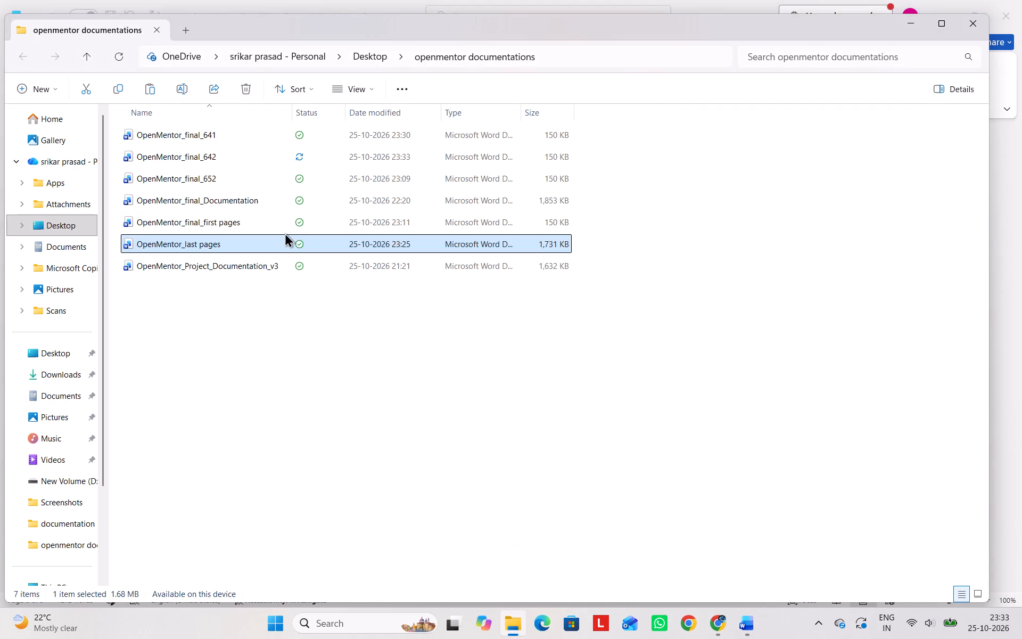
{"action": "double_click", "coordinate": [208, 133]}
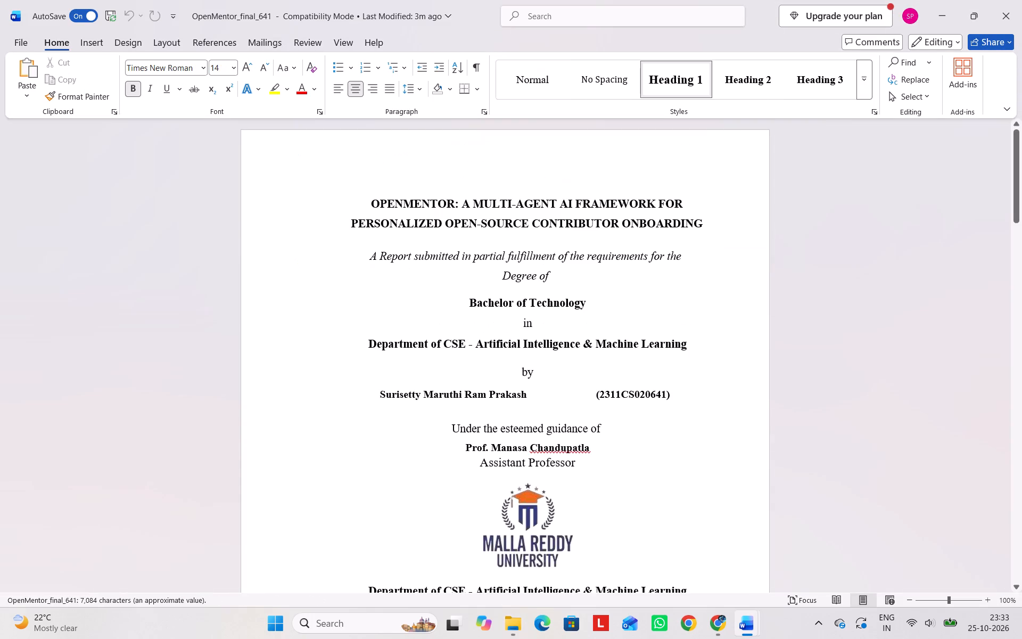
{"action": "scroll", "coordinate": [644, 400], "scroll_direction": "down", "scroll_amount": 20}
{"action": "scroll", "coordinate": [644, 400], "scroll_direction": "down", "scroll_amount": 20}
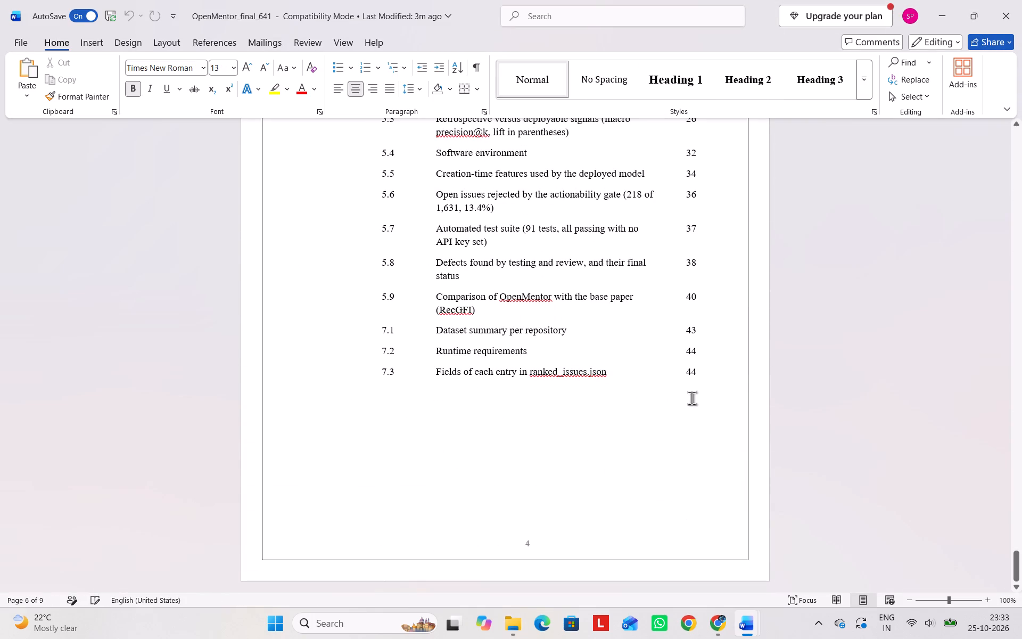
{"action": "scroll", "coordinate": [691, 398], "scroll_direction": "up", "scroll_amount": 8}
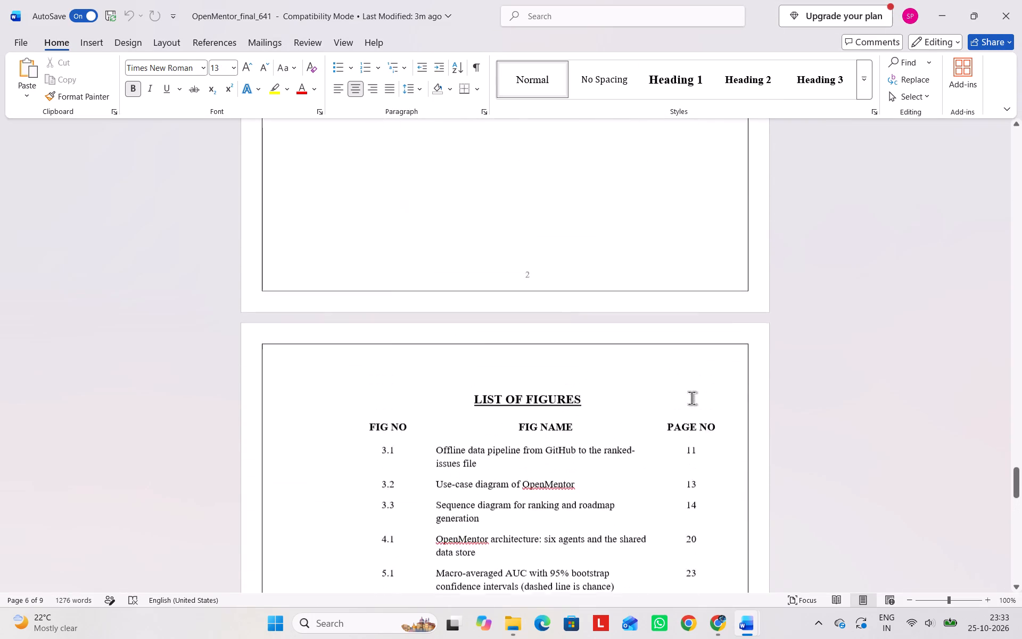
{"action": "scroll", "coordinate": [691, 398], "scroll_direction": "up", "scroll_amount": 6}
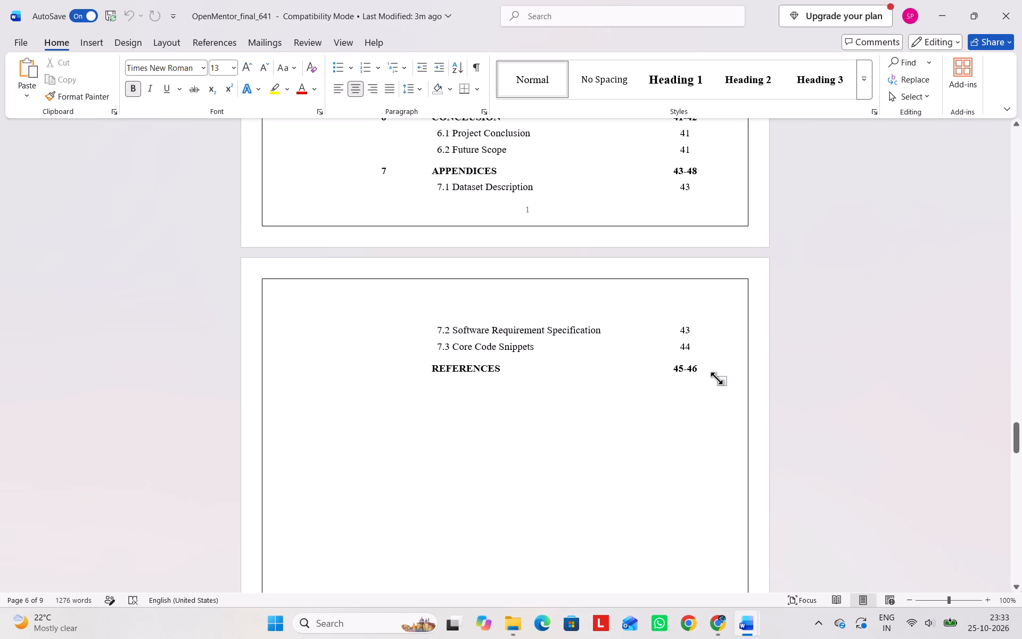
{"action": "left_click", "coordinate": [699, 369]}
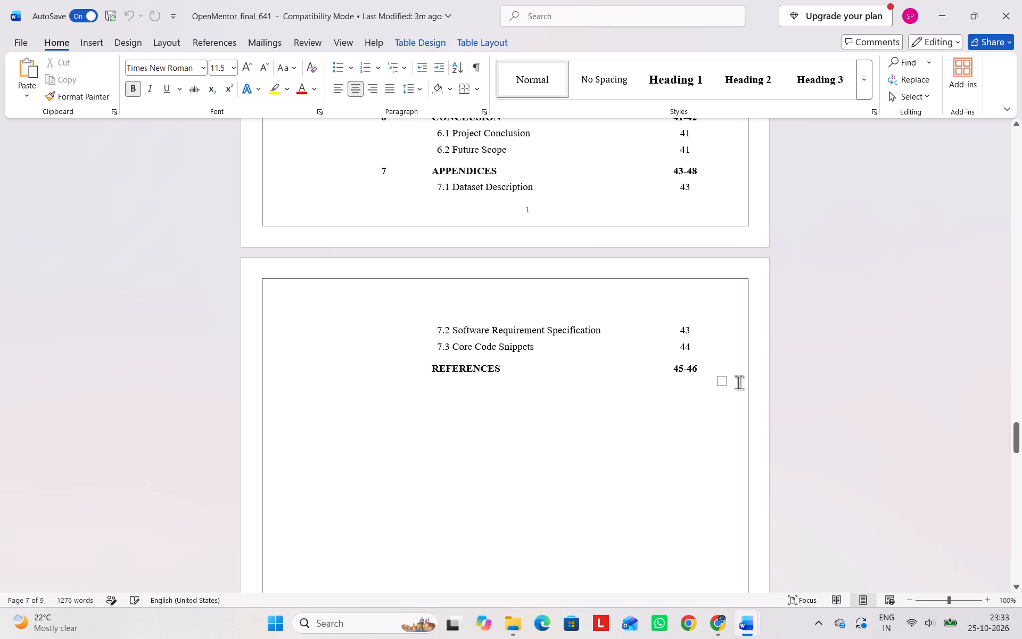
{"action": "key", "text": "BackSpace"}
{"action": "key", "text": "7"}
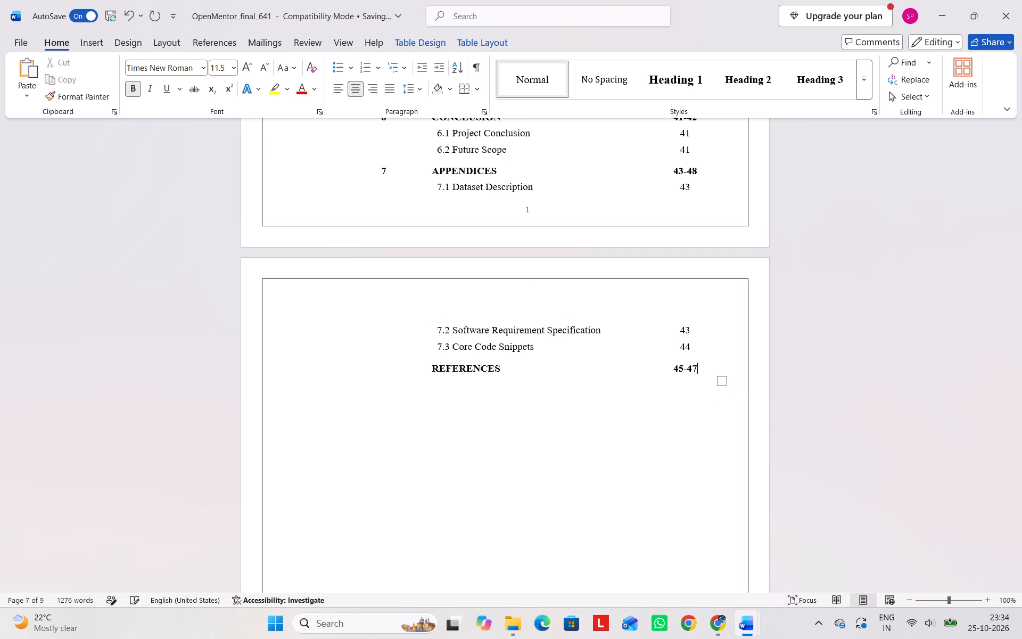
{"action": "key", "text": "Left"}
{"action": "key", "text": "Left"}
{"action": "key", "text": "Left"}
{"action": "key", "text": "BackSpace"}
{"action": "key", "text": "6"}
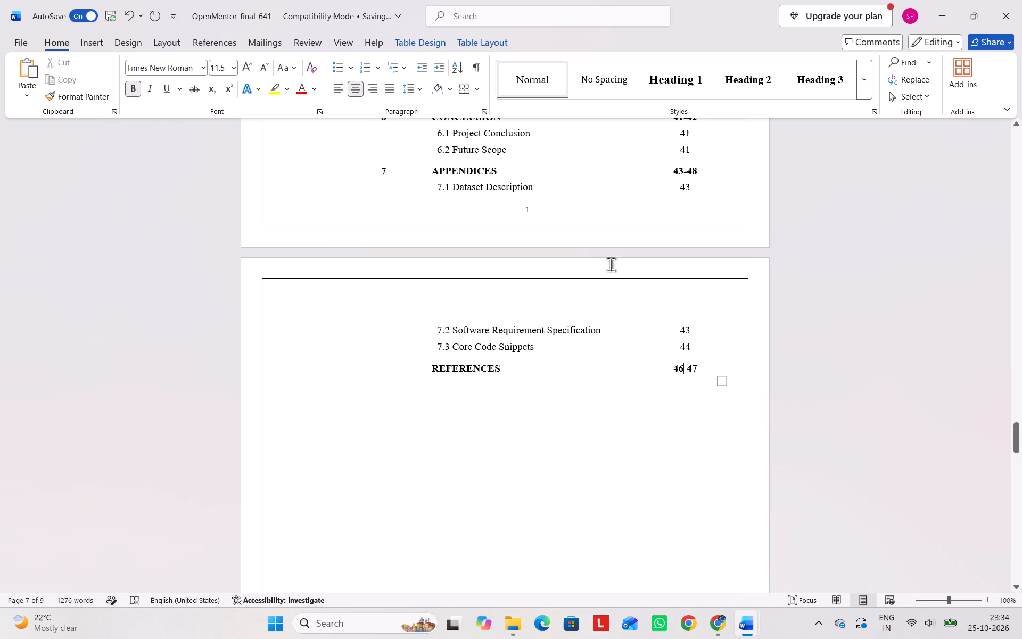
Change the APPENDICES page range in the OpenMentor_final_641 contents table to 43-47.
{"action": "left_click", "coordinate": [699, 174]}
{"action": "key", "text": "BackSpace"}
{"action": "key", "text": "7"}
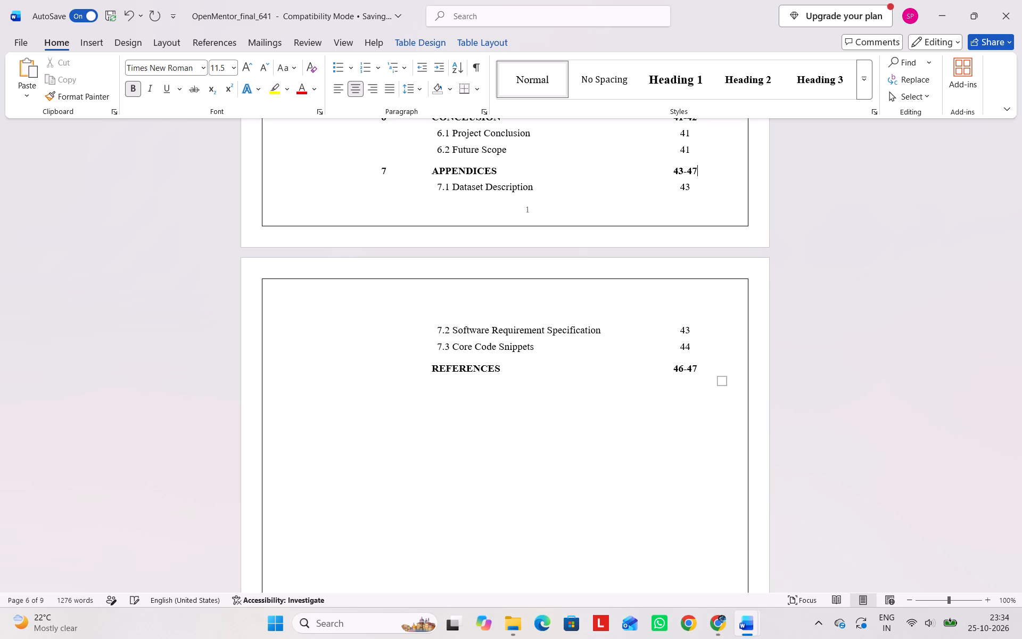
Reopen OpenMentor_last pages and check the page number where the references end.
{"action": "left_click", "coordinate": [515, 625]}
{"action": "double_click", "coordinate": [261, 247]}
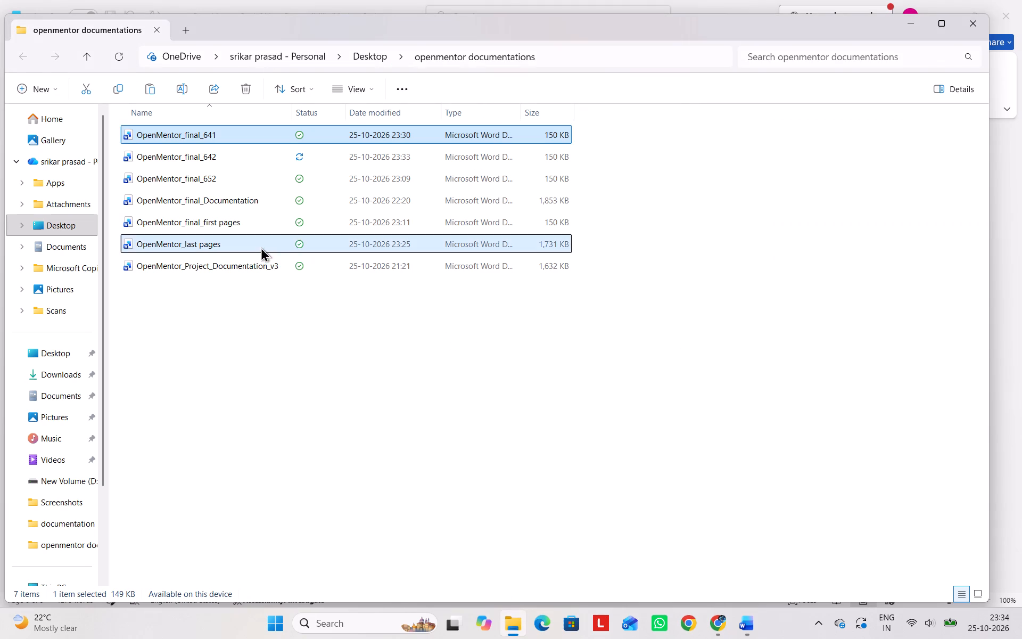
{"action": "scroll", "coordinate": [691, 411], "scroll_direction": "down", "scroll_amount": 20}
{"action": "scroll", "coordinate": [691, 411], "scroll_direction": "down", "scroll_amount": 20}
{"action": "scroll", "coordinate": [691, 411], "scroll_direction": "down", "scroll_amount": 18}
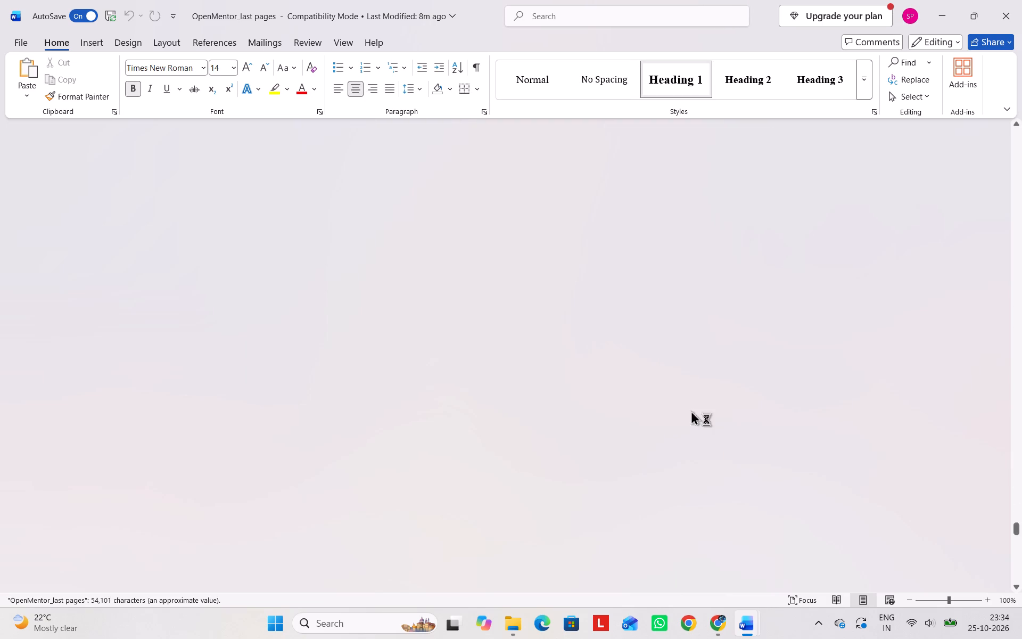
{"action": "scroll", "coordinate": [691, 411], "scroll_direction": "down", "scroll_amount": 5}
{"action": "scroll", "coordinate": [691, 411], "scroll_direction": "down", "scroll_amount": 20}
{"action": "scroll", "coordinate": [691, 411], "scroll_direction": "down", "scroll_amount": 10}
{"action": "scroll", "coordinate": [572, 554], "scroll_direction": "down", "scroll_amount": 3}
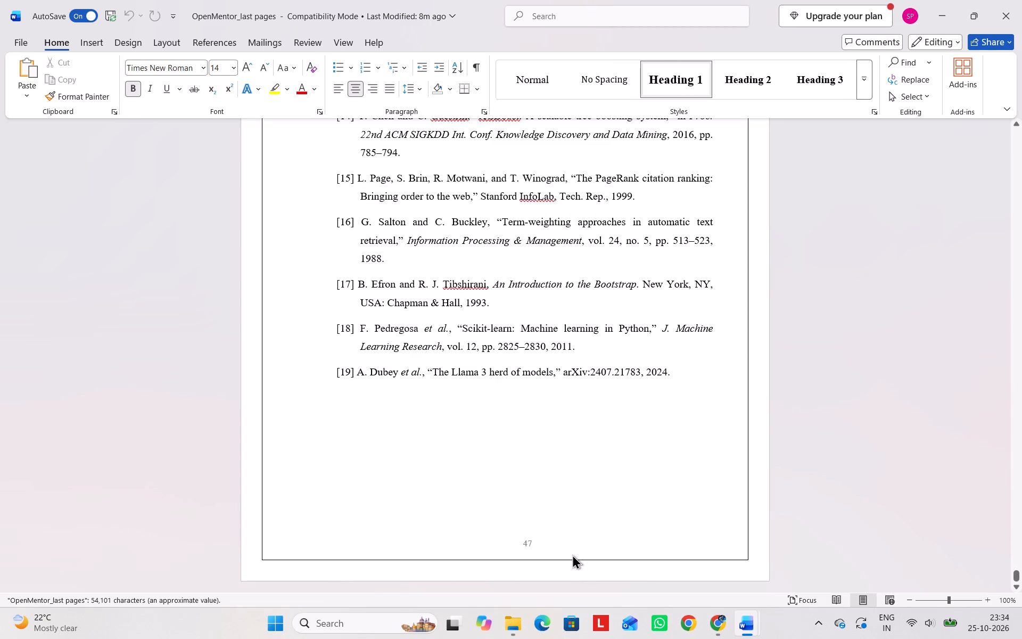
{"action": "scroll", "coordinate": [572, 554], "scroll_direction": "down", "scroll_amount": 1}
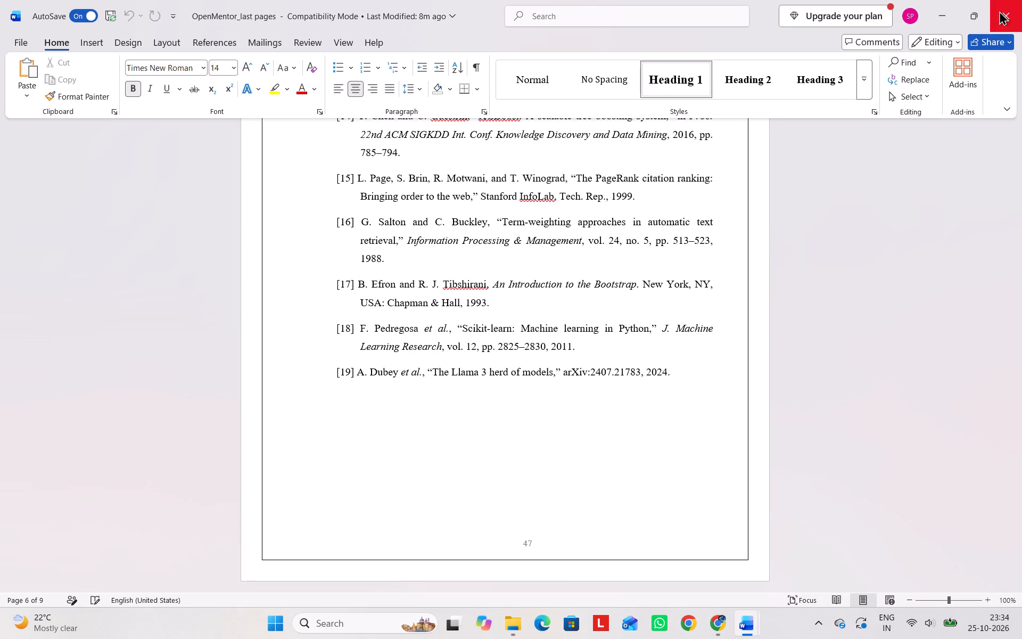
Close OpenMentor_last pages, then recheck the APPENDICES and REFERENCES entries in the OpenMentor_final_641 contents table and save it.
{"action": "left_click", "coordinate": [999, 11]}
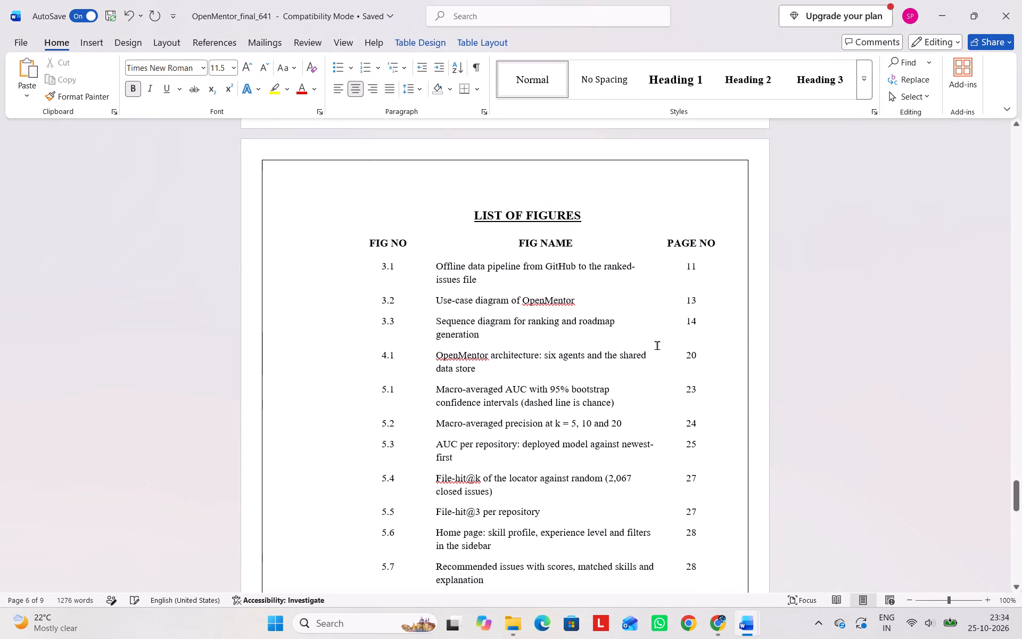
{"action": "scroll", "coordinate": [637, 329], "scroll_direction": "down", "scroll_amount": 3}
{"action": "scroll", "coordinate": [637, 329], "scroll_direction": "up", "scroll_amount": 3}
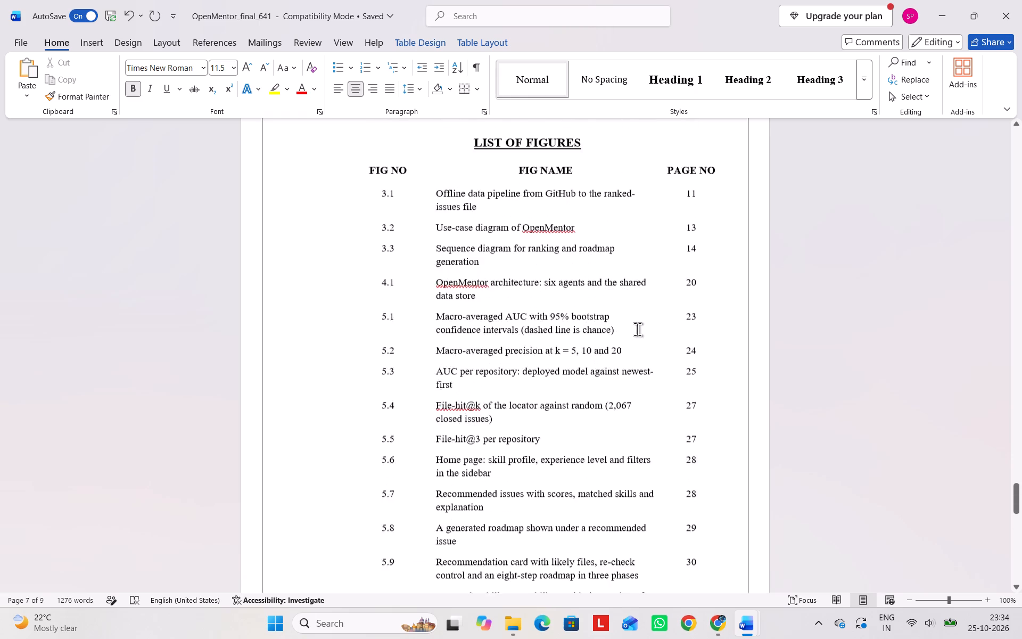
{"action": "scroll", "coordinate": [637, 329], "scroll_direction": "up", "scroll_amount": 7}
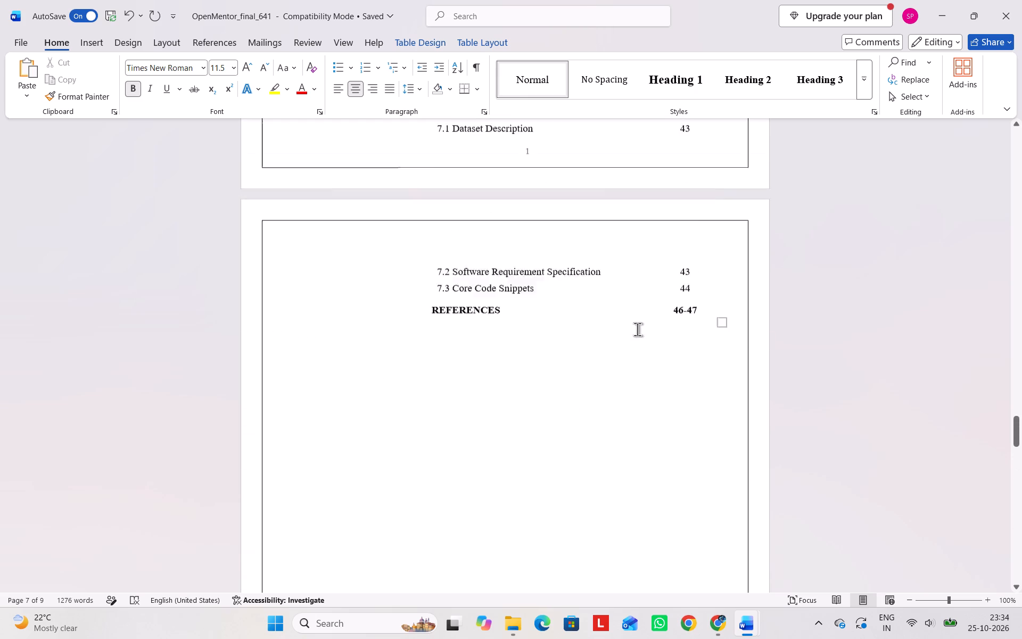
{"action": "scroll", "coordinate": [637, 329], "scroll_direction": "up", "scroll_amount": 2}
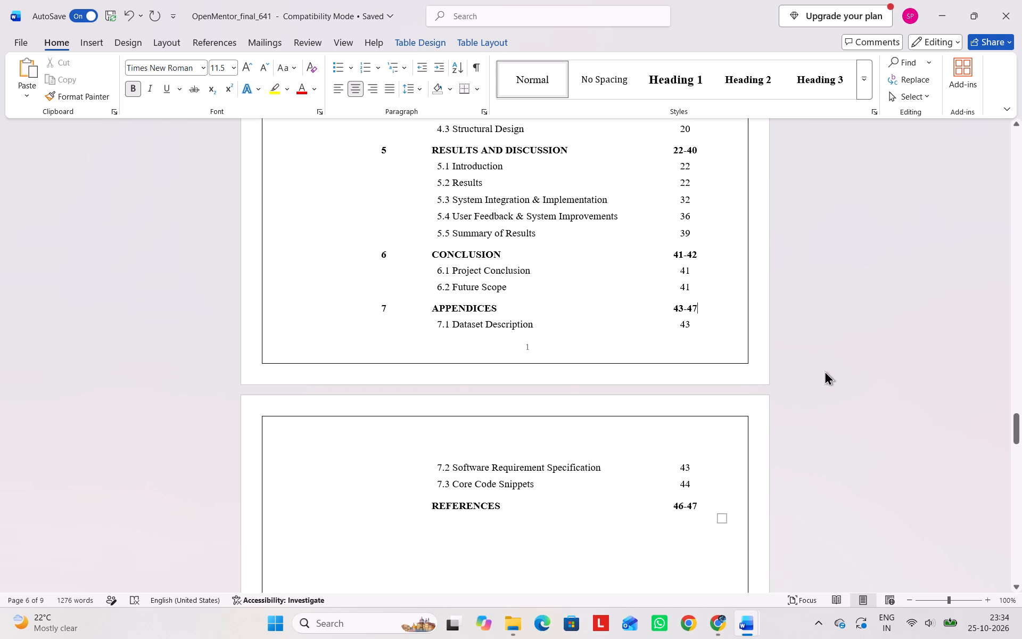
{"action": "key", "text": "ctrl+s"}
Reopen OpenMentor_last pages, check the page numbers of the Chapter 7 sections and REFERENCES, and close the document.
{"action": "left_click", "coordinate": [516, 622]}
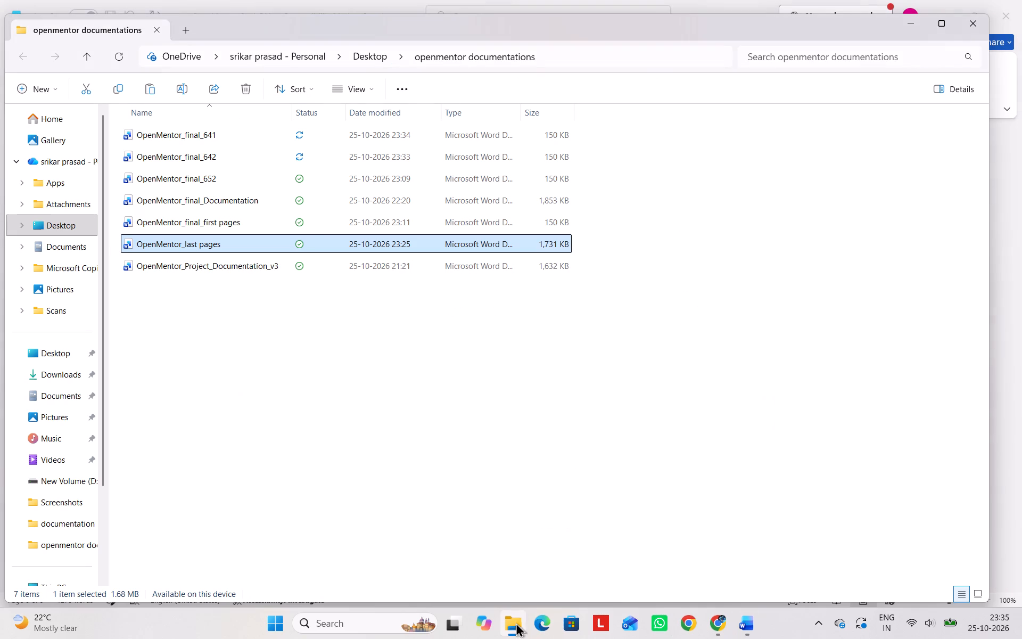
{"action": "double_click", "coordinate": [270, 241]}
{"action": "scroll", "coordinate": [581, 444], "scroll_direction": "down", "scroll_amount": 20}
{"action": "scroll", "coordinate": [581, 444], "scroll_direction": "down", "scroll_amount": 18}
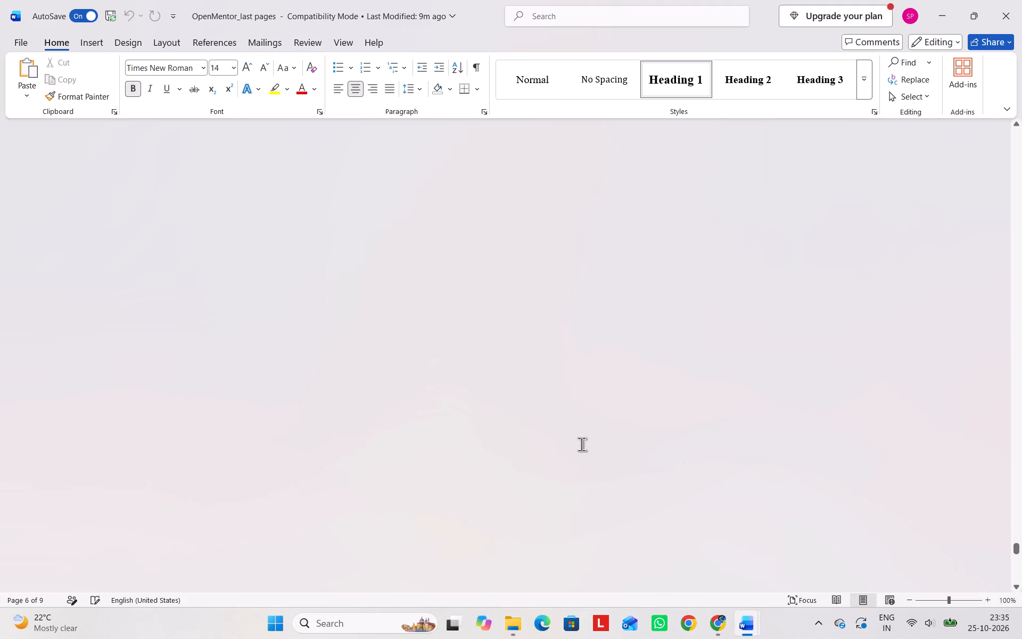
{"action": "scroll", "coordinate": [581, 444], "scroll_direction": "down", "scroll_amount": 18}
{"action": "scroll", "coordinate": [581, 444], "scroll_direction": "up", "scroll_amount": 6}
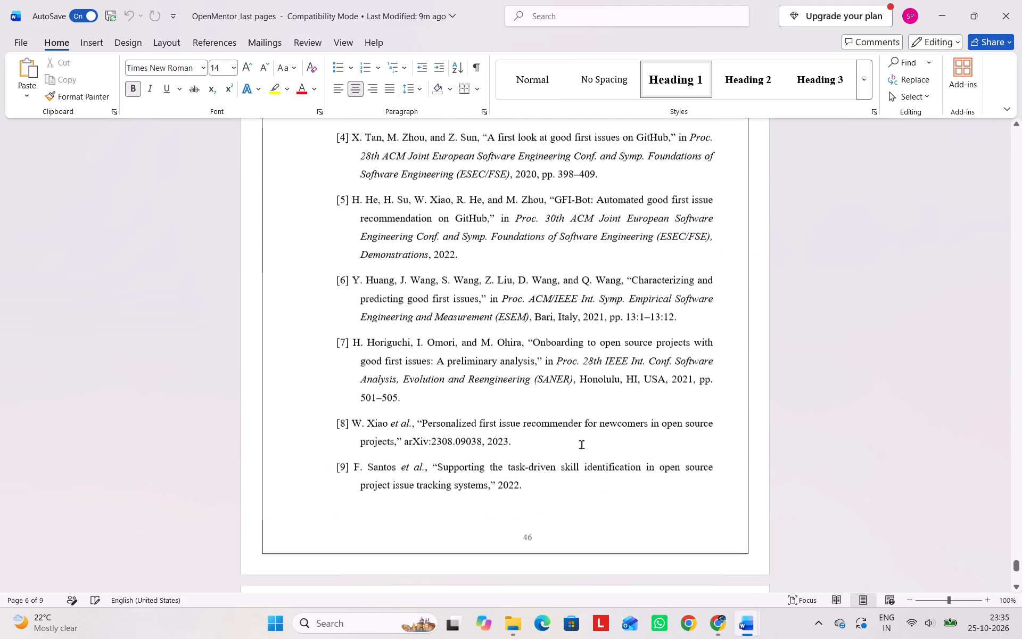
{"action": "scroll", "coordinate": [581, 444], "scroll_direction": "up", "scroll_amount": 4}
{"action": "scroll", "coordinate": [581, 444], "scroll_direction": "down", "scroll_amount": 3}
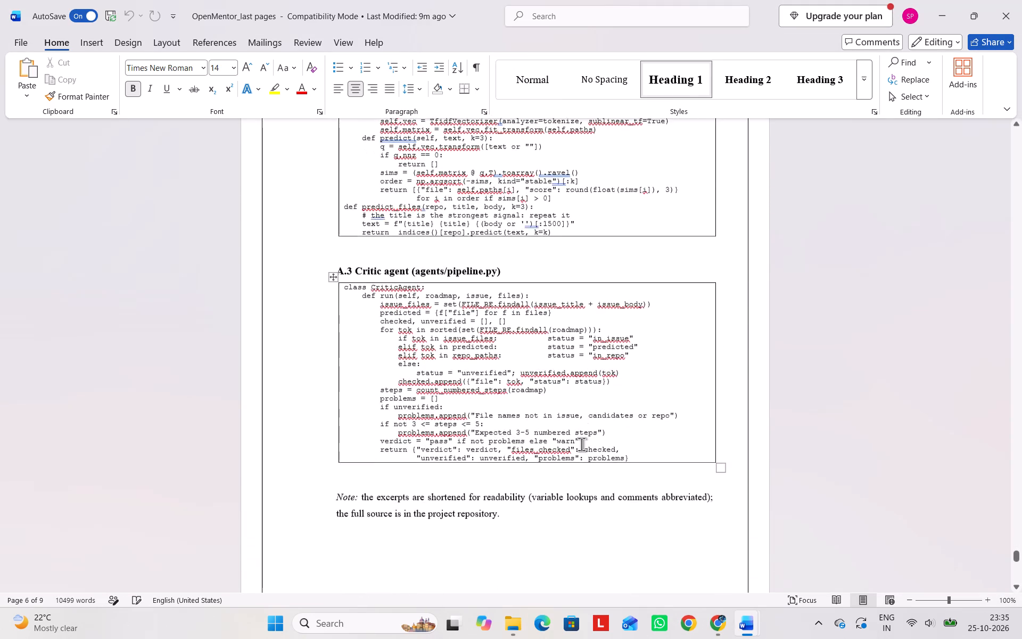
{"action": "scroll", "coordinate": [581, 444], "scroll_direction": "down", "scroll_amount": 2}
{"action": "scroll", "coordinate": [581, 444], "scroll_direction": "up", "scroll_amount": 6}
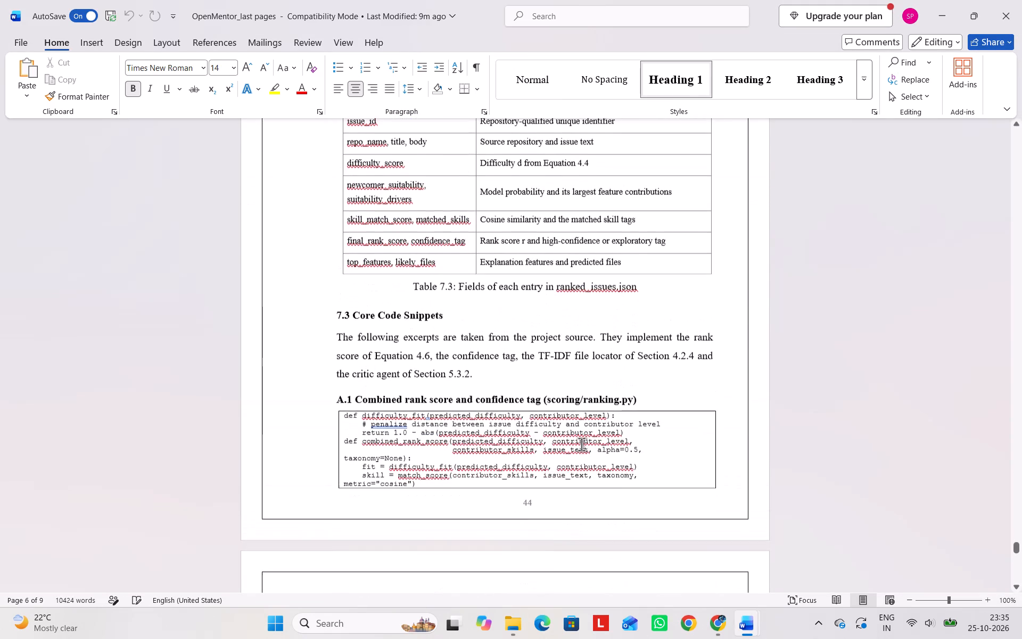
{"action": "scroll", "coordinate": [581, 444], "scroll_direction": "up", "scroll_amount": 8}
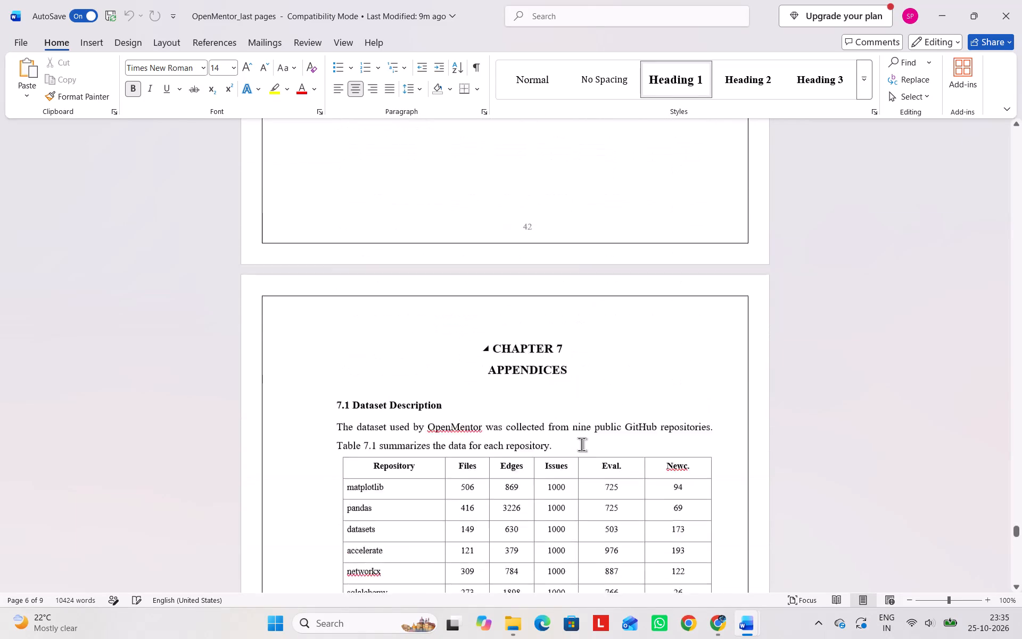
{"action": "scroll", "coordinate": [581, 444], "scroll_direction": "down", "scroll_amount": 3}
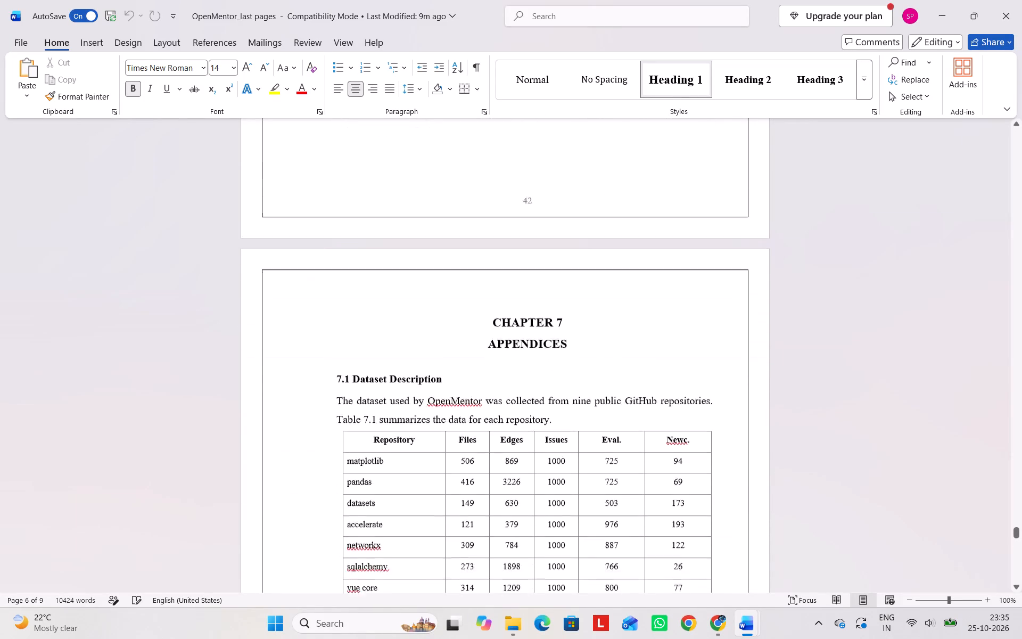
{"action": "scroll", "coordinate": [581, 444], "scroll_direction": "down", "scroll_amount": 7}
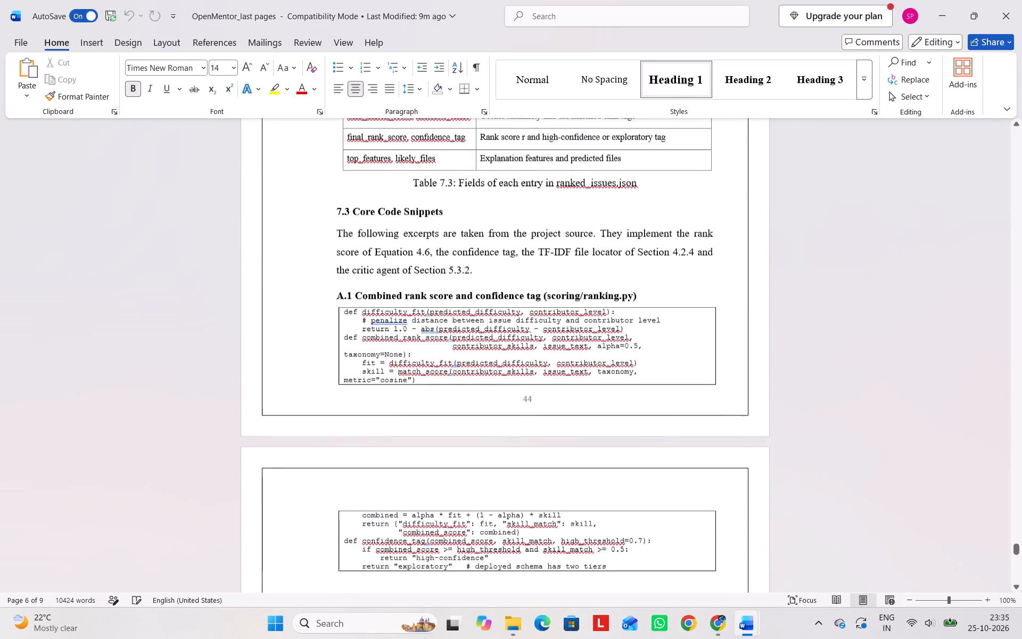
{"action": "scroll", "coordinate": [581, 444], "scroll_direction": "down", "scroll_amount": 1}
{"action": "scroll", "coordinate": [581, 444], "scroll_direction": "up", "scroll_amount": 4}
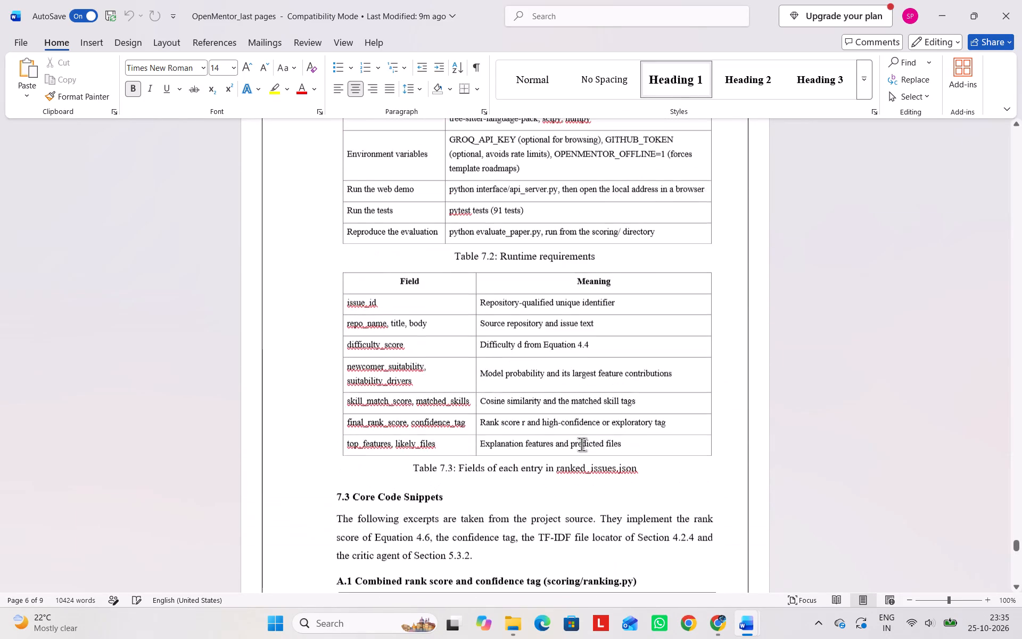
{"action": "scroll", "coordinate": [581, 444], "scroll_direction": "up", "scroll_amount": 6}
{"action": "scroll", "coordinate": [581, 444], "scroll_direction": "down", "scroll_amount": 10}
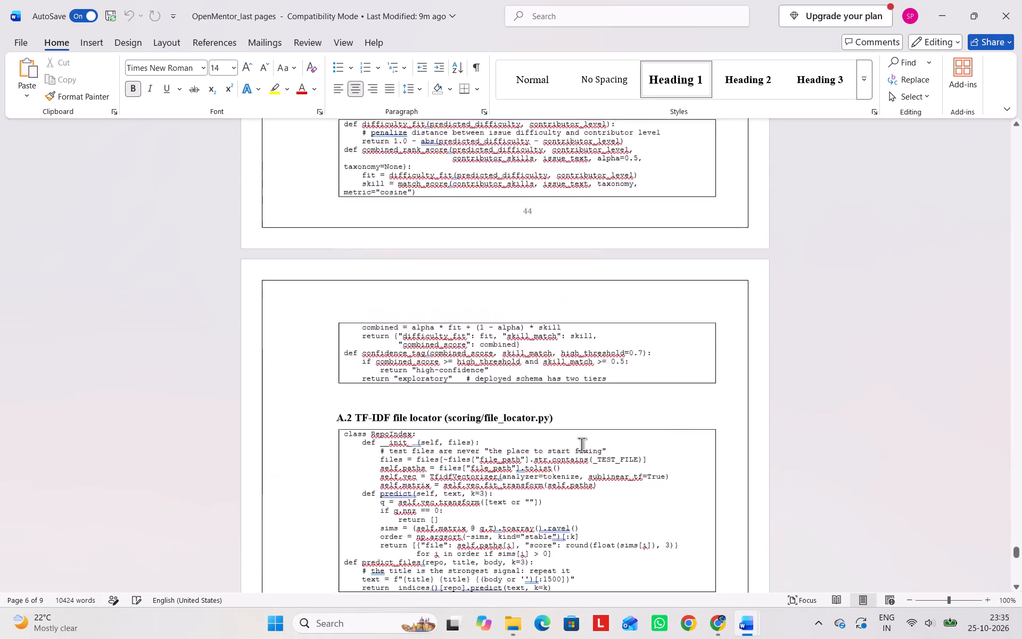
{"action": "scroll", "coordinate": [581, 444], "scroll_direction": "down", "scroll_amount": 7}
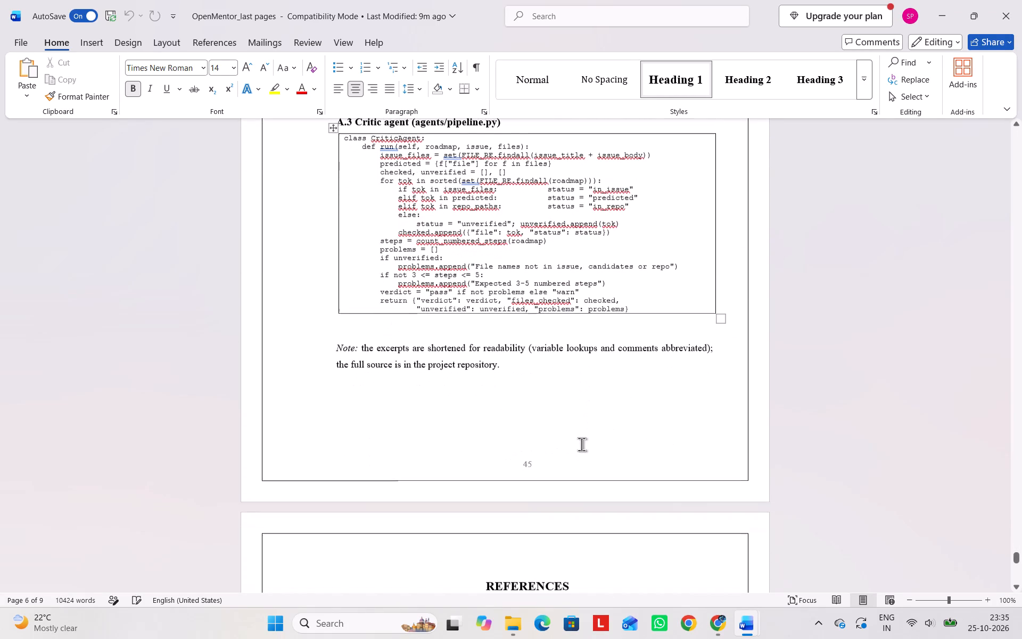
{"action": "left_click_drag", "start_coordinate": [1010, 34], "coordinate": [1001, 17]}
{"action": "left_click", "coordinate": [1001, 17]}
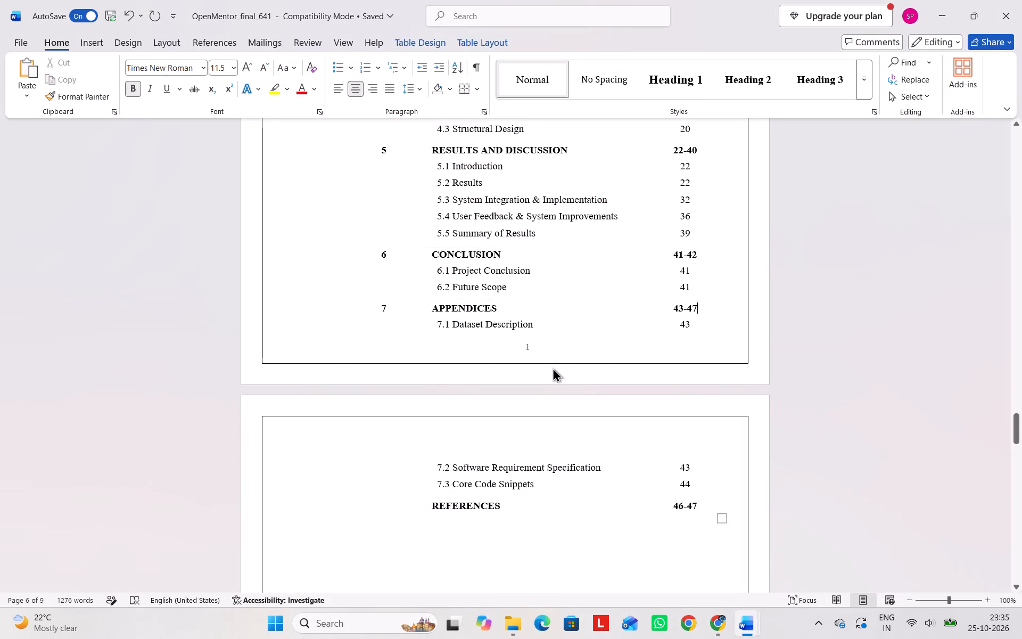
Save and close OpenMentor_final_641.
{"action": "key", "text": "ctrl+s"}
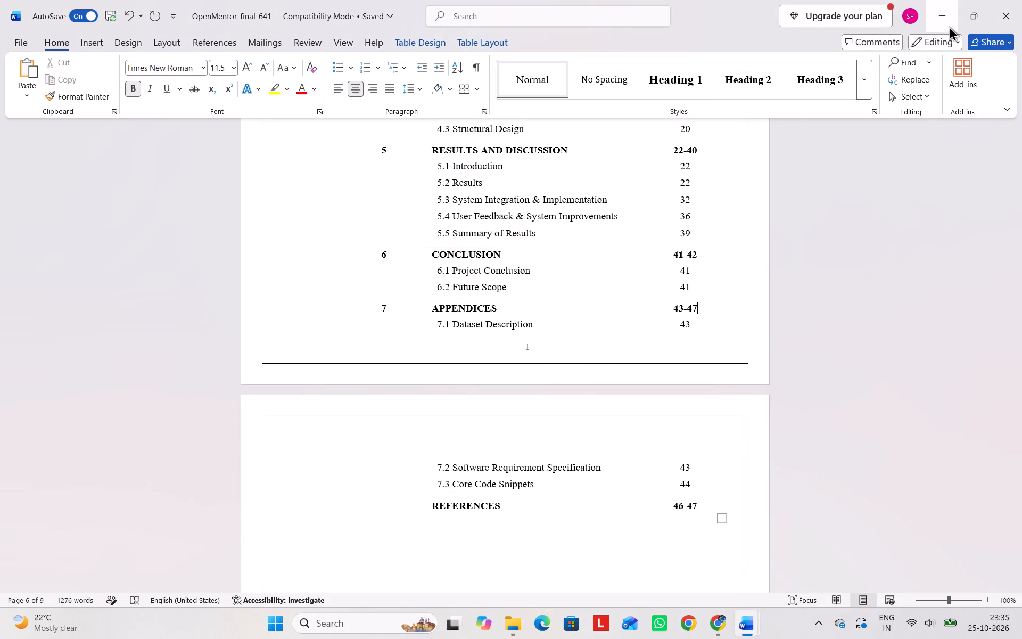
{"action": "left_click", "coordinate": [1003, 7]}
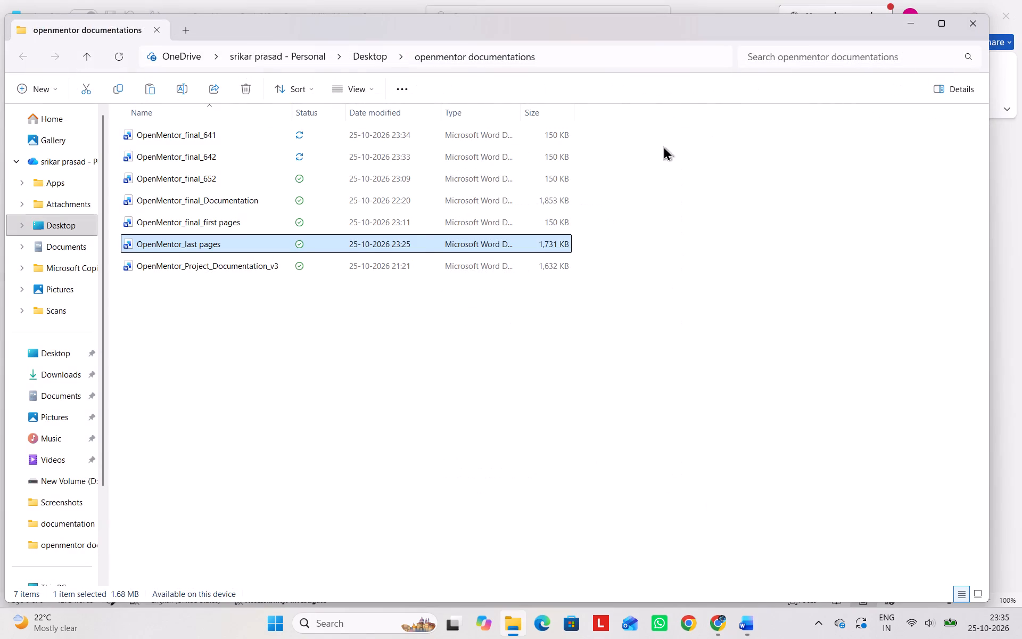
Open OpenMentor_last pages again, check where the Chapter 7 APPENDICES sections fall, and close the document.
{"action": "double_click", "coordinate": [203, 235]}
{"action": "scroll", "coordinate": [561, 337], "scroll_direction": "down", "scroll_amount": 3}
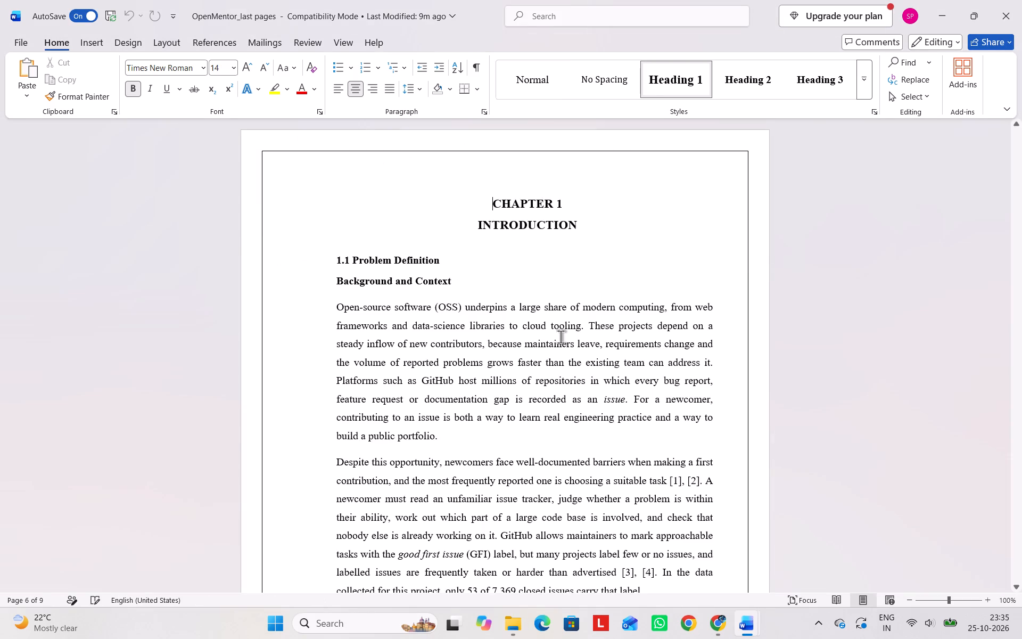
{"action": "scroll", "coordinate": [561, 337], "scroll_direction": "down", "scroll_amount": 18}
{"action": "scroll", "coordinate": [561, 337], "scroll_direction": "down", "scroll_amount": 20}
{"action": "scroll", "coordinate": [561, 337], "scroll_direction": "down", "scroll_amount": 7}
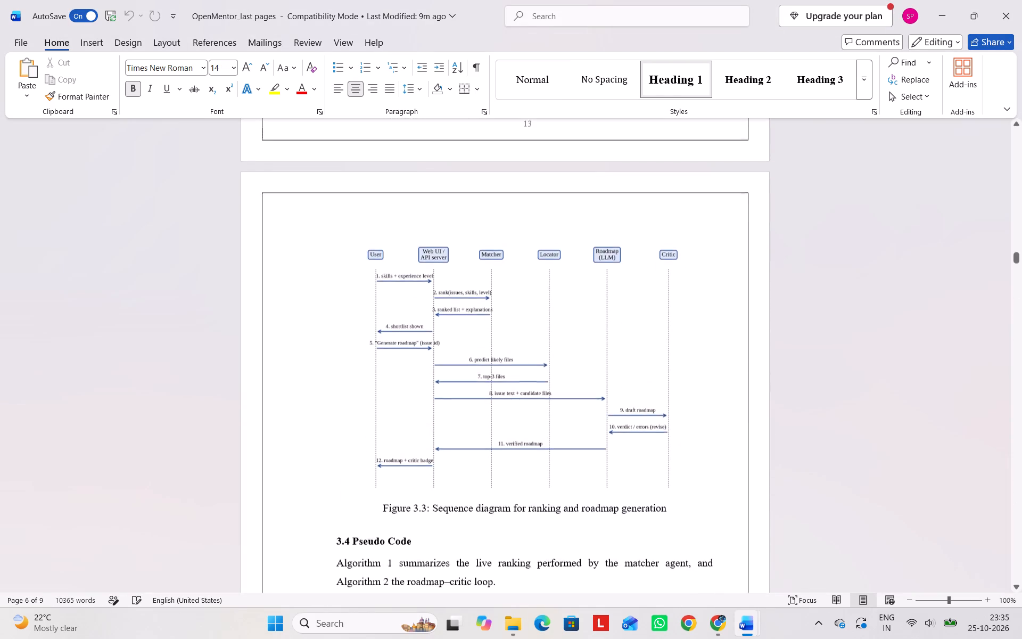
{"action": "scroll", "coordinate": [561, 337], "scroll_direction": "down", "scroll_amount": 20}
{"action": "scroll", "coordinate": [561, 337], "scroll_direction": "down", "scroll_amount": 4}
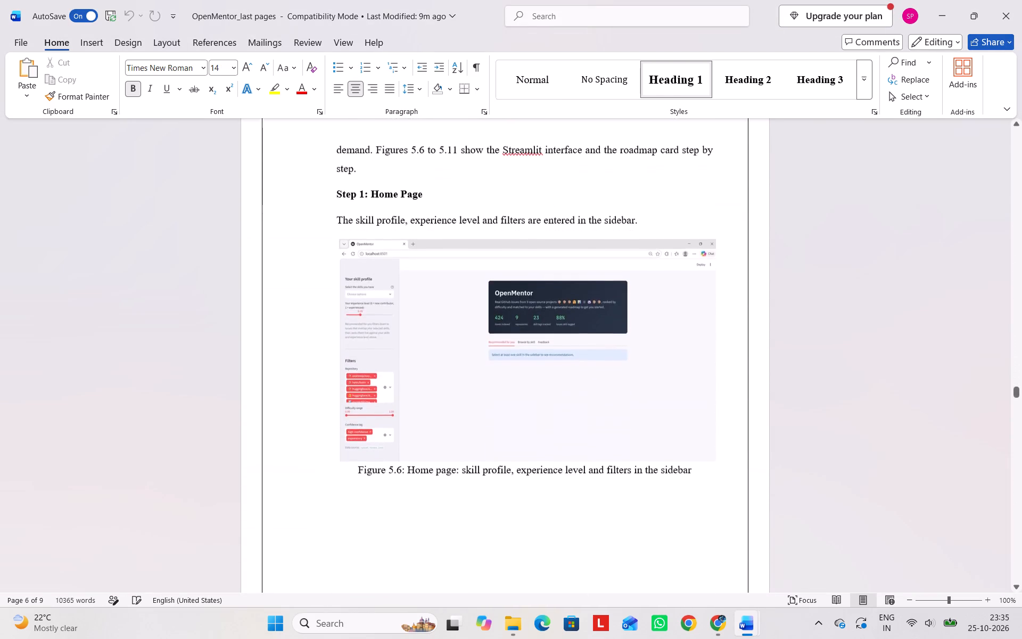
{"action": "scroll", "coordinate": [561, 337], "scroll_direction": "down", "scroll_amount": 1}
{"action": "scroll", "coordinate": [561, 337], "scroll_direction": "down", "scroll_amount": 20}
{"action": "scroll", "coordinate": [561, 337], "scroll_direction": "up", "scroll_amount": 4}
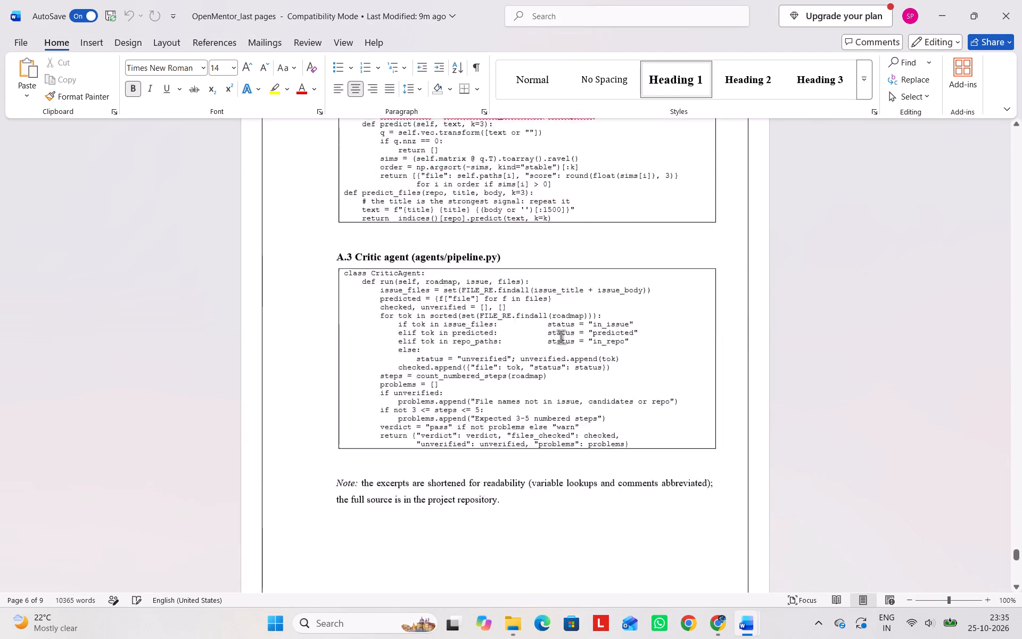
{"action": "scroll", "coordinate": [561, 337], "scroll_direction": "up", "scroll_amount": 2}
{"action": "scroll", "coordinate": [561, 337], "scroll_direction": "down", "scroll_amount": 6}
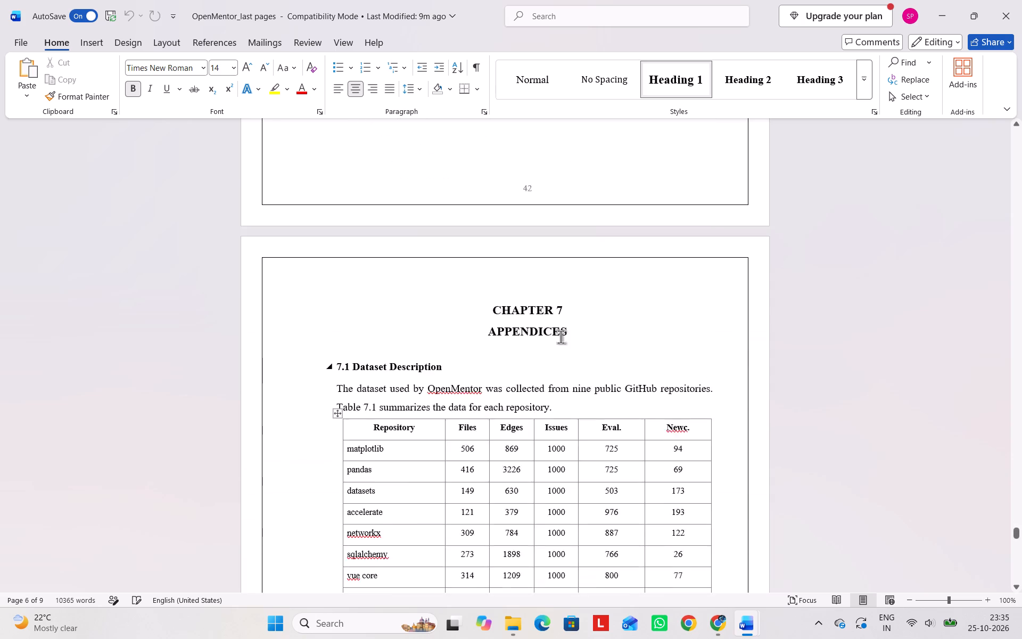
{"action": "scroll", "coordinate": [561, 337], "scroll_direction": "down", "scroll_amount": 2}
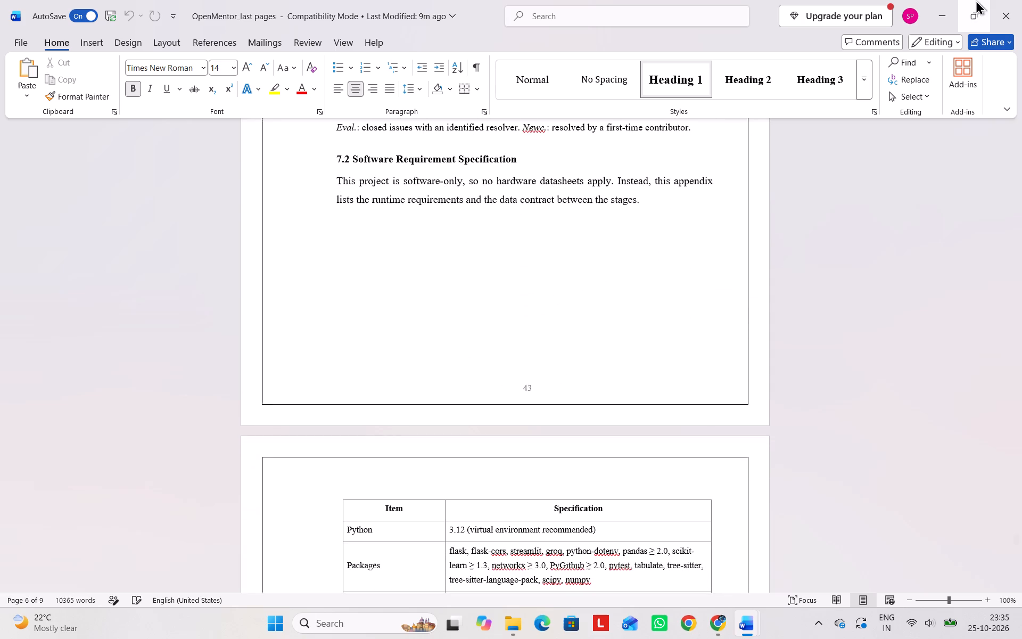
{"action": "left_click", "coordinate": [1021, 9]}
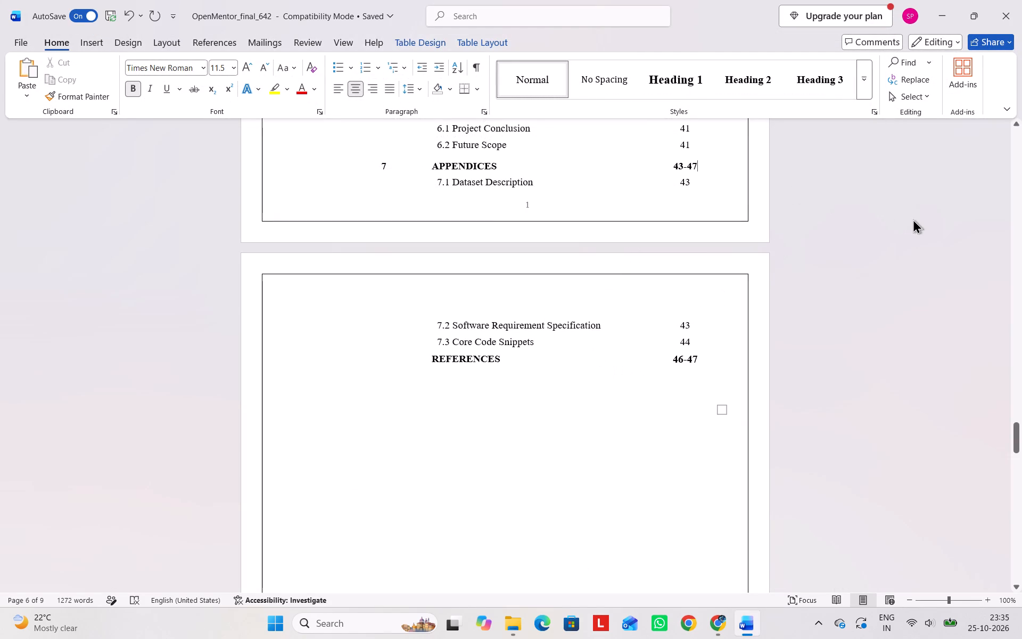
Save OpenMentor_final_642.
{"action": "key", "text": "ctrl+s"}
Open the OpenMentor_final_652 document from the openmentor documentations folder.
{"action": "left_click", "coordinate": [502, 616]}
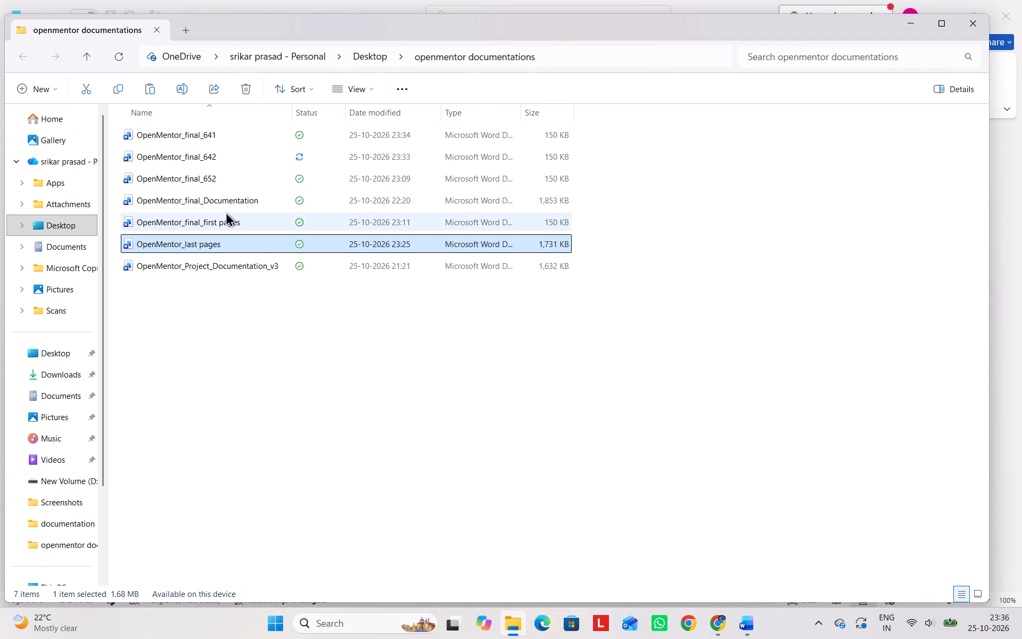
{"action": "double_click", "coordinate": [193, 174]}
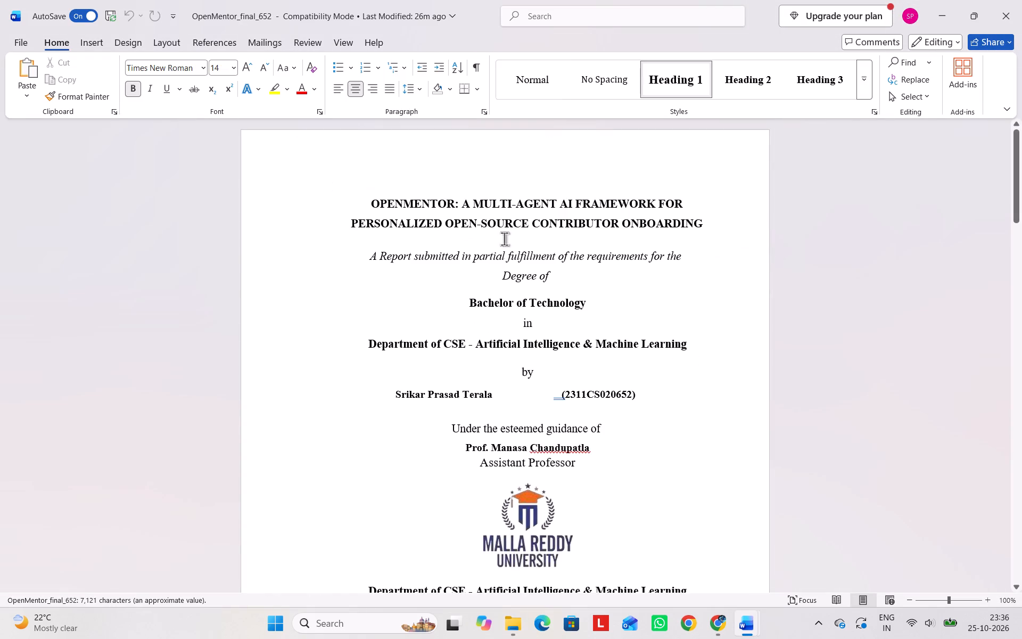
Delete the entire rows for 7.4 Plagiarism Report Certificate and 7.5 Research Paper from the table of contents.
{"action": "scroll", "coordinate": [663, 310], "scroll_direction": "down", "scroll_amount": 17}
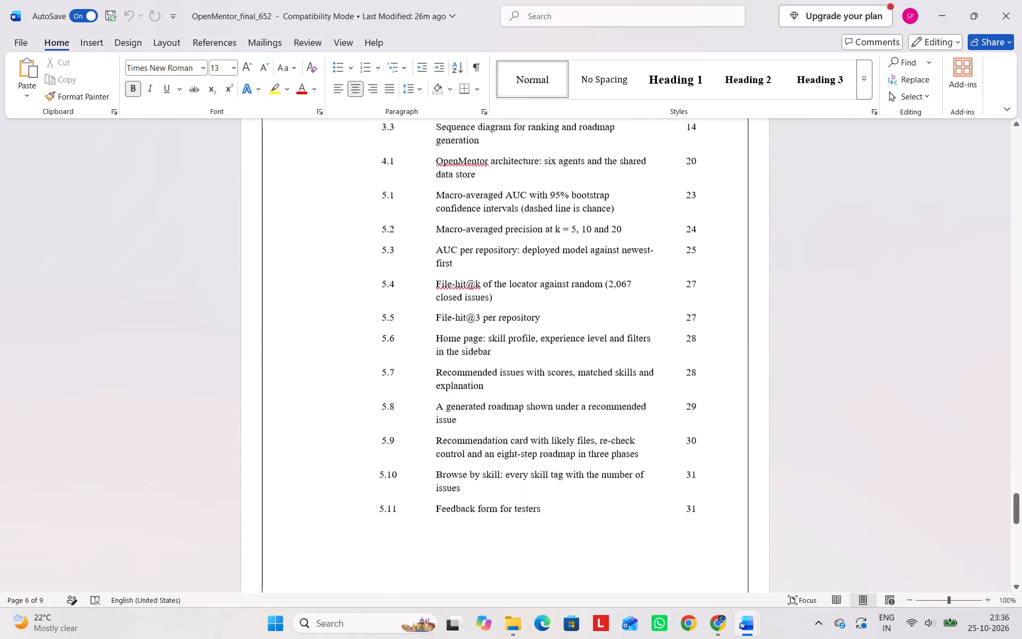
{"action": "scroll", "coordinate": [663, 310], "scroll_direction": "down", "scroll_amount": 12}
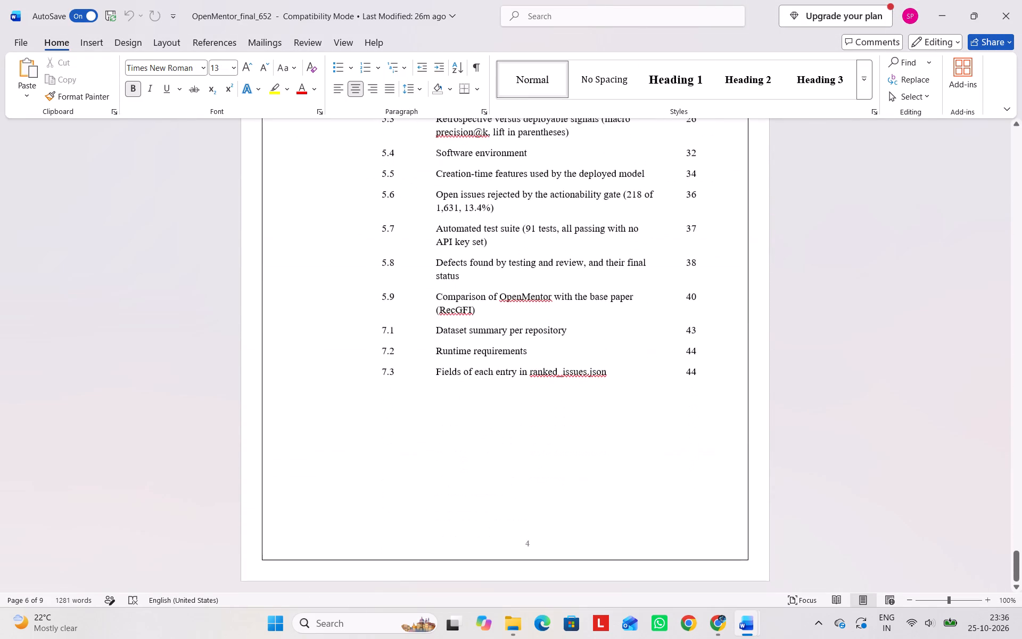
{"action": "scroll", "coordinate": [663, 310], "scroll_direction": "up", "scroll_amount": 11}
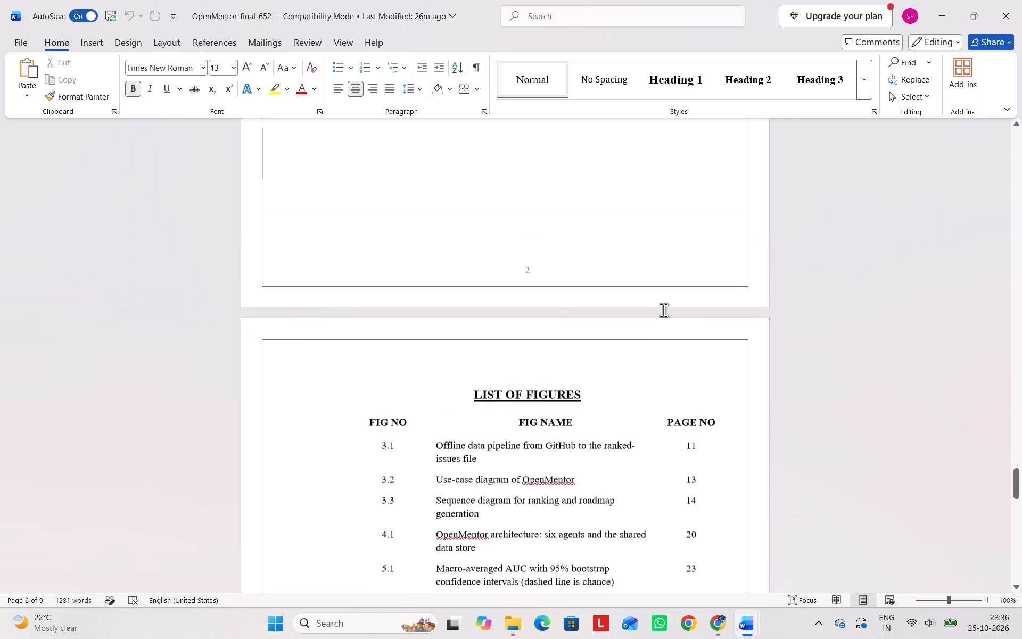
{"action": "scroll", "coordinate": [663, 310], "scroll_direction": "up", "scroll_amount": 7}
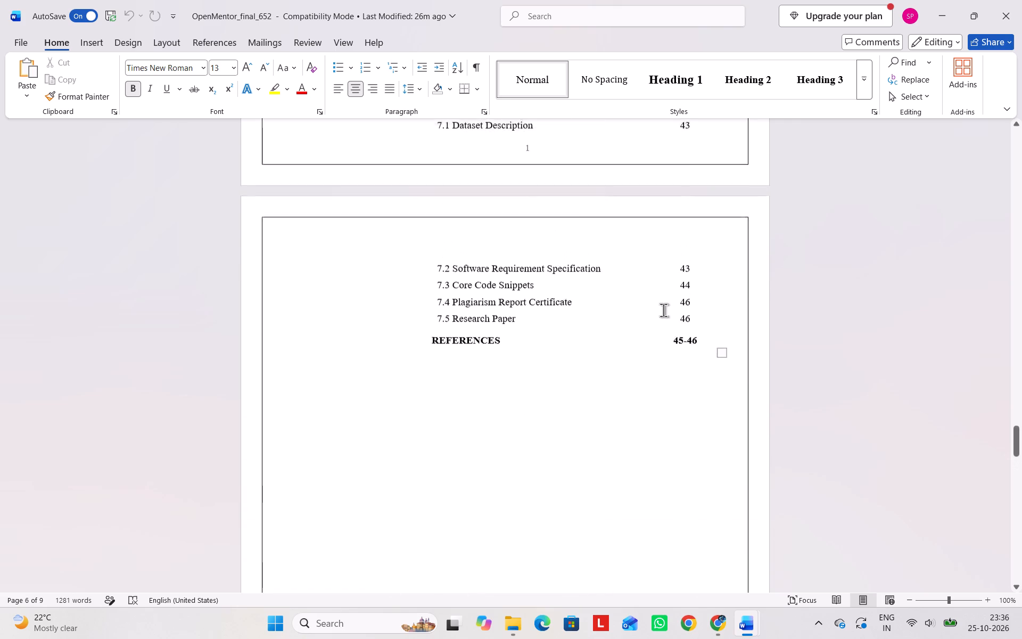
{"action": "scroll", "coordinate": [663, 310], "scroll_direction": "up", "scroll_amount": 1}
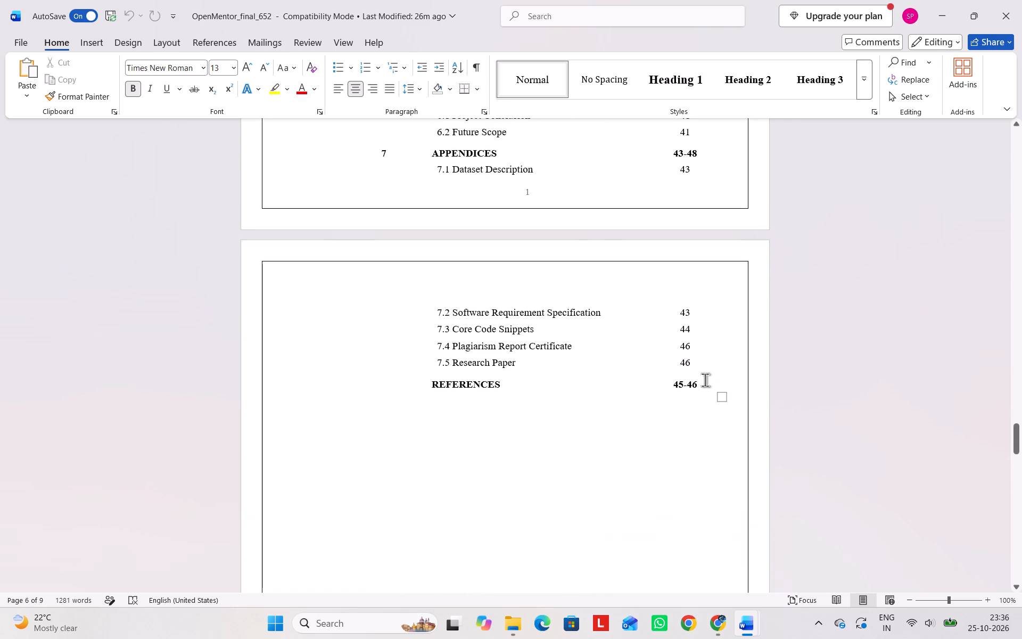
{"action": "left_click", "coordinate": [697, 370]}
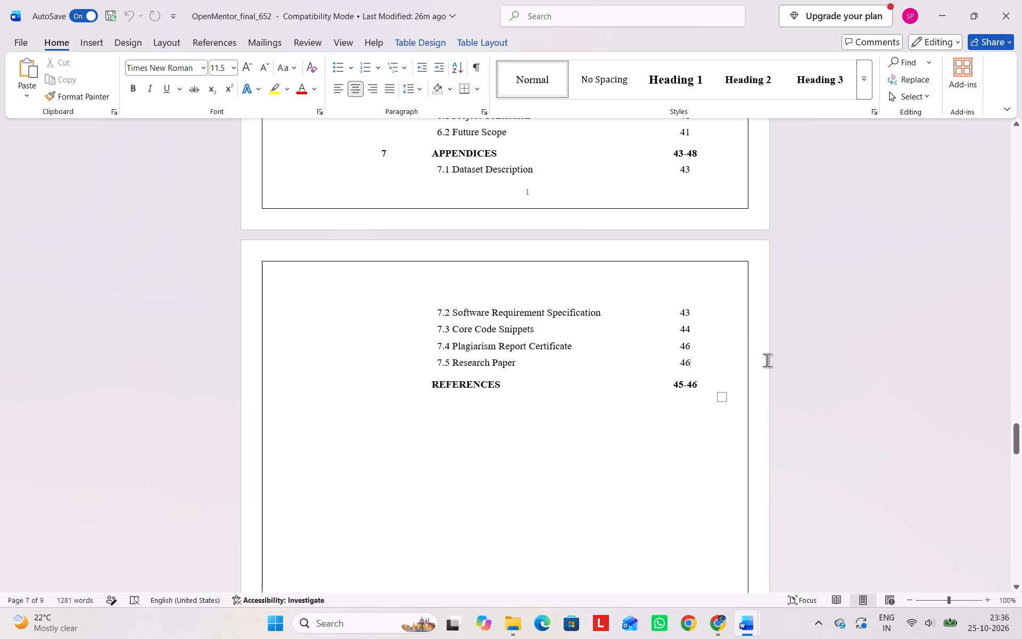
{"action": "key", "text": "shift+Up"}
{"action": "key", "text": "shift+Up"}
{"action": "key", "text": "shift+Down"}
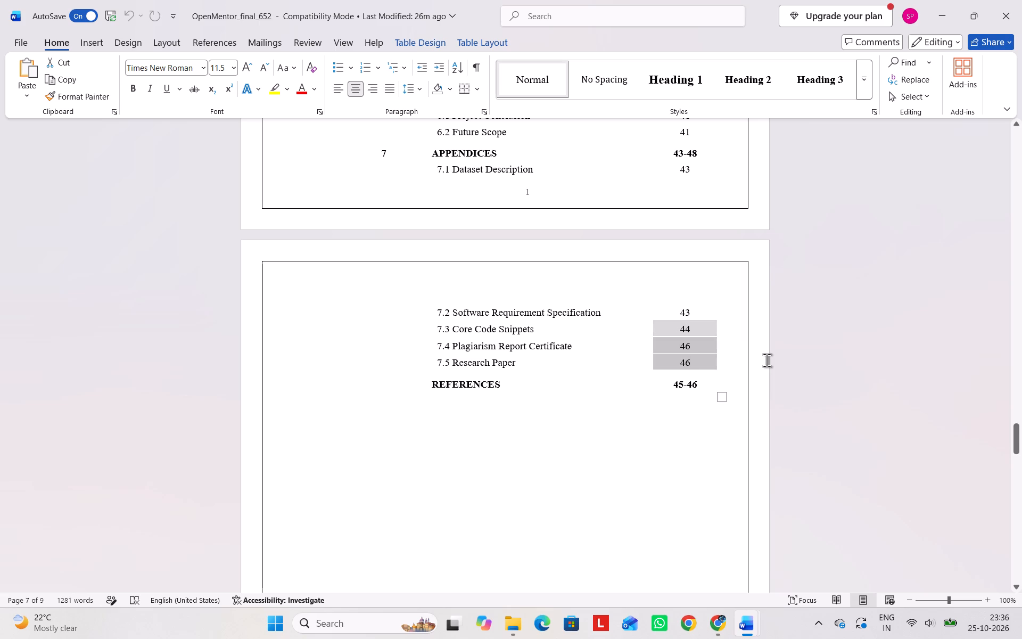
{"action": "left_click", "coordinate": [358, 359]}
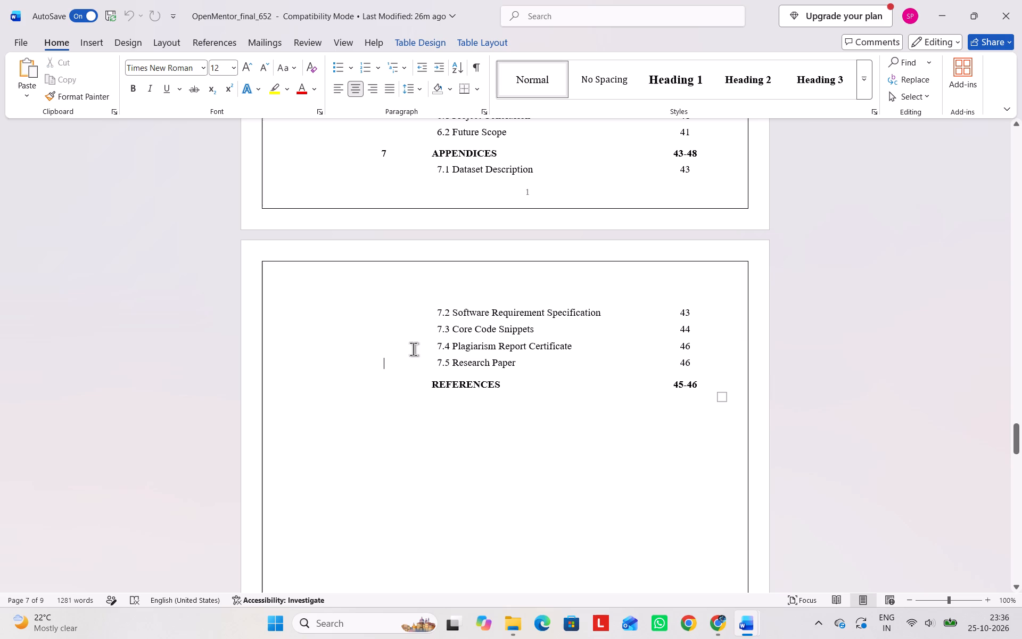
{"action": "right_click_drag", "start_coordinate": [438, 342], "coordinate": [479, 354]}
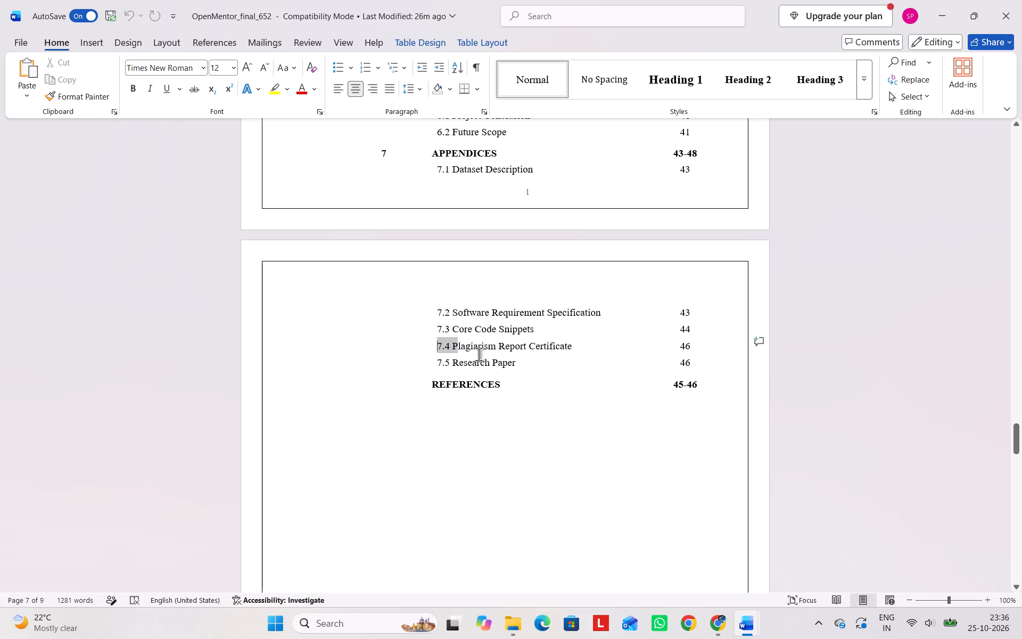
{"action": "right_click_drag", "start_coordinate": [479, 354], "coordinate": [691, 362]}
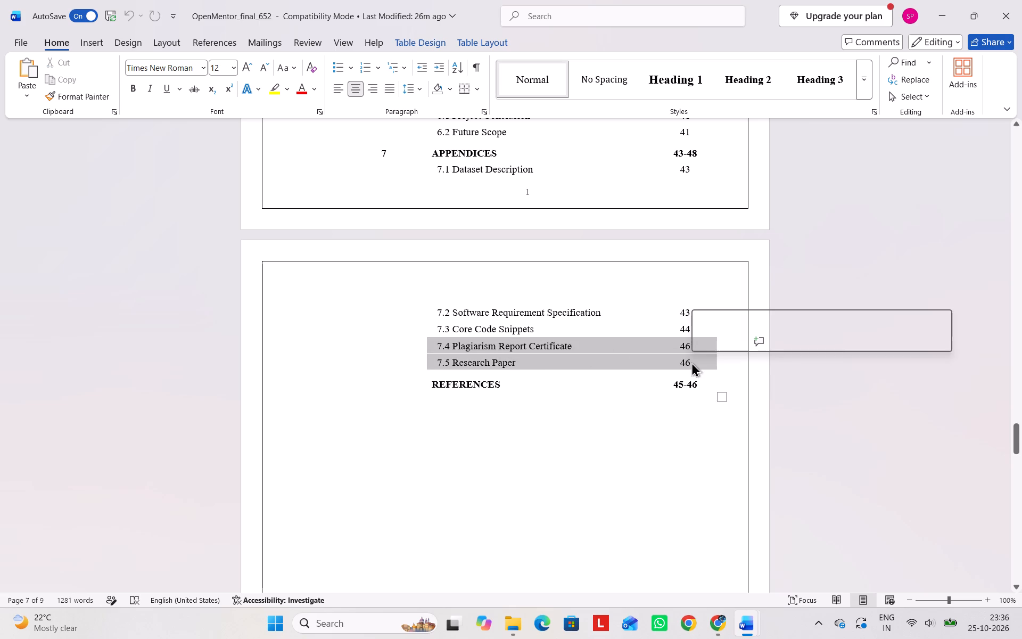
{"action": "key", "text": "BackSpace"}
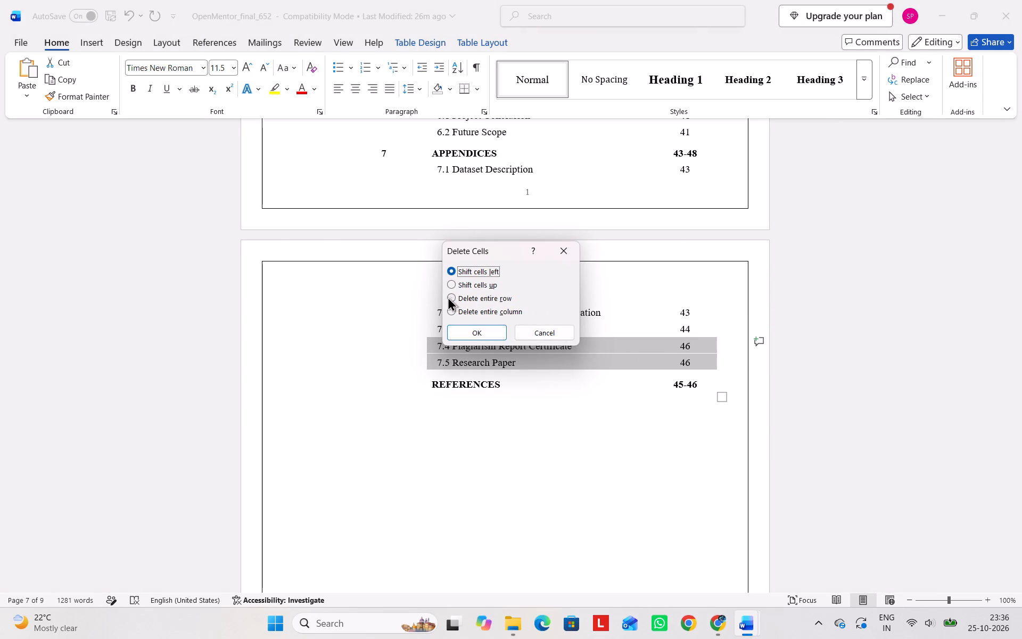
{"action": "left_click", "coordinate": [447, 297]}
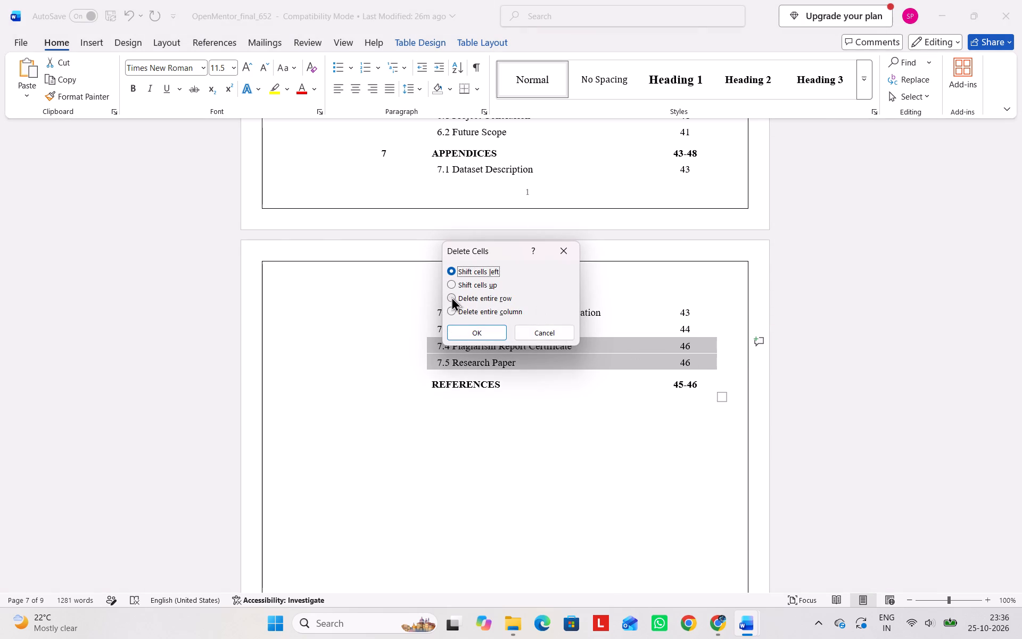
{"action": "left_click", "coordinate": [451, 297]}
{"action": "left_click", "coordinate": [466, 327]}
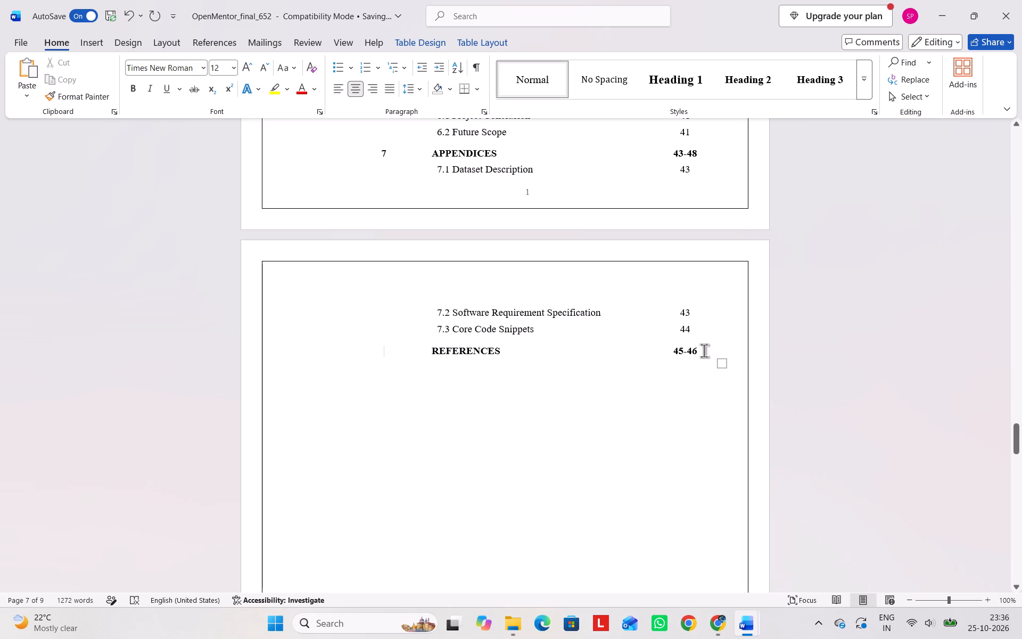
Set the REFERENCES page range in the contents table to 46-47.
{"action": "left_click", "coordinate": [683, 350]}
{"action": "key", "text": "BackSpace"}
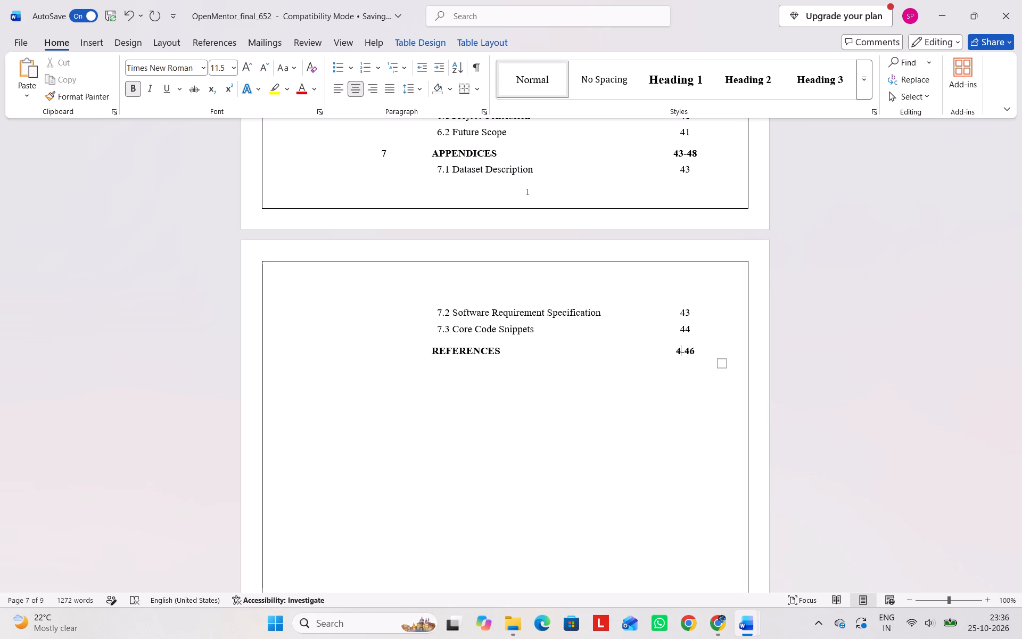
{"action": "key", "text": "6"}
{"action": "key", "text": "Right"}
{"action": "key", "text": "Right"}
{"action": "key", "text": "Right"}
{"action": "key", "text": "BackSpace"}
{"action": "key", "text": "7"}
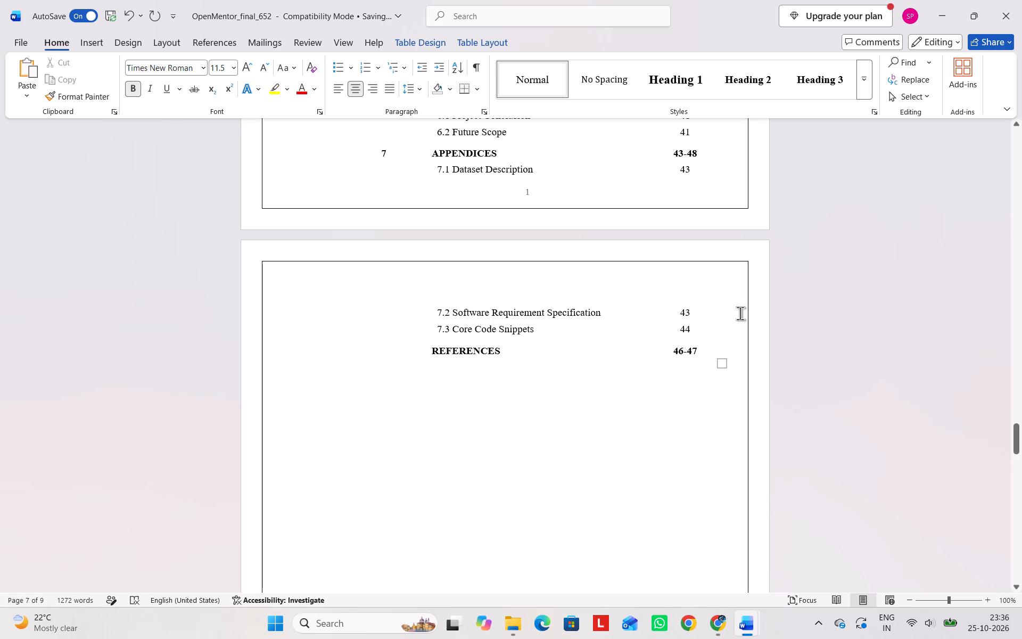
Set the APPENDICES page range in the contents table to 43-47.
{"action": "left_click", "coordinate": [698, 154]}
{"action": "key", "text": "BackSpace"}
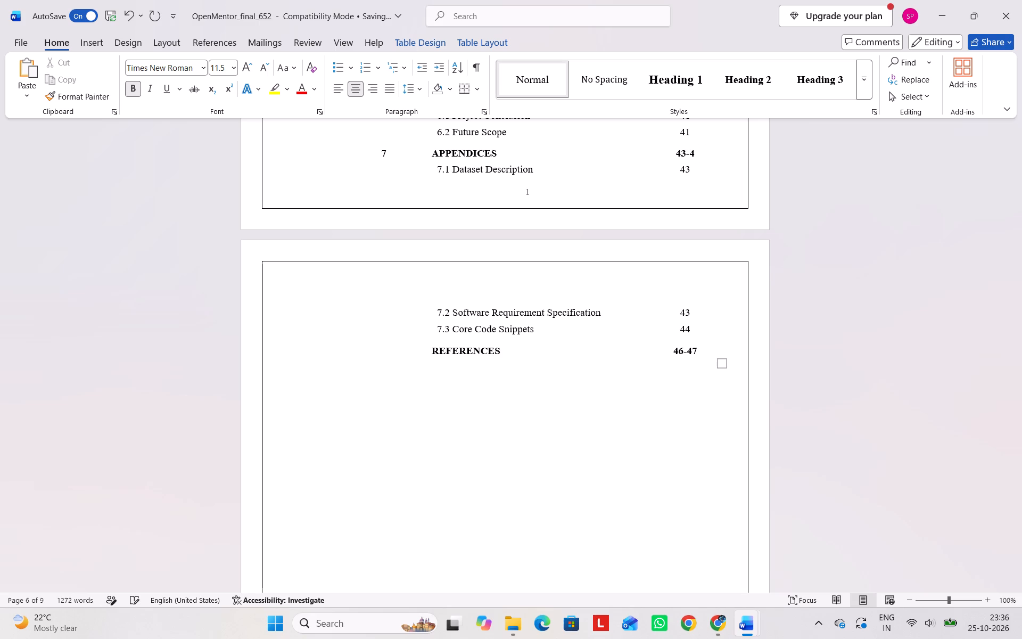
{"action": "key", "text": "7"}
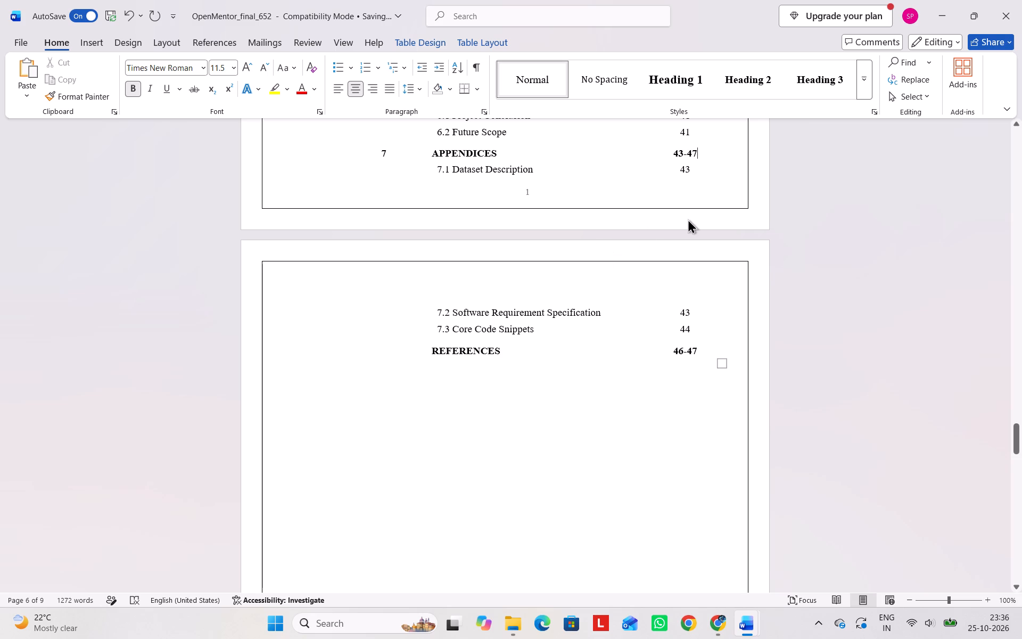
Save and close OpenMentor_final_652.
{"action": "key", "text": "ctrl+s"}
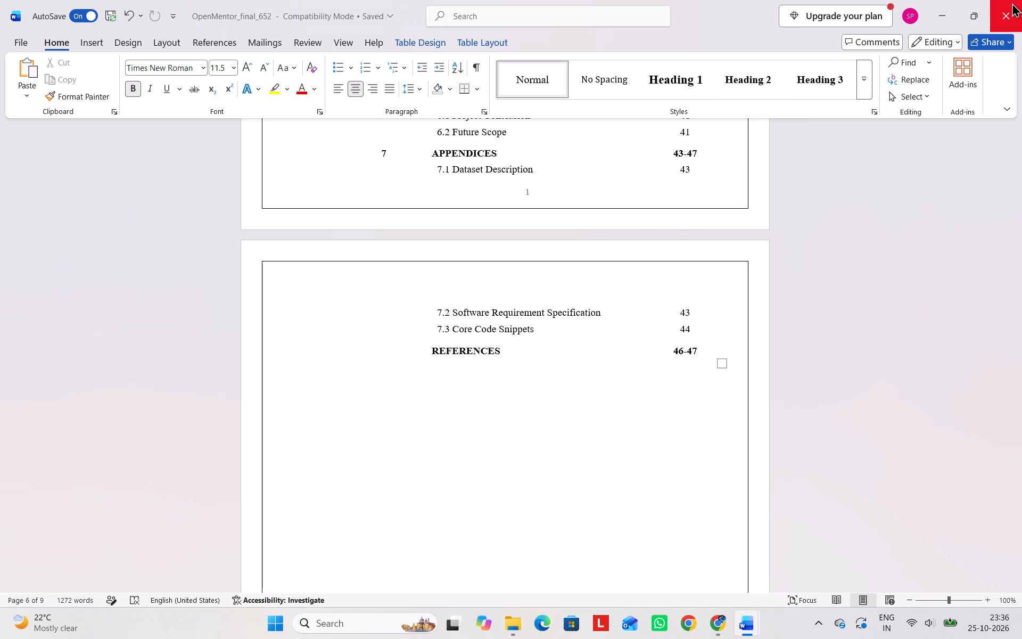
{"action": "left_click", "coordinate": [1010, 1]}
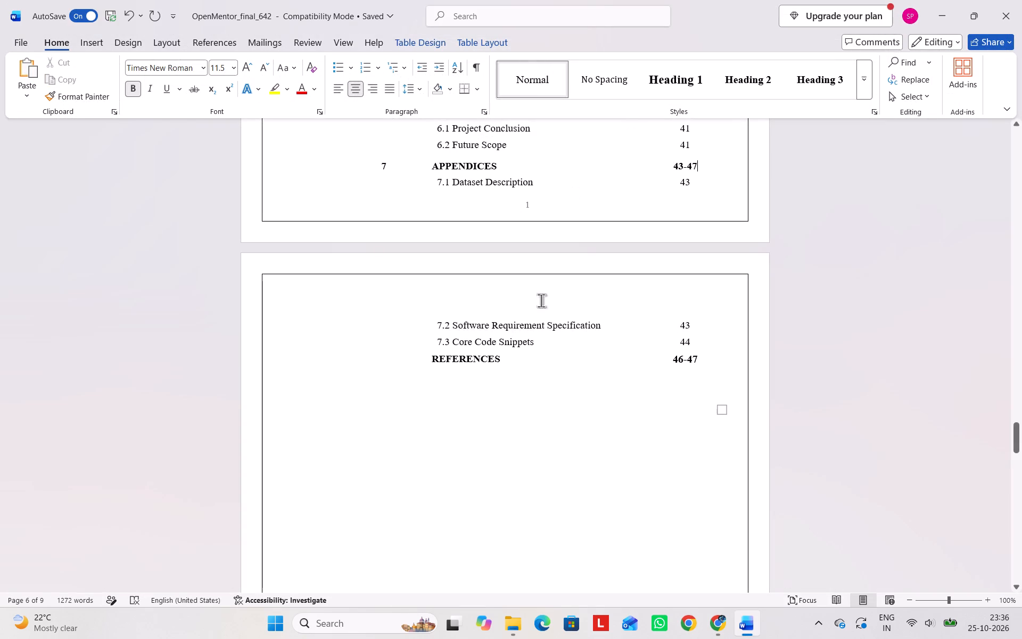
Open the OpenMentor_final_first pages document from the openmentor documentations folder.
{"action": "left_click", "coordinate": [509, 616]}
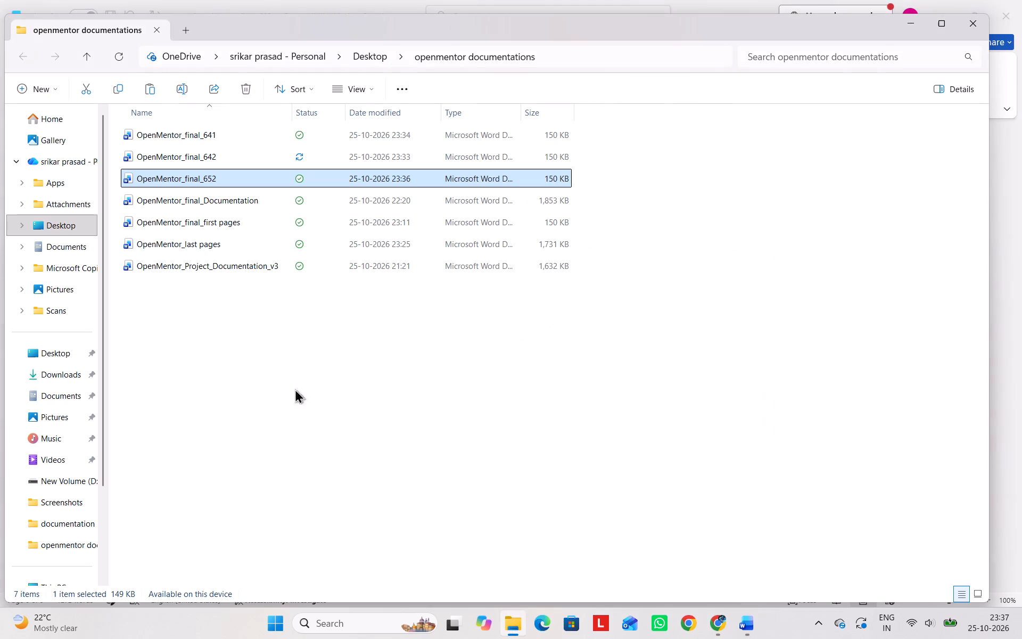
{"action": "double_click", "coordinate": [211, 218]}
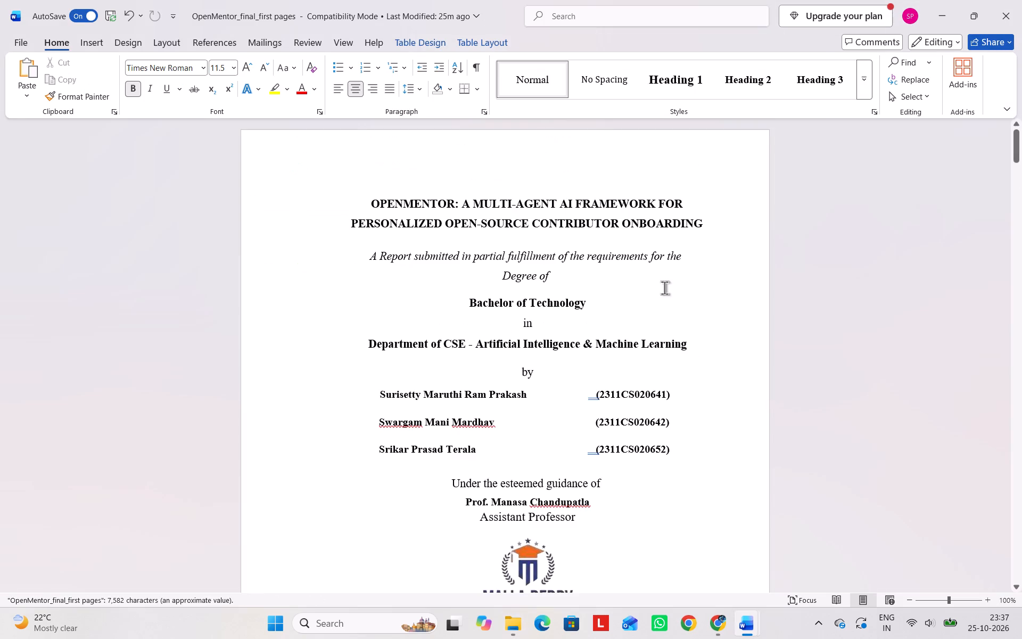
Clear the text and page numbers of contents entries 7.4 Plagiarism Report Certificate and 7.5 Research Paper.
{"action": "scroll", "coordinate": [670, 389], "scroll_direction": "down", "scroll_amount": 15}
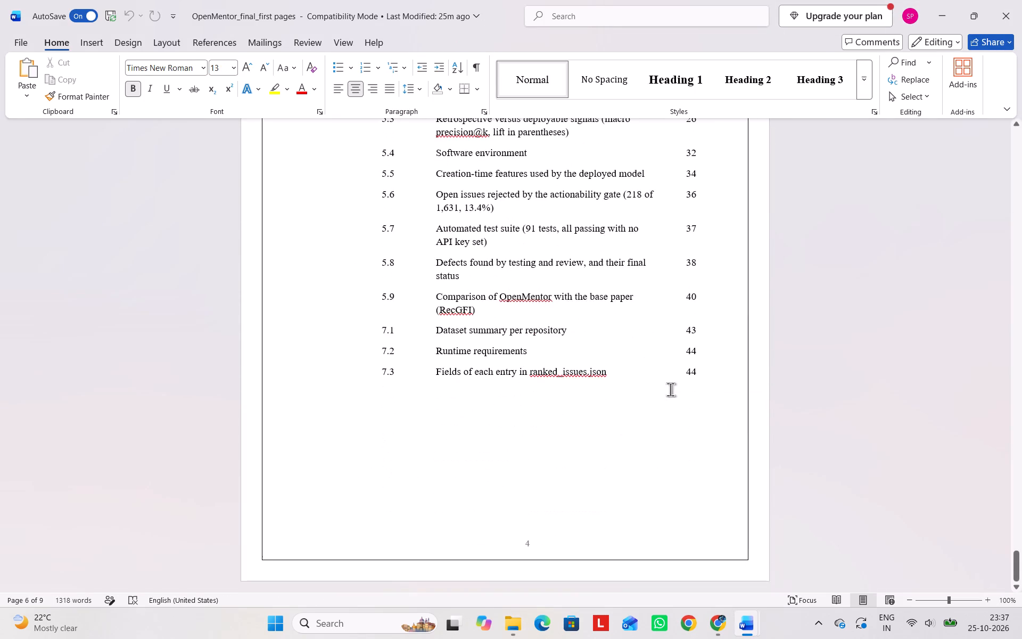
{"action": "scroll", "coordinate": [670, 389], "scroll_direction": "up", "scroll_amount": 10}
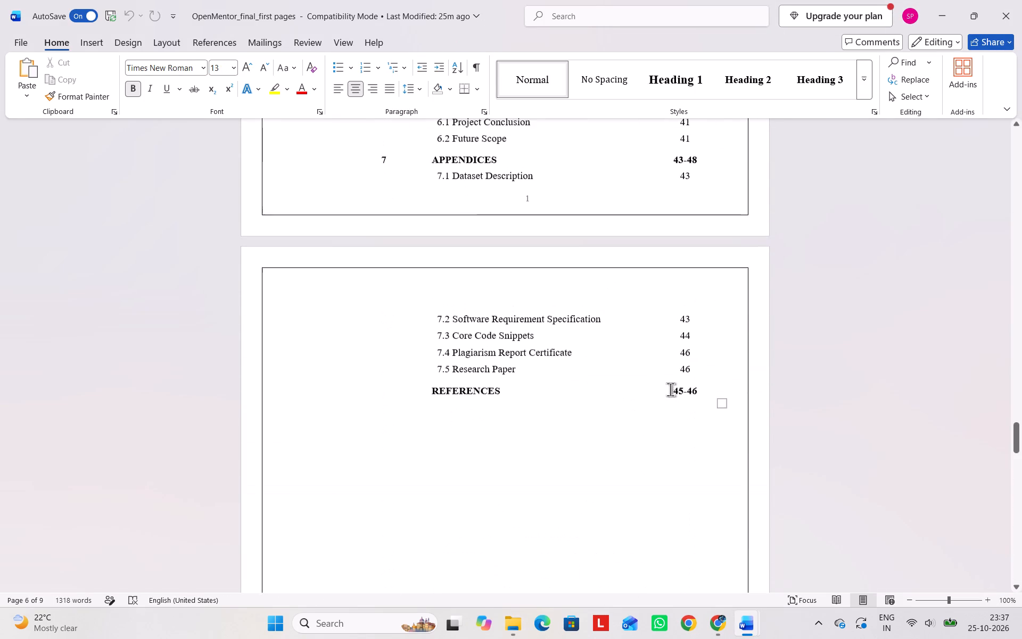
{"action": "right_click_drag", "start_coordinate": [436, 363], "coordinate": [543, 356]}
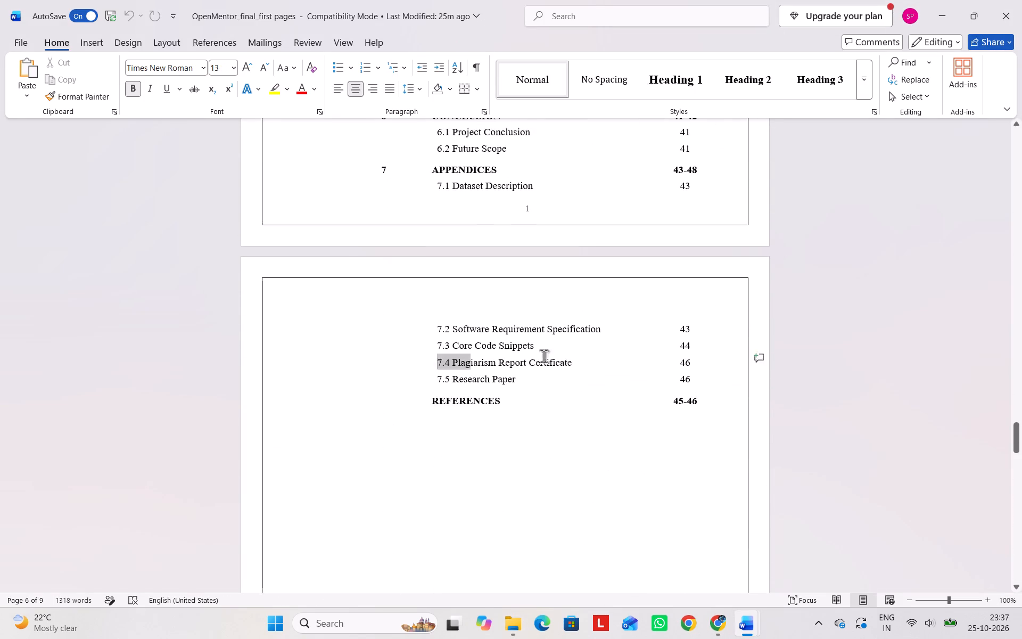
{"action": "right_click_drag", "start_coordinate": [543, 356], "coordinate": [691, 379]}
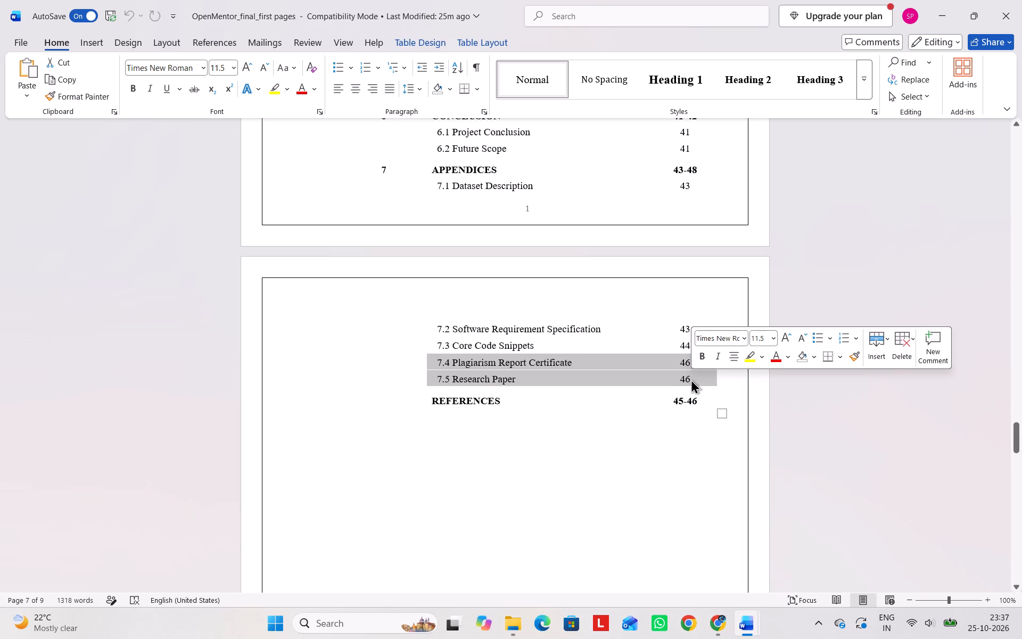
{"action": "key", "text": "Delete"}
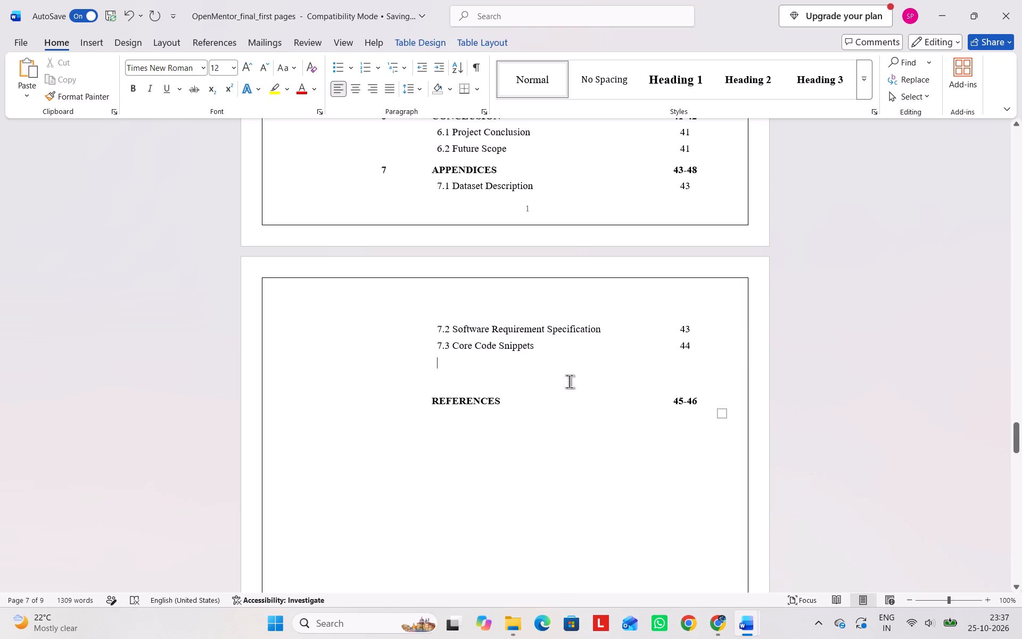
Remove the leftover spaces from the emptied contents row below 7.3 Core Code Snippets.
{"action": "key", "text": "BackSpace"}
{"action": "key", "text": "BackSpace"}
{"action": "key", "text": "BackSpace"}
{"action": "key", "text": "BackSpace"}
{"action": "key", "text": "BackSpace"}
{"action": "key", "text": "BackSpace"}
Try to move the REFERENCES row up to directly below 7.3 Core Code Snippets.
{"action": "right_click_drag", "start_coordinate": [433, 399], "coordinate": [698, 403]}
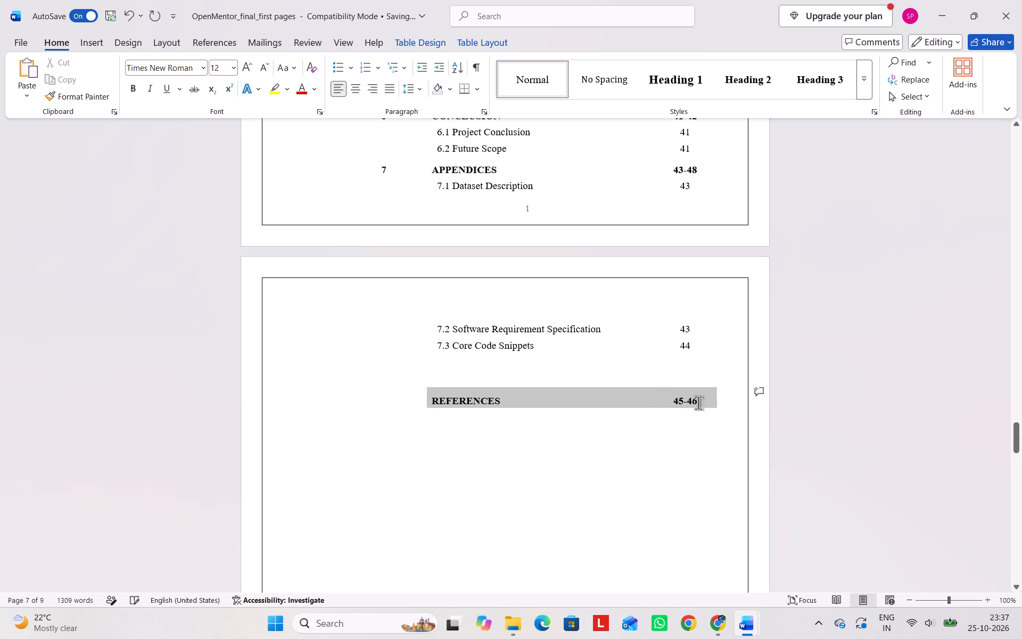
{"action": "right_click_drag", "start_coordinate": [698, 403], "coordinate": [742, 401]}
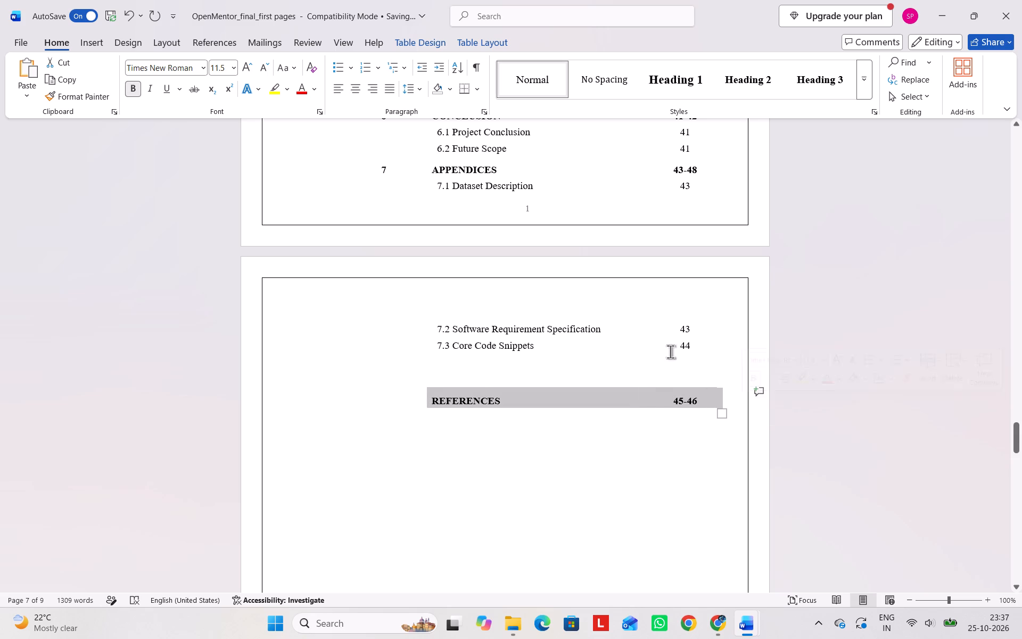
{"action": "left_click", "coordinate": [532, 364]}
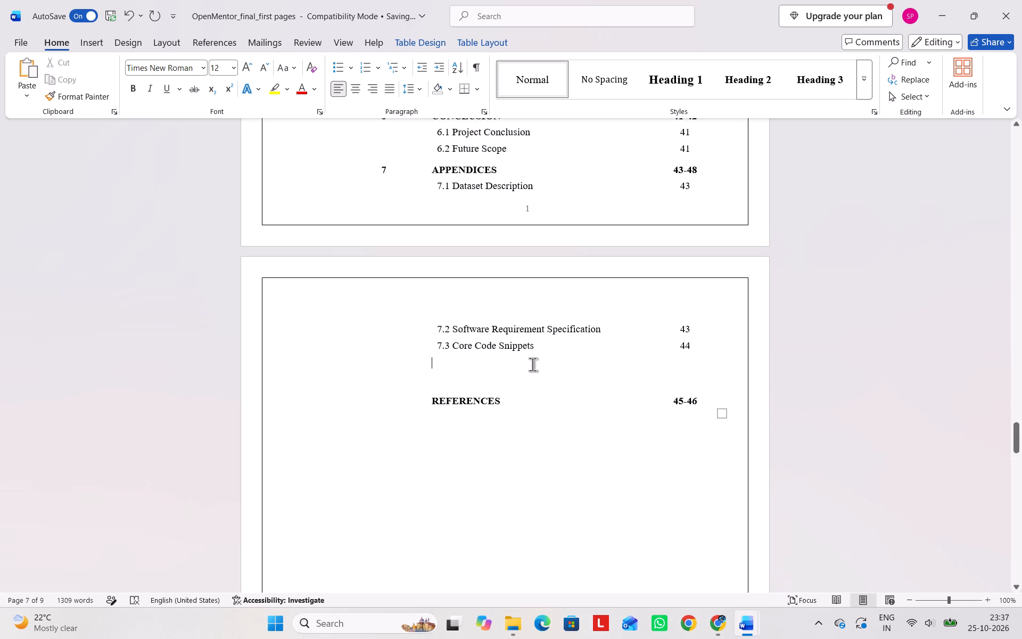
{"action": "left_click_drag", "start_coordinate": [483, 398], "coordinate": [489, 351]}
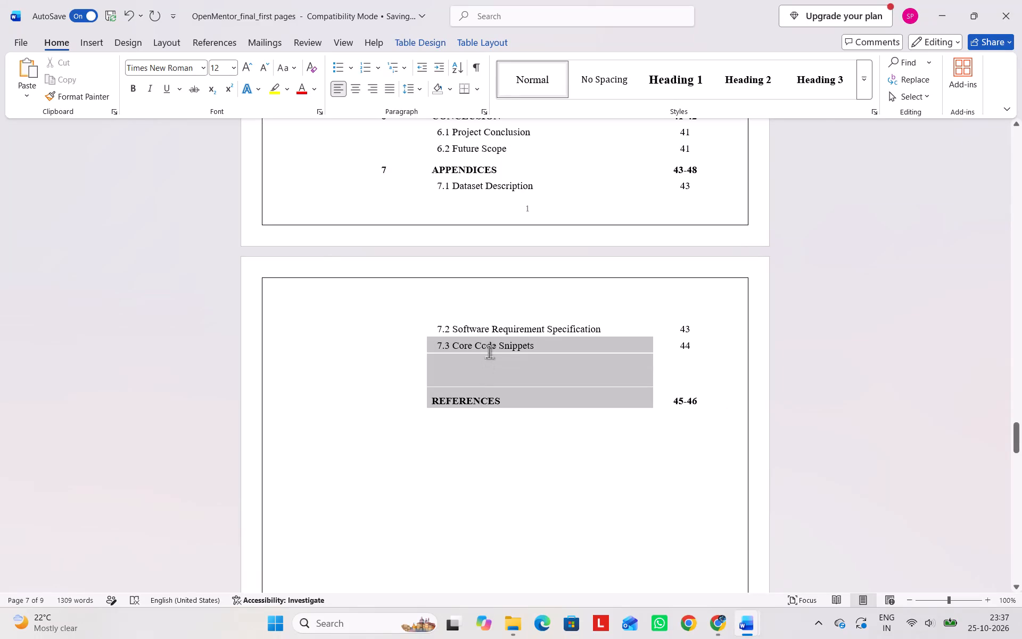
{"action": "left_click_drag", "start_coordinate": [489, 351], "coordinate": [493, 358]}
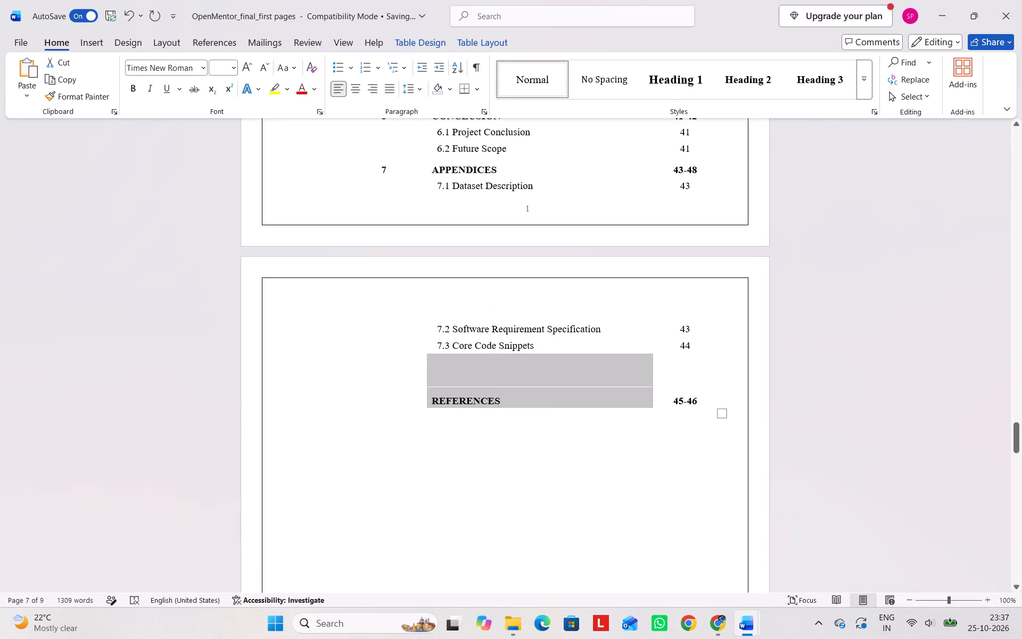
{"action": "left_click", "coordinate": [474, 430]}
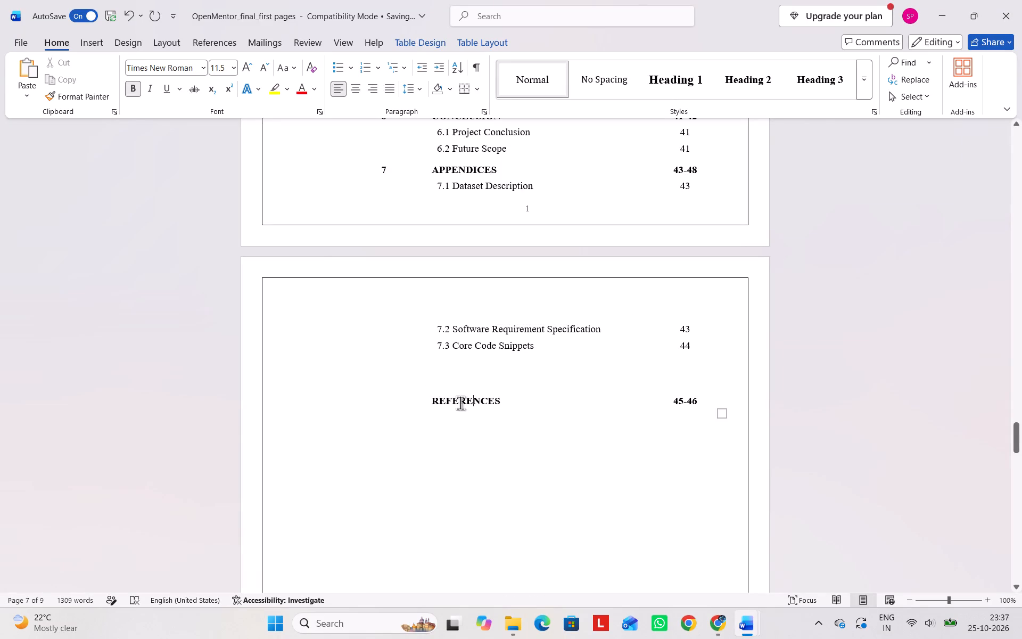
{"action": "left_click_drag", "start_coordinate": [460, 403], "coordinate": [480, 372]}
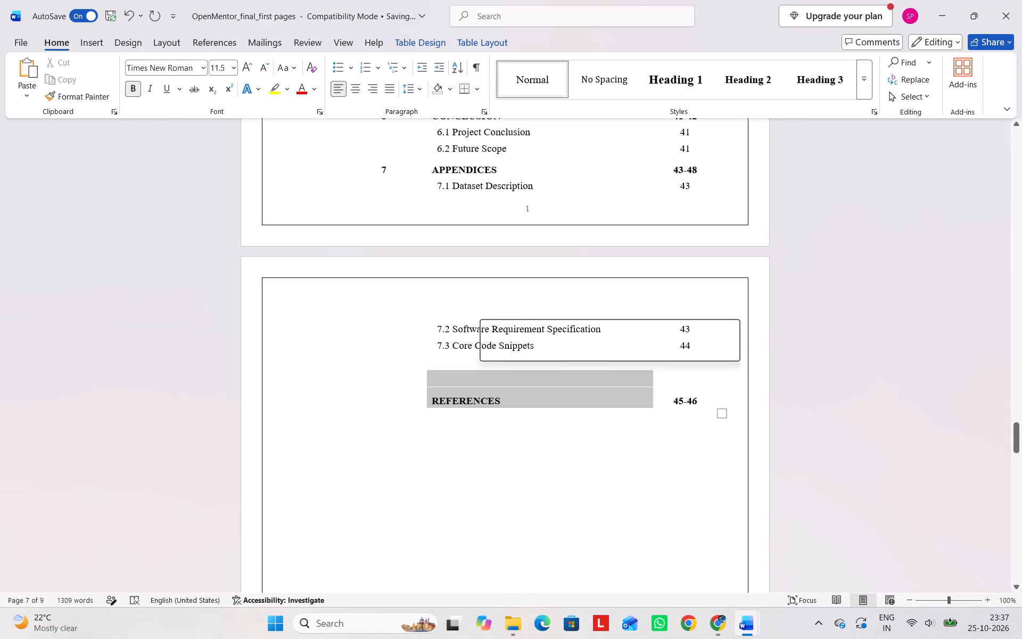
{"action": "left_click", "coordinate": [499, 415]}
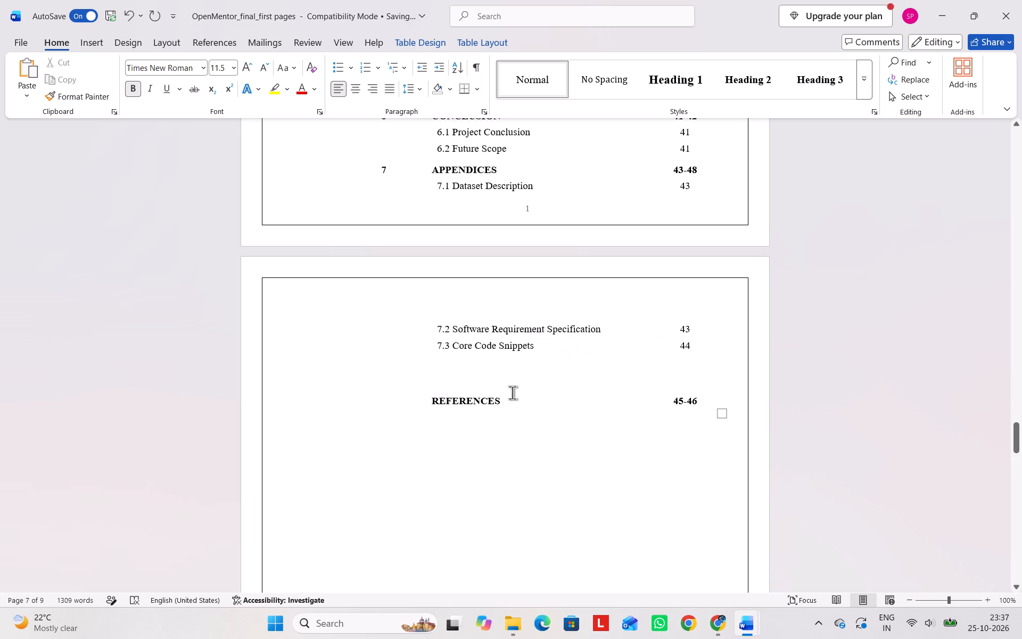
Move the REFERENCES title into the empty row directly below 7.3 Core Code Snippets, removing the original text from the lower row.
{"action": "left_click", "coordinate": [466, 404]}
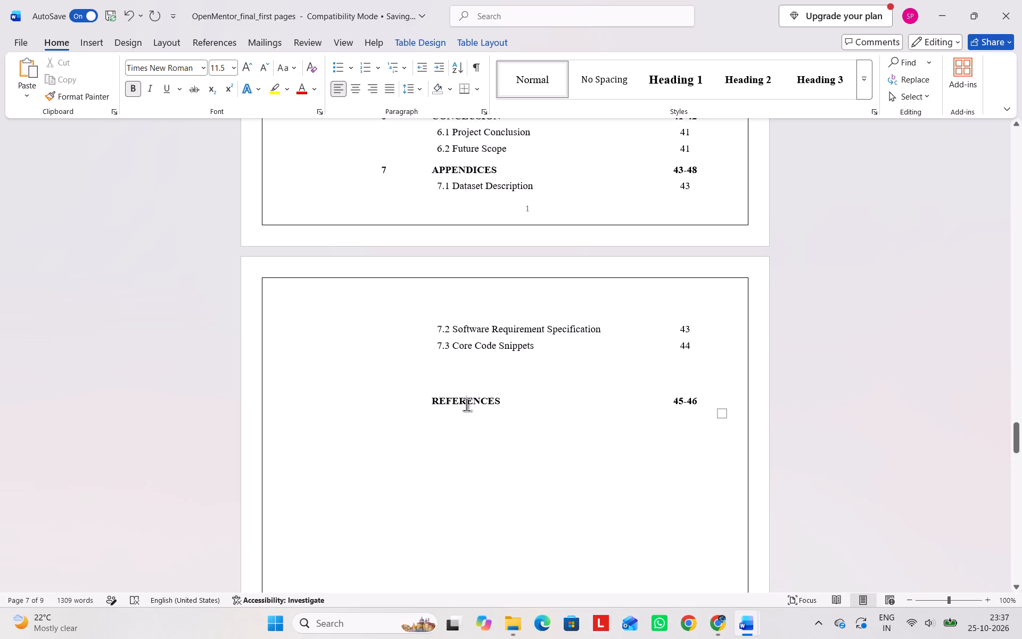
{"action": "double_click", "coordinate": [466, 404]}
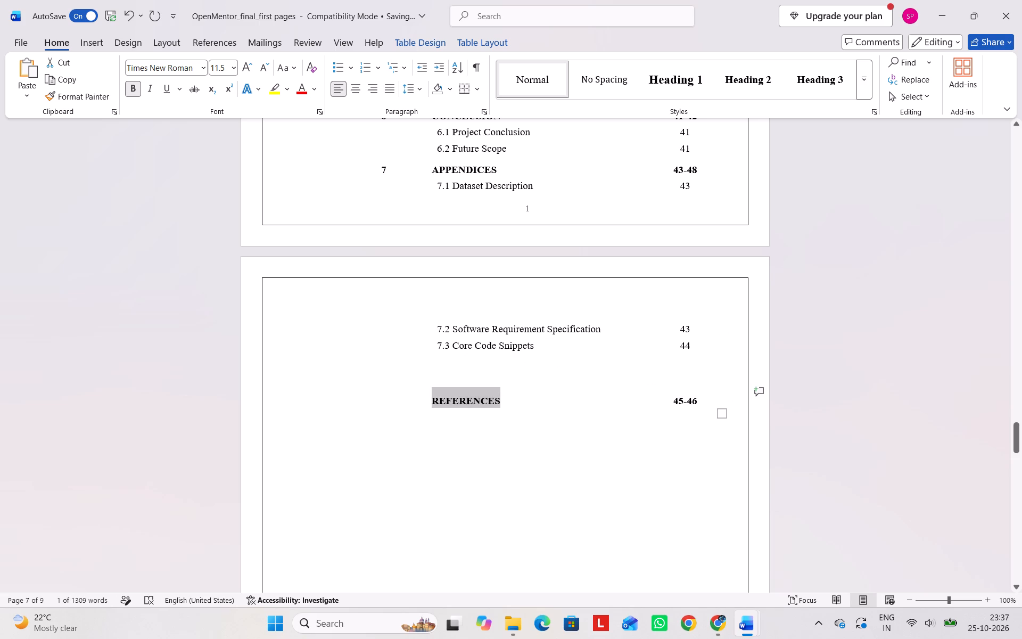
{"action": "key", "text": "ctrl+c"}
{"action": "left_click", "coordinate": [469, 356]}
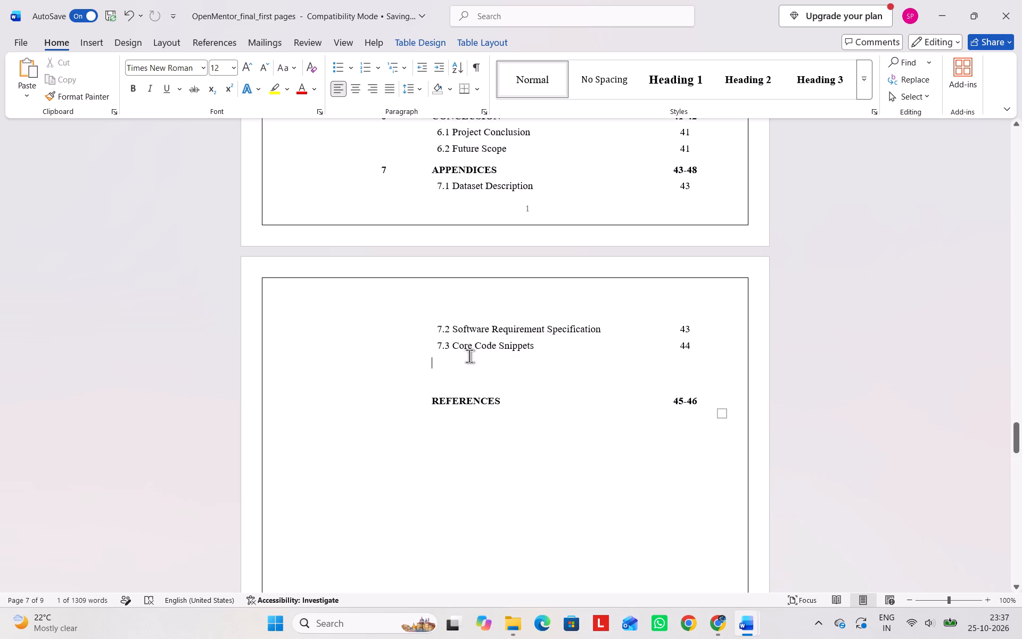
{"action": "key", "text": "ctrl+v"}
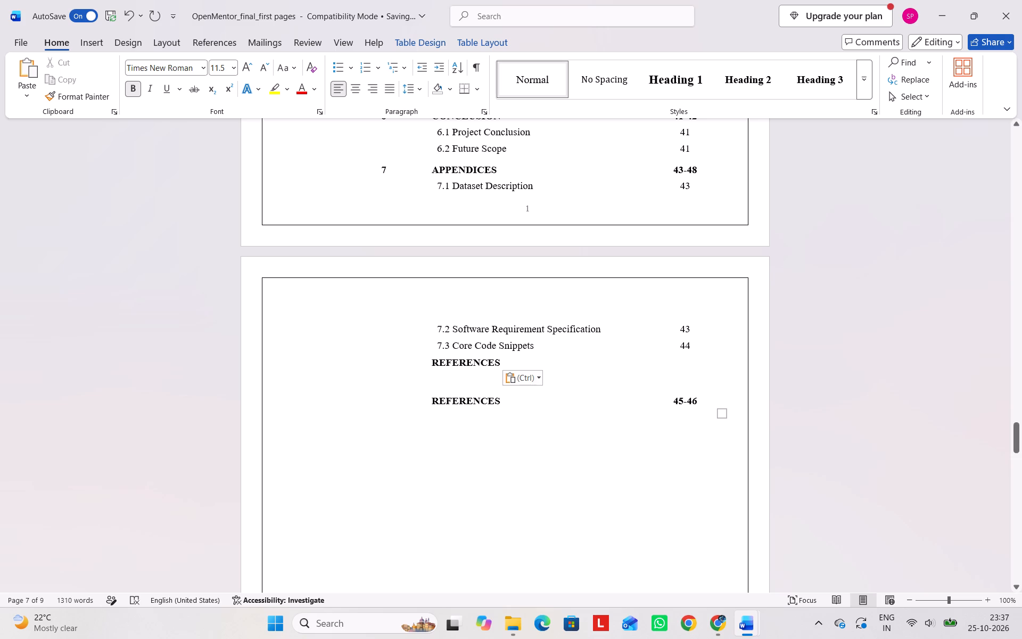
{"action": "left_click", "coordinate": [509, 400]}
{"action": "key", "text": "BackSpace"}
{"action": "key", "text": "BackSpace"}
{"action": "key", "text": "BackSpace"}
{"action": "key", "text": "BackSpace"}
{"action": "key", "text": "BackSpace"}
{"action": "key", "text": "BackSpace"}
{"action": "key", "text": "BackSpace"}
{"action": "key", "text": "BackSpace"}
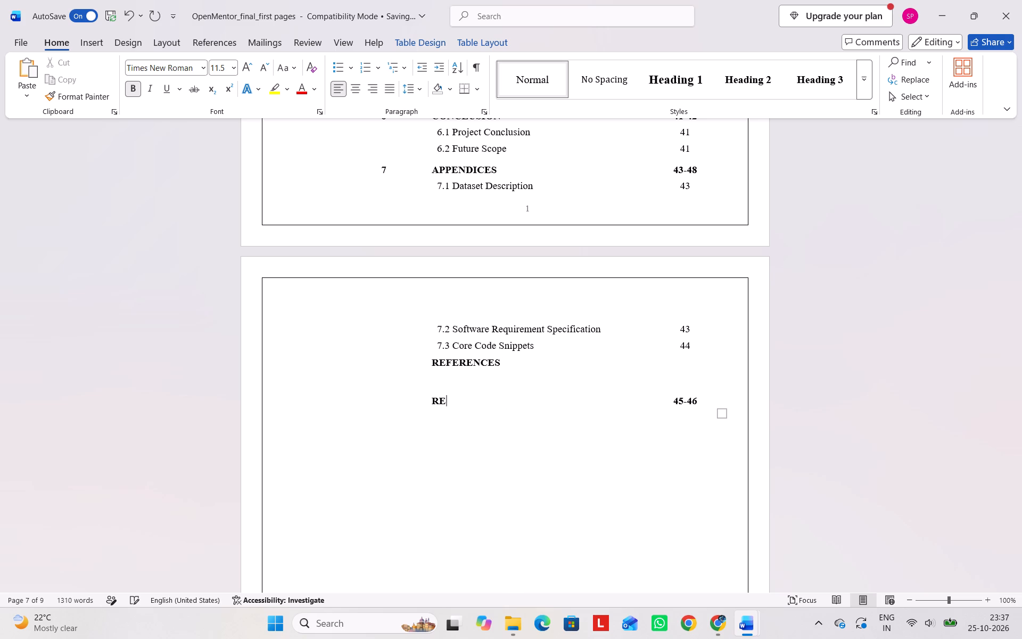
{"action": "key", "text": "BackSpace"}
{"action": "key", "text": "BackSpace"}
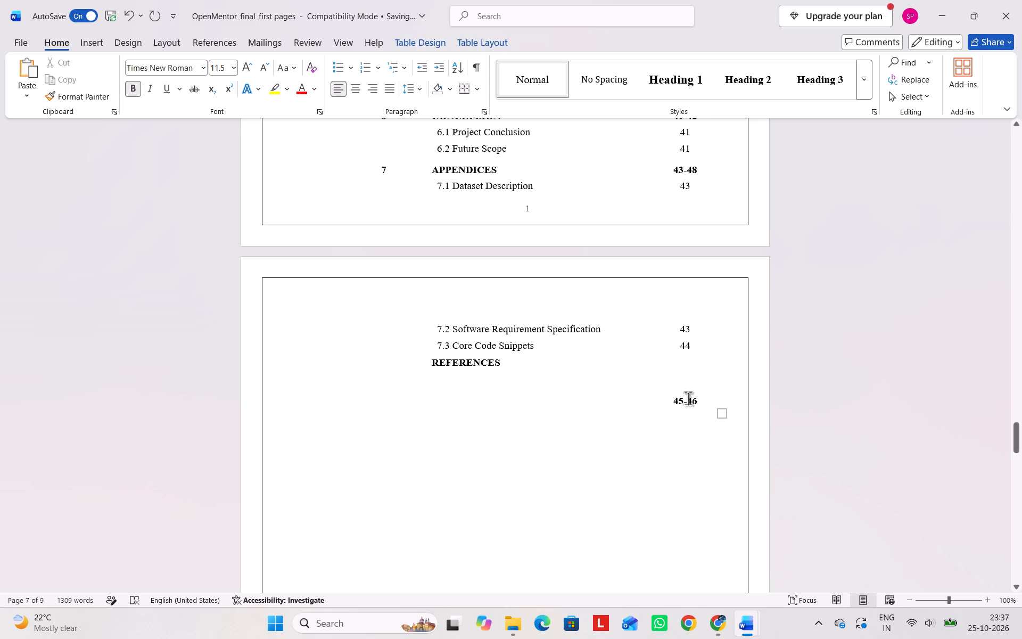
Enter 46-47 as the page range in the relocated REFERENCES row.
{"action": "double_click", "coordinate": [688, 398]}
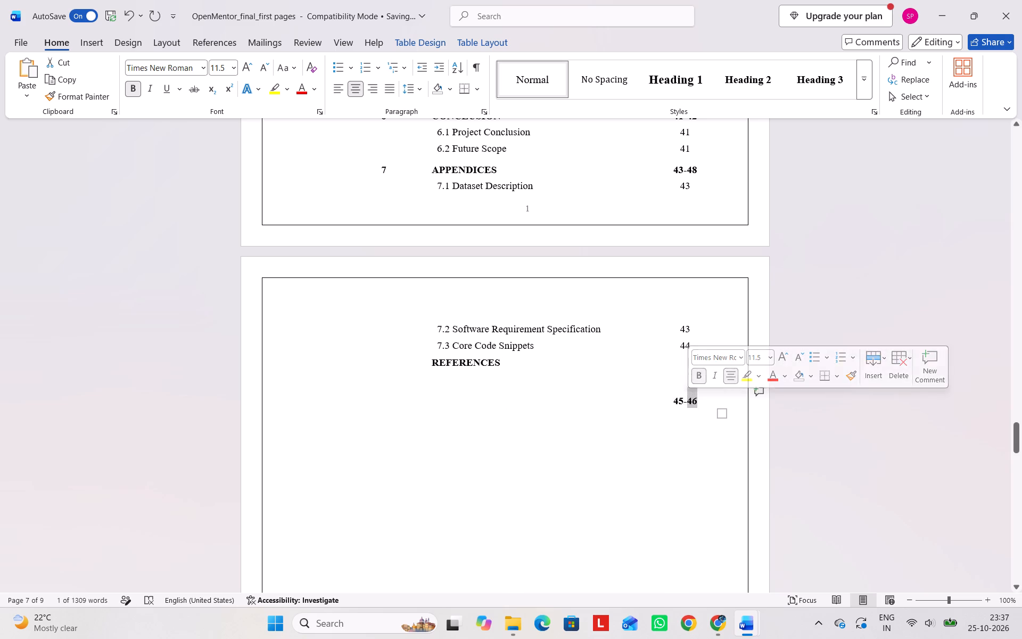
{"action": "left_click_drag", "start_coordinate": [661, 406], "coordinate": [677, 404]}
{"action": "left_click", "coordinate": [677, 404]}
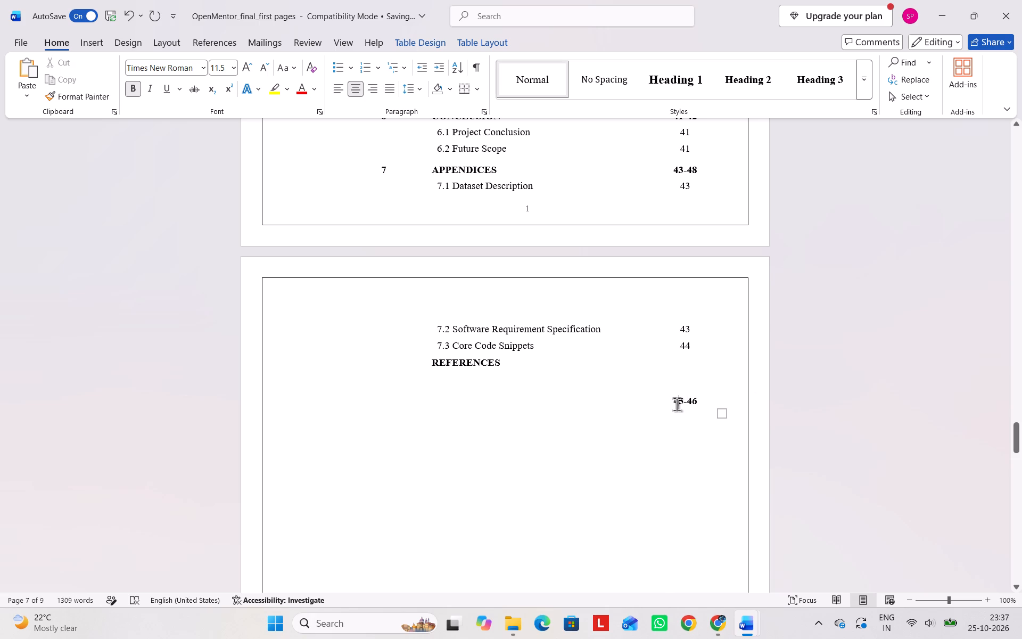
{"action": "double_click", "coordinate": [682, 400]}
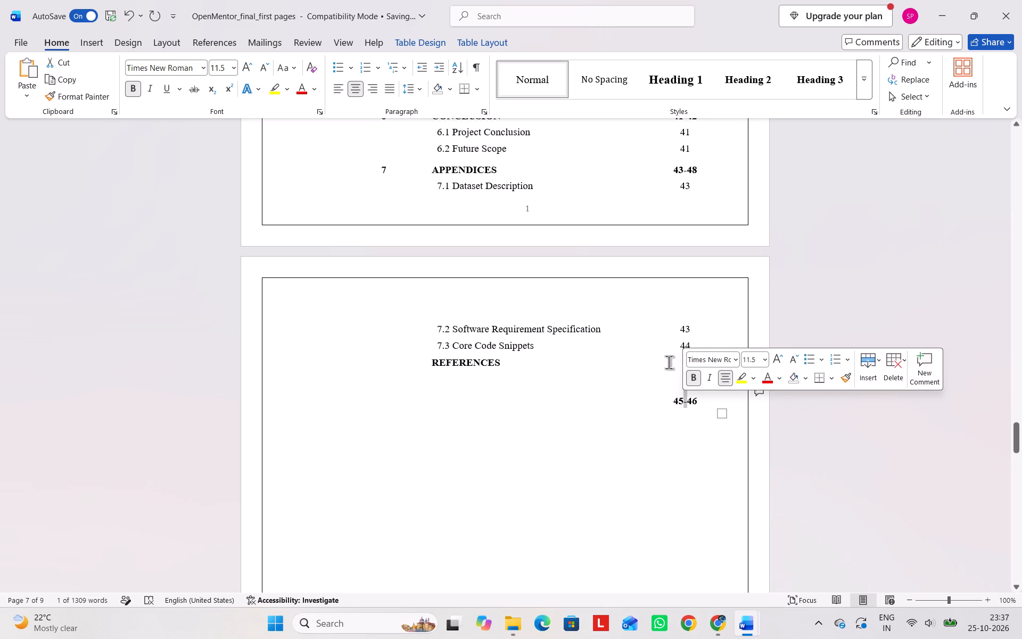
{"action": "left_click", "coordinate": [625, 462]}
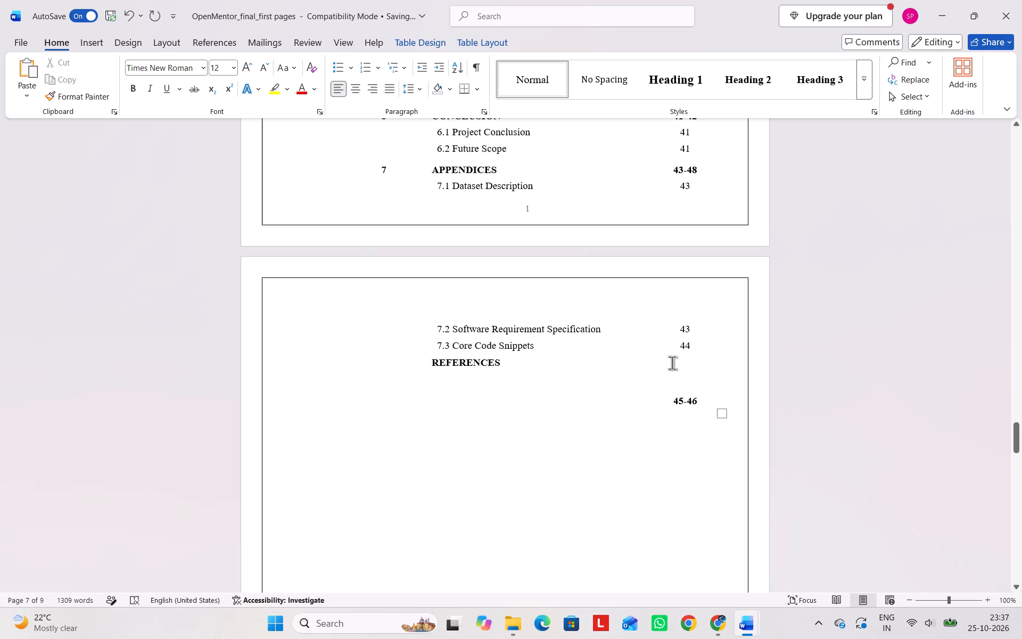
{"action": "left_click", "coordinate": [672, 363]}
{"action": "type", "text": "45"}
{"action": "key", "text": "BackSpace"}
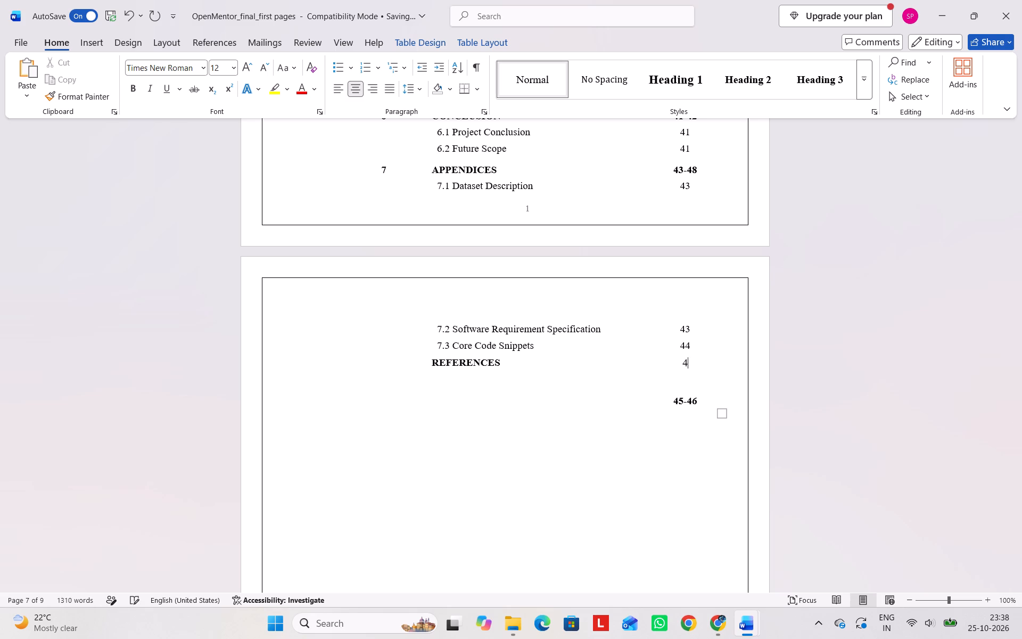
{"action": "key", "text": "6"}
{"action": "type", "text": "-47"}
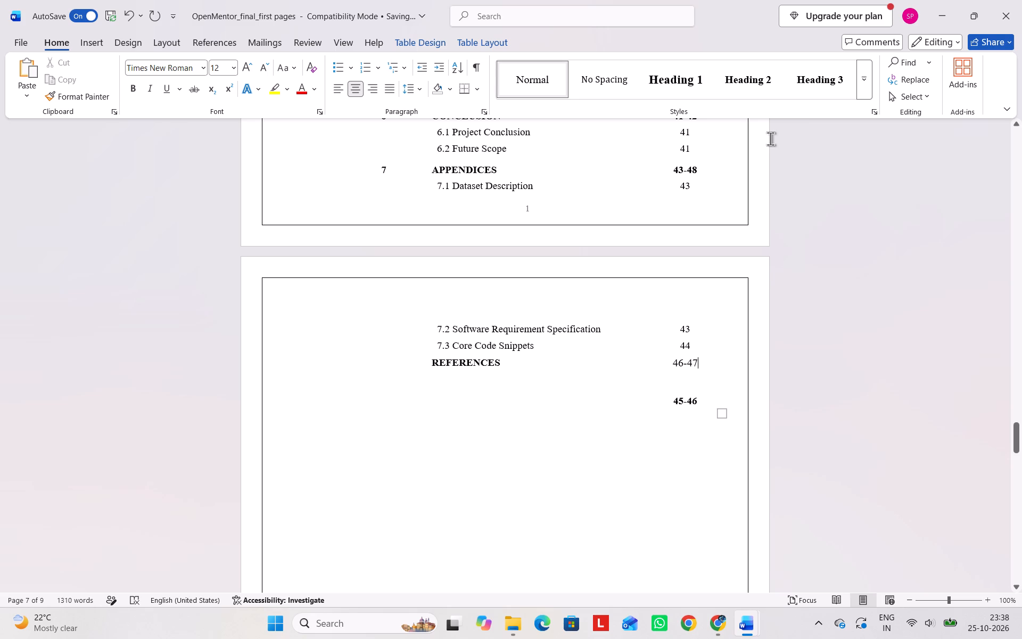
Set the APPENDICES page range in the contents table to 43-47.
{"action": "left_click", "coordinate": [700, 168]}
{"action": "key", "text": "BackSpace"}
{"action": "key", "text": "7"}
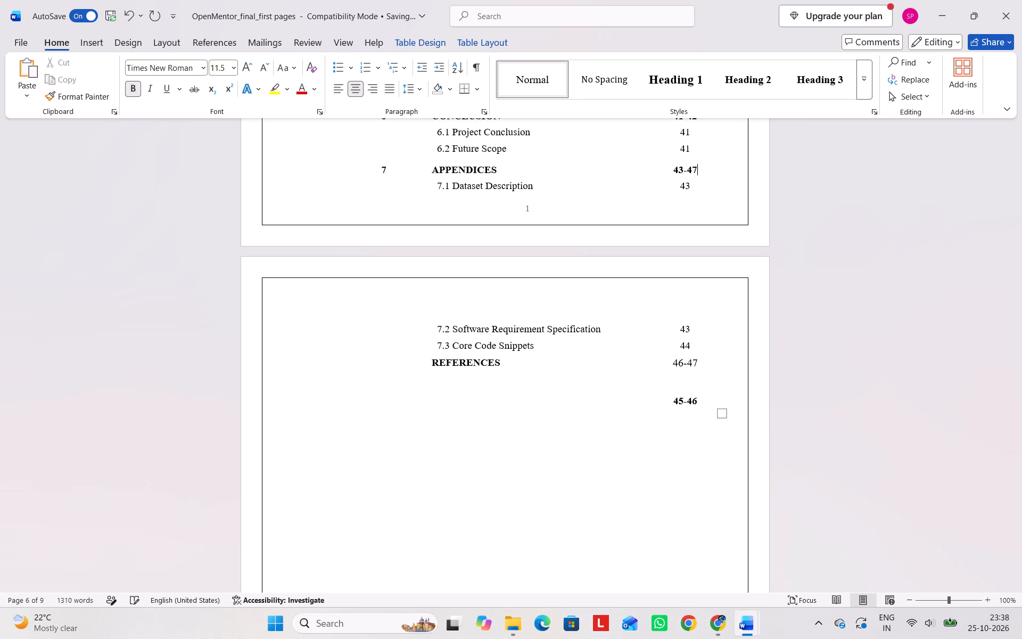
Delete the leftover page range 45-46 from the old REFERENCES row at the end of the contents table.
{"action": "left_click", "coordinate": [700, 404]}
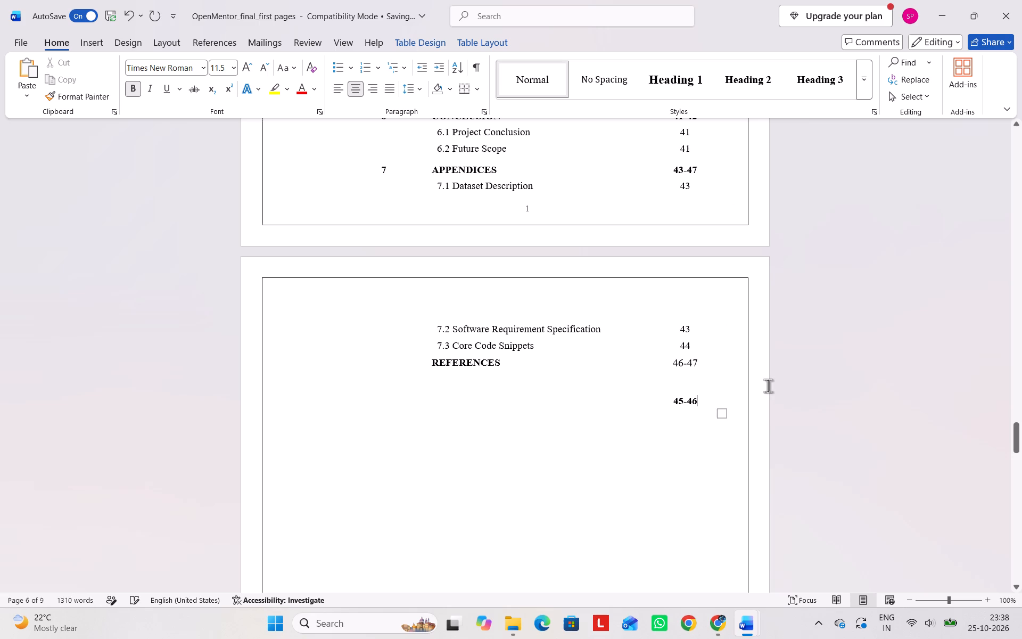
{"action": "key", "text": "BackSpace"}
{"action": "key", "text": "BackSpace"}
{"action": "key", "text": "BackSpace"}
{"action": "key", "text": "BackSpace"}
{"action": "key", "text": "BackSpace"}
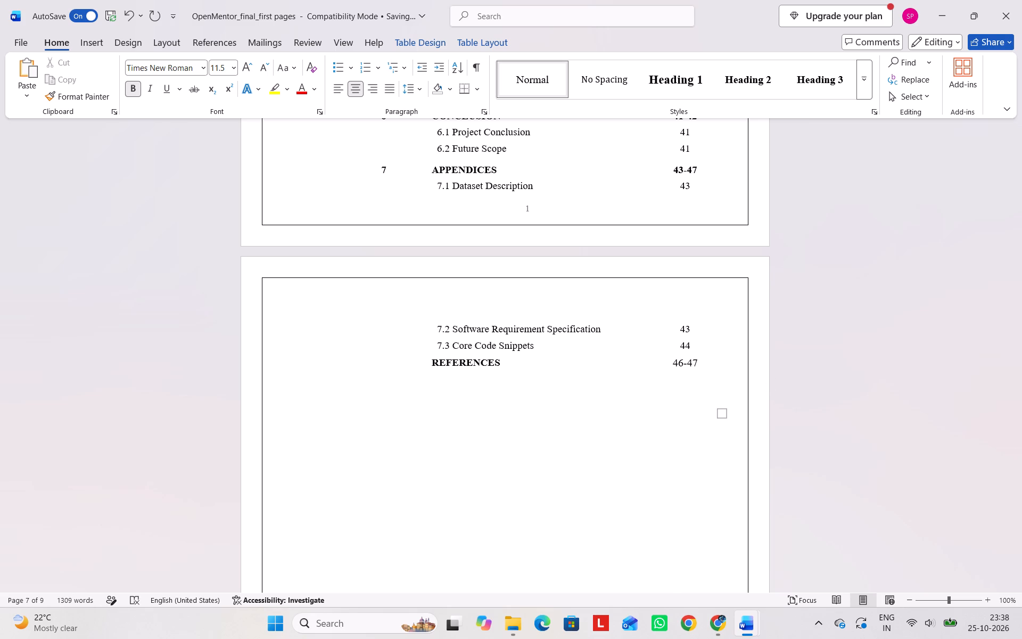
{"action": "key", "text": "BackSpace"}
{"action": "key", "text": "BackSpace"}
{"action": "key", "text": "BackSpace"}
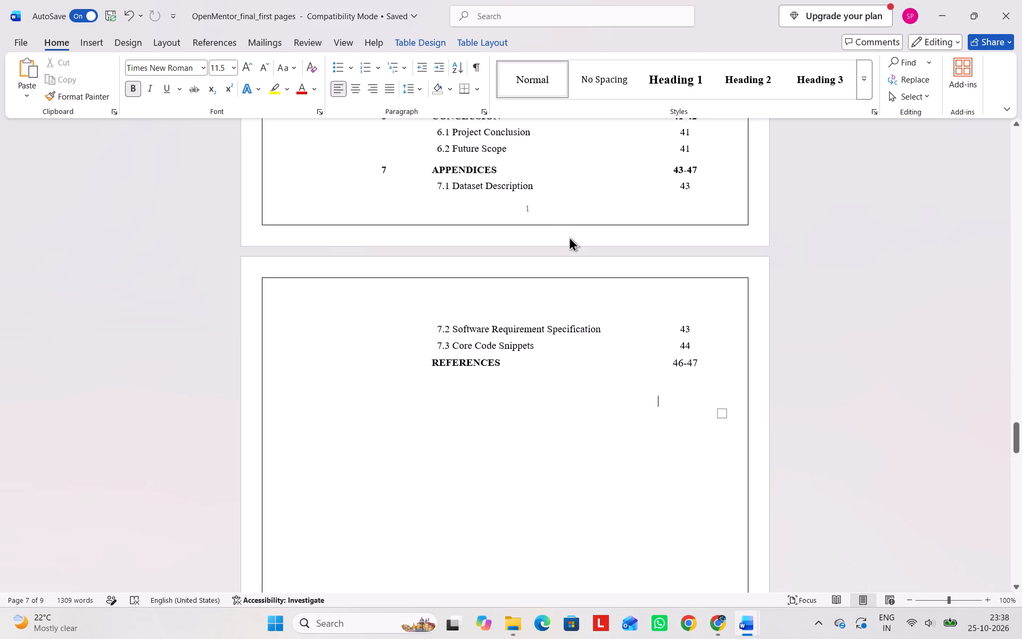
Review the surrounding front pages, checking the contents table, the list of figures and the abstract.
{"action": "scroll", "coordinate": [569, 236], "scroll_direction": "down", "scroll_amount": 7}
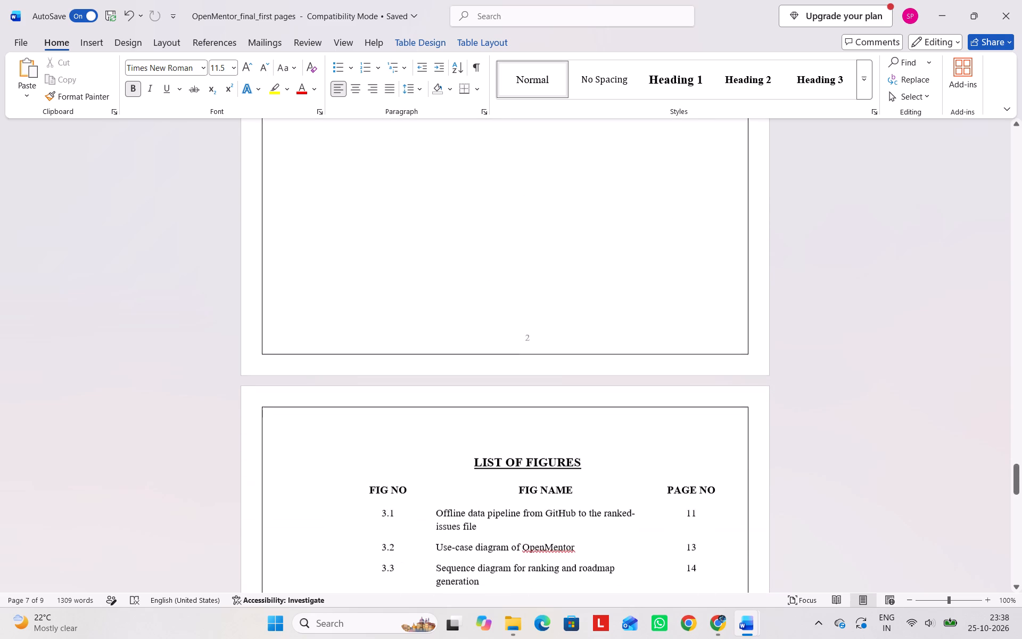
{"action": "scroll", "coordinate": [569, 236], "scroll_direction": "down", "scroll_amount": 1}
{"action": "scroll", "coordinate": [569, 236], "scroll_direction": "up", "scroll_amount": 4}
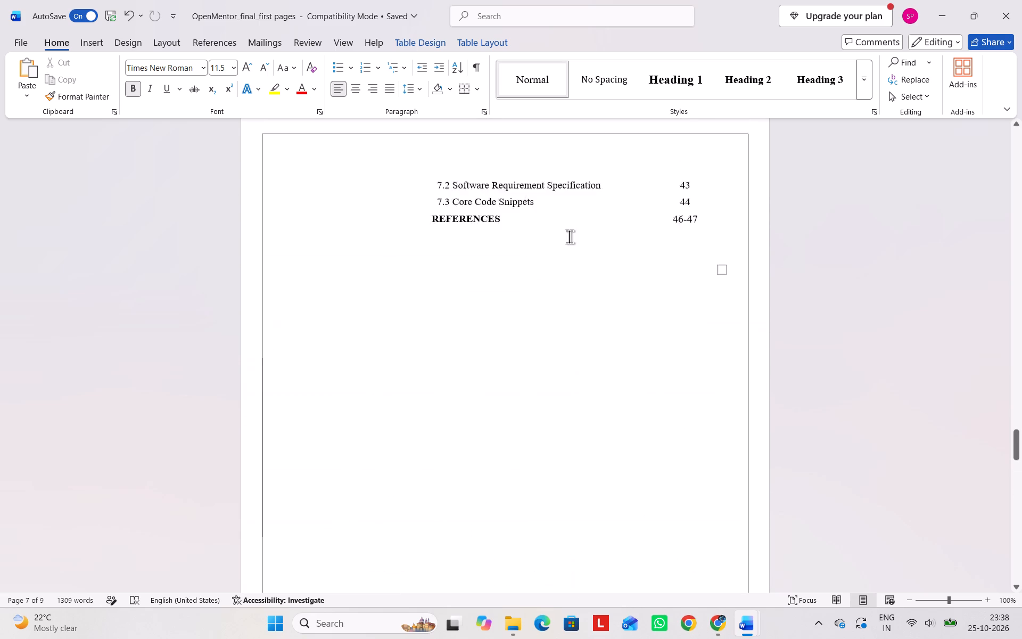
{"action": "scroll", "coordinate": [569, 236], "scroll_direction": "up", "scroll_amount": 6}
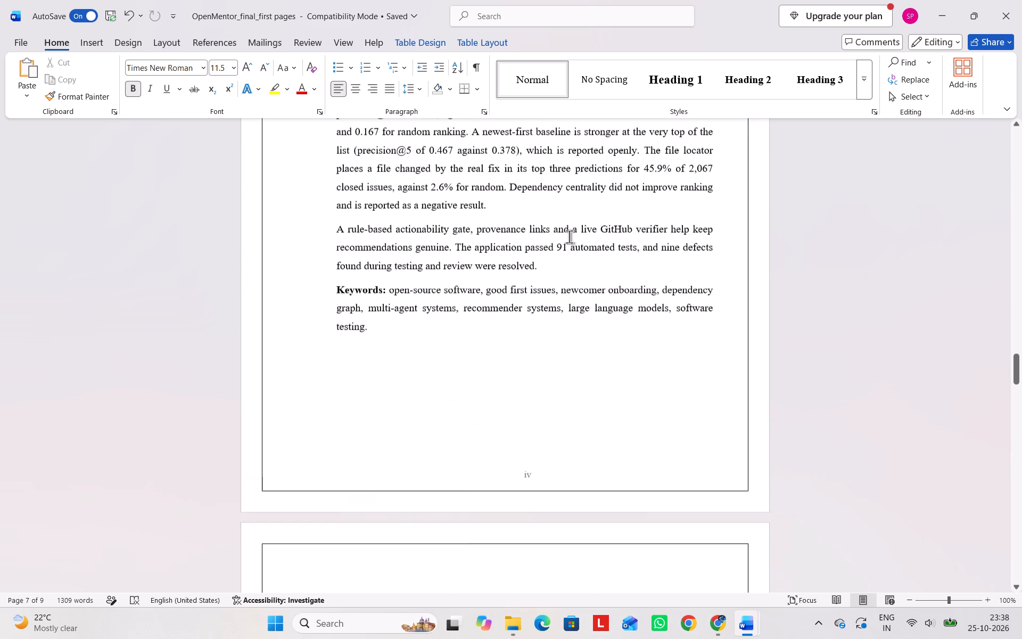
{"action": "scroll", "coordinate": [569, 236], "scroll_direction": "right", "scroll_amount": 1}
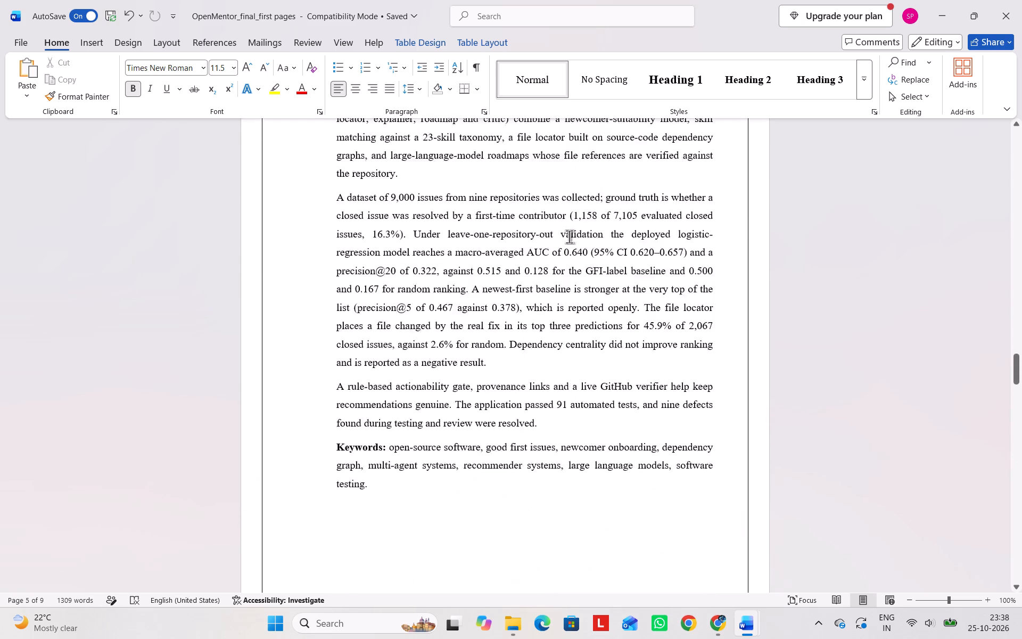
{"action": "scroll", "coordinate": [569, 236], "scroll_direction": "right", "scroll_amount": 1}
{"action": "scroll", "coordinate": [569, 236], "scroll_direction": "down", "scroll_amount": 4}
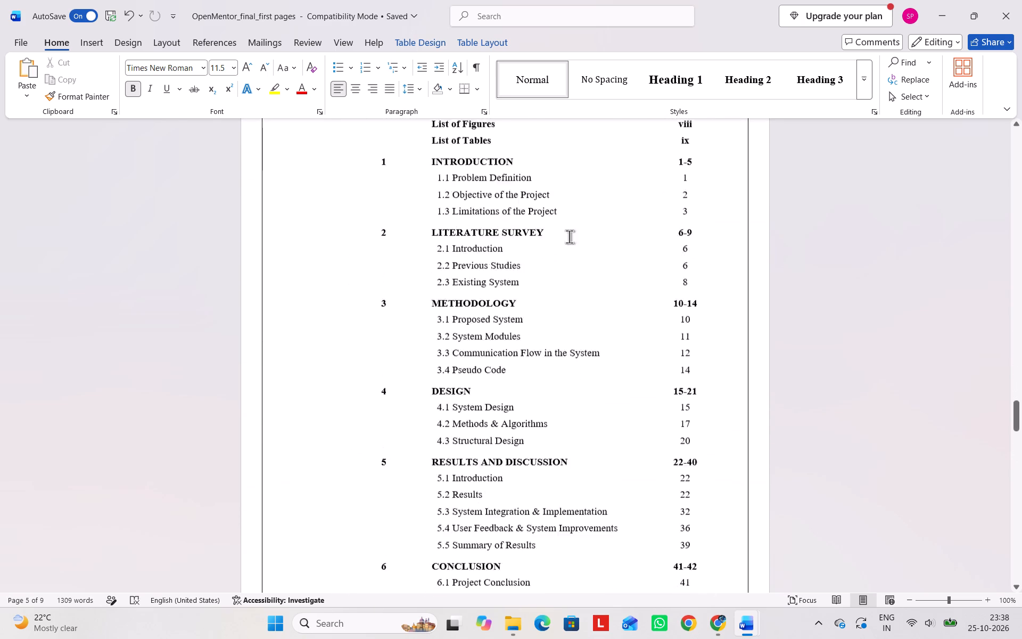
Save the OpenMentor_final_first pages document and close it along with the open OpenMentor_final_642 document.
{"action": "scroll", "coordinate": [569, 236], "scroll_direction": "down", "scroll_amount": 3}
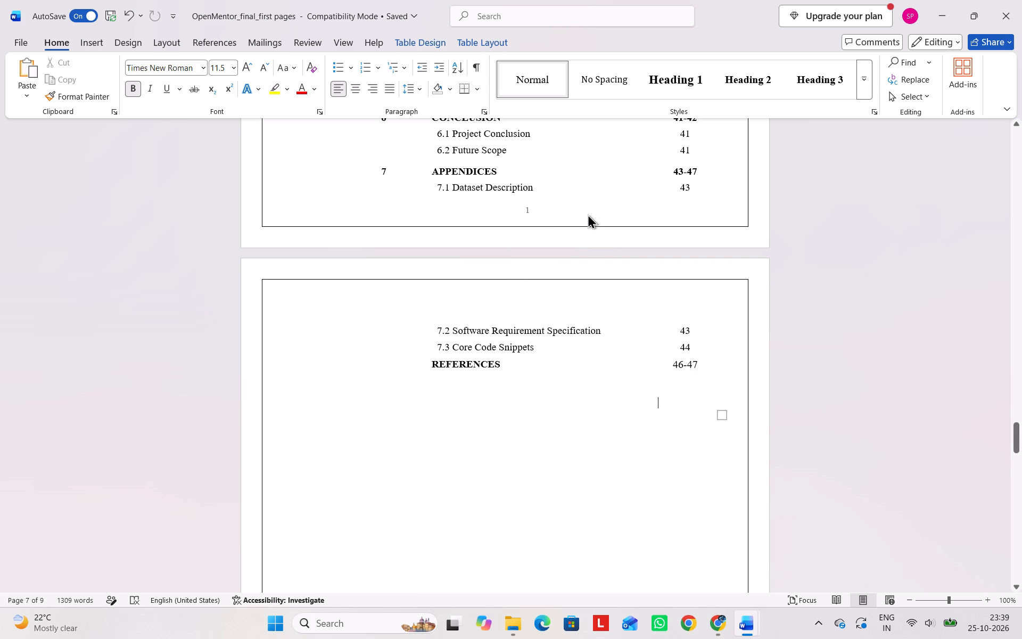
{"action": "key", "text": "ctrl+s"}
{"action": "left_click", "coordinate": [1013, 2]}
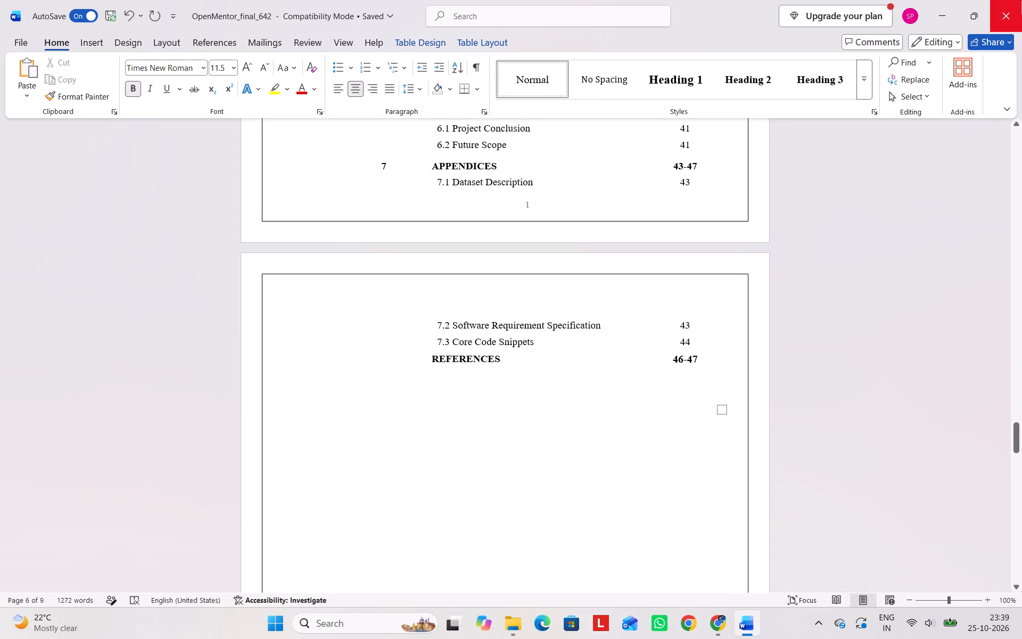
{"action": "left_click", "coordinate": [1021, 0]}
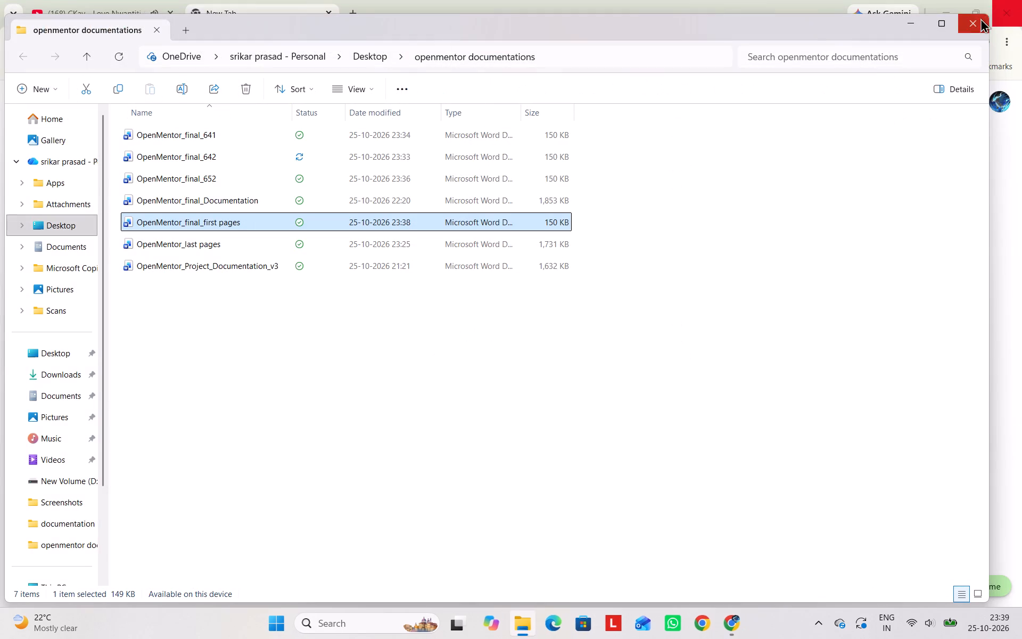
{"action": "left_click", "coordinate": [532, 362]}
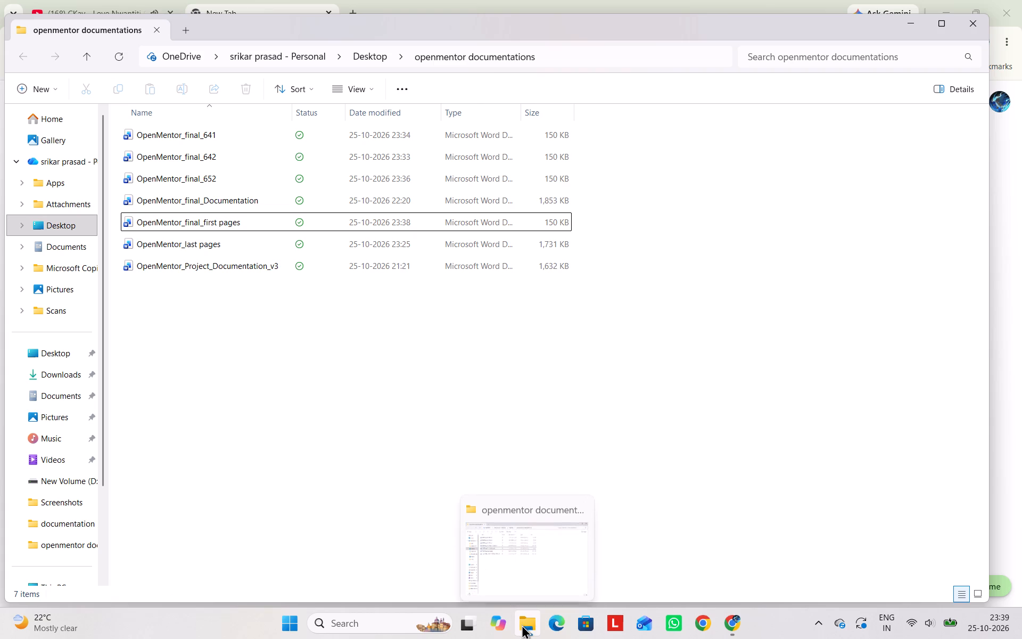
Switch to Chrome, search for "i love docx to pdf" and open iLovePDF's Word to PDF converter.
{"action": "left_click", "coordinate": [744, 626]}
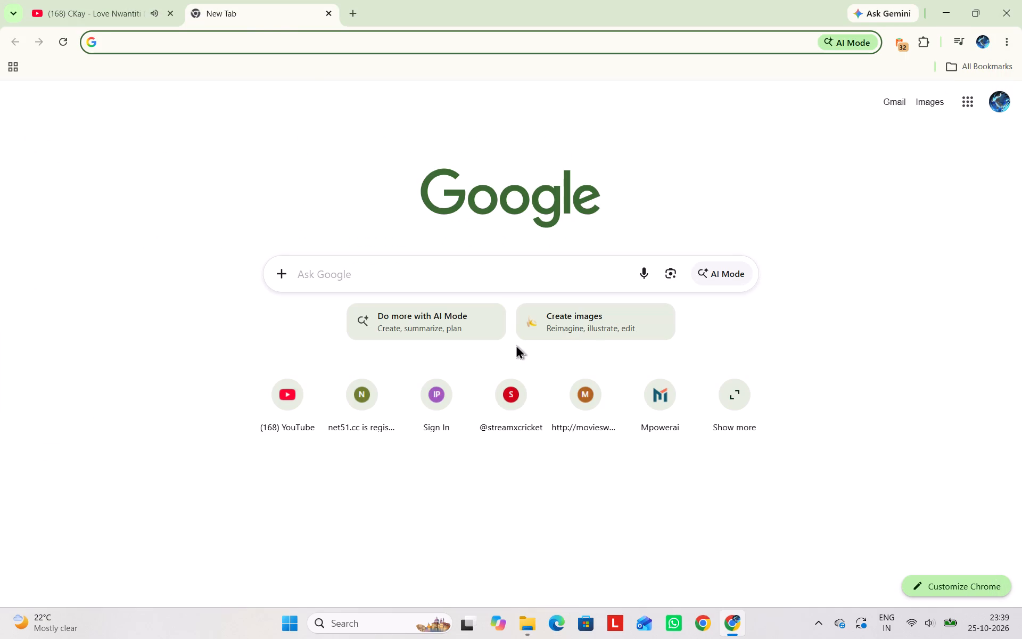
{"action": "left_click", "coordinate": [314, 265]}
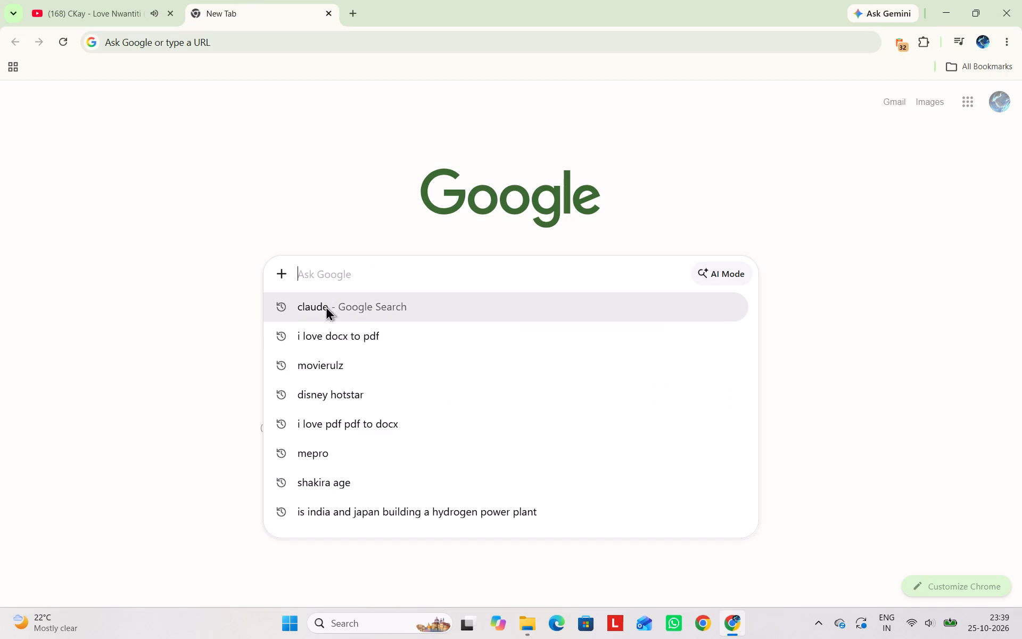
{"action": "left_click", "coordinate": [339, 342]}
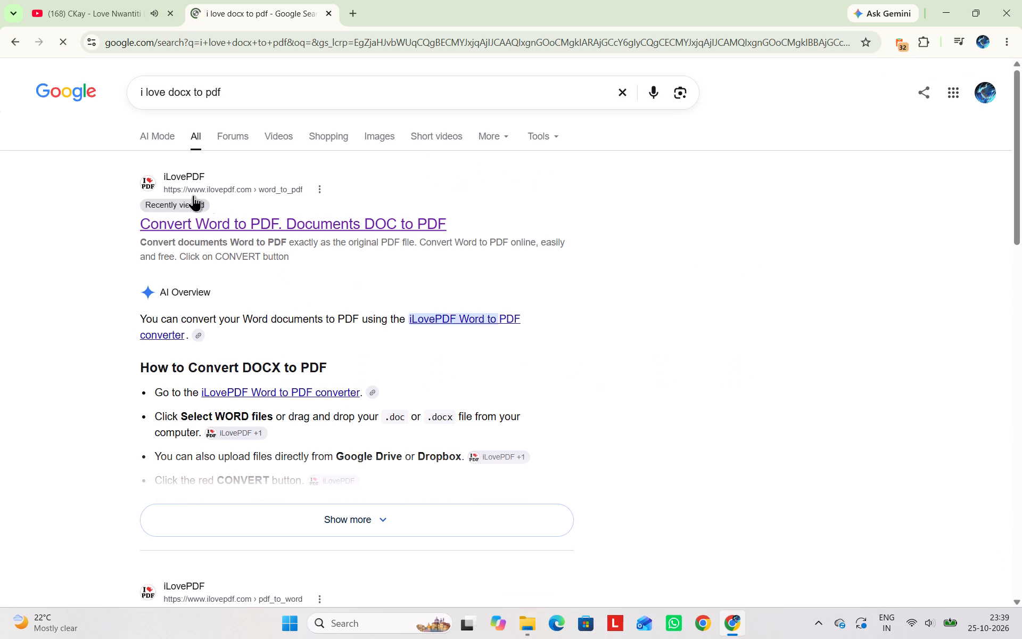
{"action": "left_click", "coordinate": [174, 220]}
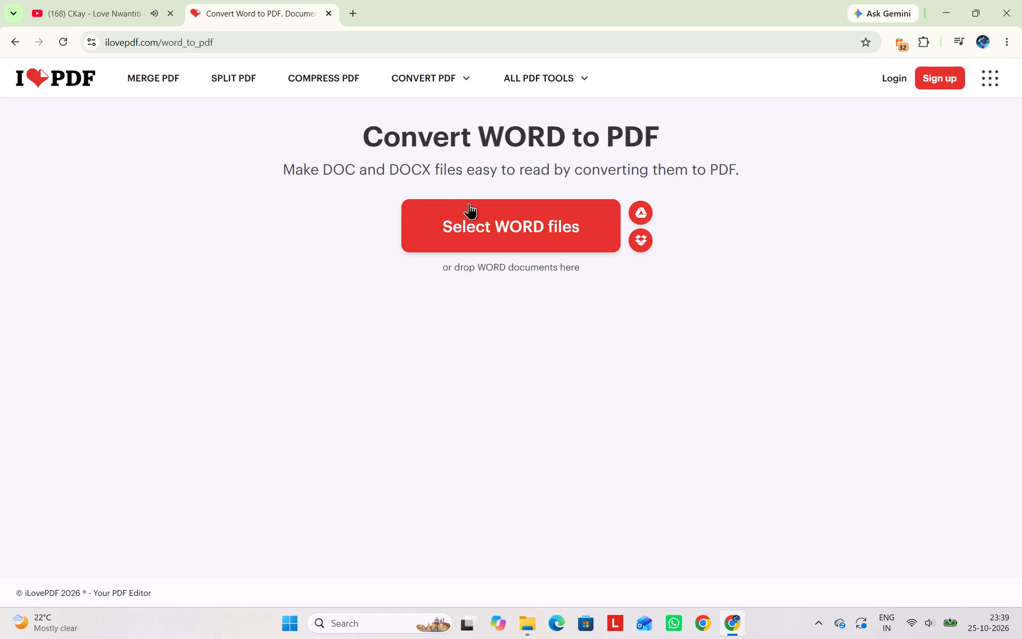
Upload OpenMentor_final_641 from the openmentor documentations folder and start its conversion to PDF.
{"action": "left_click", "coordinate": [474, 210]}
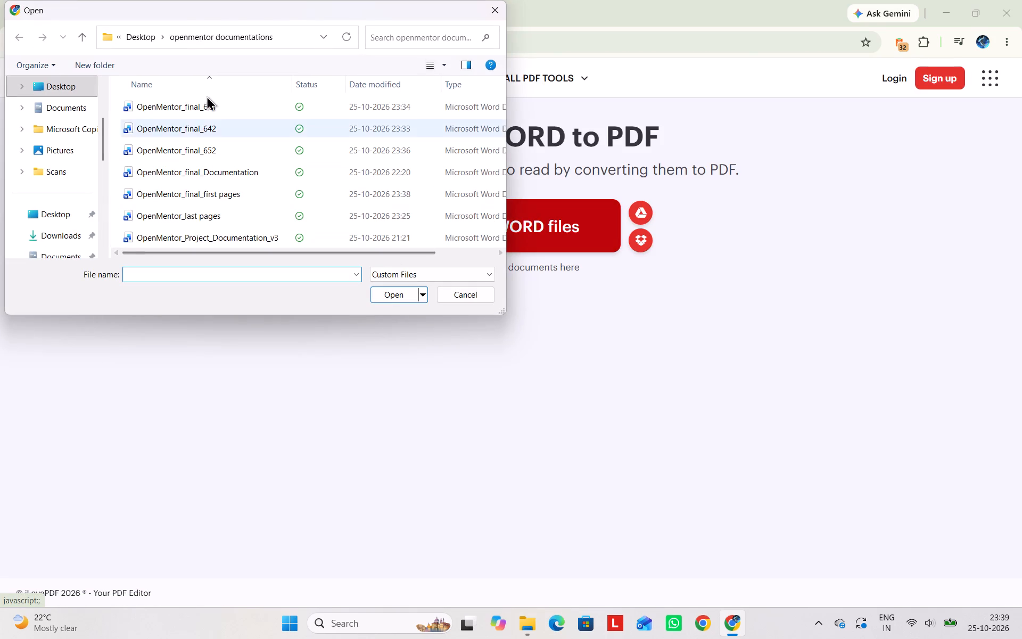
{"action": "left_click", "coordinate": [195, 110]}
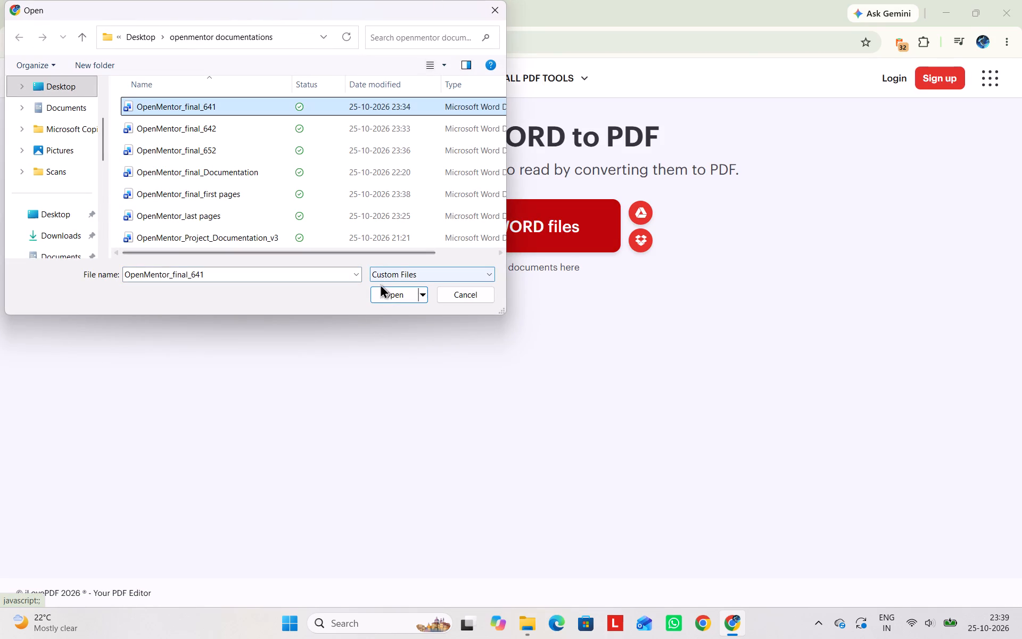
{"action": "left_click", "coordinate": [381, 288]}
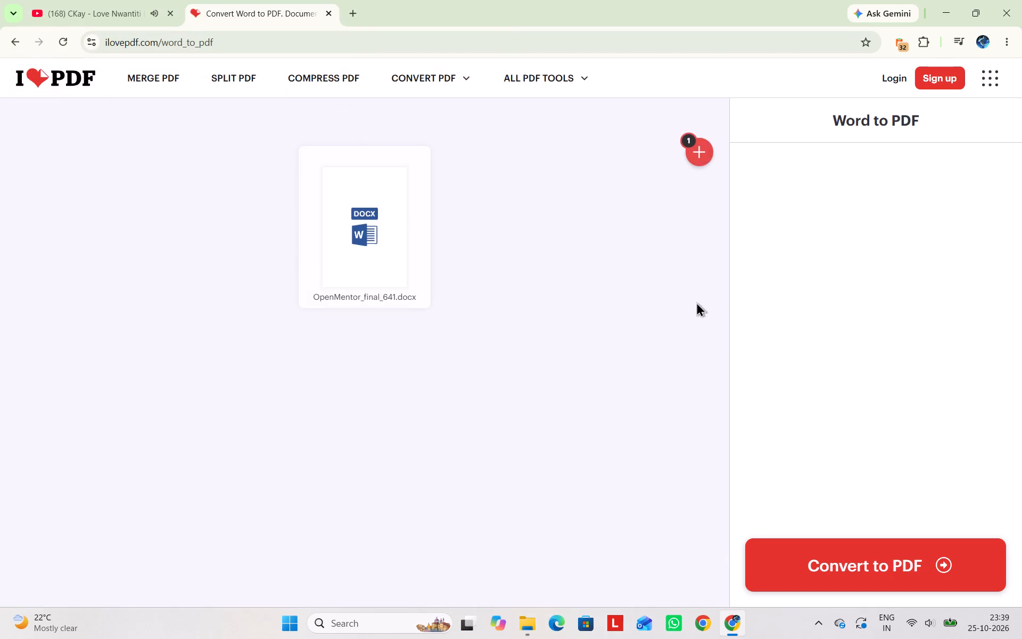
{"action": "left_click", "coordinate": [772, 555]}
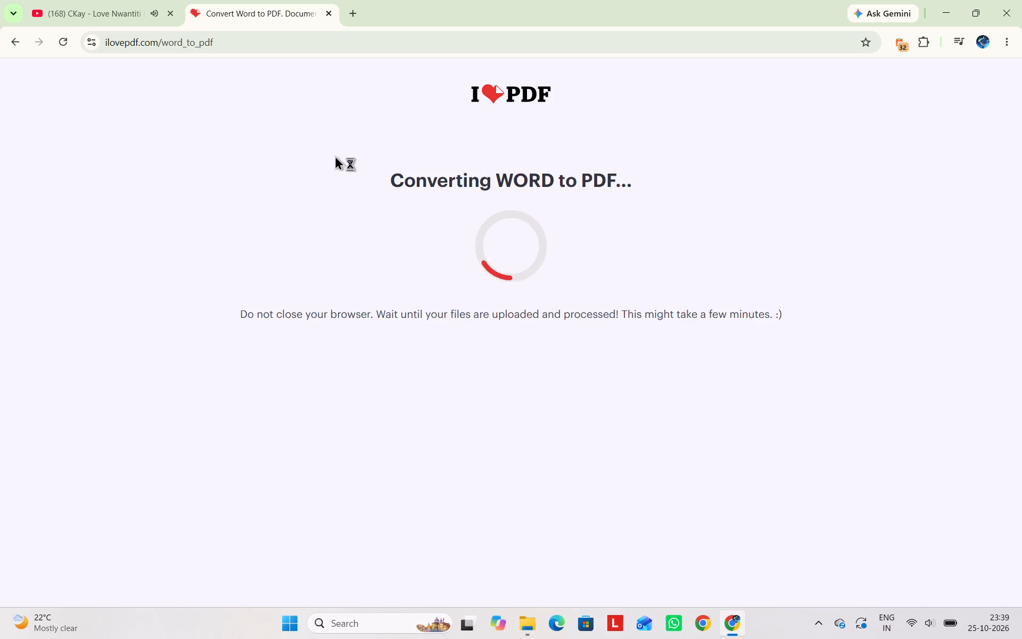
Play the Shiva Shiva Shankara lyrical video from the YouTube mix and skip its advert.
{"action": "left_click", "coordinate": [103, 16]}
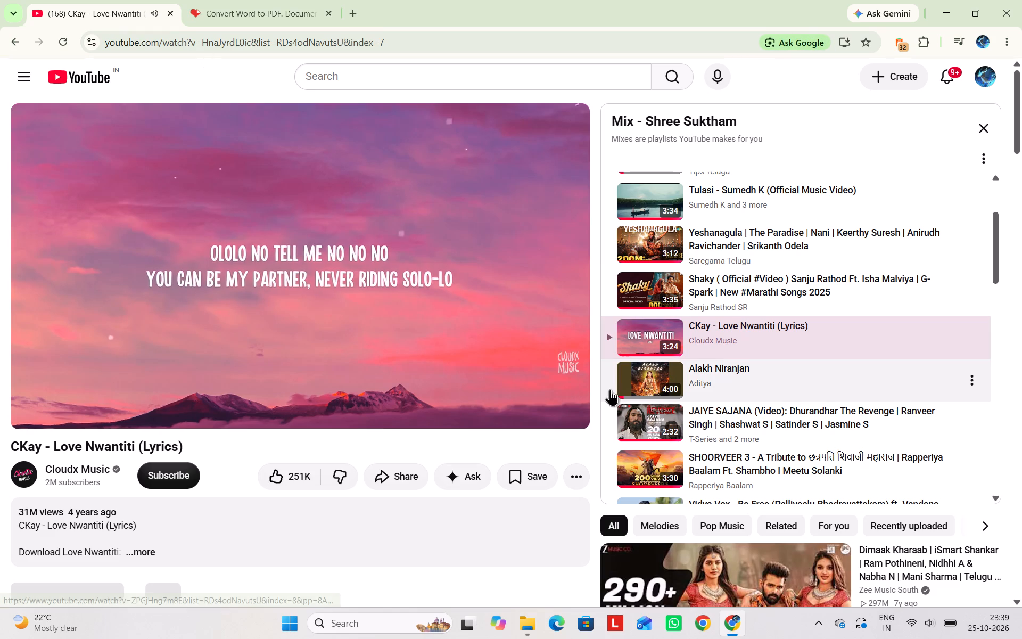
{"action": "scroll", "coordinate": [693, 386], "scroll_direction": "down", "scroll_amount": 3}
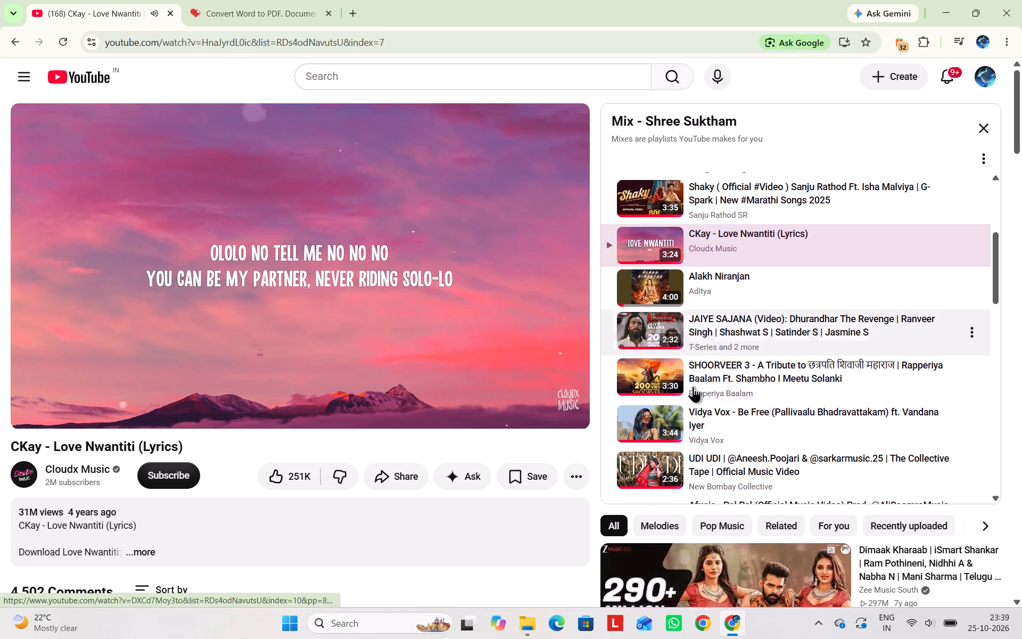
{"action": "scroll", "coordinate": [693, 386], "scroll_direction": "down", "scroll_amount": 4}
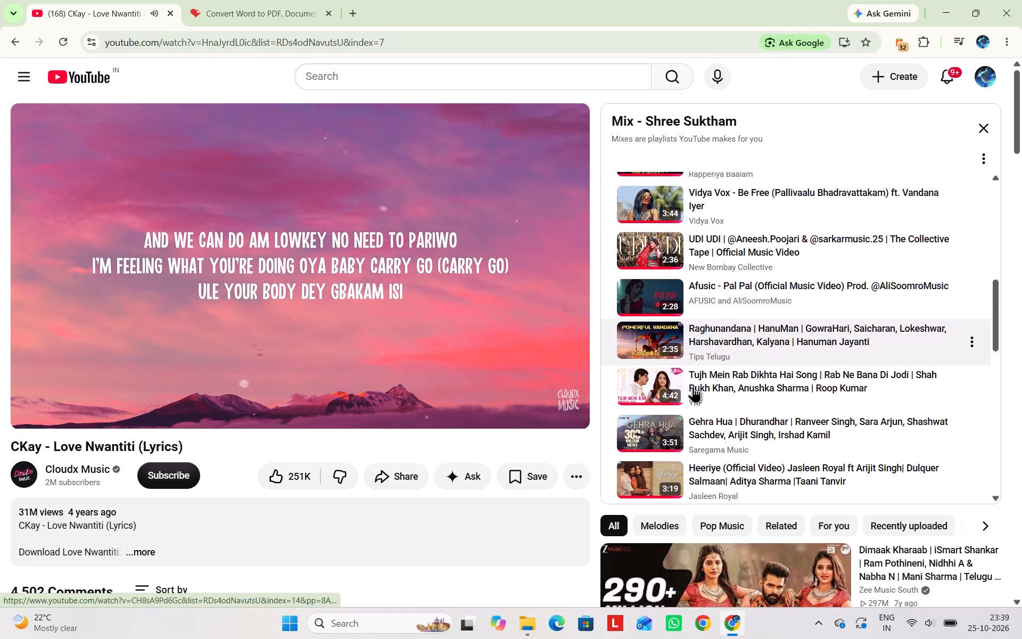
{"action": "scroll", "coordinate": [693, 386], "scroll_direction": "down", "scroll_amount": 5}
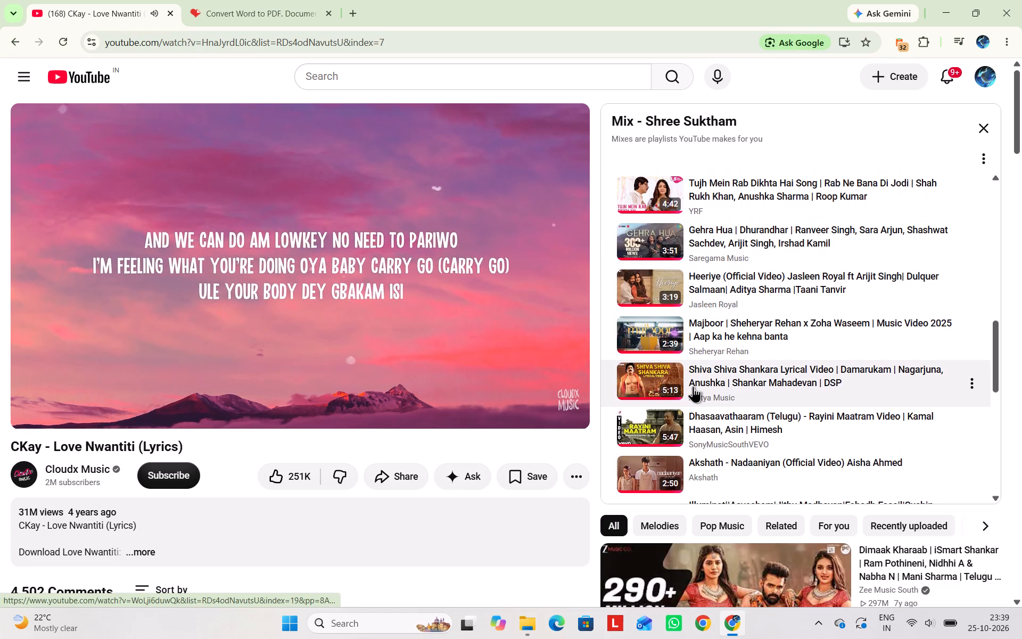
{"action": "scroll", "coordinate": [693, 386], "scroll_direction": "down", "scroll_amount": 1}
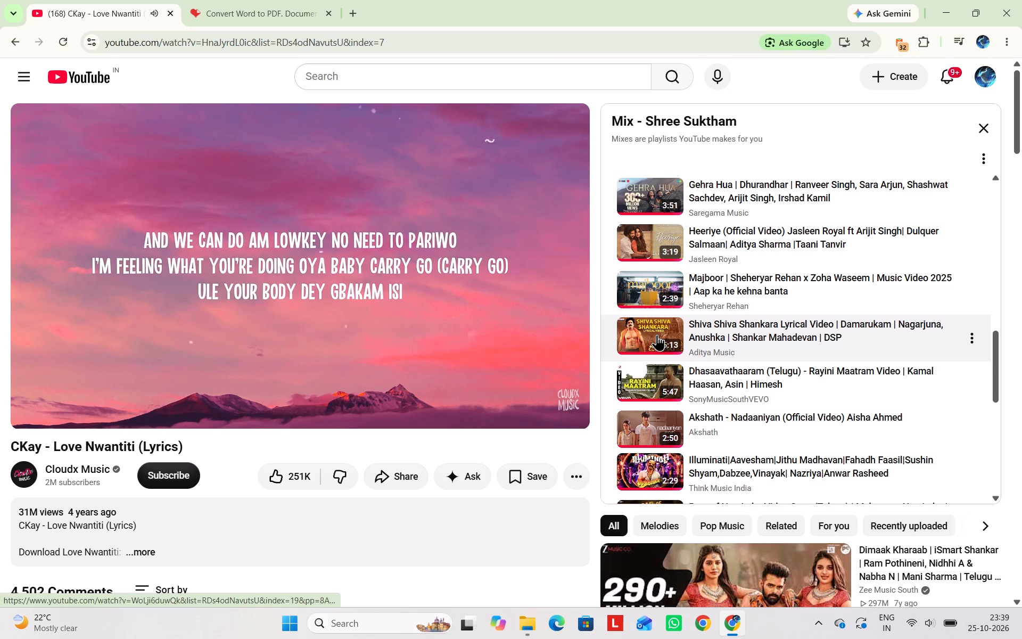
{"action": "left_click", "coordinate": [657, 334]}
{"action": "left_click", "coordinate": [231, 10]}
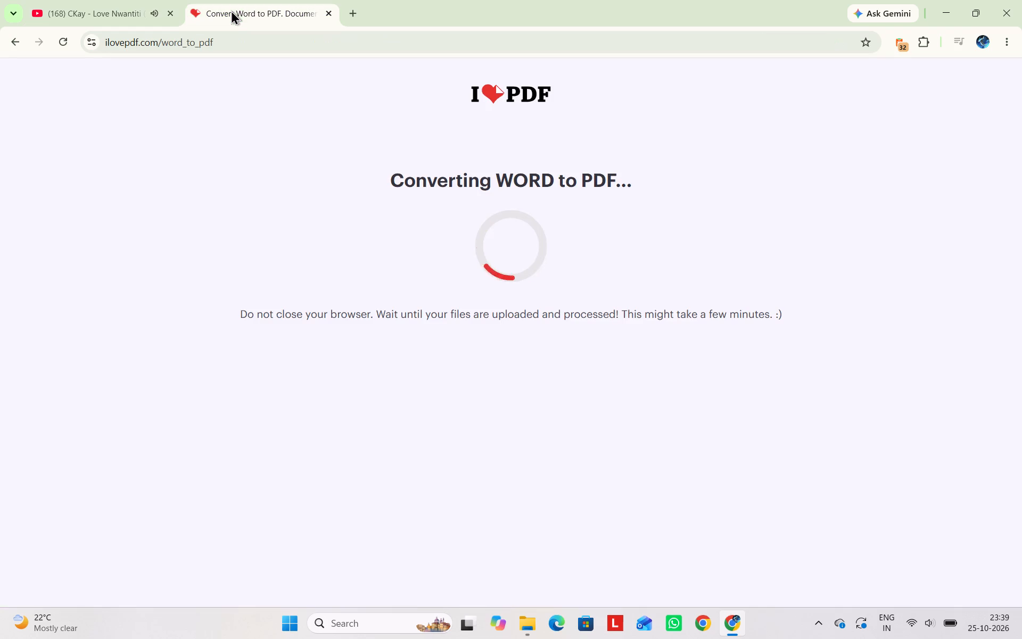
{"action": "left_click", "coordinate": [109, 17]}
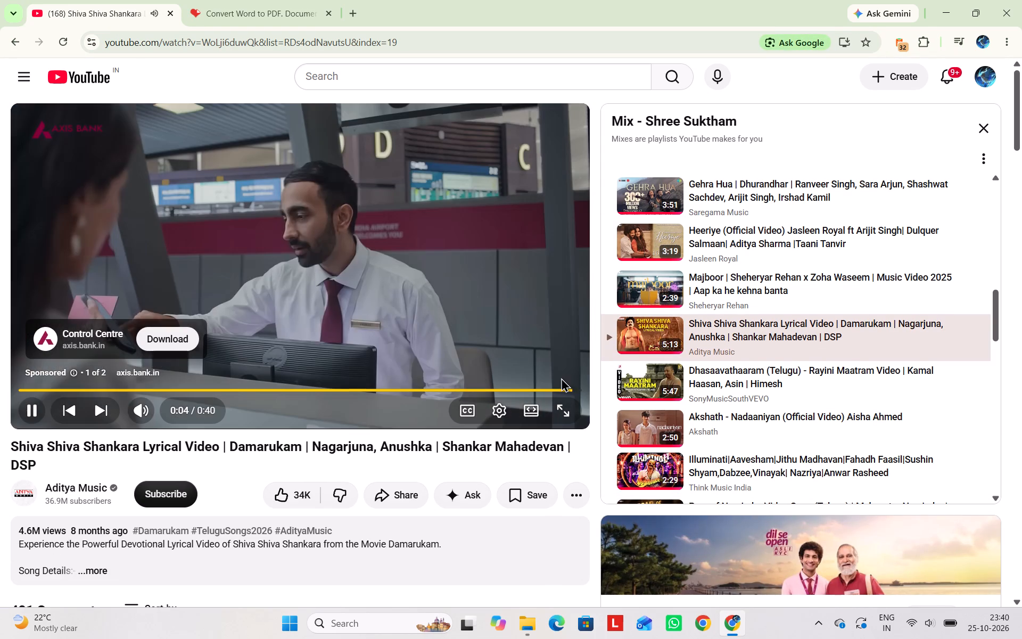
{"action": "left_click", "coordinate": [561, 375]}
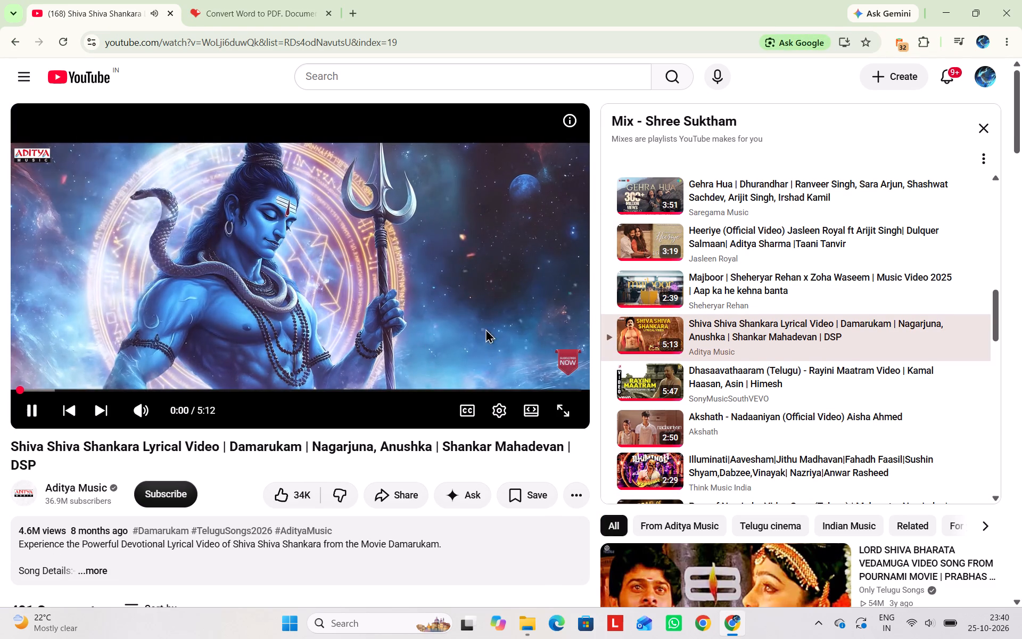
{"action": "left_click", "coordinate": [251, 13]}
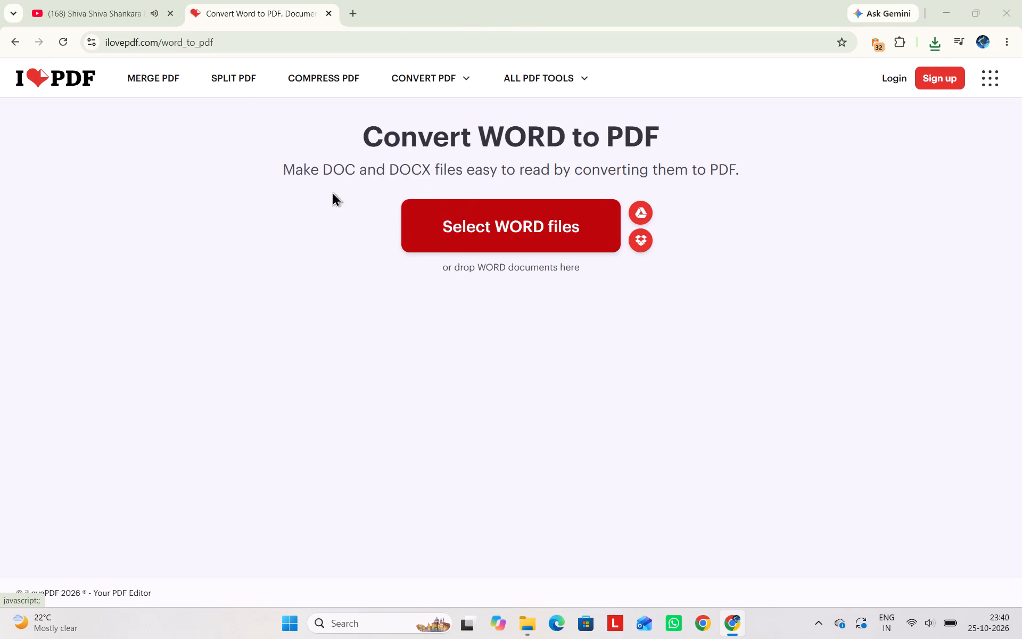
{"action": "left_click", "coordinate": [213, 129]}
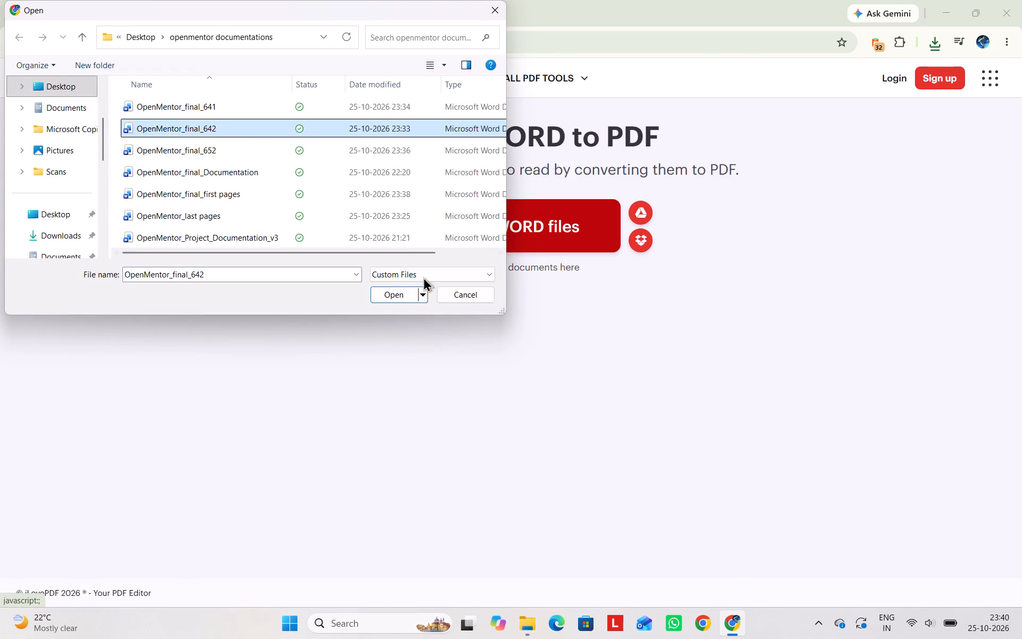
{"action": "left_click", "coordinate": [394, 296]}
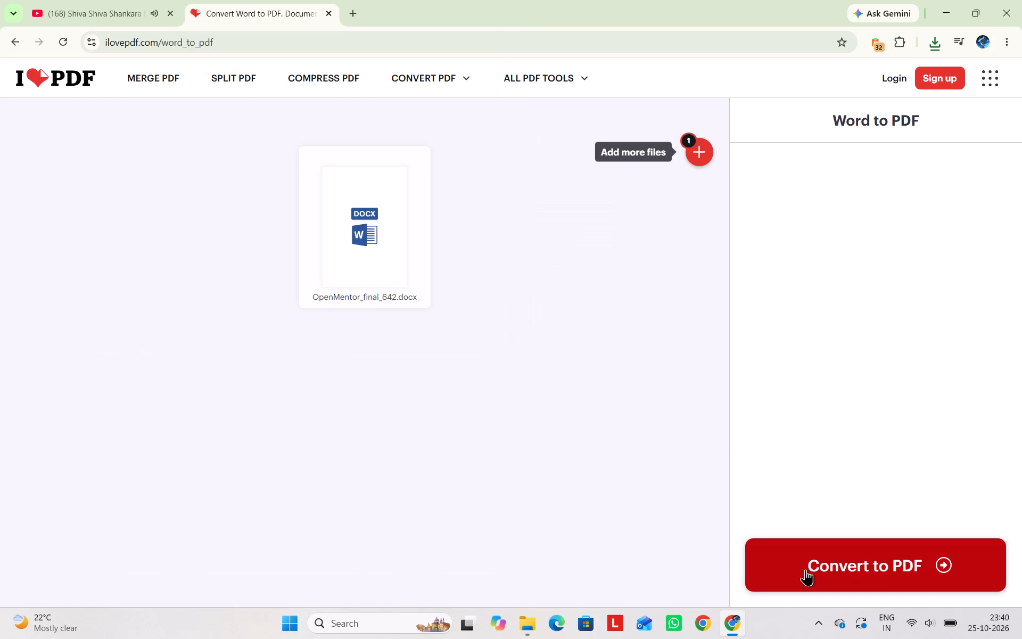
{"action": "left_click", "coordinate": [834, 564]}
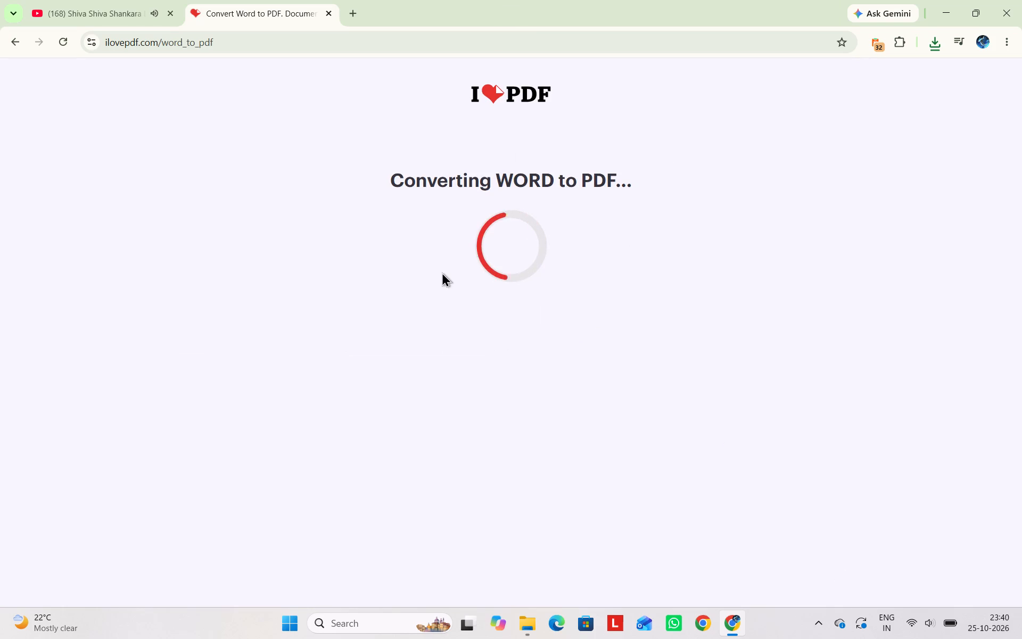
{"action": "left_click", "coordinate": [520, 174]}
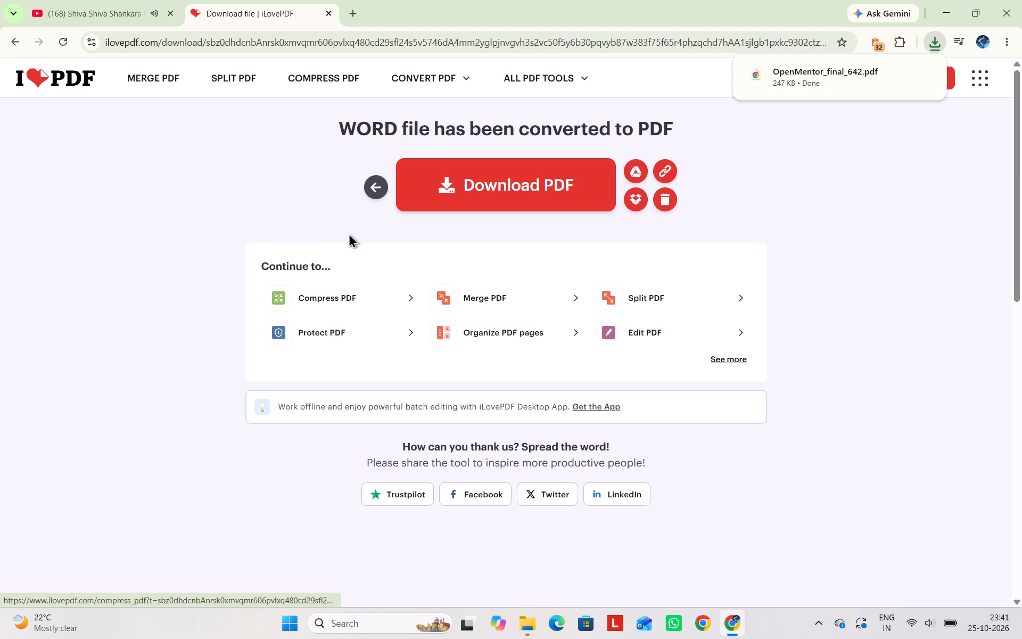
Upload OpenMentor_final_652, final_Documentation and final_first pages for PDF conversion, continue for free, download the resulting PDF and check the recent downloads.
{"action": "left_click", "coordinate": [382, 181]}
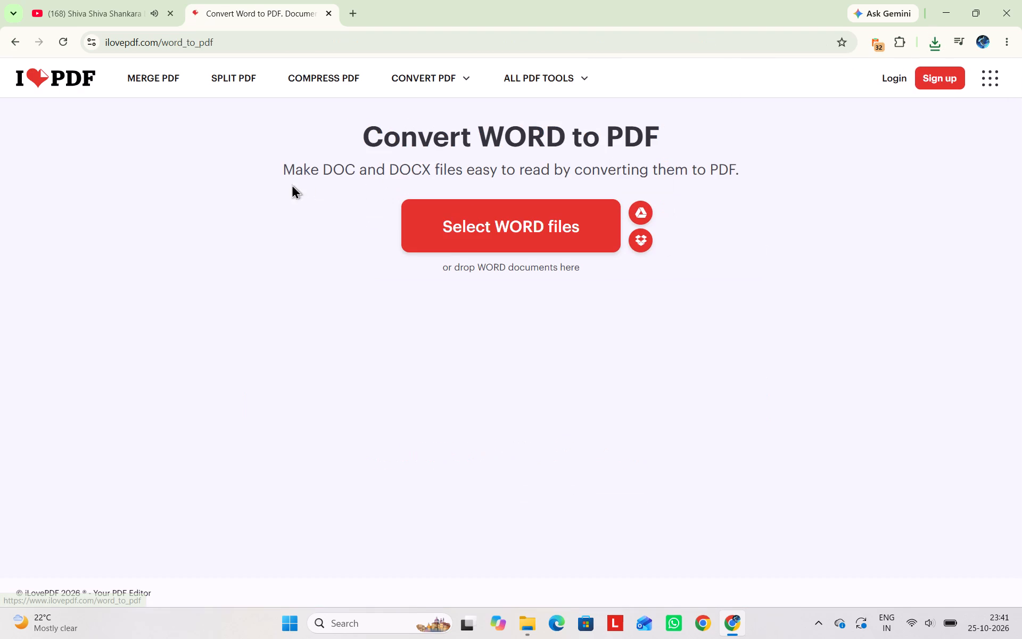
{"action": "left_click", "coordinate": [517, 248]}
{"action": "left_click_drag", "start_coordinate": [301, 202], "coordinate": [216, 158]}
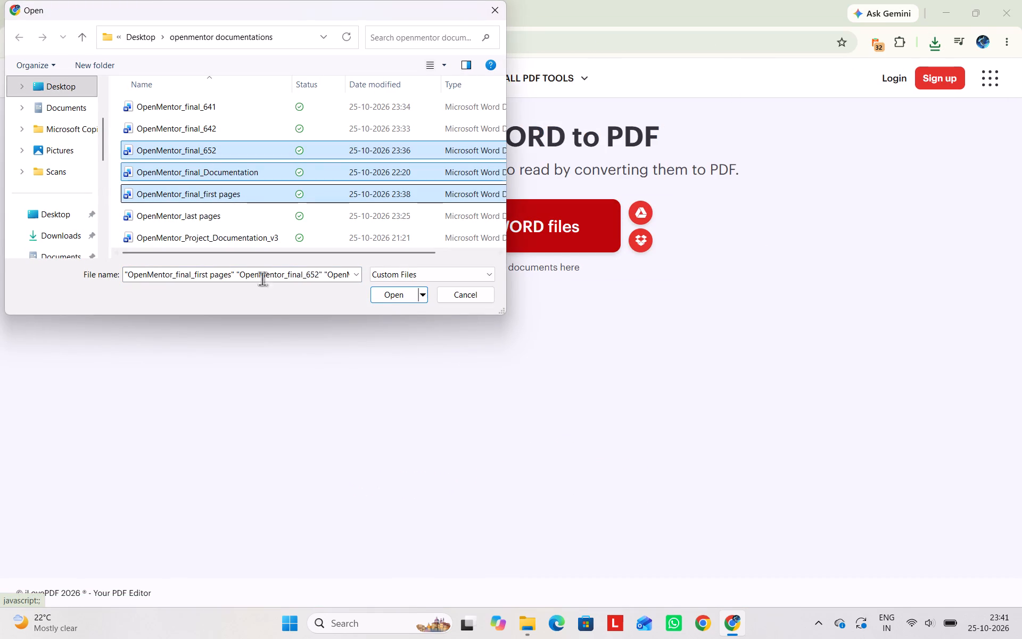
{"action": "left_click", "coordinate": [240, 358]}
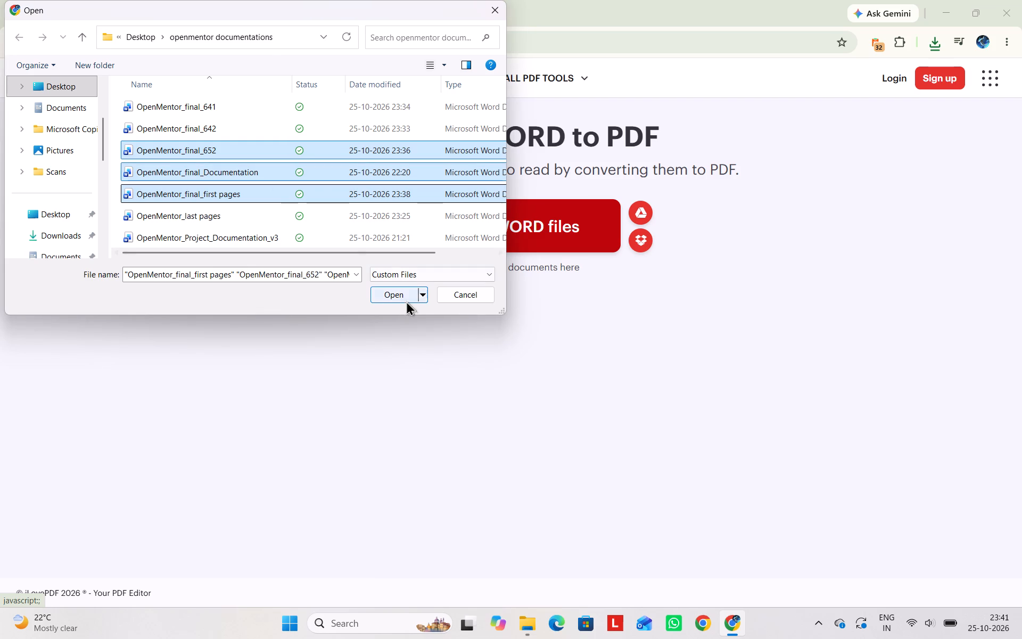
{"action": "left_click", "coordinate": [392, 298]}
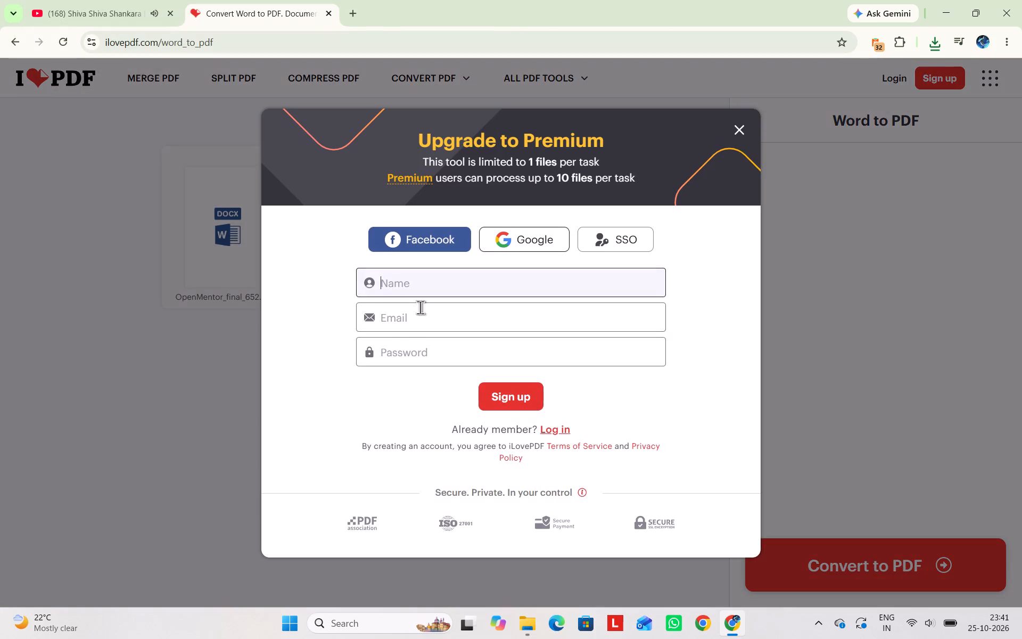
{"action": "left_click", "coordinate": [740, 130]}
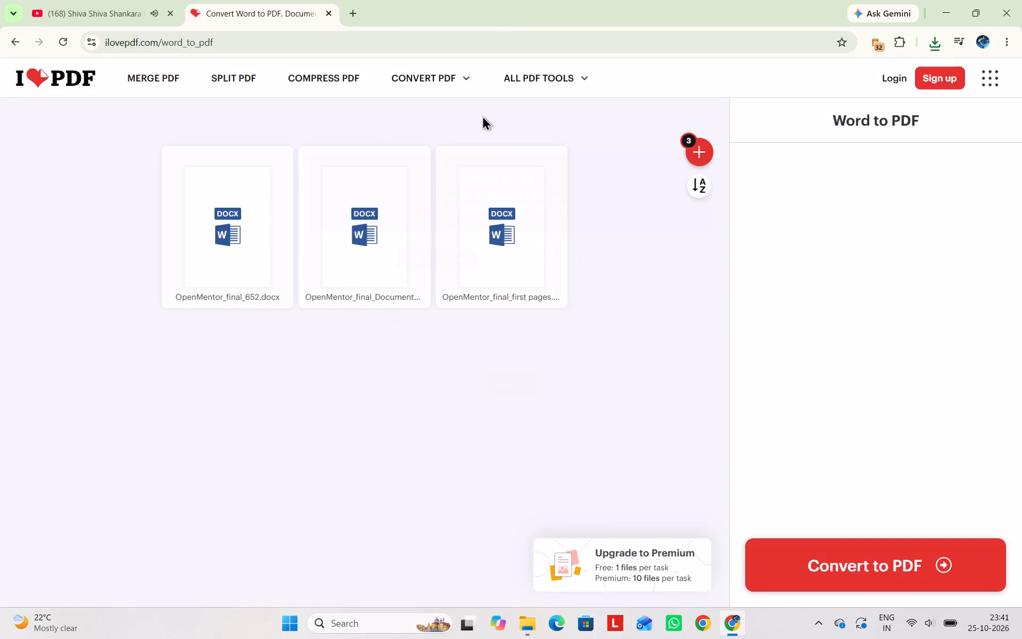
{"action": "left_click", "coordinate": [849, 563]}
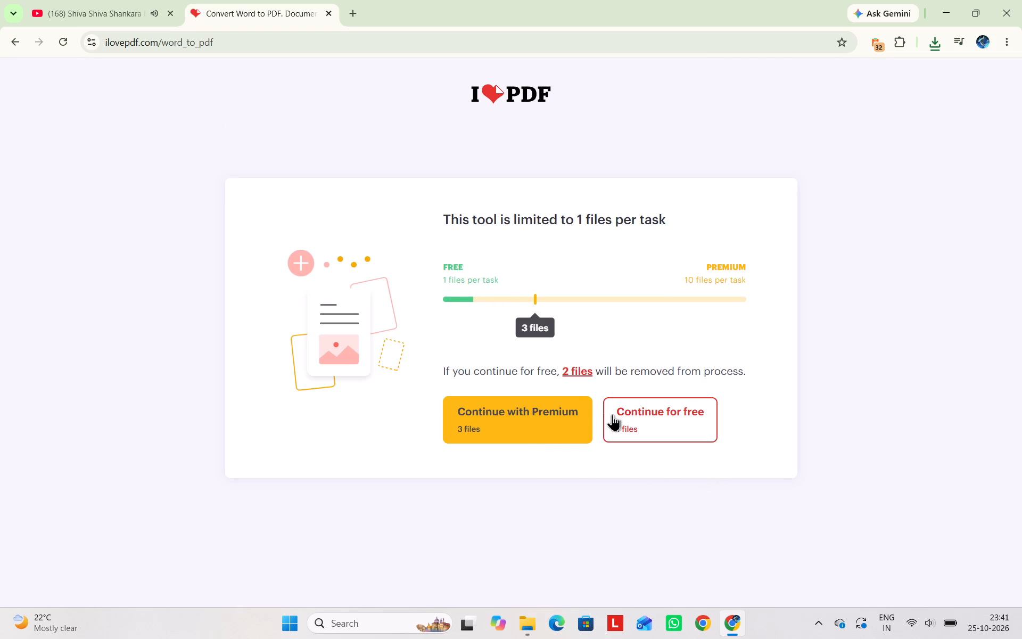
{"action": "left_click", "coordinate": [644, 420]}
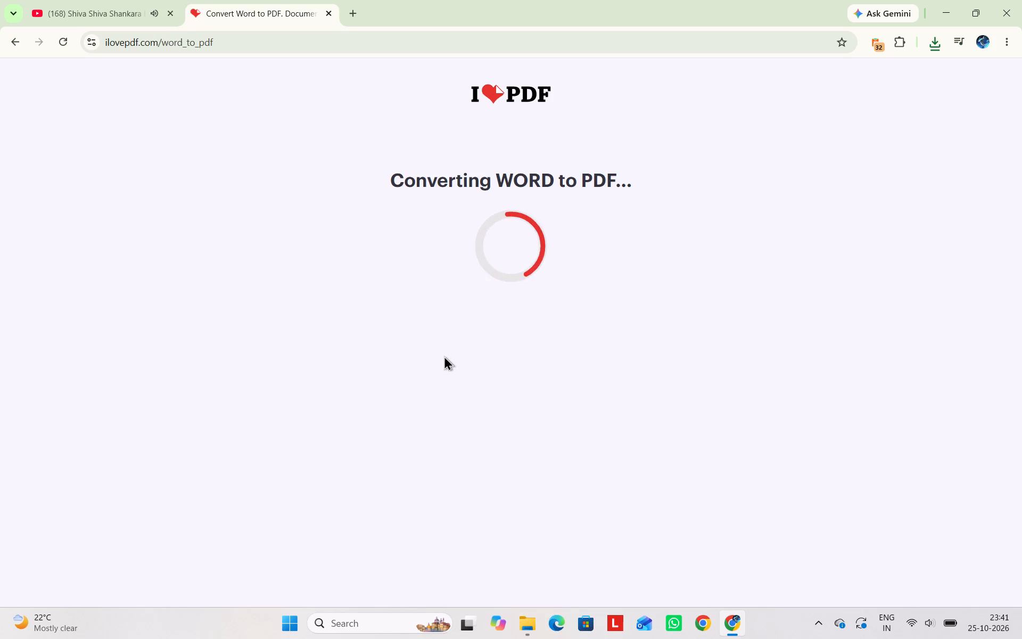
{"action": "left_click", "coordinate": [501, 195]}
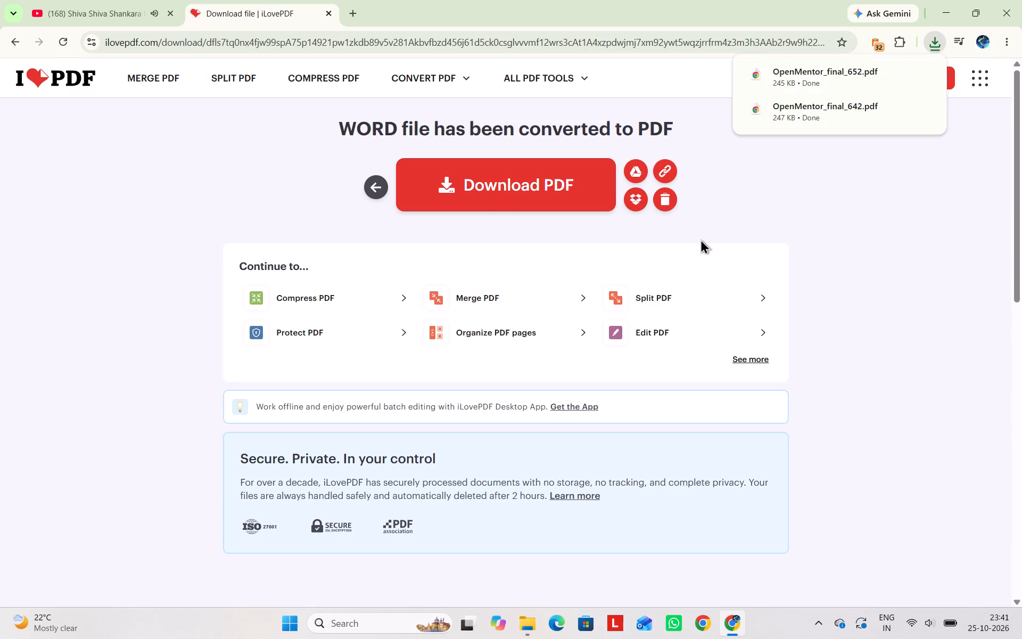
{"action": "left_click", "coordinate": [928, 36]}
{"action": "left_click", "coordinate": [934, 40]}
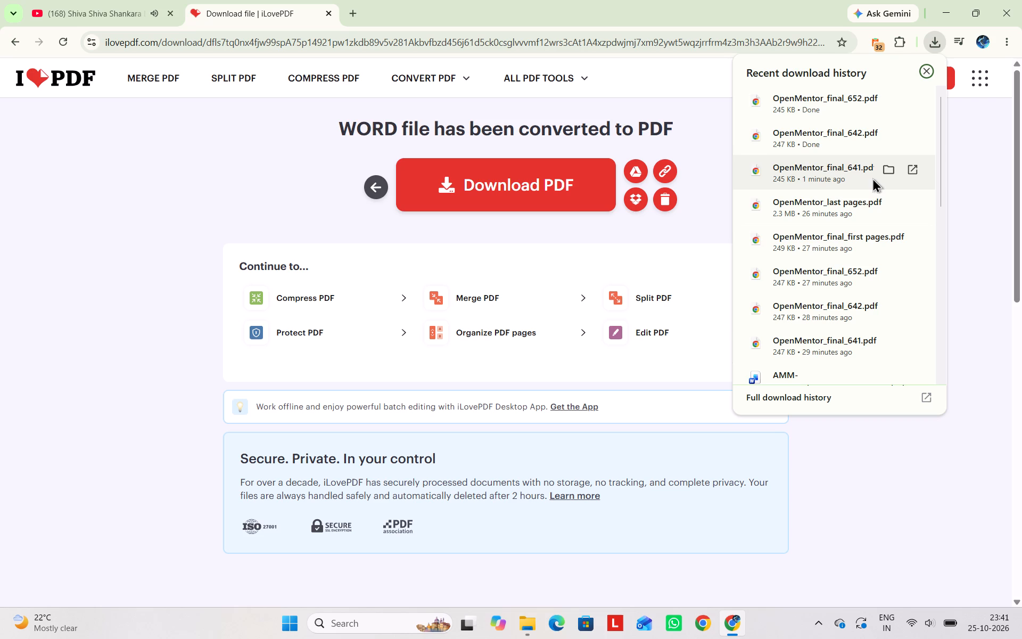
{"action": "left_click", "coordinate": [967, 224]}
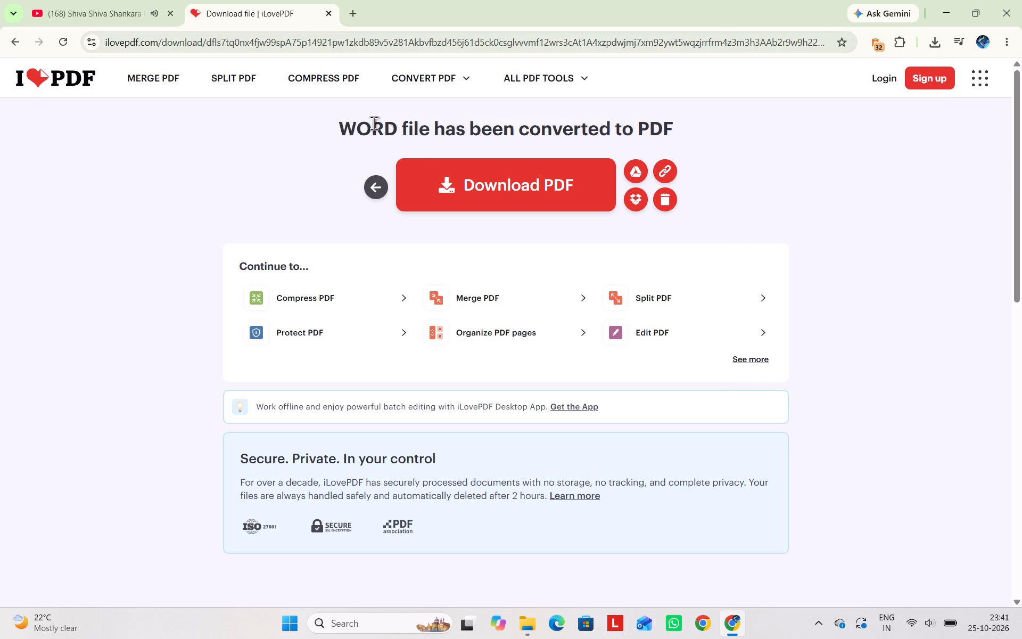
{"action": "left_click", "coordinate": [378, 185]}
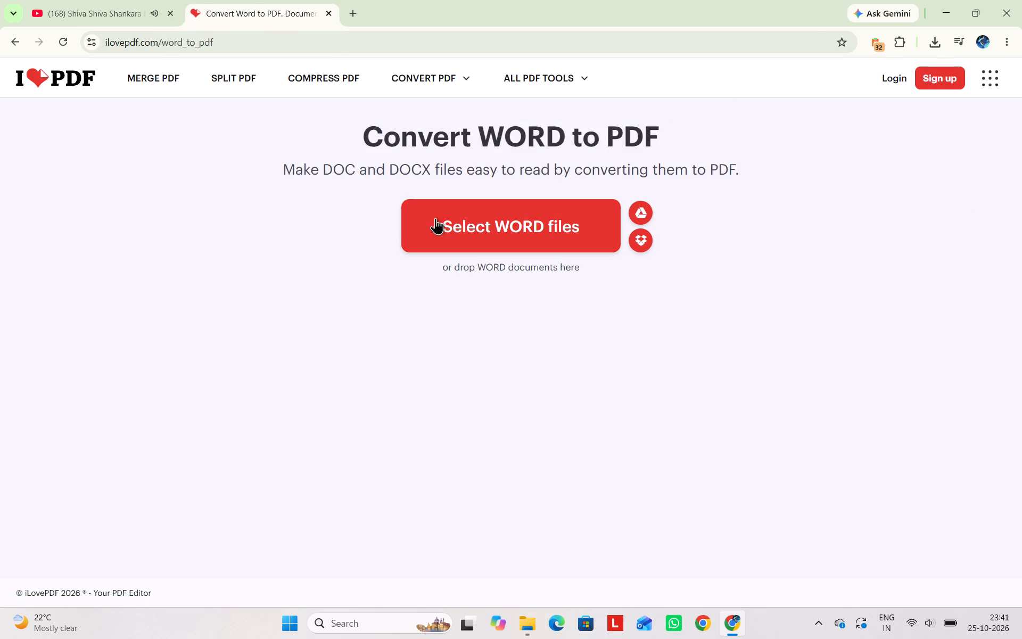
{"action": "left_click", "coordinate": [475, 225]}
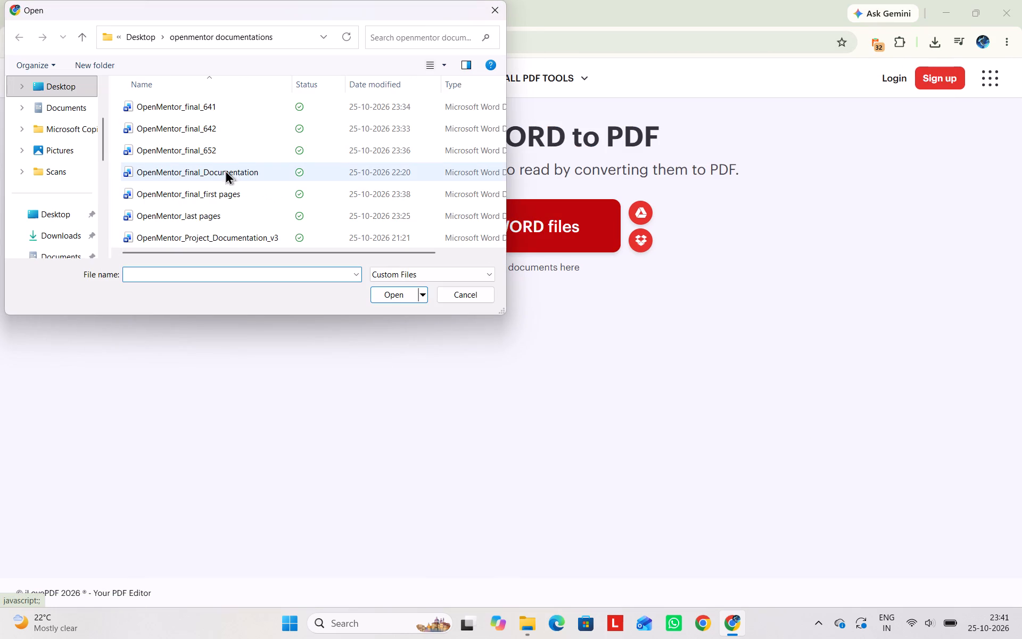
{"action": "left_click", "coordinate": [212, 189]}
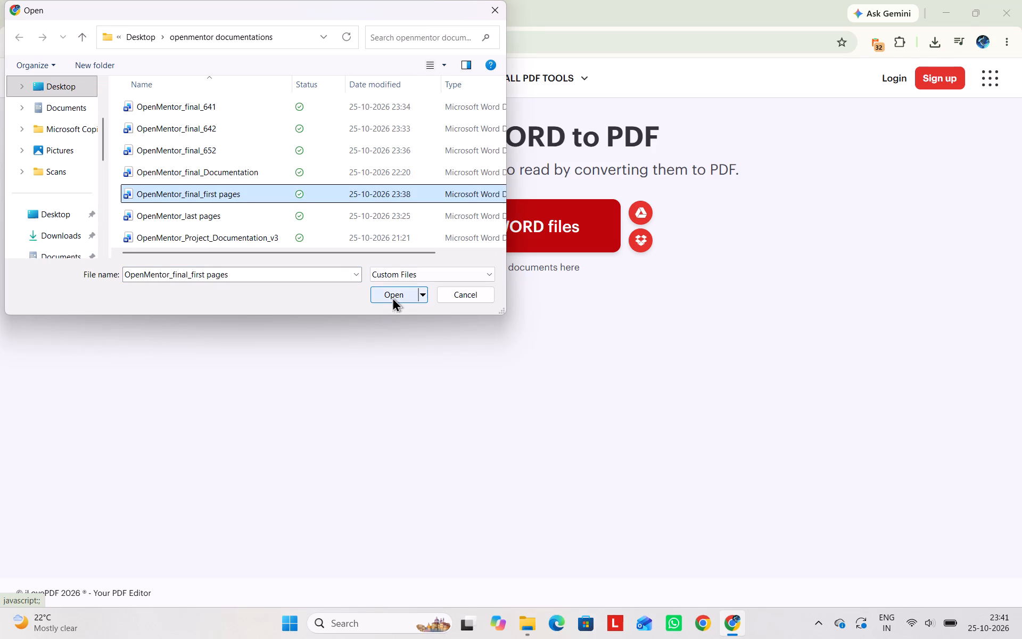
{"action": "left_click", "coordinate": [392, 297]}
{"action": "left_click", "coordinate": [781, 552]}
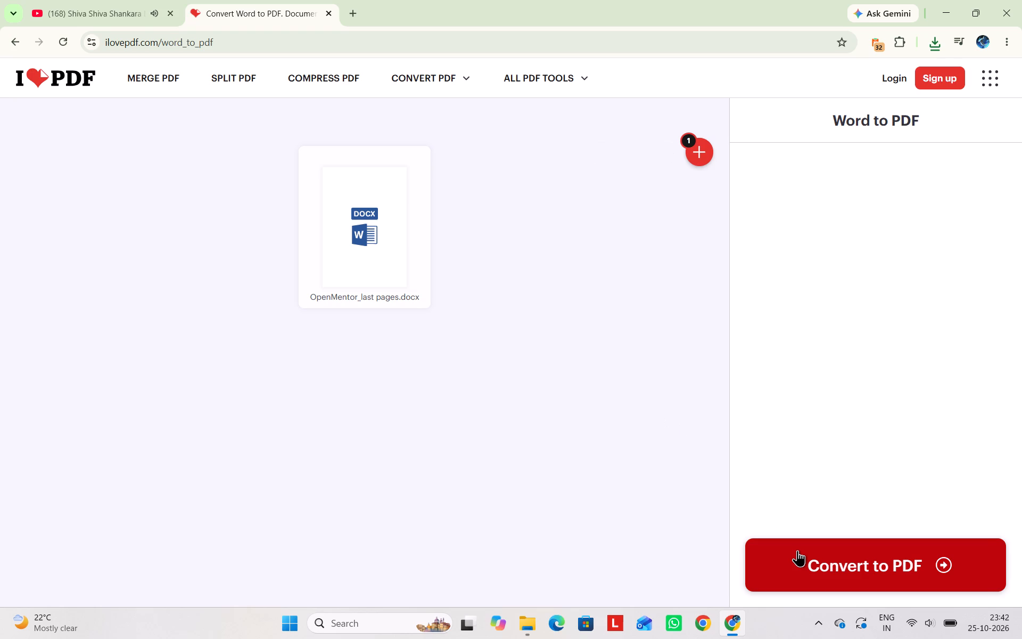
{"action": "left_click", "coordinate": [819, 568]}
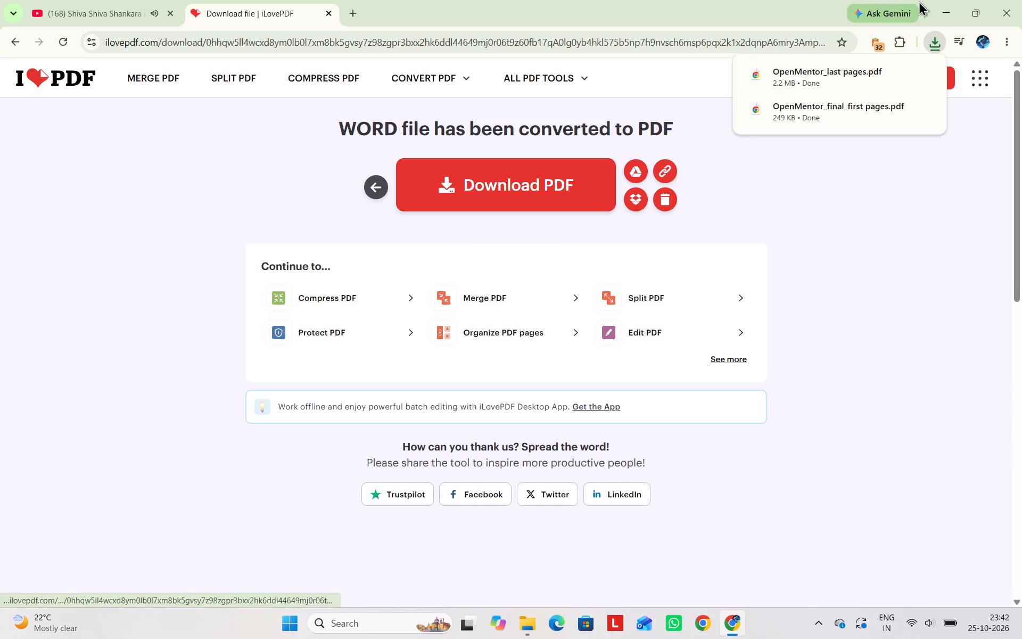
{"action": "left_click", "coordinate": [325, 15]}
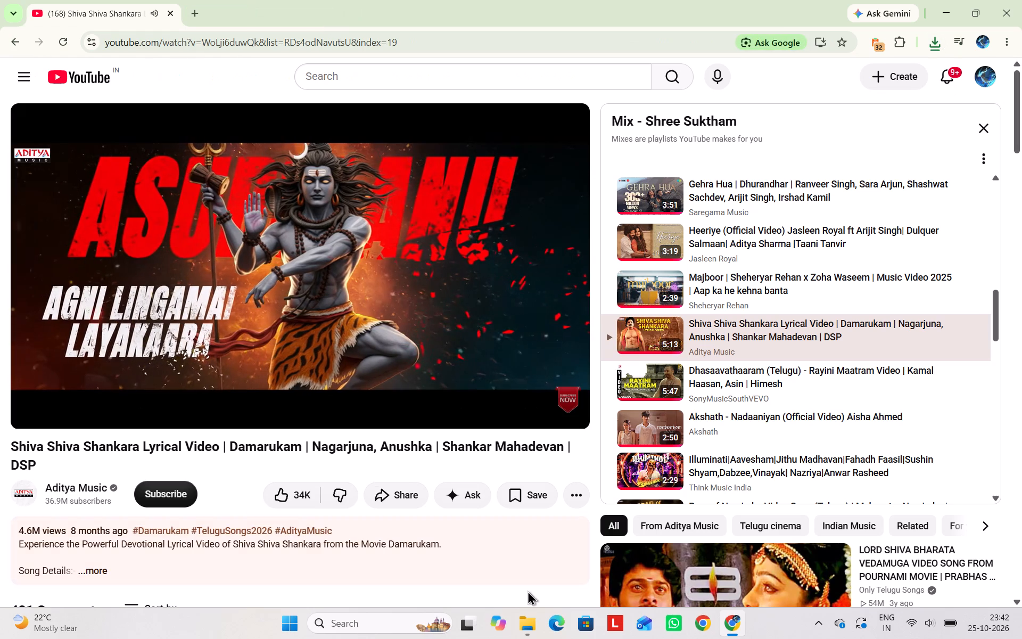
In File Explorer, cut today's OpenMentor PDFs from Downloads, open the Desktop's openmentor documentations folder, and minimise the window.
{"action": "left_click", "coordinate": [528, 627]}
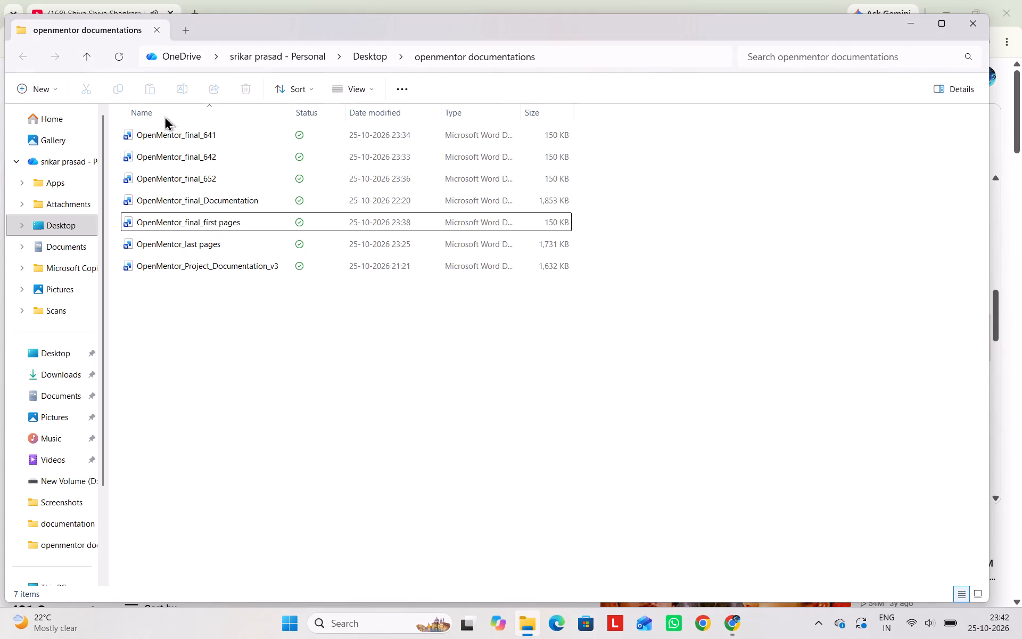
{"action": "left_click", "coordinate": [46, 370]}
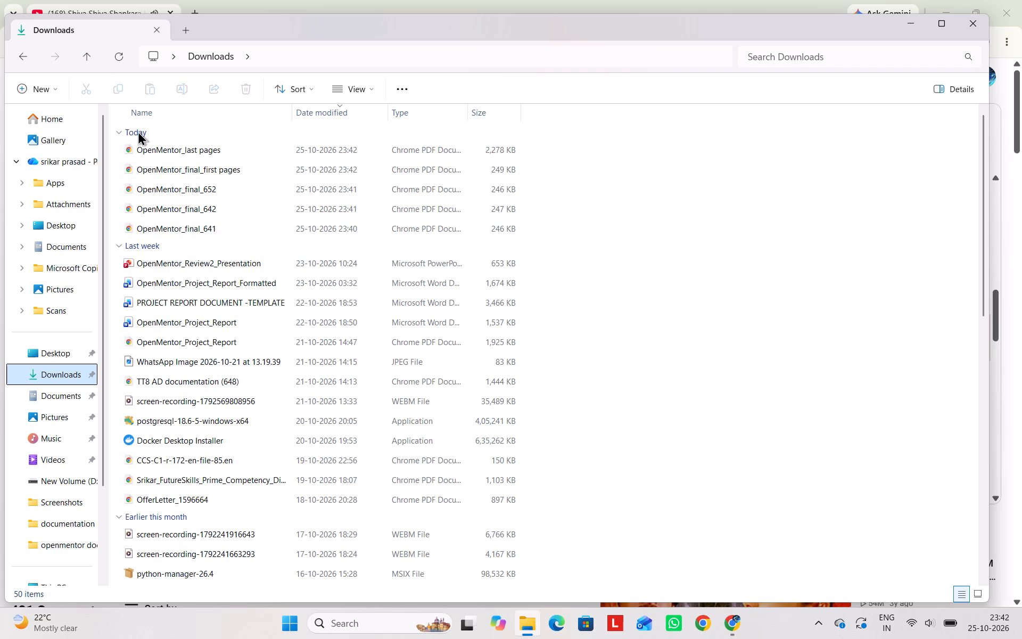
{"action": "left_click", "coordinate": [138, 131]}
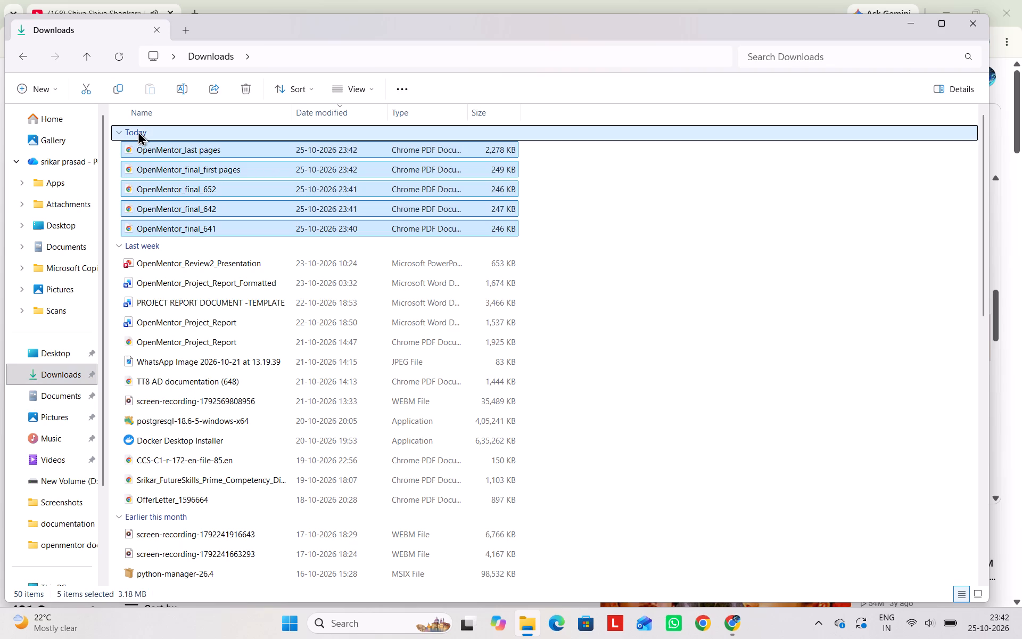
{"action": "key", "text": "ctrl+x"}
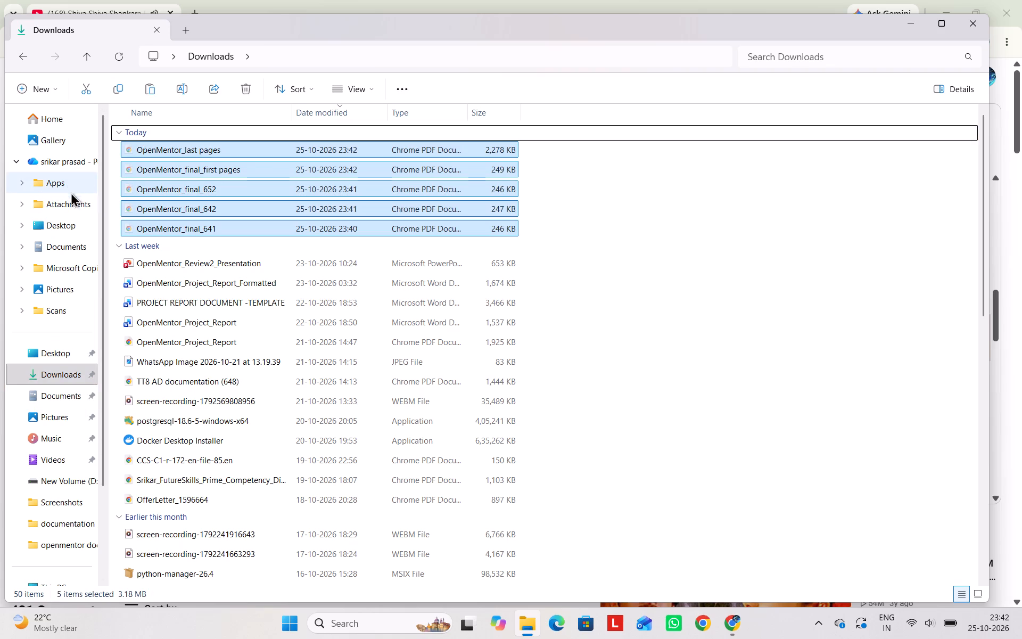
{"action": "double_click", "coordinate": [59, 223]}
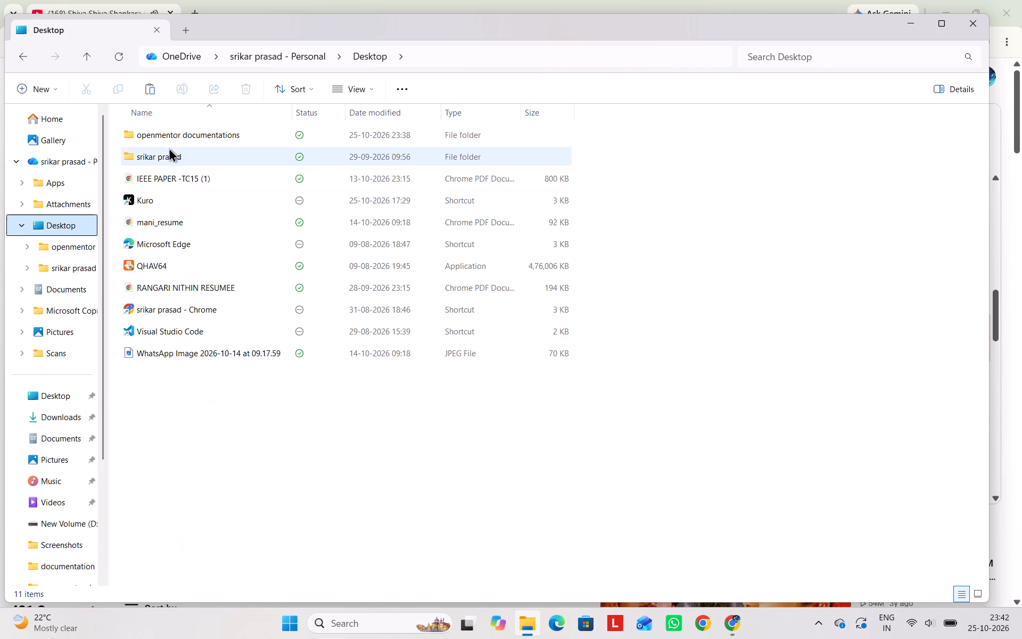
{"action": "double_click", "coordinate": [163, 133]}
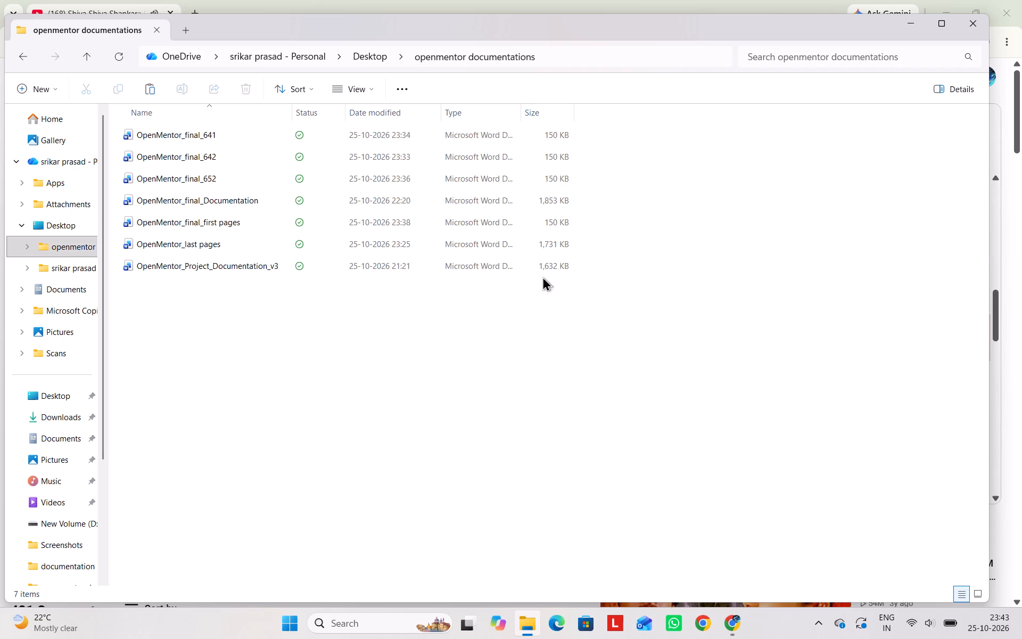
{"action": "left_click", "coordinate": [916, 20]}
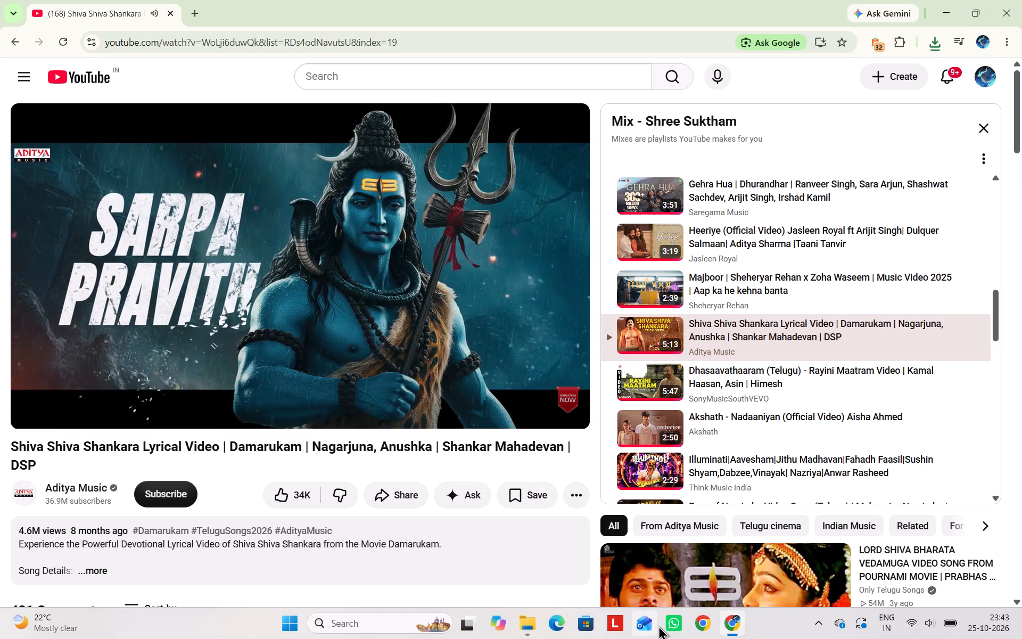
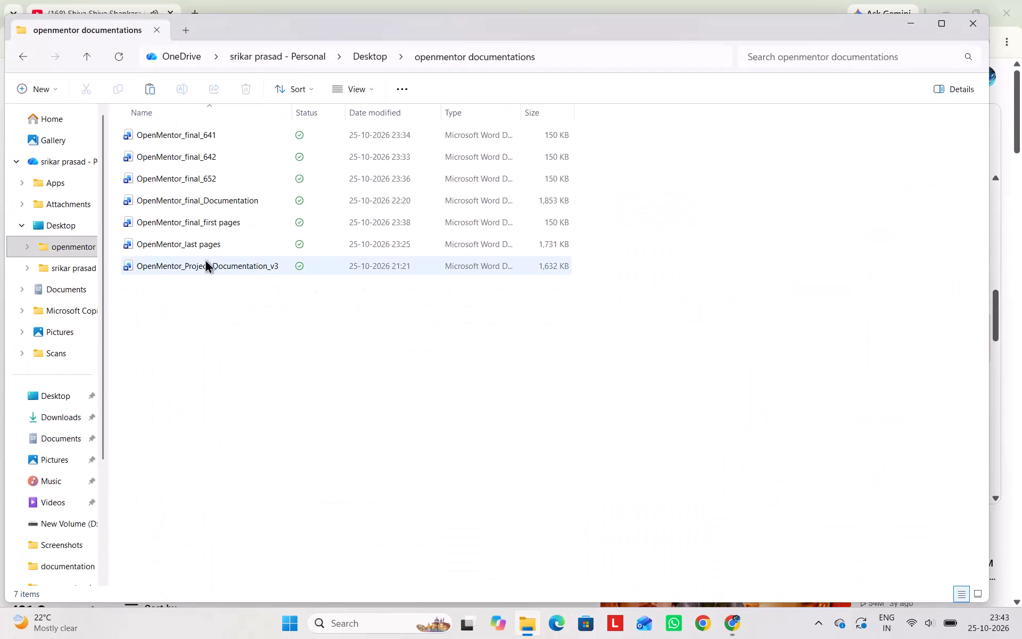
Paste the five copied OpenMentor PDFs (final_641, final_642, final_652, final_first pages and last pages) into the openmentor documentations folder.
{"action": "key", "text": "ctrl+v"}
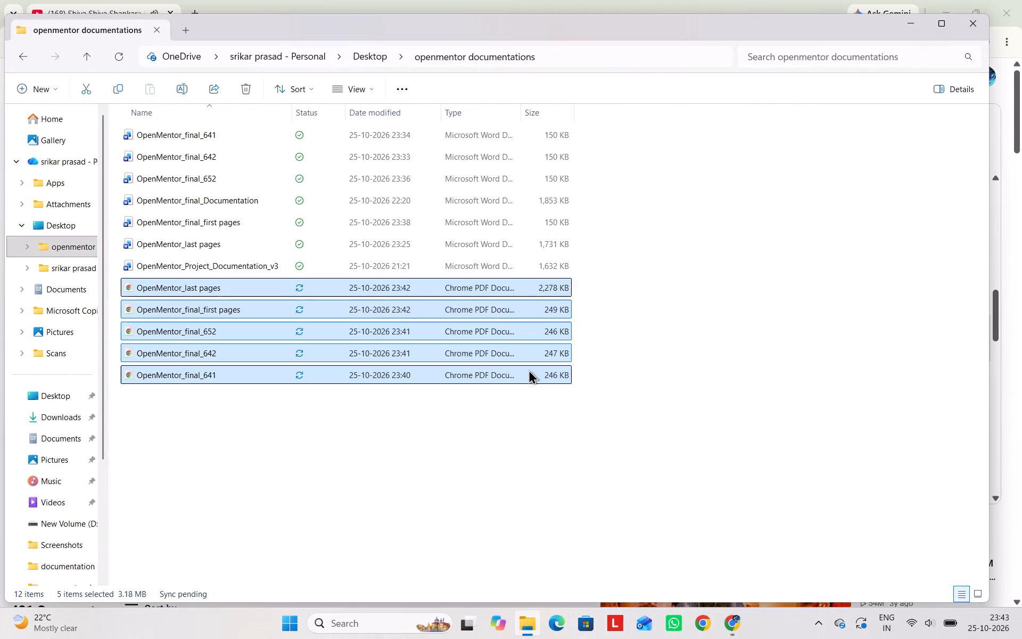
{"action": "left_click", "coordinate": [497, 466]}
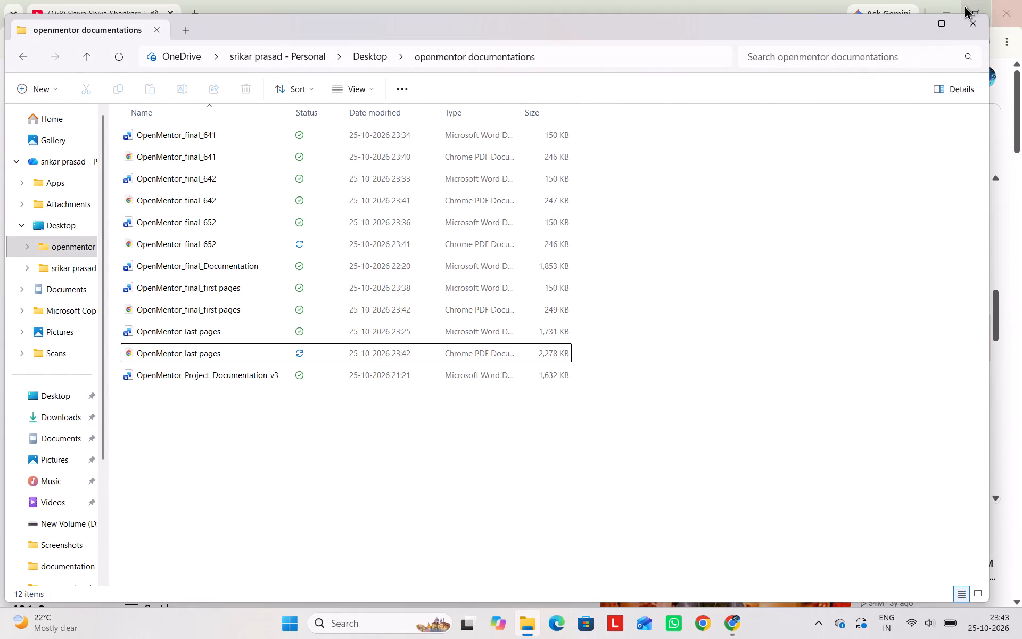
Close the openmentor documentations folder window and the browser window playing the YouTube video.
{"action": "left_click", "coordinate": [966, 19]}
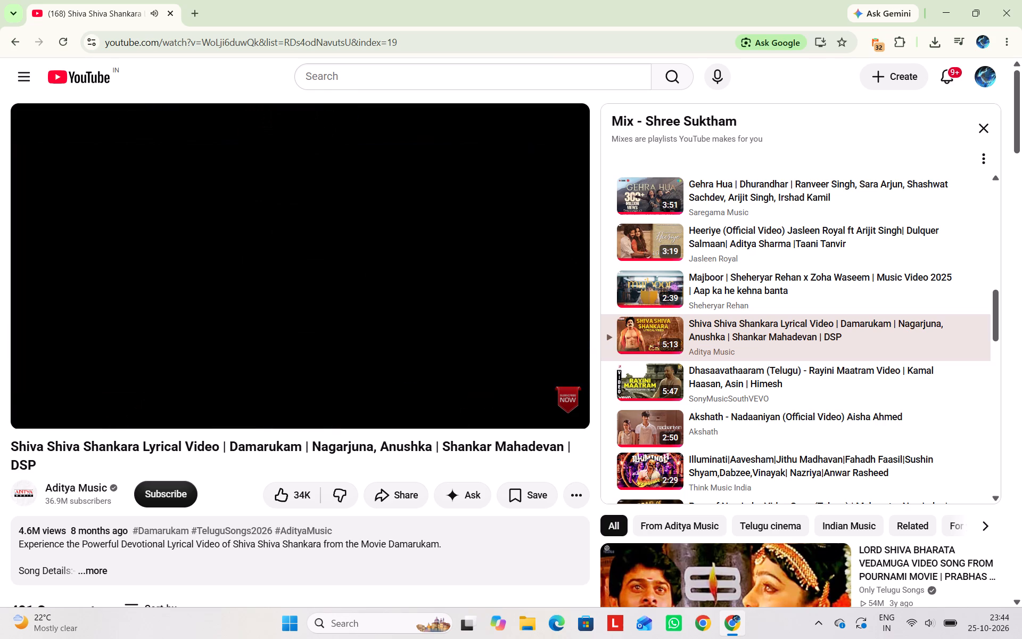
{"action": "left_click", "coordinate": [1021, 0]}
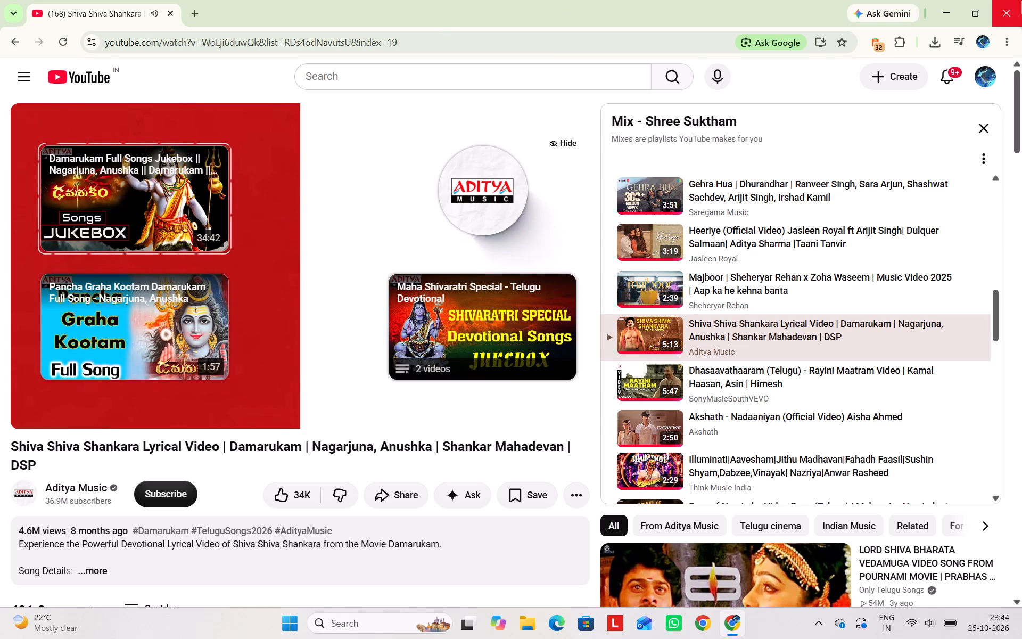
Open the computer's power options for locking, sleeping, shutting down or restarting.
{"action": "left_click", "coordinate": [308, 635]}
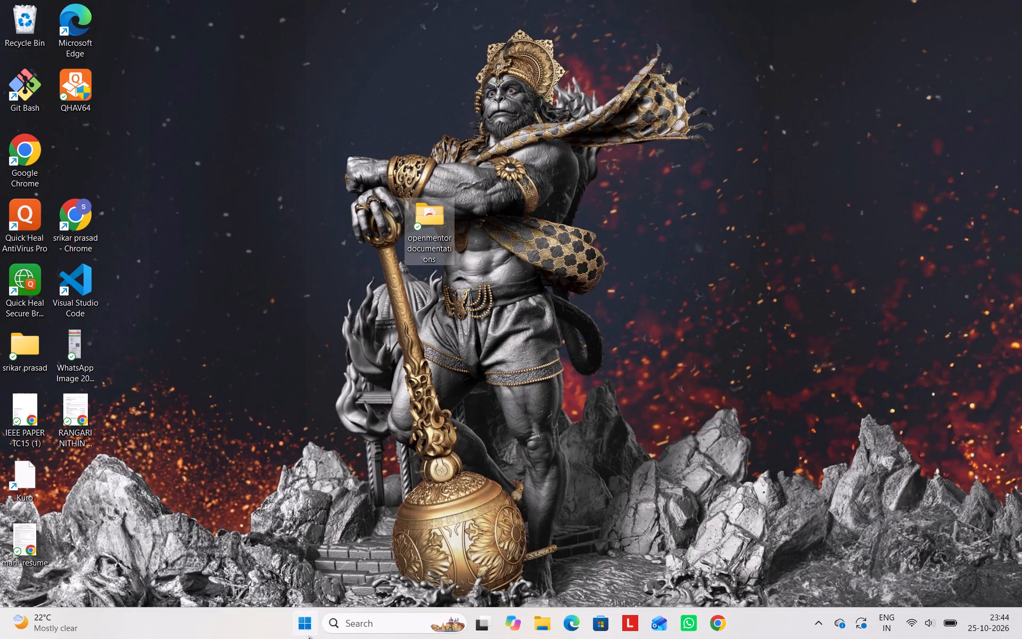
{"action": "left_click", "coordinate": [606, 578]}
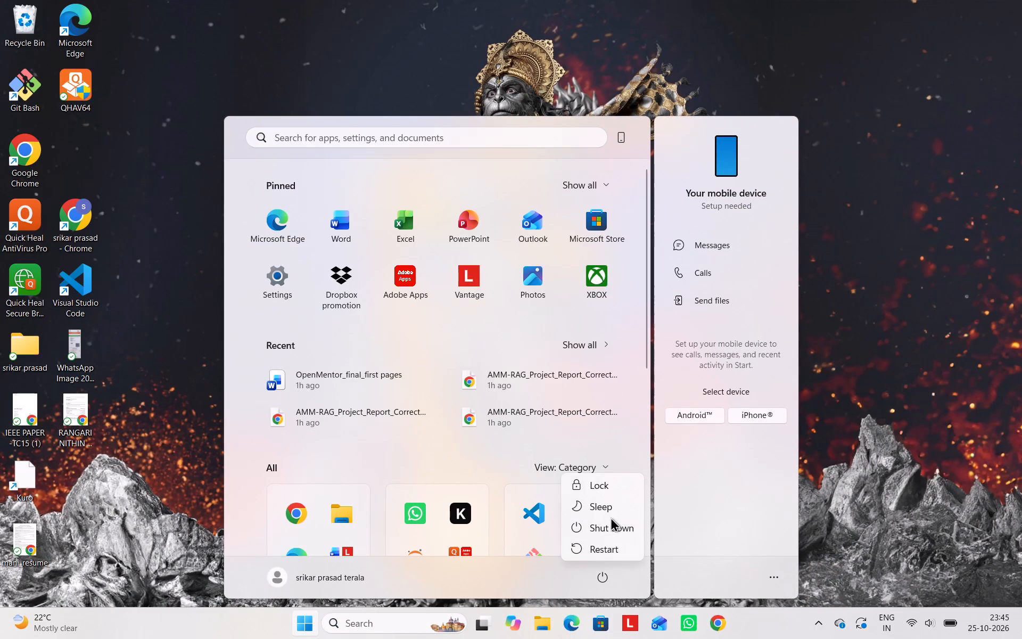